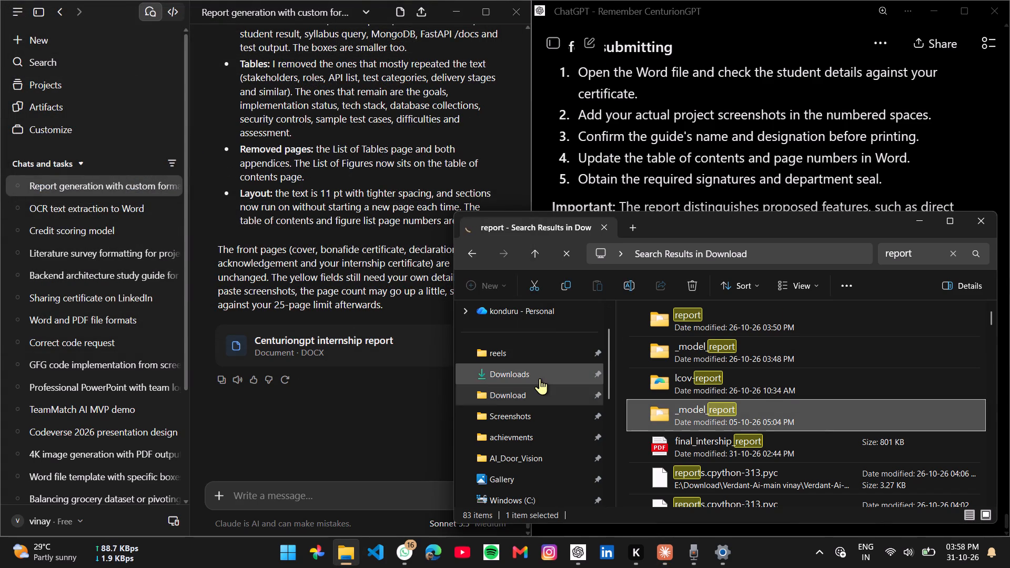
{"action": "double_click", "coordinate": [661, 356]}
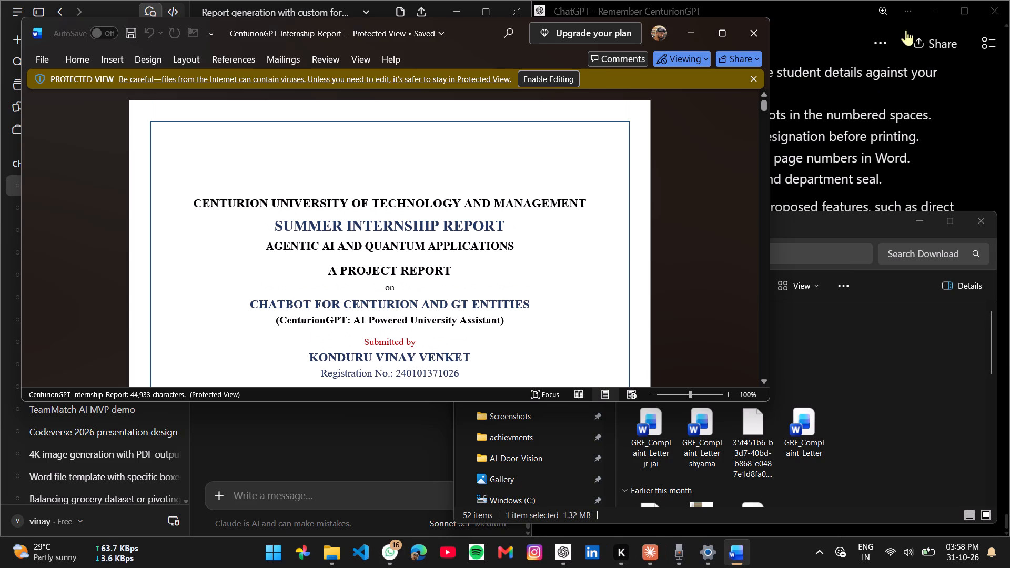
{"action": "left_click", "coordinate": [710, 36]}
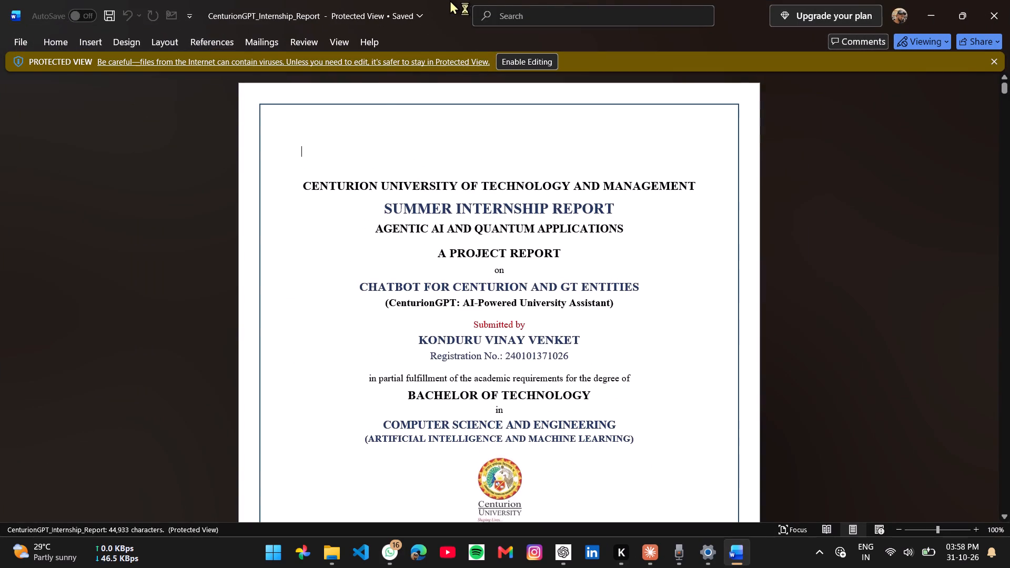
Open final_intership_report.pdf from the E: Download folder and arrange it side by side with the Word report.
{"action": "left_click_drag", "start_coordinate": [451, 2], "coordinate": [1007, 346]}
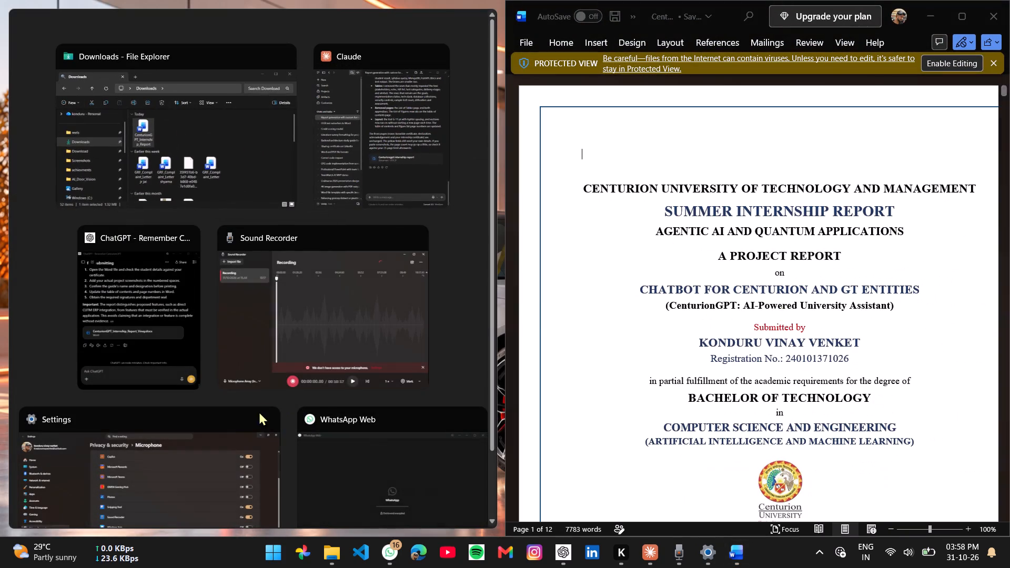
{"action": "scroll", "coordinate": [255, 466], "scroll_direction": "down", "scroll_amount": 5}
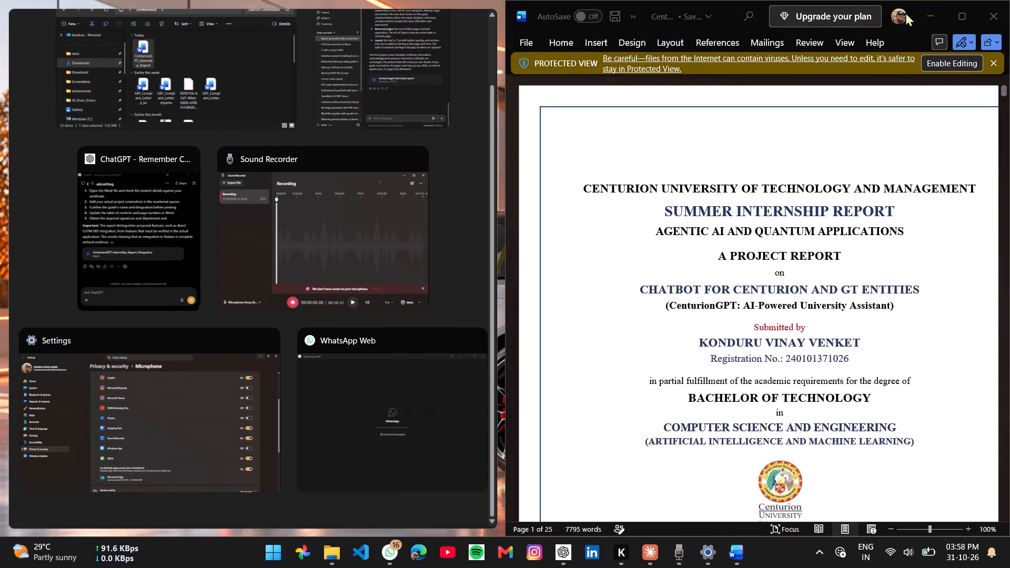
{"action": "left_click", "coordinate": [950, 12]}
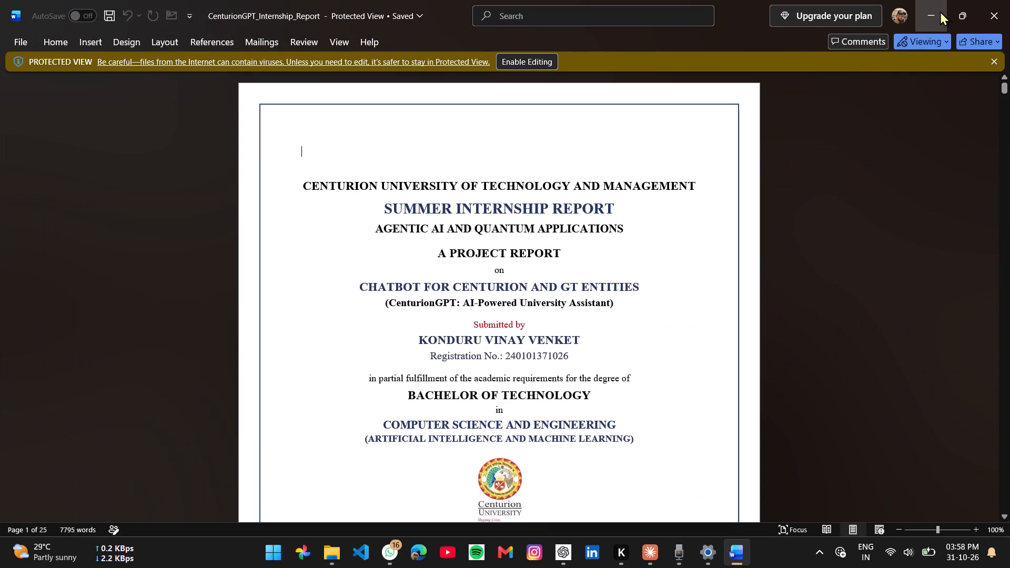
{"action": "left_click", "coordinate": [940, 11]}
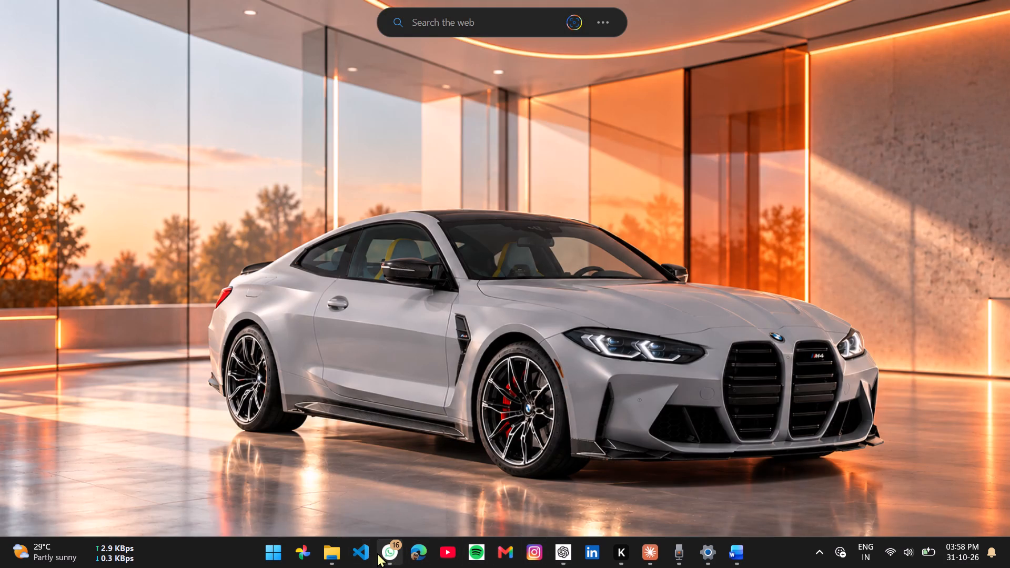
{"action": "left_click", "coordinate": [341, 552]}
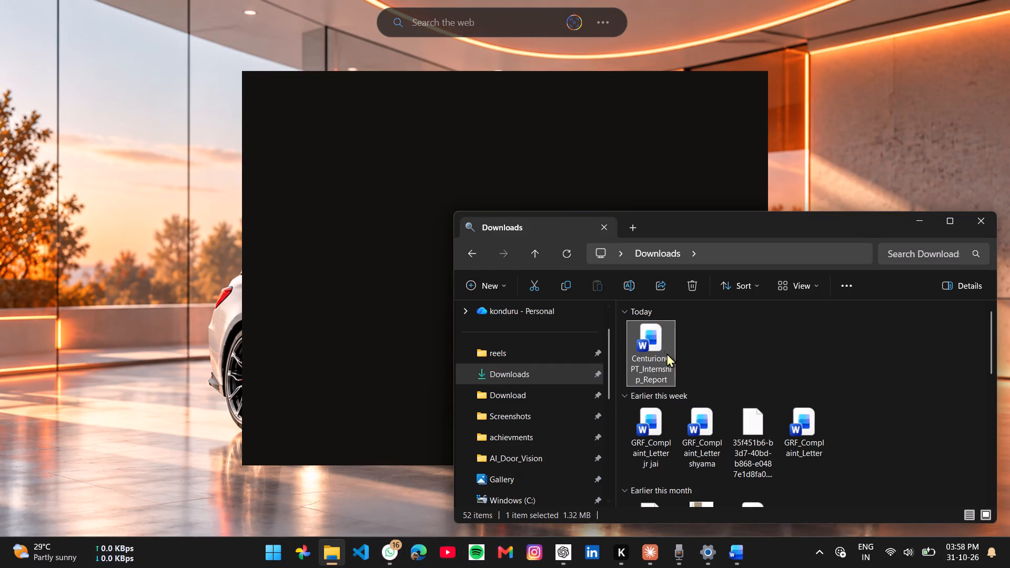
Open final_intership_report.pdf from the Download folder on New Volume (E:) and tile it side by side with the Word internship report.
{"action": "scroll", "coordinate": [643, 425], "scroll_direction": "down", "scroll_amount": 1}
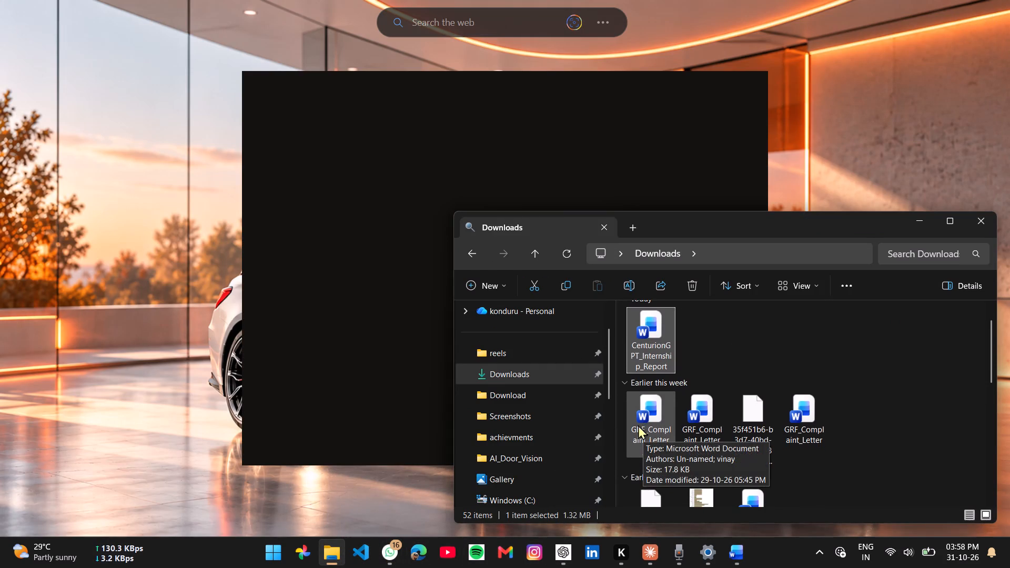
{"action": "left_click", "coordinate": [515, 407]}
{"action": "left_click", "coordinate": [512, 403]}
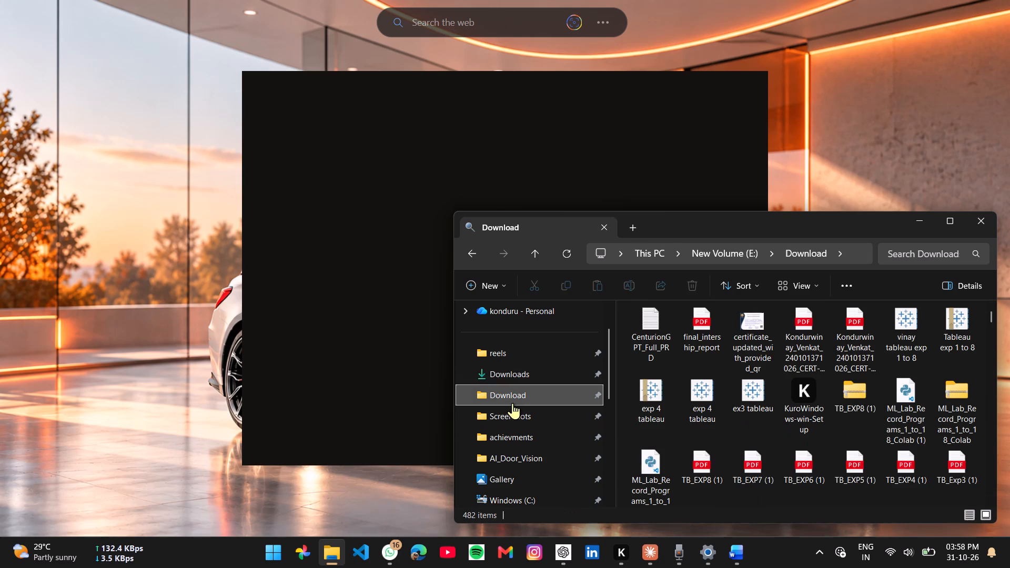
{"action": "double_click", "coordinate": [695, 320]}
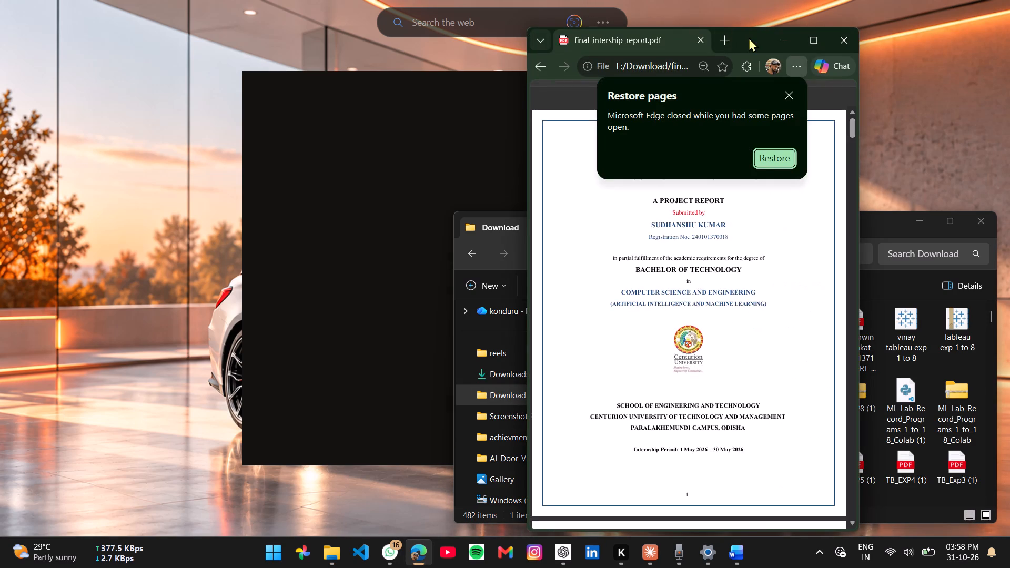
{"action": "left_click_drag", "start_coordinate": [749, 37], "coordinate": [0, 200]}
{"action": "left_click", "coordinate": [818, 130]}
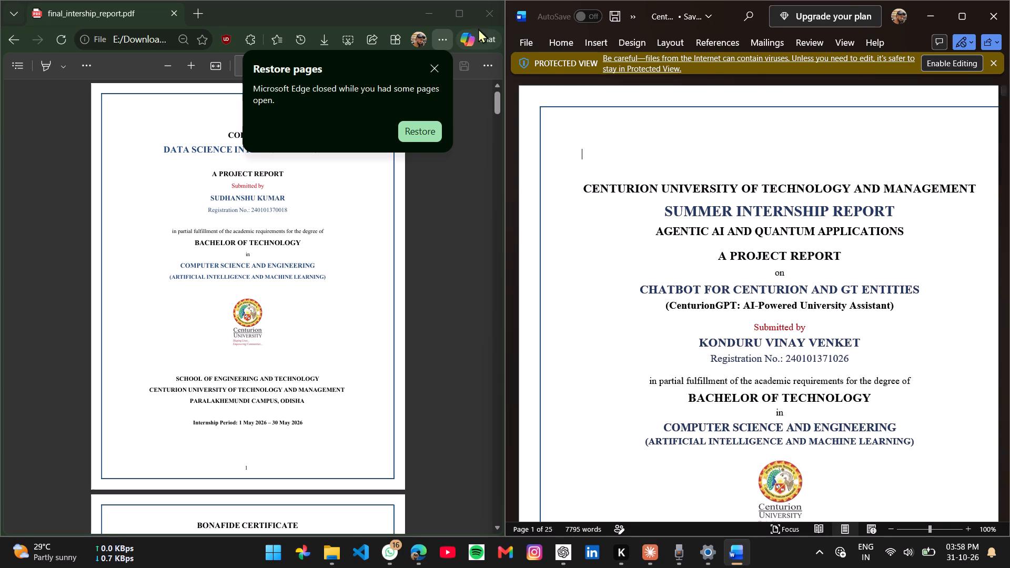
{"action": "left_click", "coordinate": [433, 65]}
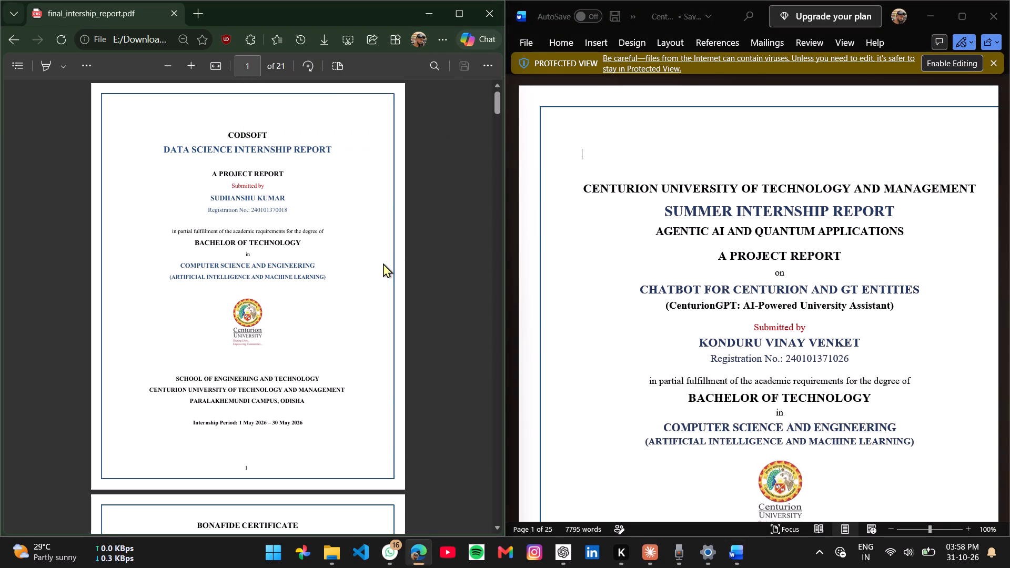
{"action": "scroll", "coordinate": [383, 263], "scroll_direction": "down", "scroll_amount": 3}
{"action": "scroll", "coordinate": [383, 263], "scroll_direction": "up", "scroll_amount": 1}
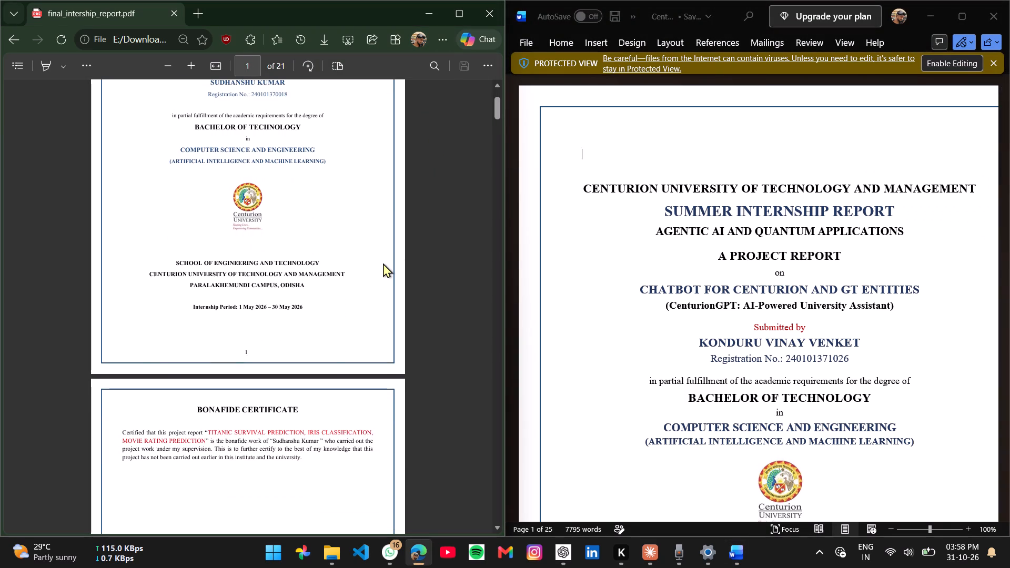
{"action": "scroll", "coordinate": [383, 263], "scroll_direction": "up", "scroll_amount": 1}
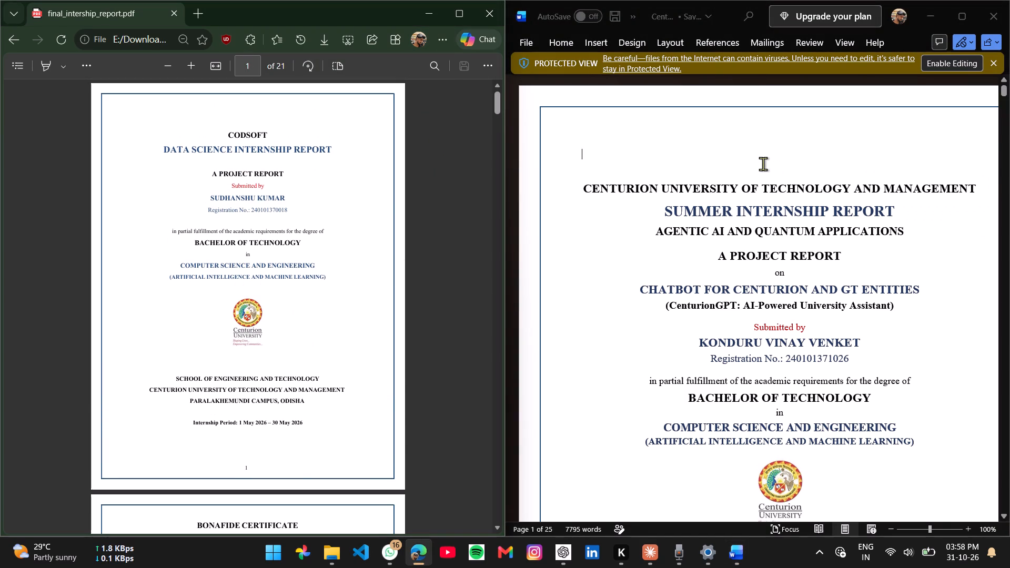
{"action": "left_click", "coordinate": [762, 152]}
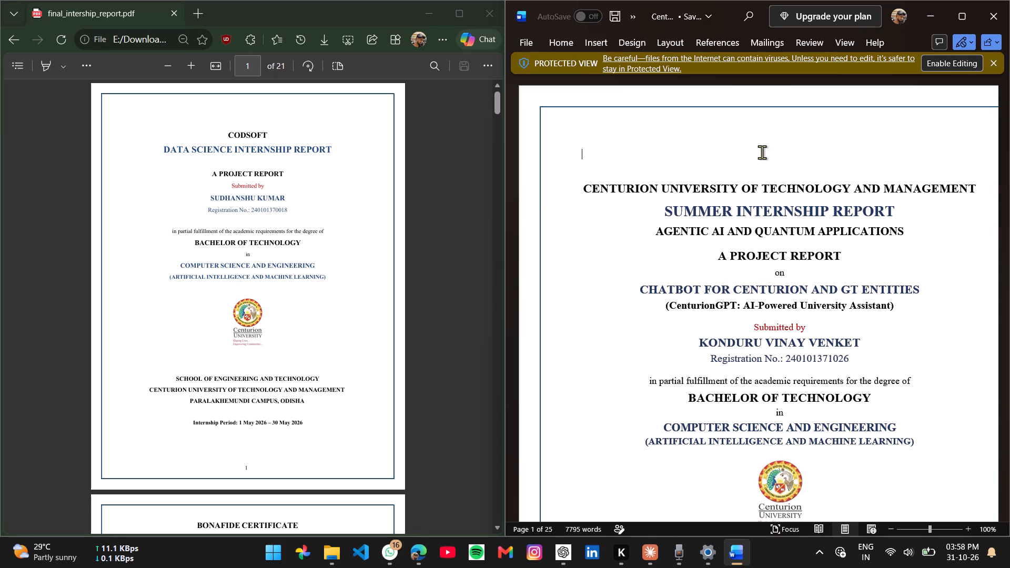
Enable editing for the CenturionGPT Word report and dock its window beside the reference PDF again.
{"action": "key", "text": "BackSpace"}
{"action": "key", "text": "BackSpace"}
{"action": "key", "text": "BackSpace"}
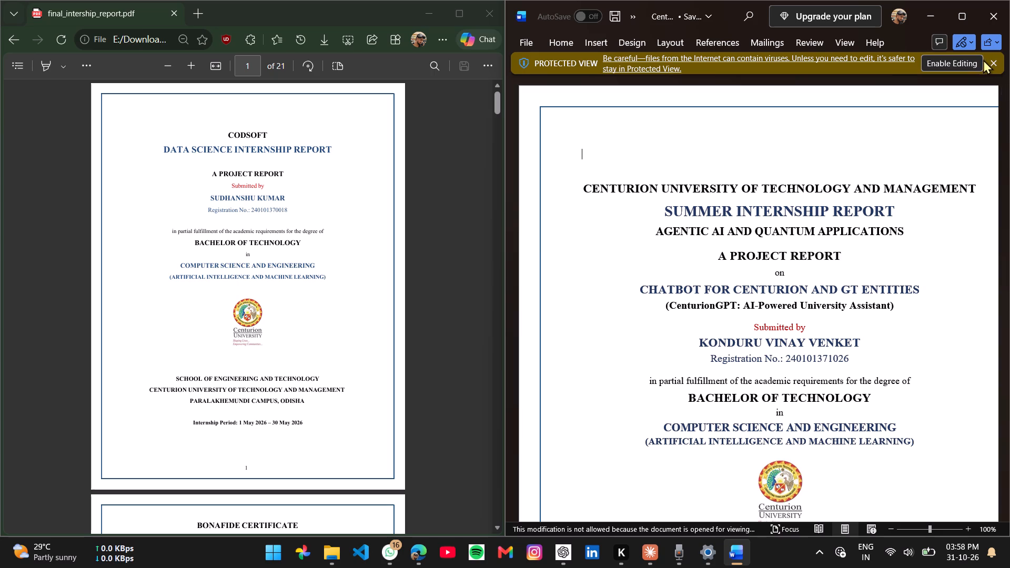
{"action": "left_click", "coordinate": [971, 59]}
{"action": "left_click", "coordinate": [674, 138]}
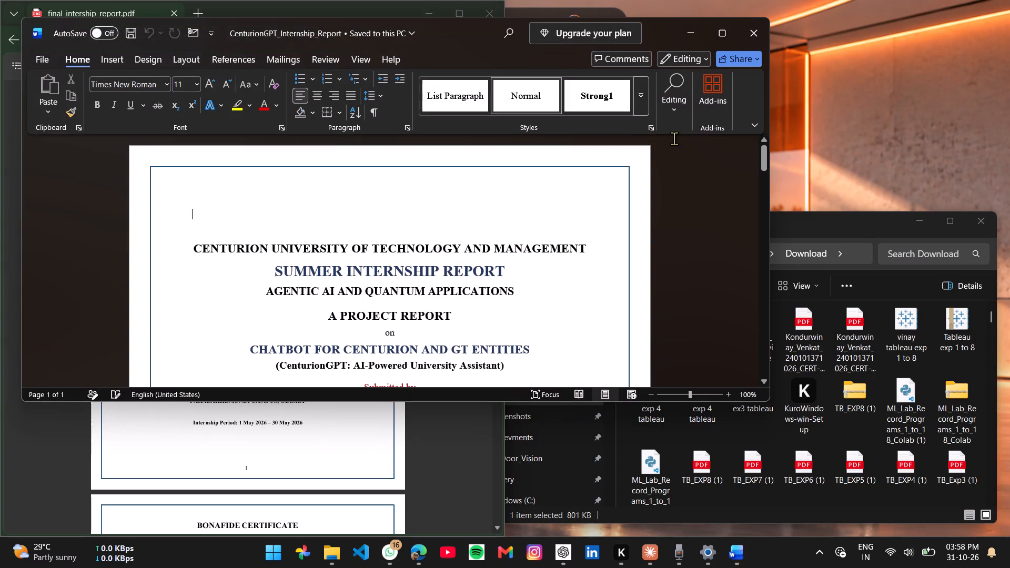
{"action": "left_click_drag", "start_coordinate": [479, 31], "coordinate": [941, 105]}
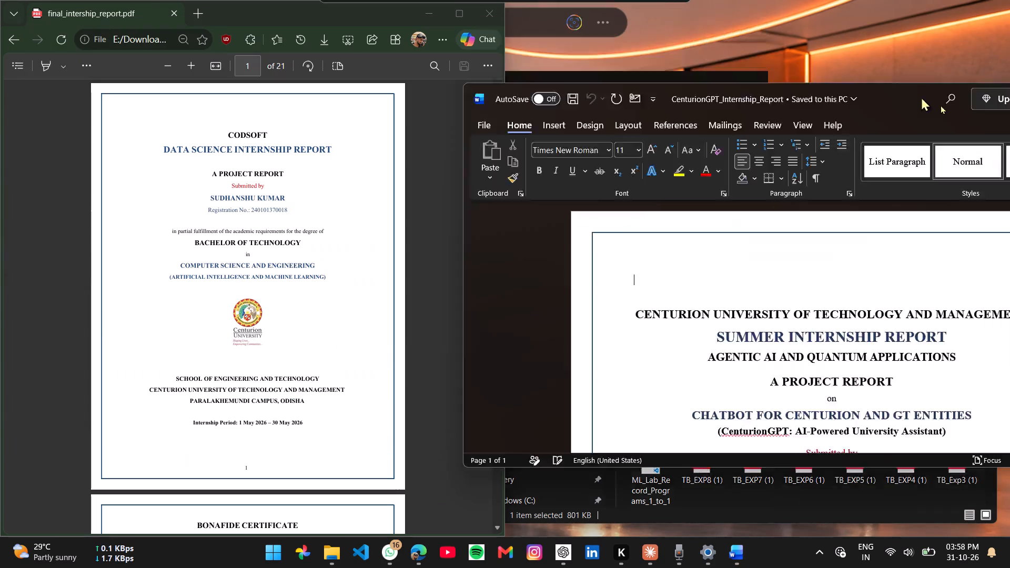
{"action": "left_click_drag", "start_coordinate": [941, 105], "coordinate": [1008, 291]}
Delete the blank line above the "CENTURION UNIVERSITY OF TECHNOLOGY AND MANAGEMENT" heading on the Word report's cover page.
{"action": "left_click", "coordinate": [706, 196]}
{"action": "key", "text": "BackSpace"}
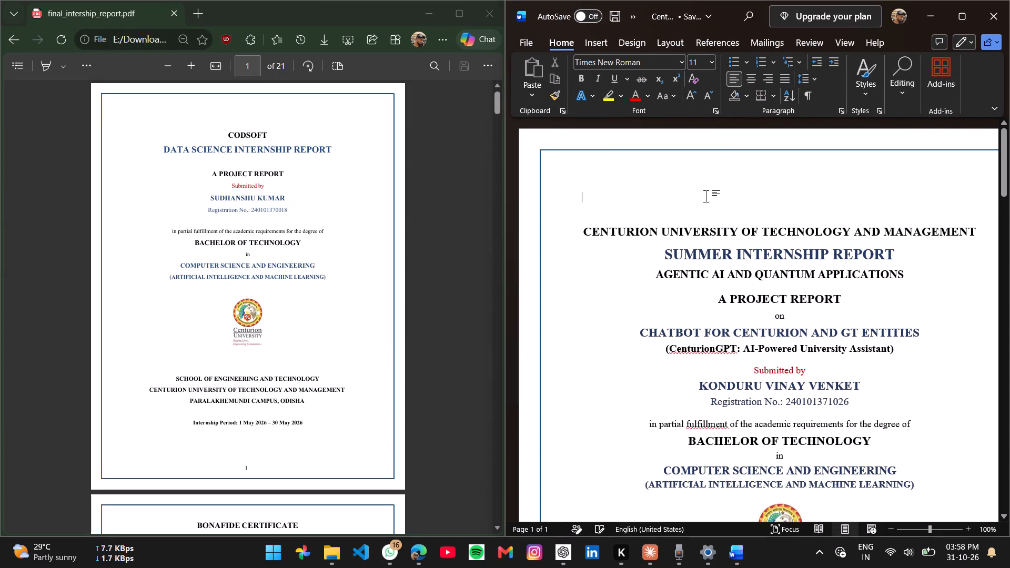
{"action": "key", "text": "BackSpace"}
{"action": "key", "text": "BackSpace"}
{"action": "key", "text": "BackSpace"}
{"action": "left_click", "coordinate": [585, 232]}
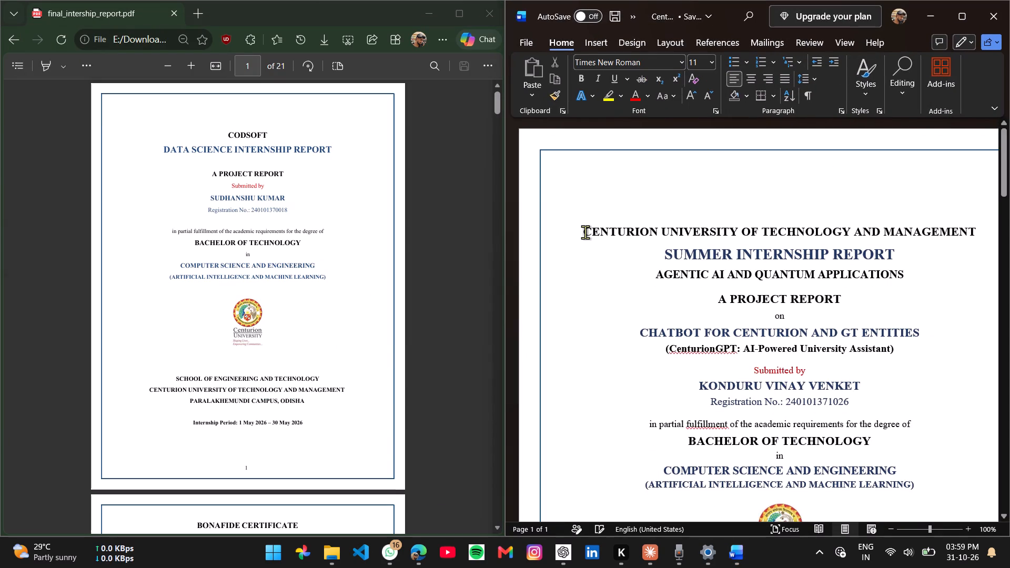
{"action": "key", "text": "BackSpace"}
{"action": "key", "text": "BackSpace"}
{"action": "key", "text": "BackSpace"}
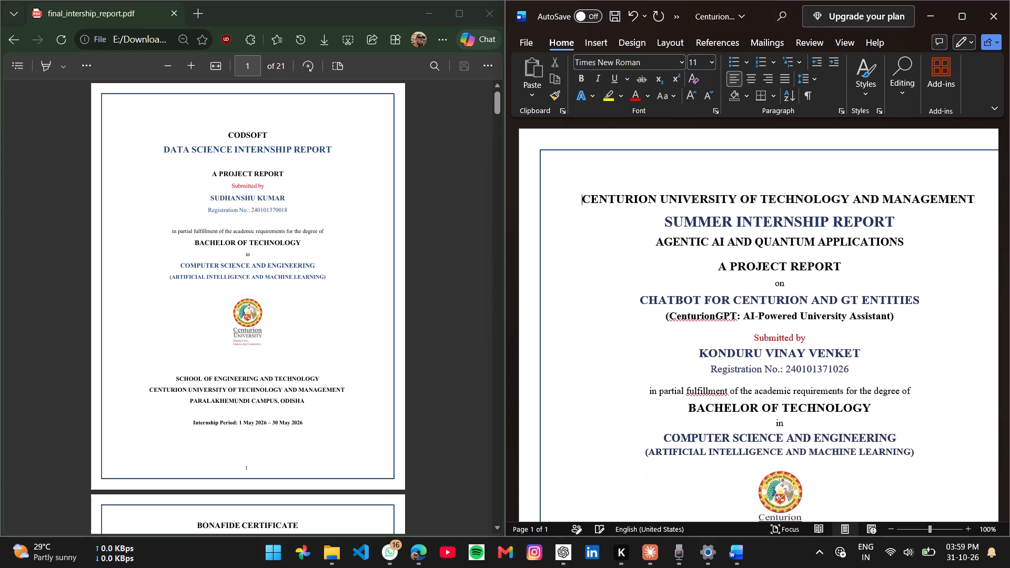
{"action": "key", "text": "BackSpace"}
{"action": "key", "text": "BackSpace"}
{"action": "key", "text": "BackSpace"}
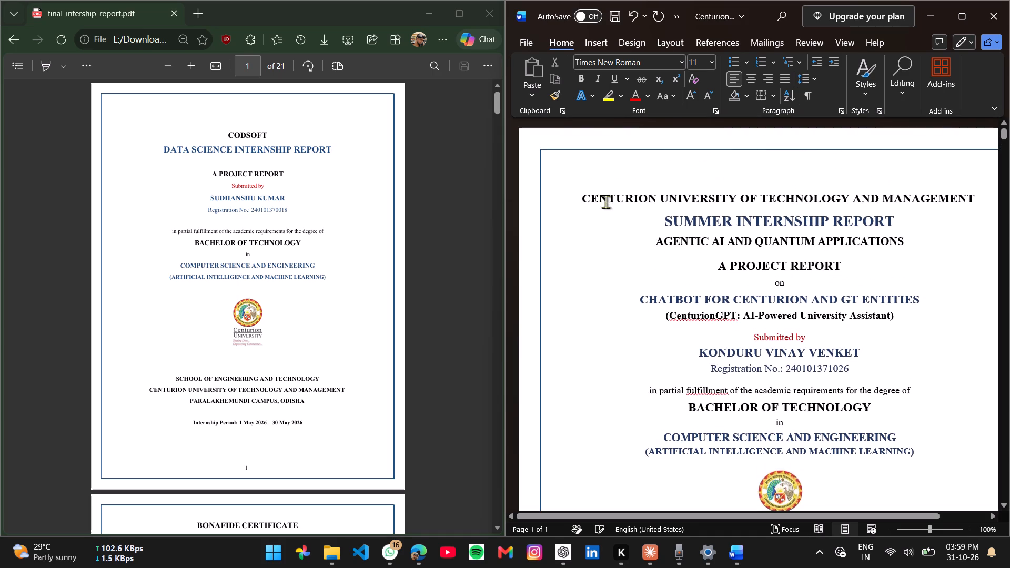
Insert a space before "CENTURION UNIVERSITY OF TECHNOLOGY AND MANAGEMENT" on the cover page's first line.
{"action": "left_click", "coordinate": [585, 200]}
{"action": "key", "text": "space"}
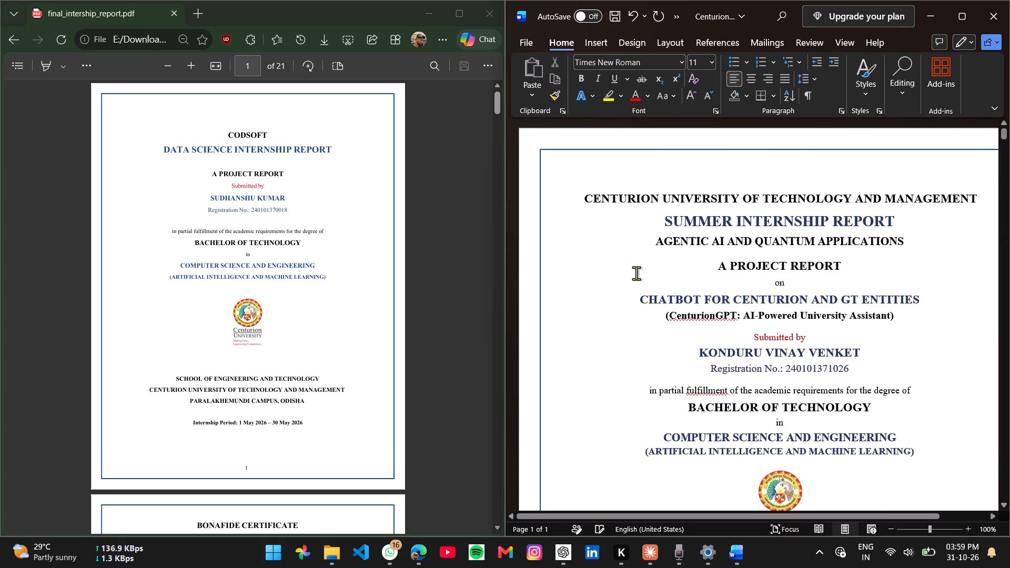
Enlarge the Centurion University logo on the Word report's cover page by about a third.
{"action": "scroll", "coordinate": [636, 273], "scroll_direction": "down", "scroll_amount": 2}
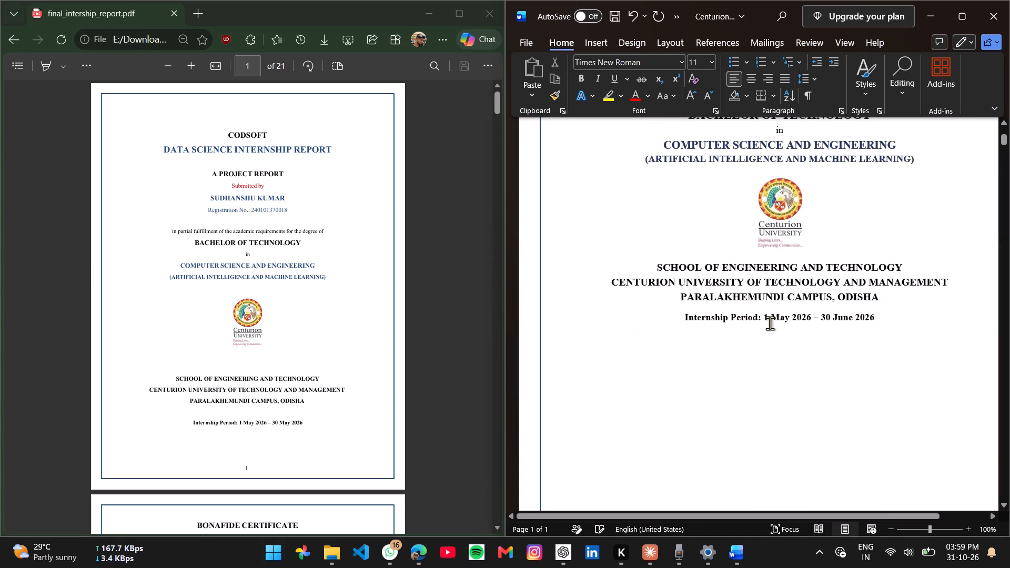
{"action": "left_click", "coordinate": [785, 243]}
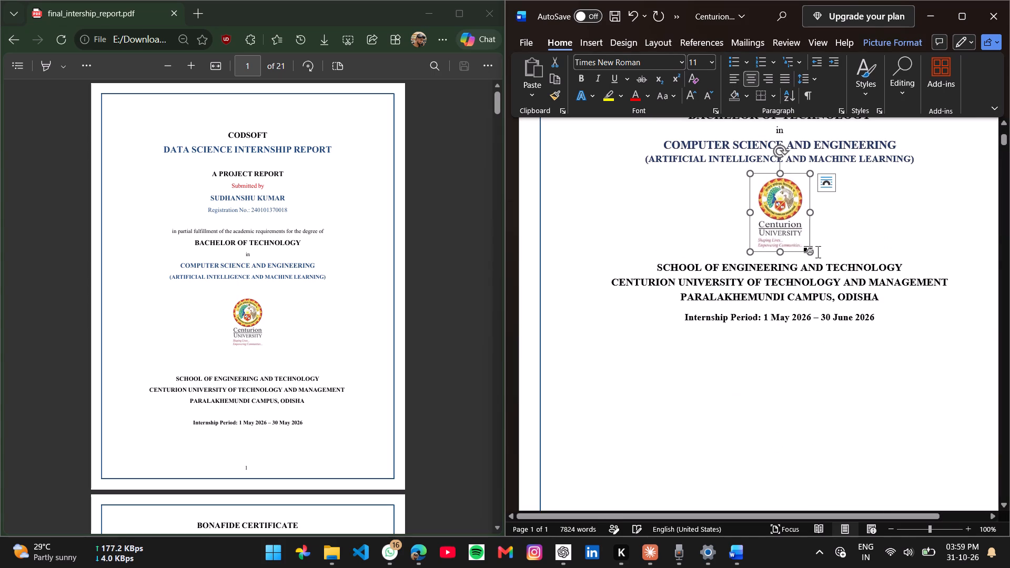
{"action": "left_click_drag", "start_coordinate": [809, 252], "coordinate": [831, 267]}
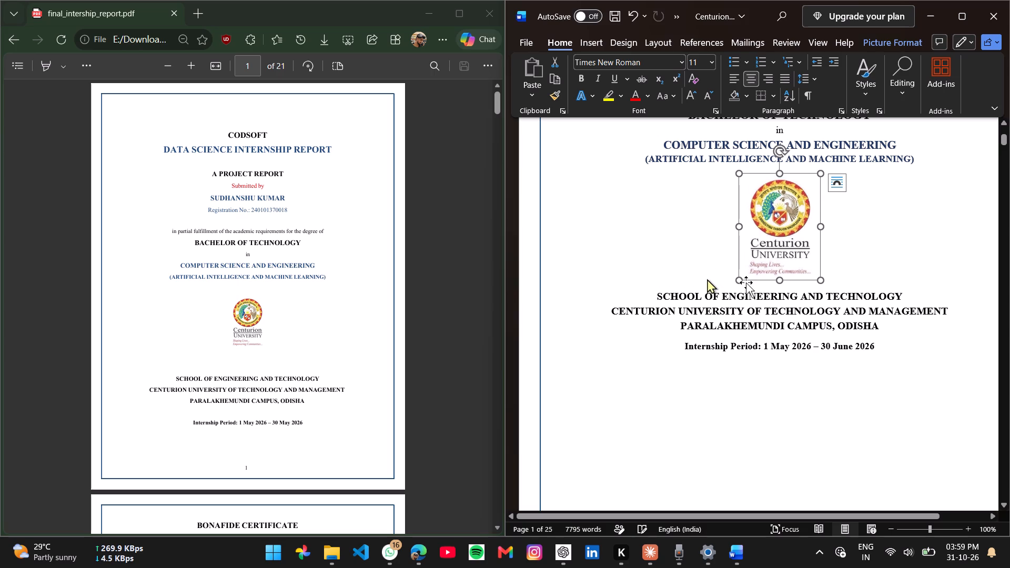
Insert blank lines above the Centurion University logo to separate it from the "(ARTIFICIAL INTELLIGENCE AND MACHINE LEARNING)" line.
{"action": "left_click", "coordinate": [701, 273]}
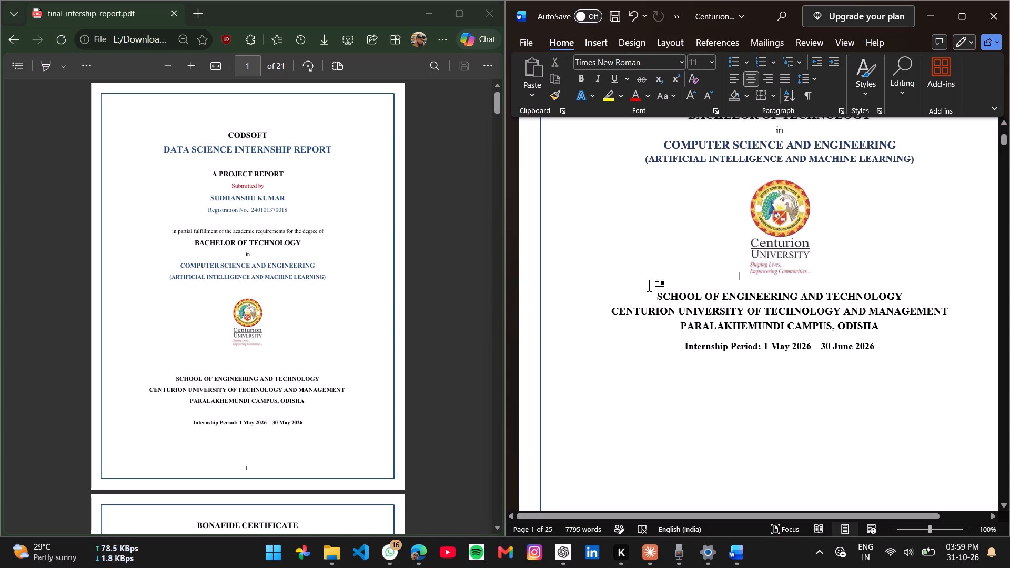
{"action": "left_click", "coordinate": [649, 286]}
{"action": "key", "text": "Return"}
{"action": "key", "text": "Return"}
{"action": "key", "text": "Return"}
{"action": "key", "text": "Return"}
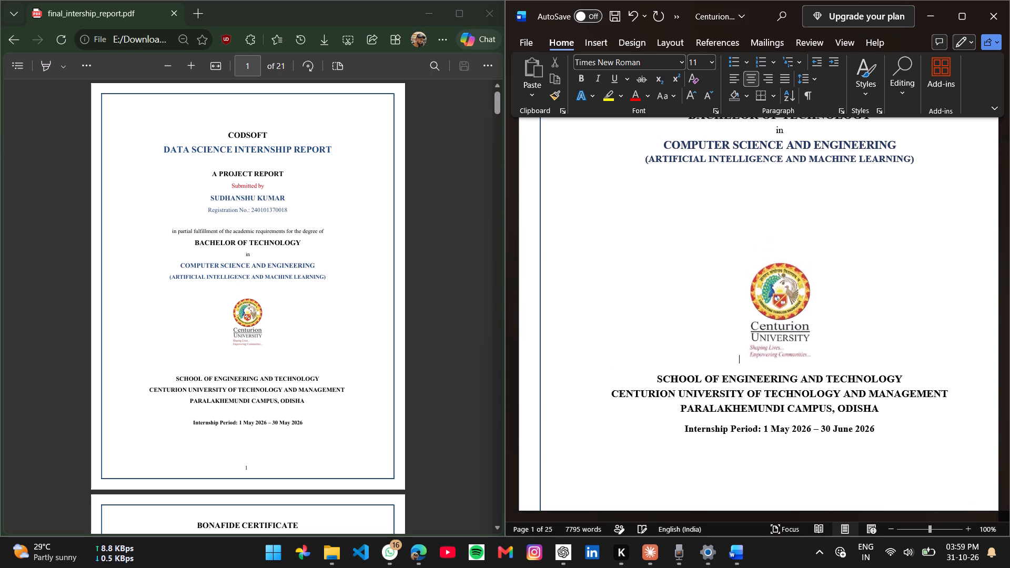
{"action": "key", "text": "Return"}
{"action": "key", "text": "Return"}
{"action": "key", "text": "Return"}
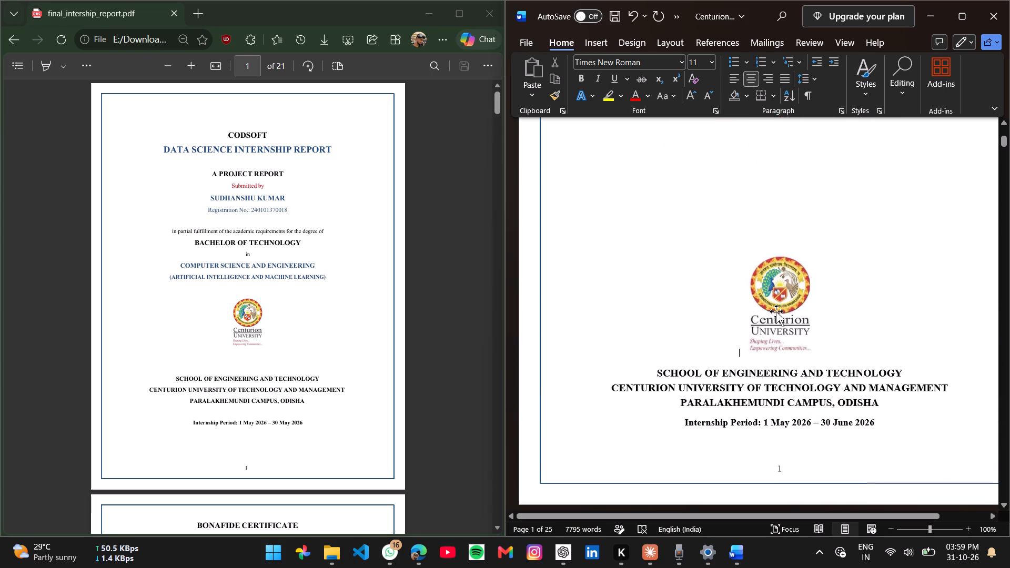
Move the Centurion University logo up on the cover page, closer to the "(ARTIFICIAL INTELLIGENCE AND MACHINE LEARNING)" line.
{"action": "left_click", "coordinate": [776, 311]}
{"action": "left_click_drag", "start_coordinate": [776, 311], "coordinate": [780, 201]}
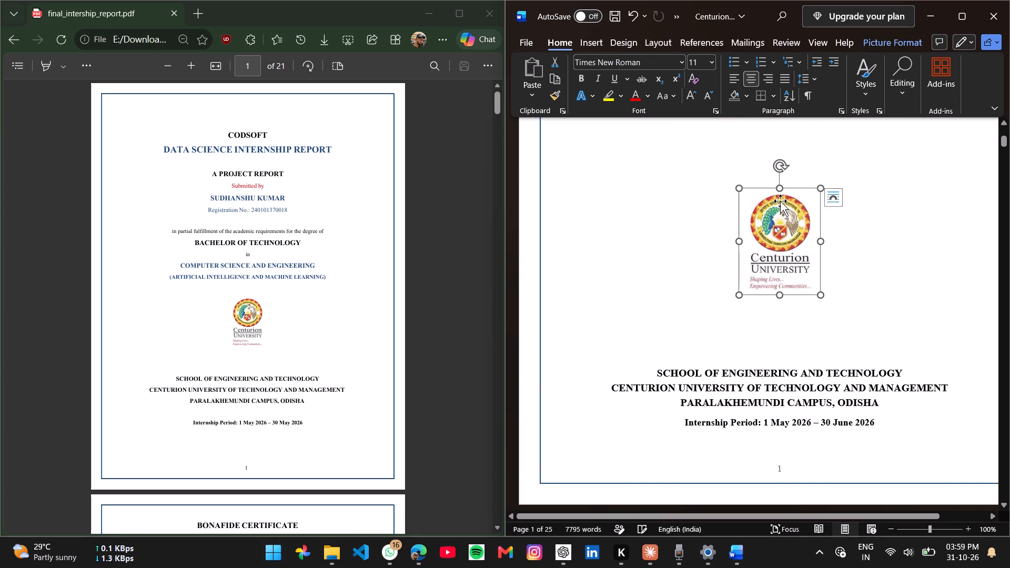
{"action": "scroll", "coordinate": [792, 211], "scroll_direction": "up", "scroll_amount": 1}
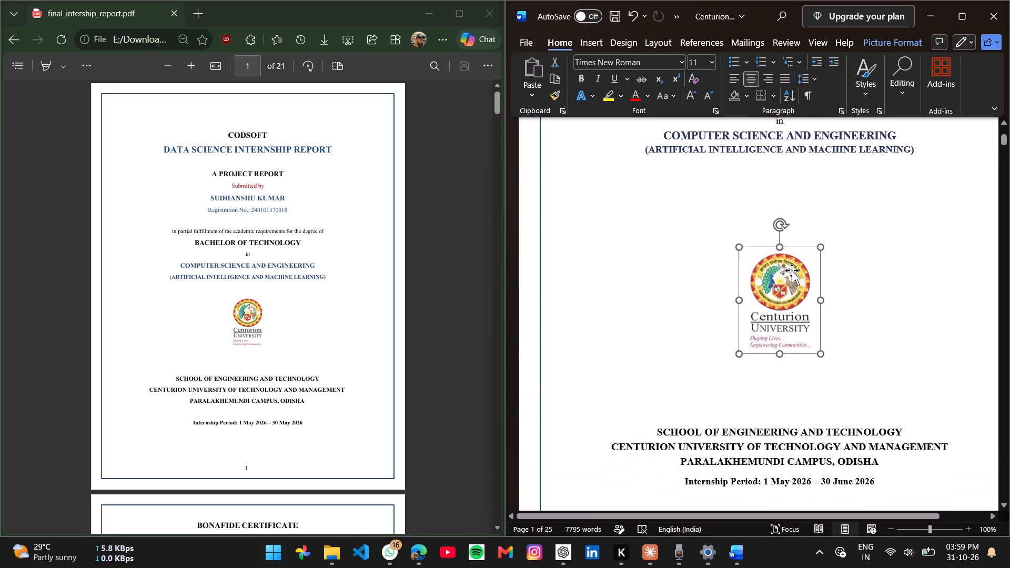
{"action": "left_click_drag", "start_coordinate": [792, 270], "coordinate": [786, 241]}
Format the student's name under "Submitted by" on the Word cover page in red at 16 pt.
{"action": "scroll", "coordinate": [792, 250], "scroll_direction": "up", "scroll_amount": 1}
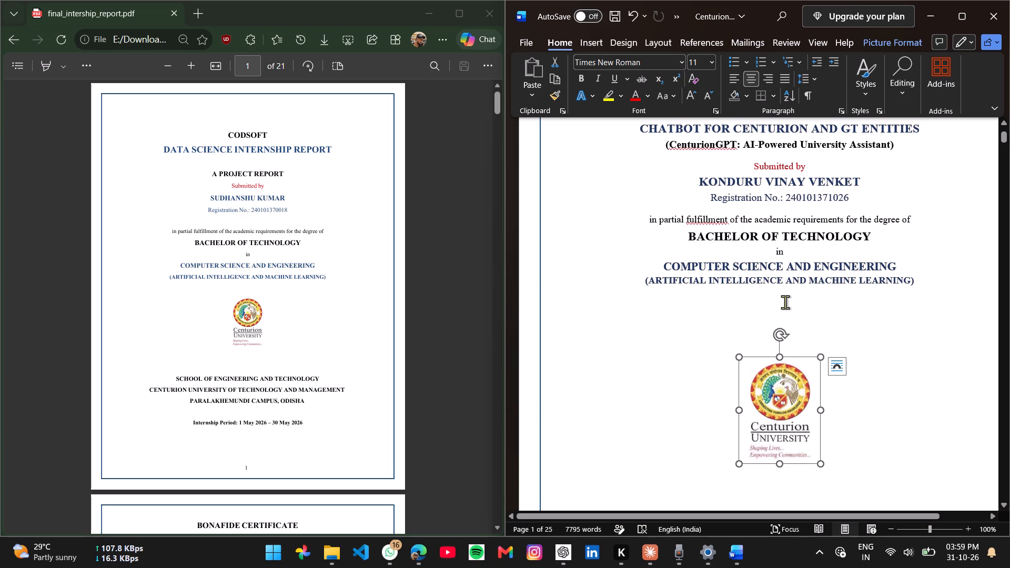
{"action": "scroll", "coordinate": [921, 288], "scroll_direction": "up", "scroll_amount": 1}
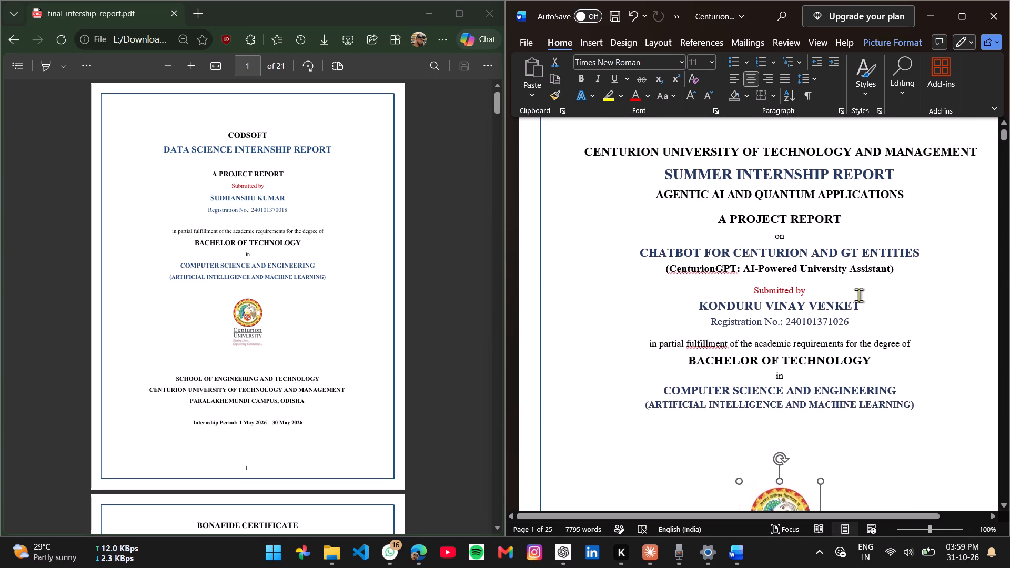
{"action": "left_click_drag", "start_coordinate": [699, 304], "coordinate": [874, 316]}
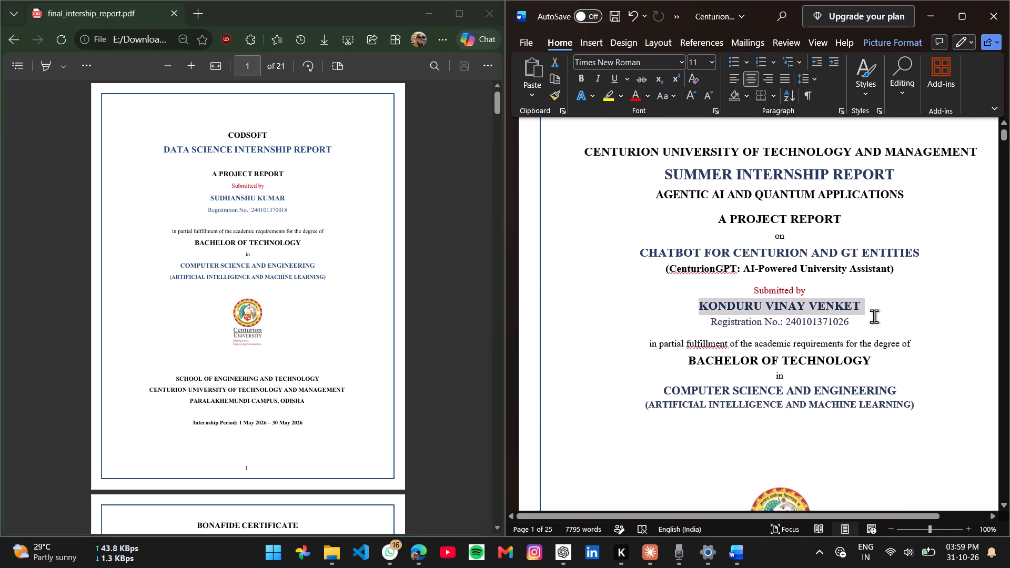
{"action": "left_click_drag", "start_coordinate": [874, 316], "coordinate": [868, 306]}
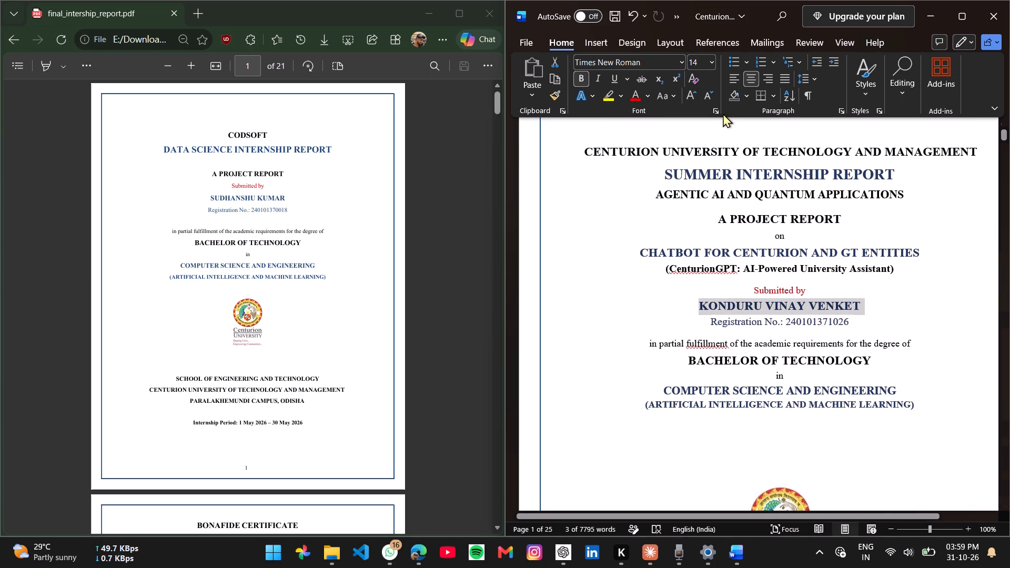
{"action": "left_click", "coordinate": [639, 96]}
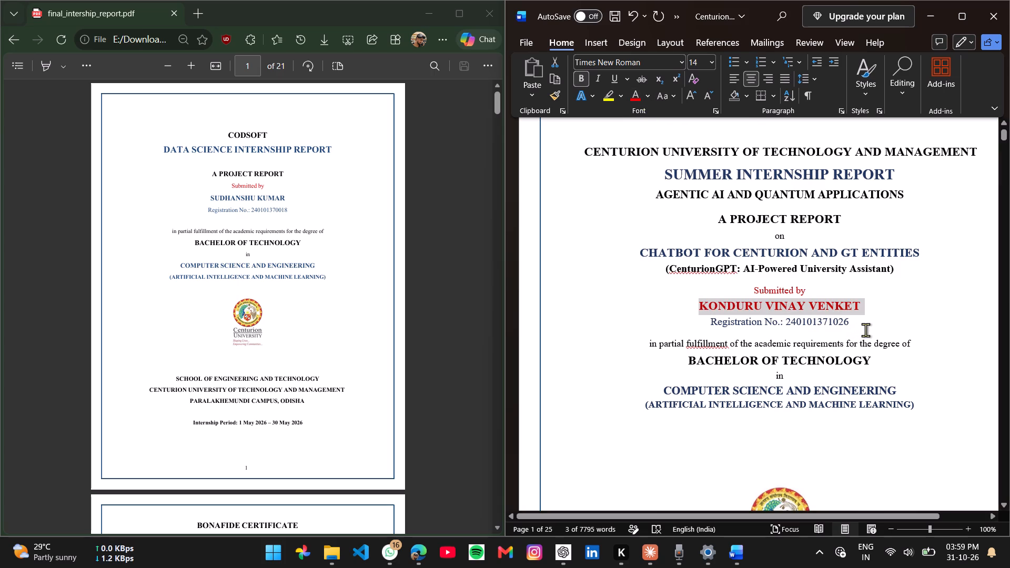
{"action": "key", "text": "ctrl+shift+period"}
{"action": "key", "text": "ctrl+shift+period"}
{"action": "key", "text": "ctrl+shift+period"}
{"action": "key", "text": "ctrl+shift+comma"}
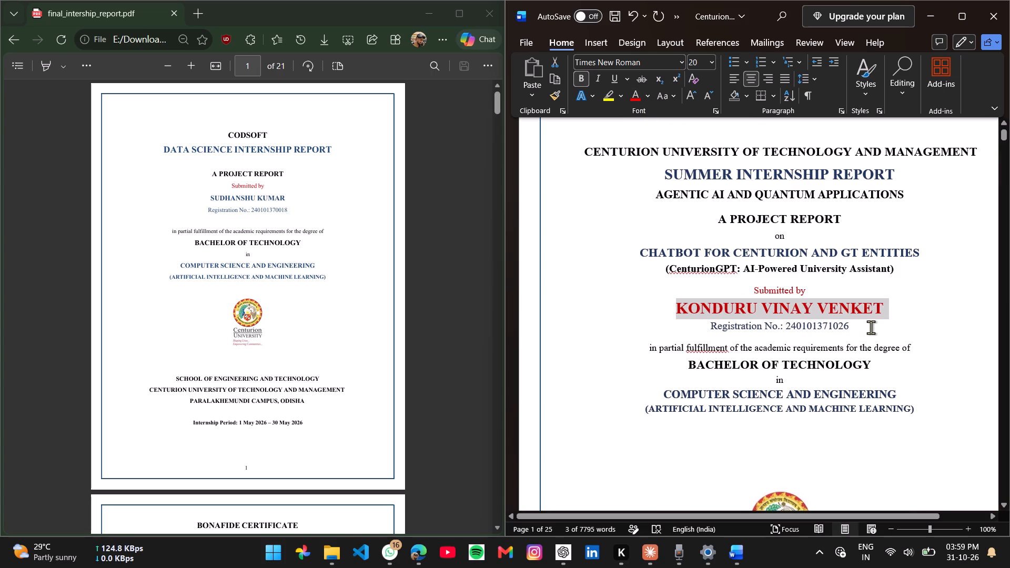
{"action": "key", "text": "ctrl+shift+comma"}
Format the "Submitted by" line on the cover page at 14 pt in the blue theme colour.
{"action": "left_click_drag", "start_coordinate": [754, 288], "coordinate": [796, 288]}
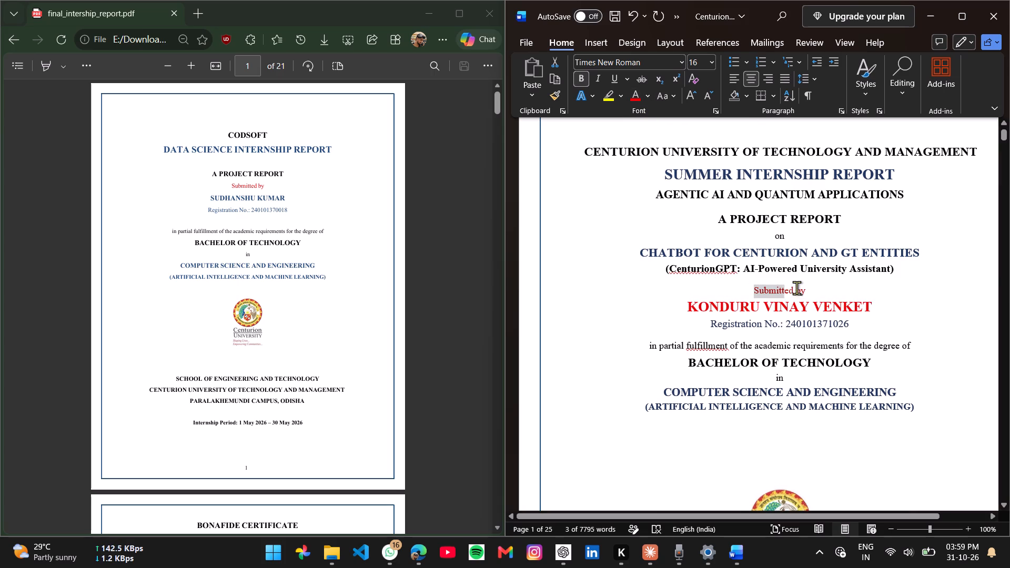
{"action": "left_click_drag", "start_coordinate": [796, 288], "coordinate": [808, 288]}
{"action": "key", "text": "ctrl+shift+period"}
{"action": "key", "text": "ctrl+shift+period"}
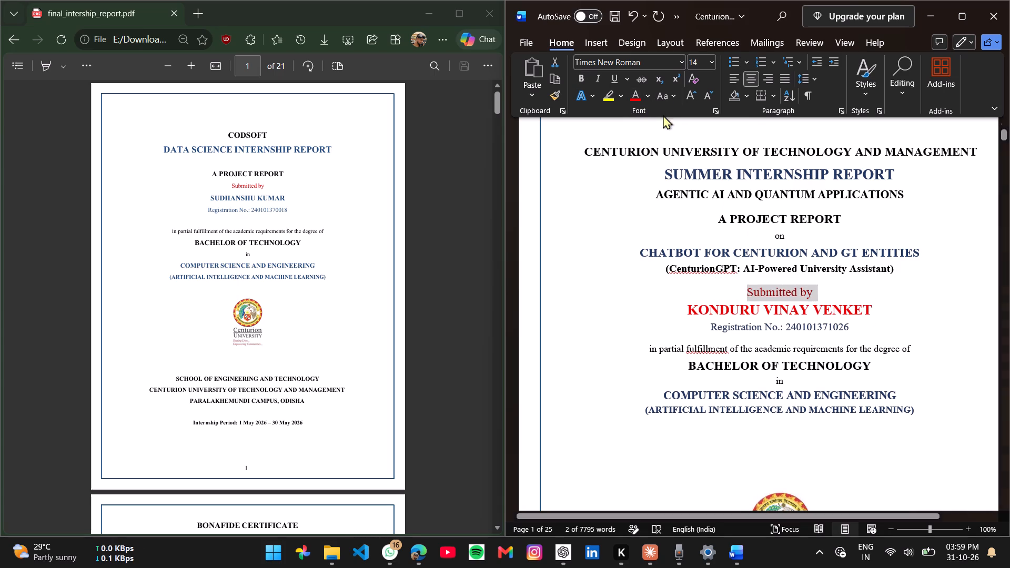
{"action": "left_click", "coordinate": [647, 96]}
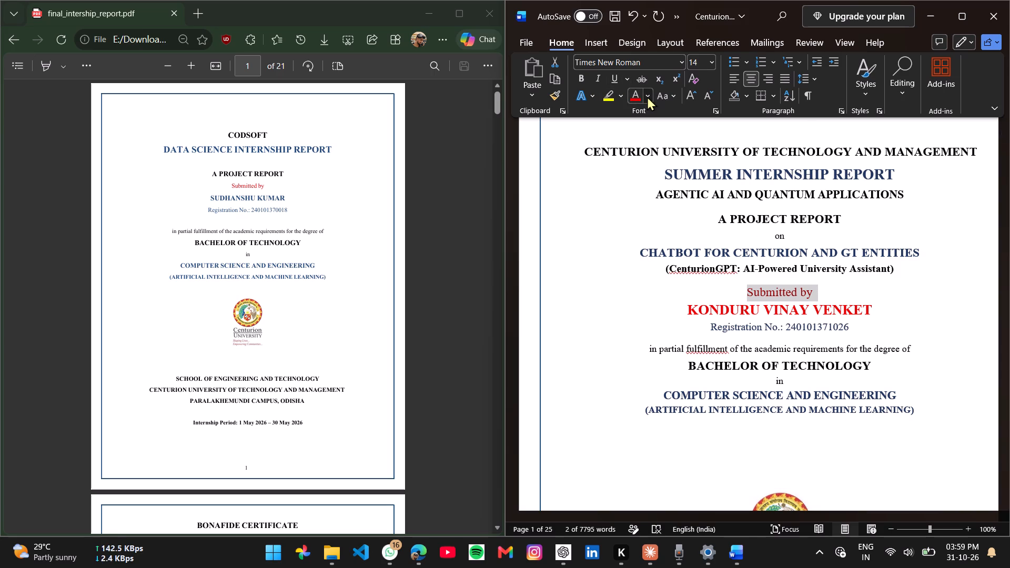
{"action": "left_click", "coordinate": [706, 176]}
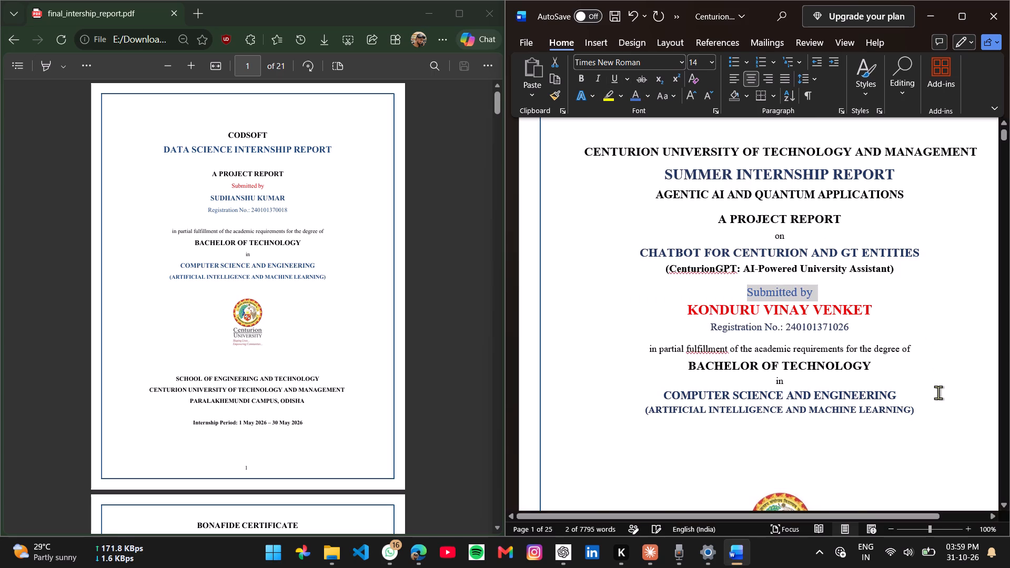
{"action": "left_click", "coordinate": [938, 392]}
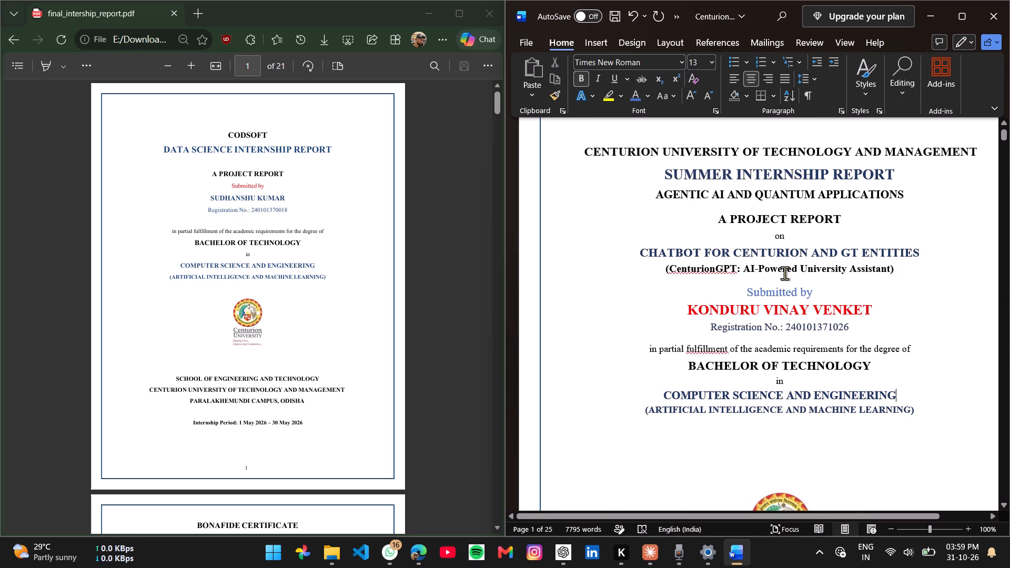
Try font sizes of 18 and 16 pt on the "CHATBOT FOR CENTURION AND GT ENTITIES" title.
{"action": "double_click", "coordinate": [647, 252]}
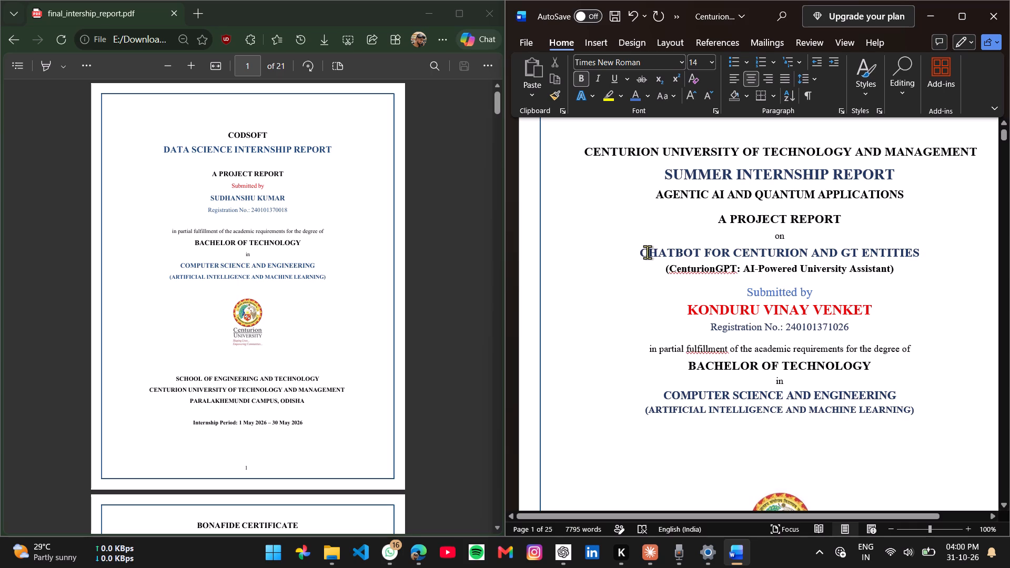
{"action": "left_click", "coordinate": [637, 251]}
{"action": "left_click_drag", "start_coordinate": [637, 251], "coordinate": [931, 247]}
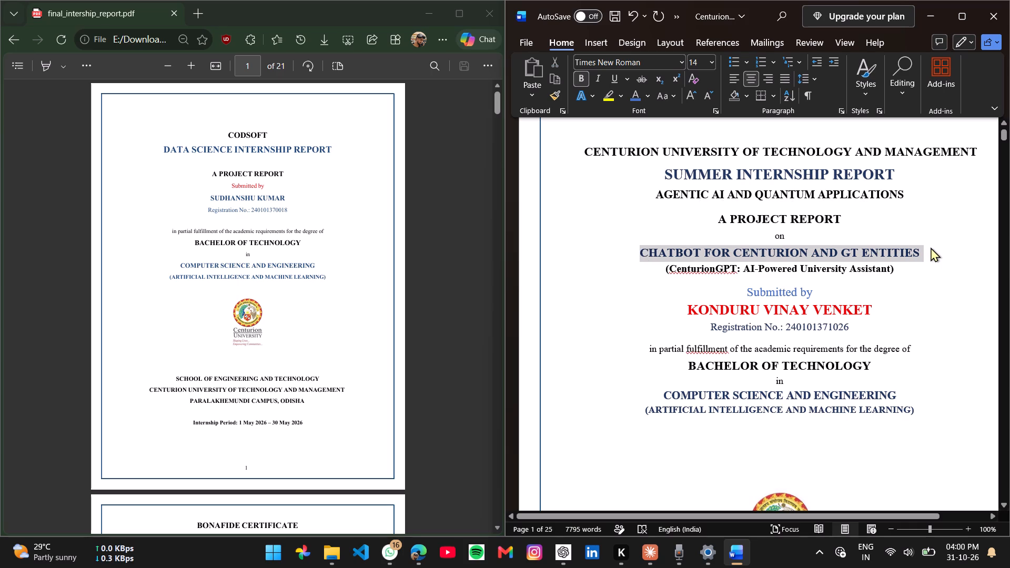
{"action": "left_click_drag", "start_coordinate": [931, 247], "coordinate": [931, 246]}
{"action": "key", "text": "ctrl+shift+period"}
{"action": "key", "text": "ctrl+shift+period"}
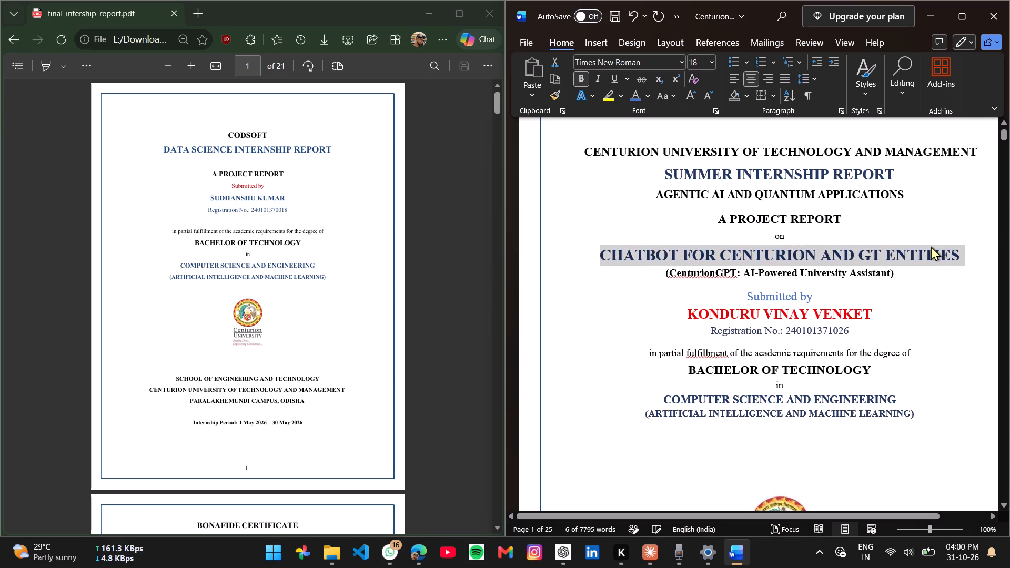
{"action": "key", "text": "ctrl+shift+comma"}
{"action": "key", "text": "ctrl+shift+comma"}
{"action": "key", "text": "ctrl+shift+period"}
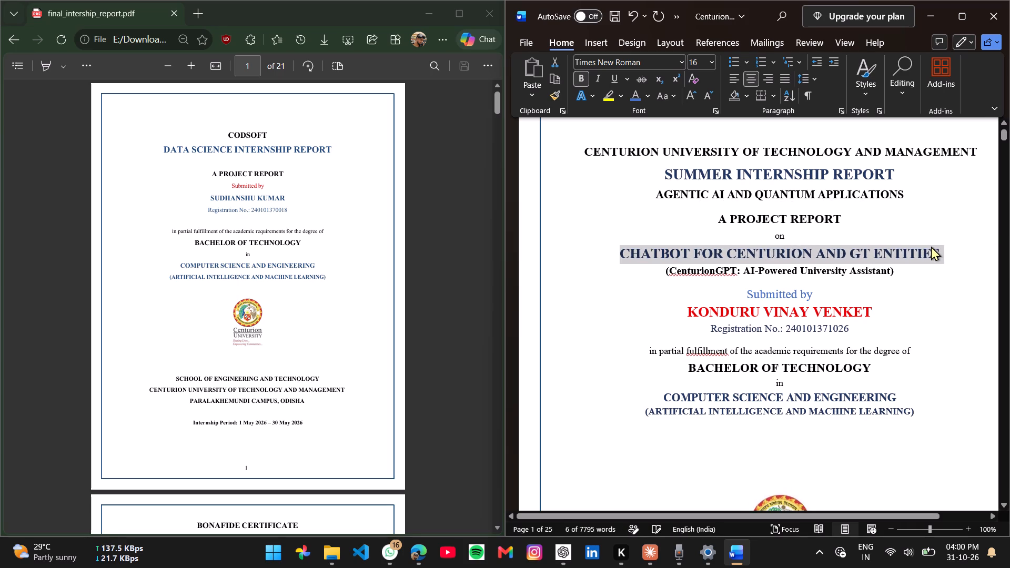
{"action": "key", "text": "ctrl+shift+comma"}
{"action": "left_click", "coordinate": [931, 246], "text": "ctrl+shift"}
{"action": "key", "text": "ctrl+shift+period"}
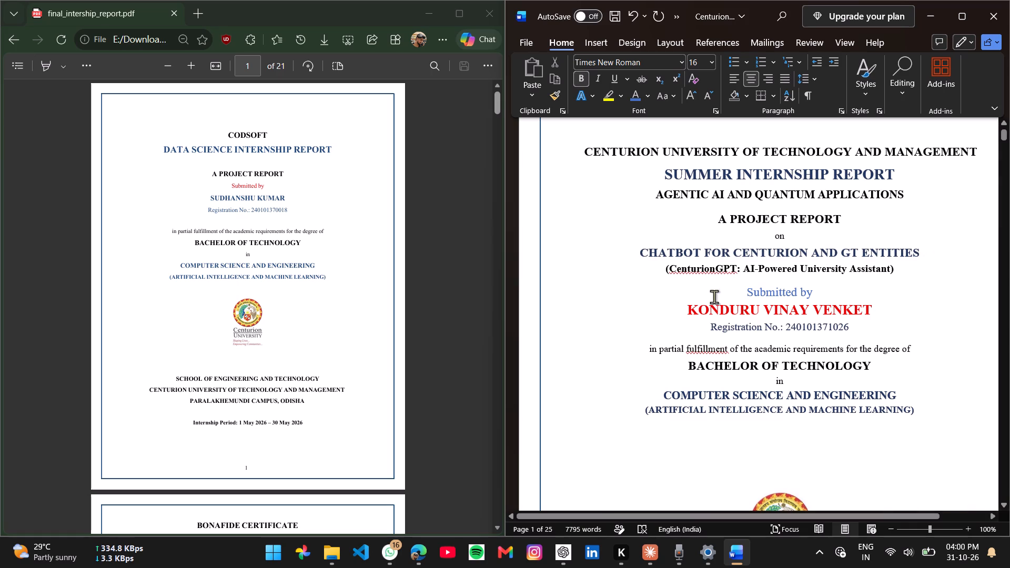
Open the font colour choices for the "(CenturionGPT: AI-Powered University Assistant)" subtitle.
{"action": "left_click_drag", "start_coordinate": [667, 270], "coordinate": [893, 281]}
{"action": "left_click", "coordinate": [645, 98]}
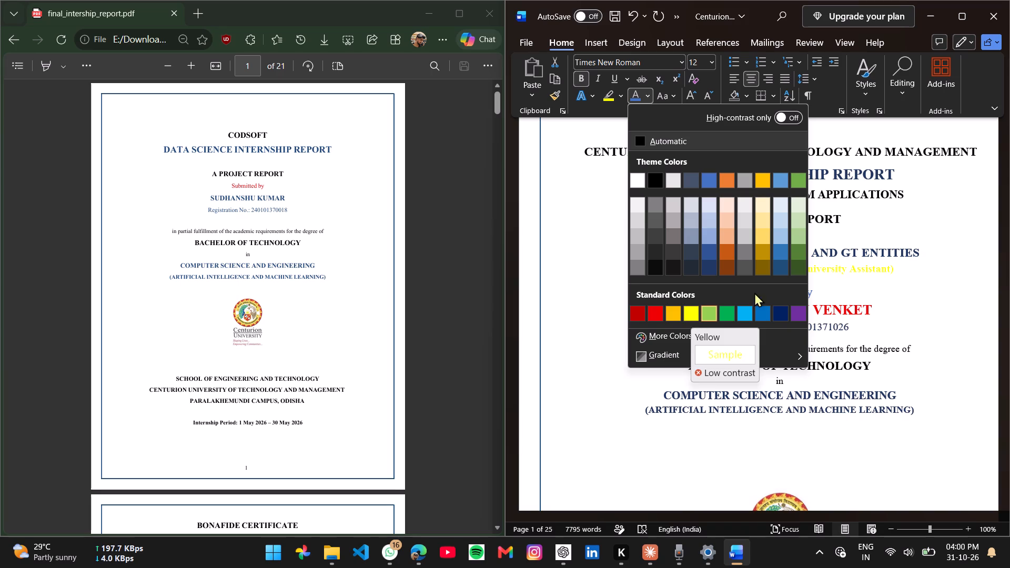
Colour the "(CenturionGPT: AI-Powered University Assistant)" line dark orange and set its font size to 14.
{"action": "left_click", "coordinate": [726, 250]}
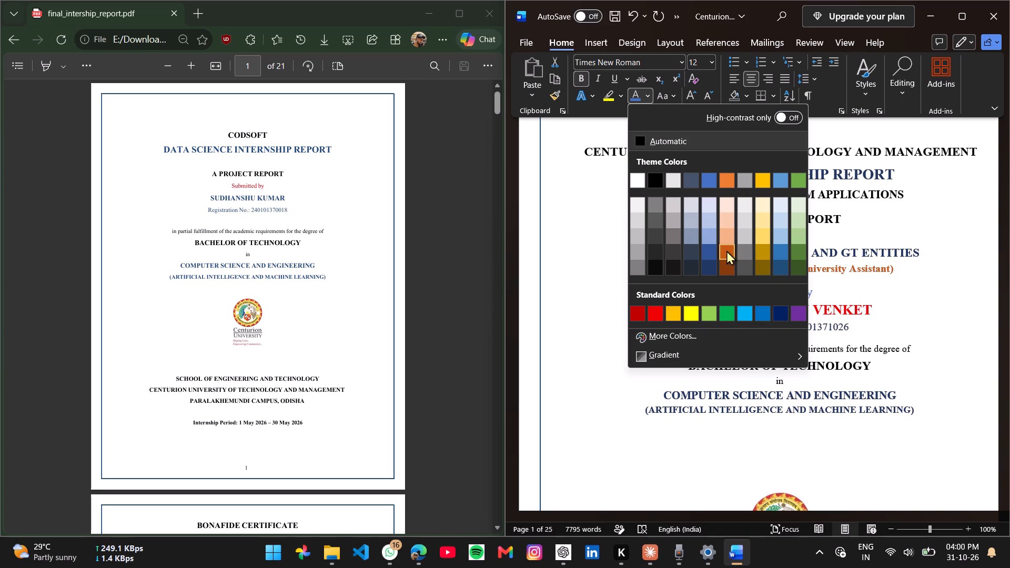
{"action": "key", "text": "ctrl+shift+period"}
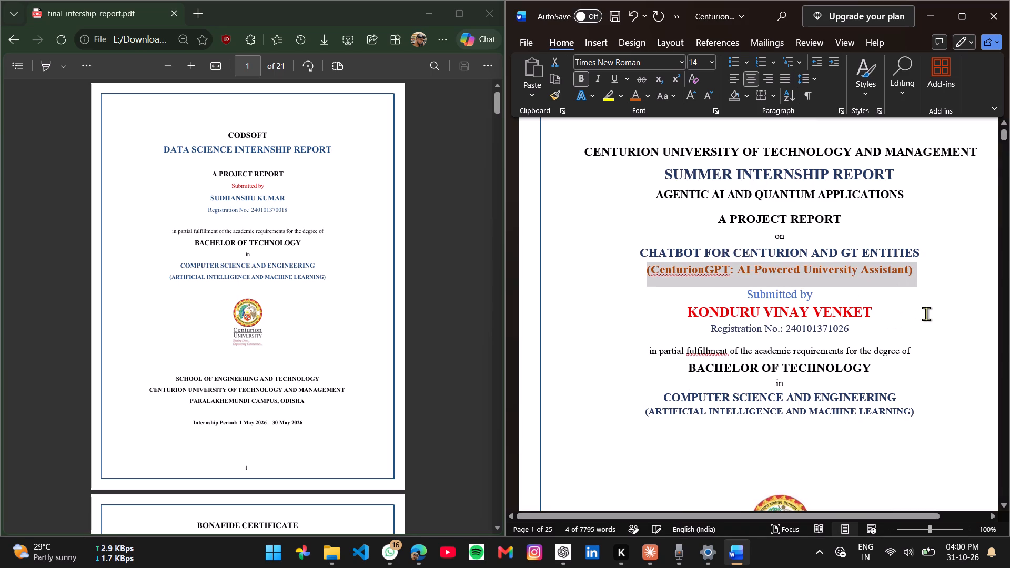
Increase the "CHATBOT FOR CENTURION AND GT ENTITIES" title's font size to 16.
{"action": "left_click_drag", "start_coordinate": [637, 252], "coordinate": [735, 251]}
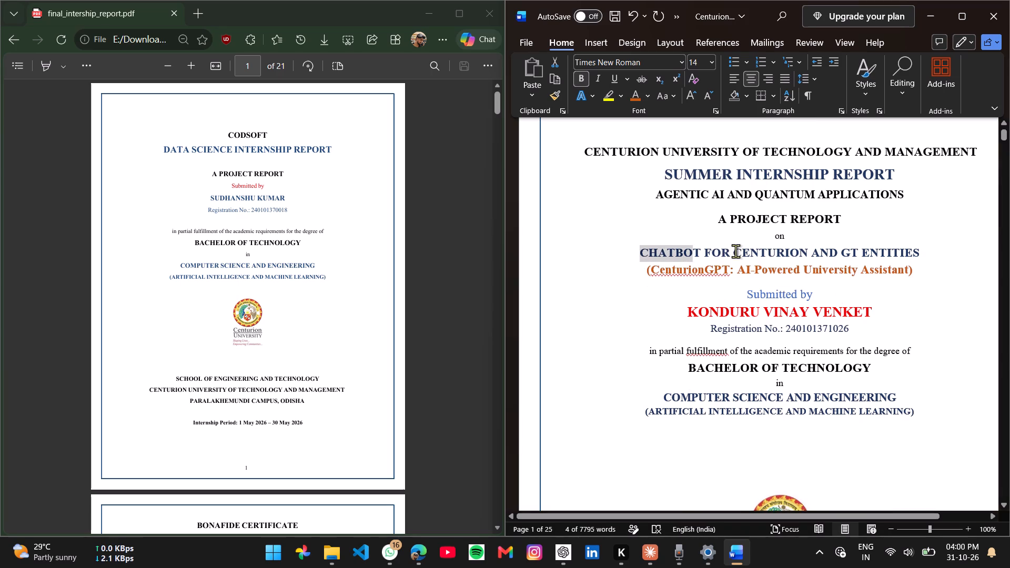
{"action": "left_click_drag", "start_coordinate": [735, 251], "coordinate": [927, 252]}
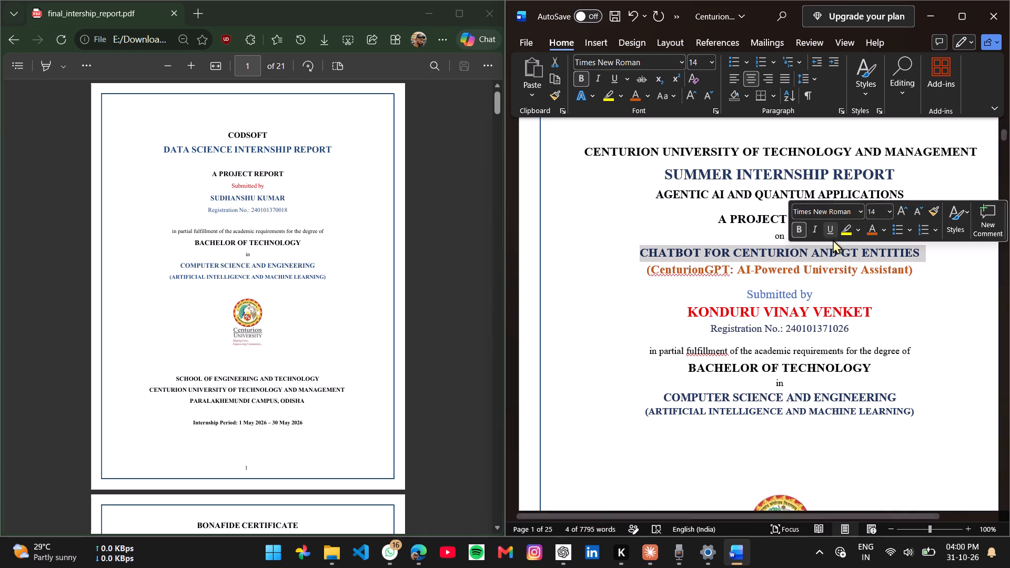
{"action": "key", "text": "ctrl+shift+period"}
{"action": "left_click", "coordinate": [943, 341]}
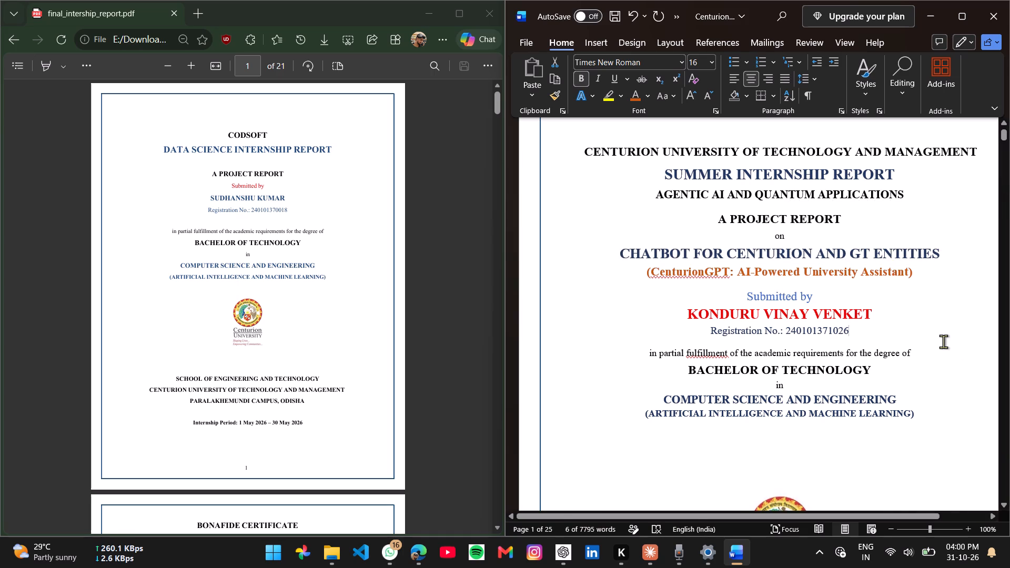
Increase the "A PROJECT REPORT" line's font size to 18.
{"action": "left_click_drag", "start_coordinate": [717, 219], "coordinate": [865, 224]}
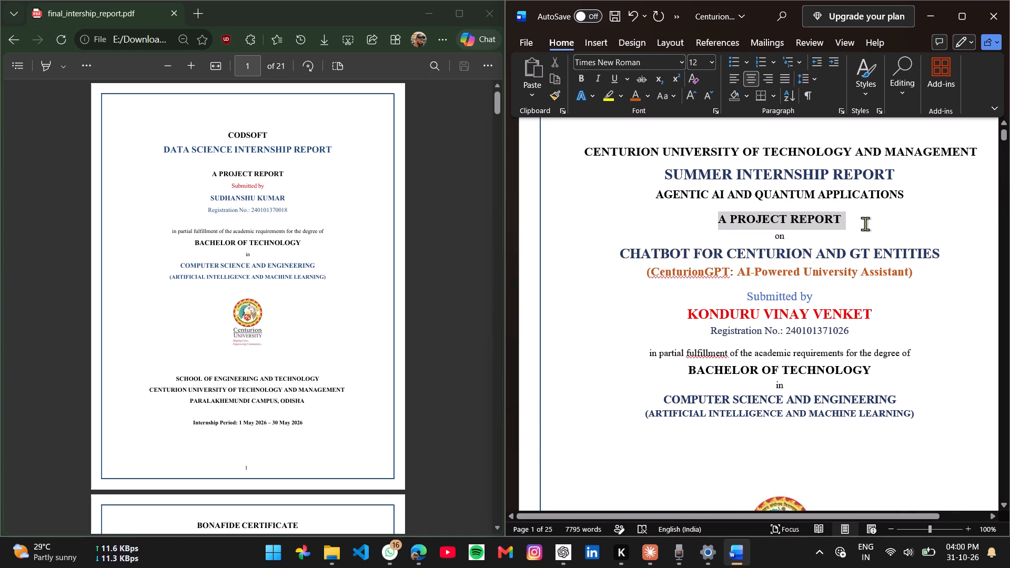
{"action": "left_click_drag", "start_coordinate": [865, 224], "coordinate": [860, 222]}
{"action": "key", "text": "ctrl+shift+period"}
{"action": "key", "text": "ctrl+shift+period"}
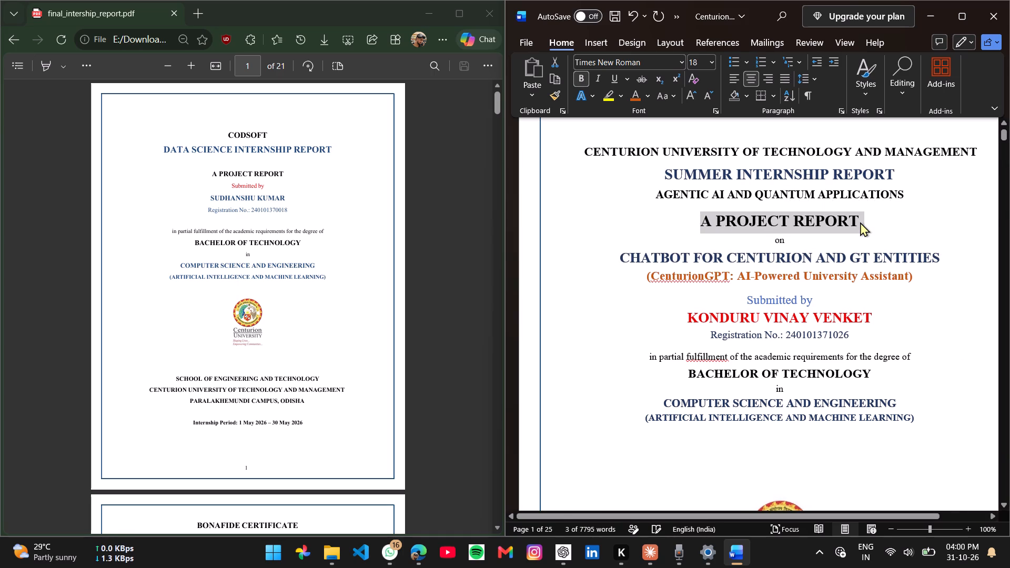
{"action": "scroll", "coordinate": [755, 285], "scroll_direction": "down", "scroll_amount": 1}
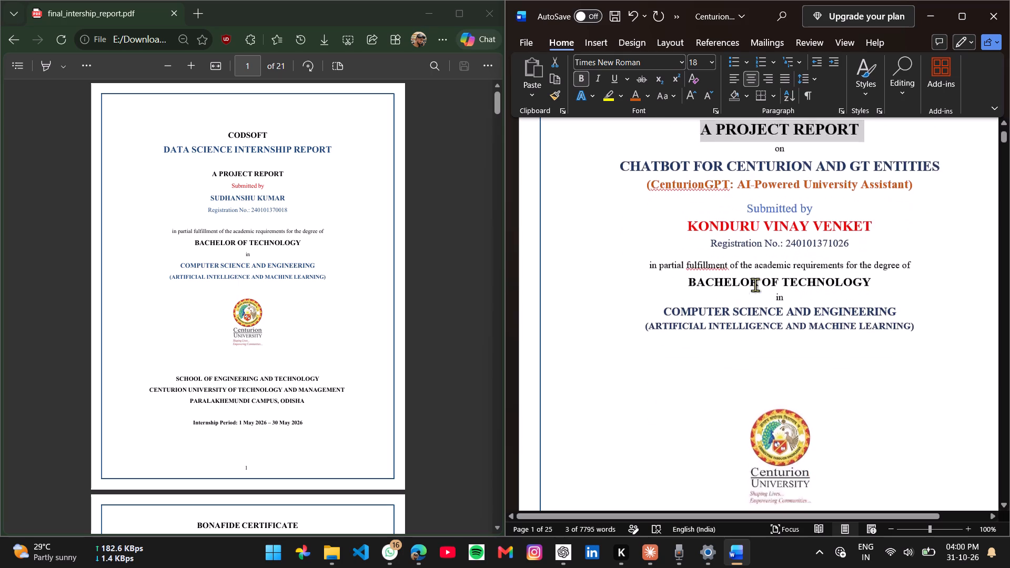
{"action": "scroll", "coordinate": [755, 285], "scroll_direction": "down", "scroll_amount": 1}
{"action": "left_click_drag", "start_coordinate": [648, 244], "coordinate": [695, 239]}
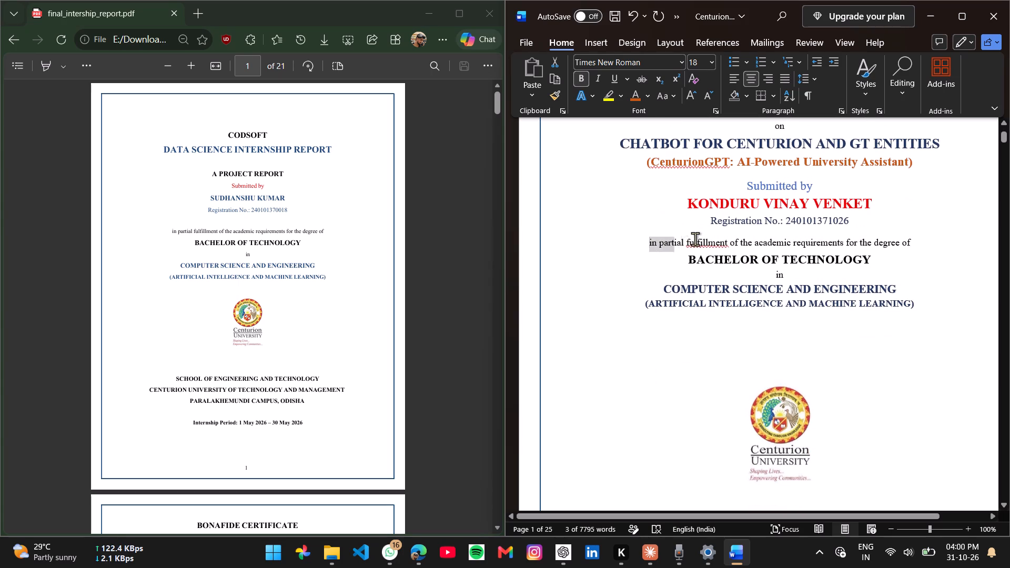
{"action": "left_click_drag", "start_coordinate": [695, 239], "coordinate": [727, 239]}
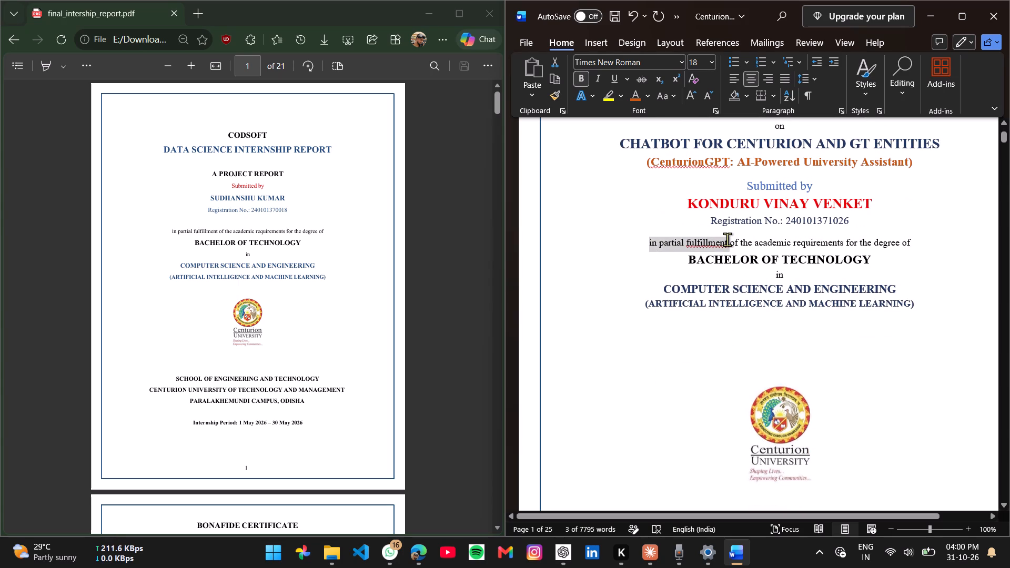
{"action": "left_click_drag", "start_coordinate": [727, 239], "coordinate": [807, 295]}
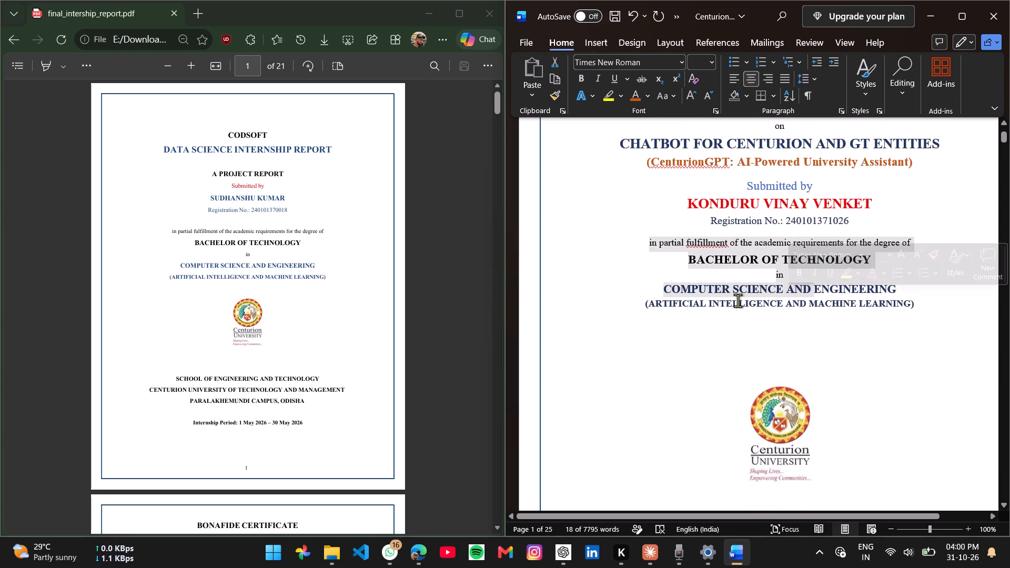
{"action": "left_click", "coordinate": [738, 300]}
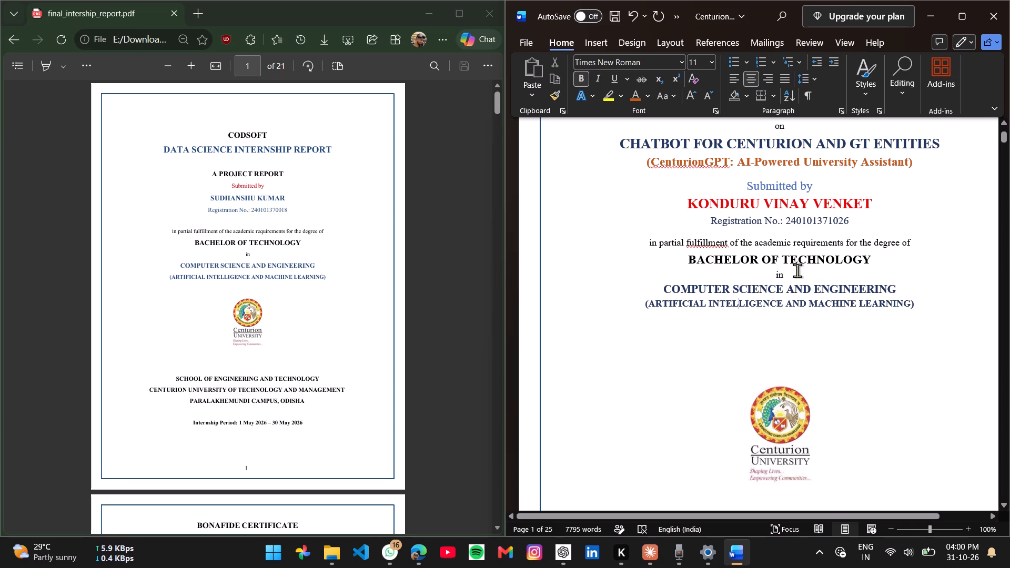
Insert a blank line below "BACHELOR OF TECHNOLOGY" and another between "in" and "COMPUTER SCIENCE AND ENGINEERING".
{"action": "left_click", "coordinate": [876, 251]}
{"action": "left_click", "coordinate": [874, 256]}
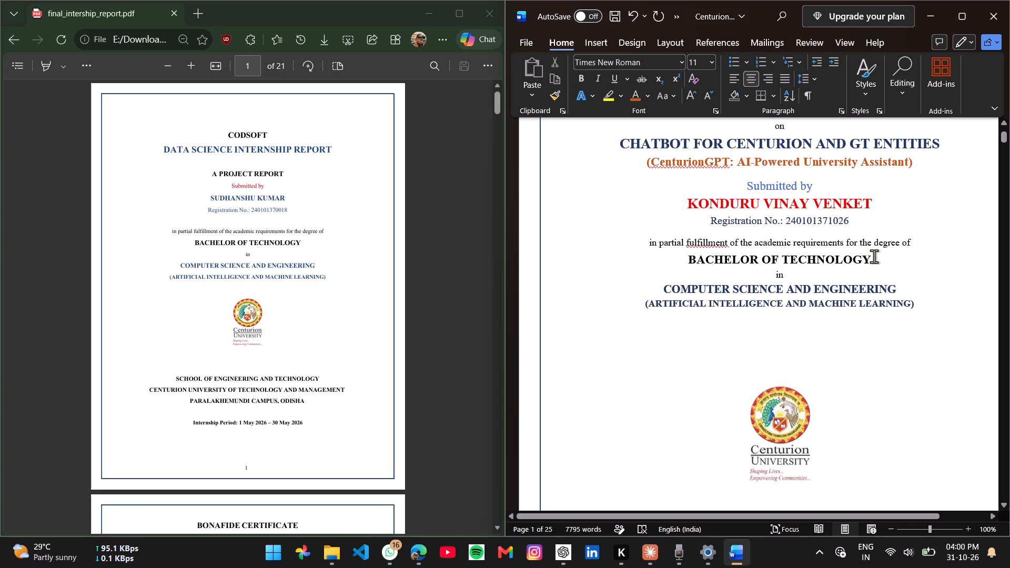
{"action": "key", "text": "Return"}
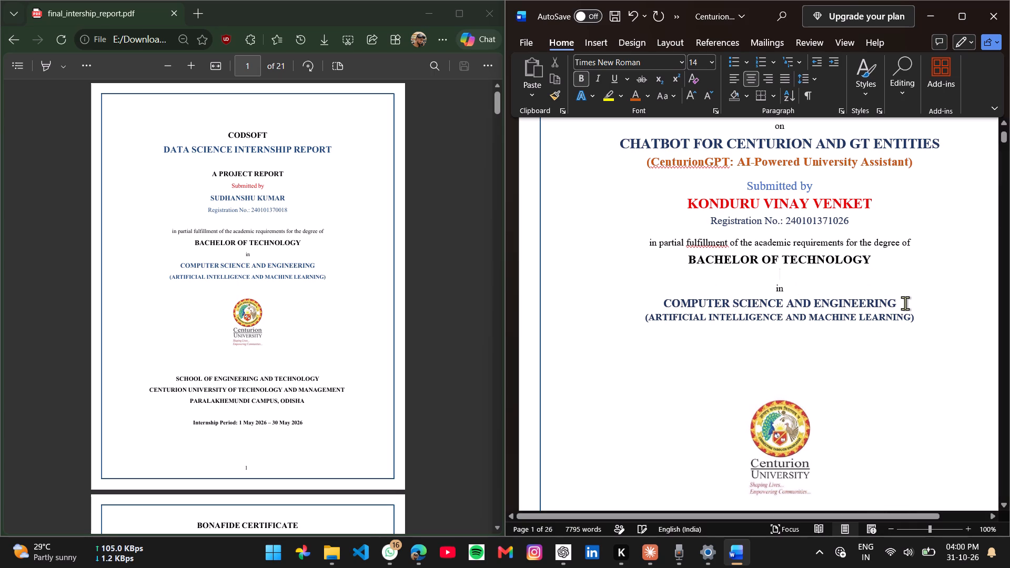
{"action": "left_click", "coordinate": [908, 303]}
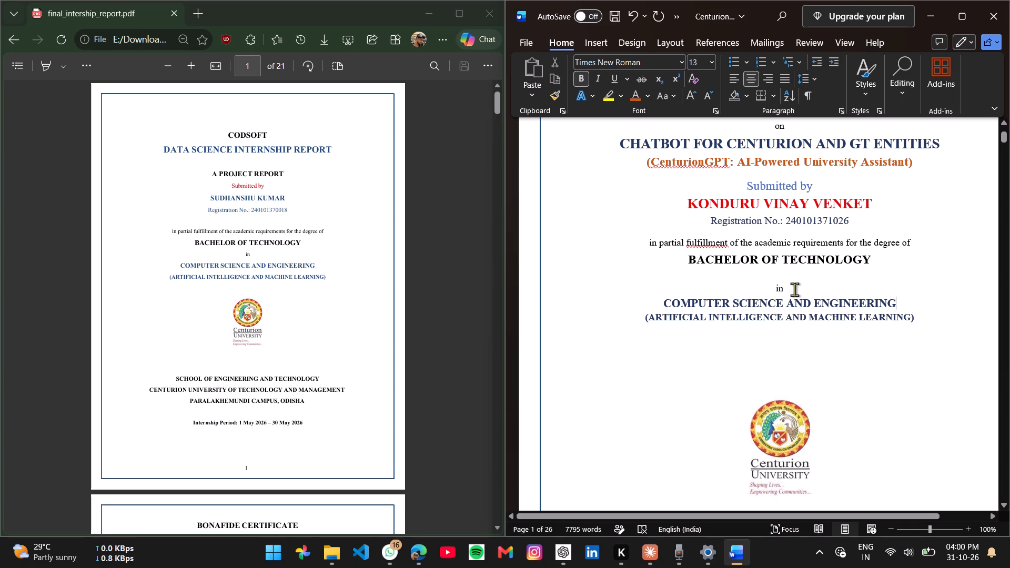
{"action": "left_click", "coordinate": [794, 289]}
{"action": "key", "text": "Return"}
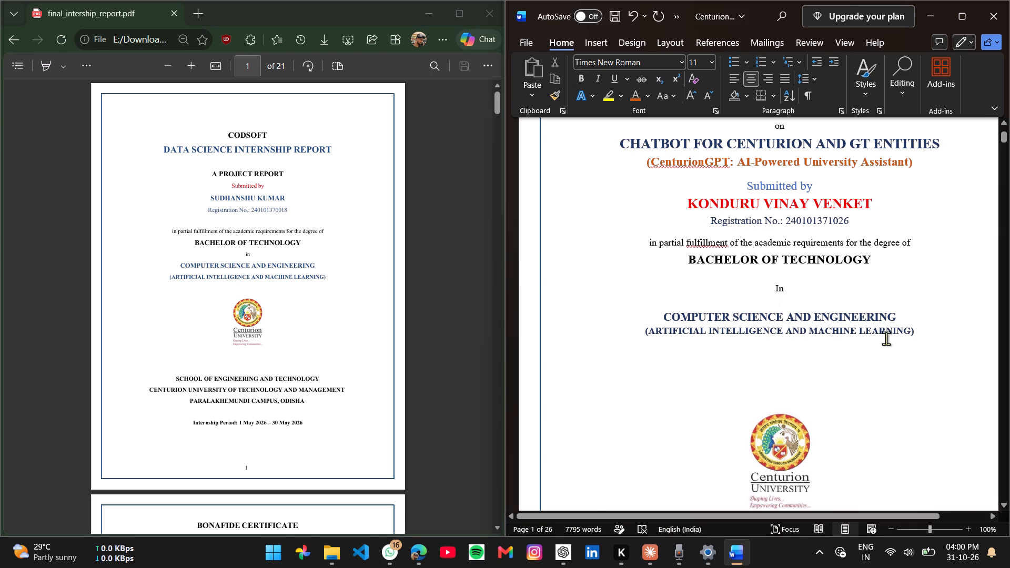
Reduce the font size of the blank line between "BACHELOR OF TECHNOLOGY" and "In" to 7.
{"action": "left_click", "coordinate": [788, 278]}
{"action": "key", "text": "ctrl+shift+Left"}
{"action": "key", "text": "ctrl+shift+comma"}
{"action": "key", "text": "ctrl+shift+comma"}
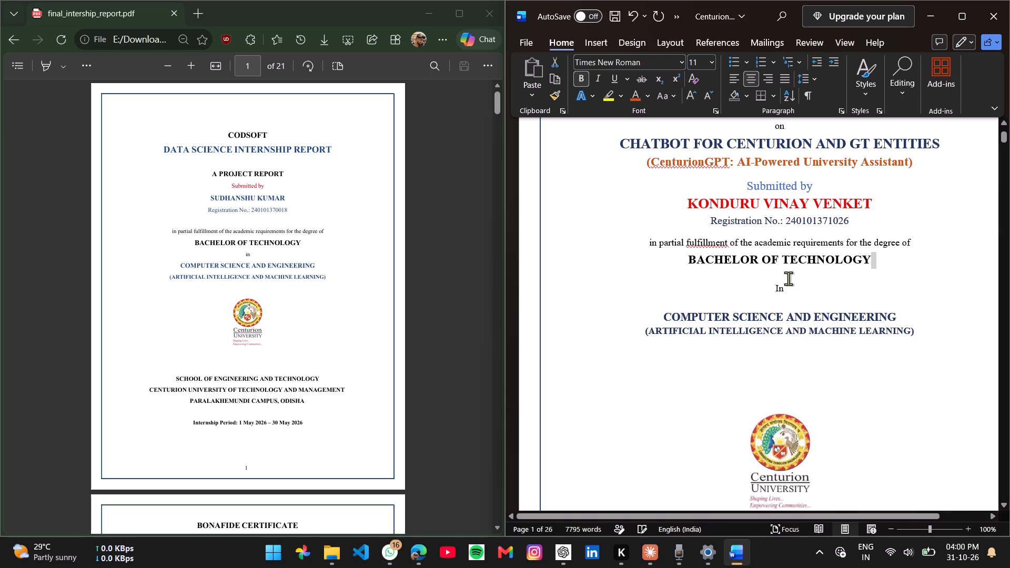
{"action": "left_click", "coordinate": [788, 278]}
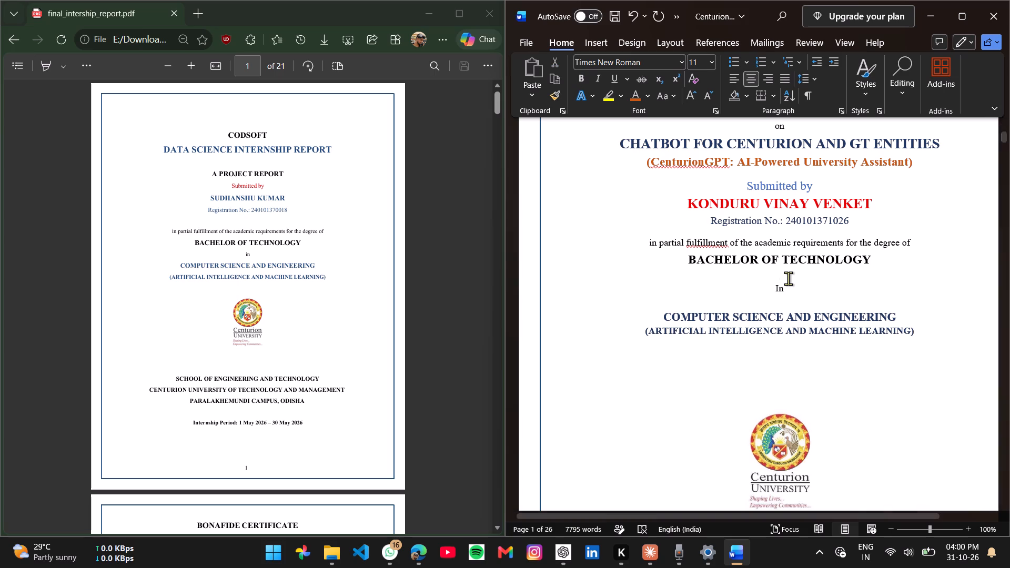
{"action": "key", "text": "ctrl+shift+comma"}
{"action": "key", "text": "ctrl+shift+comma"}
{"action": "key", "text": "ctrl+shift+comma"}
{"action": "key", "text": "ctrl+shift+comma"}
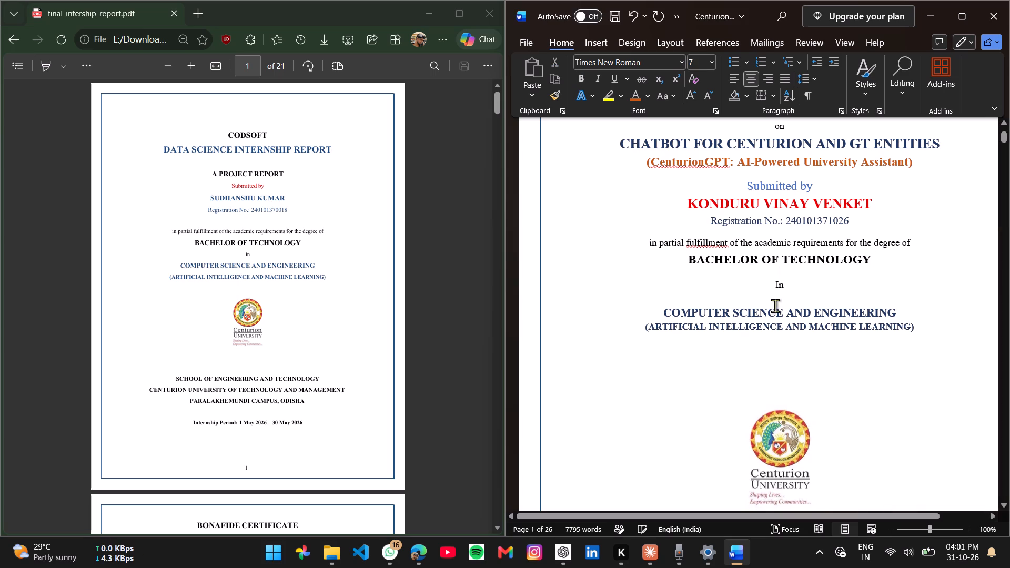
Reduce the font size of the blank line between "In" and "COMPUTER SCIENCE AND ENGINEERING" to 8.
{"action": "left_click", "coordinate": [783, 302]}
{"action": "key", "text": "ctrl+shift+comma"}
{"action": "key", "text": "ctrl+shift+comma"}
{"action": "key", "text": "ctrl+shift+comma"}
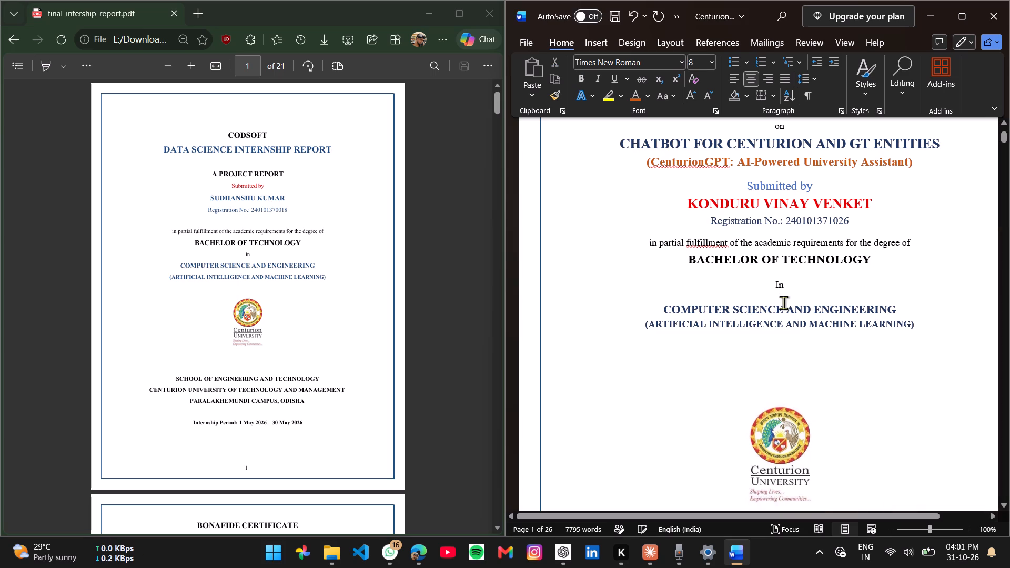
{"action": "left_click", "coordinate": [848, 379]}
Insert a blank line below "Submitted by" on the cover page and reduce its font size to 9.
{"action": "scroll", "coordinate": [848, 379], "scroll_direction": "up", "scroll_amount": 1}
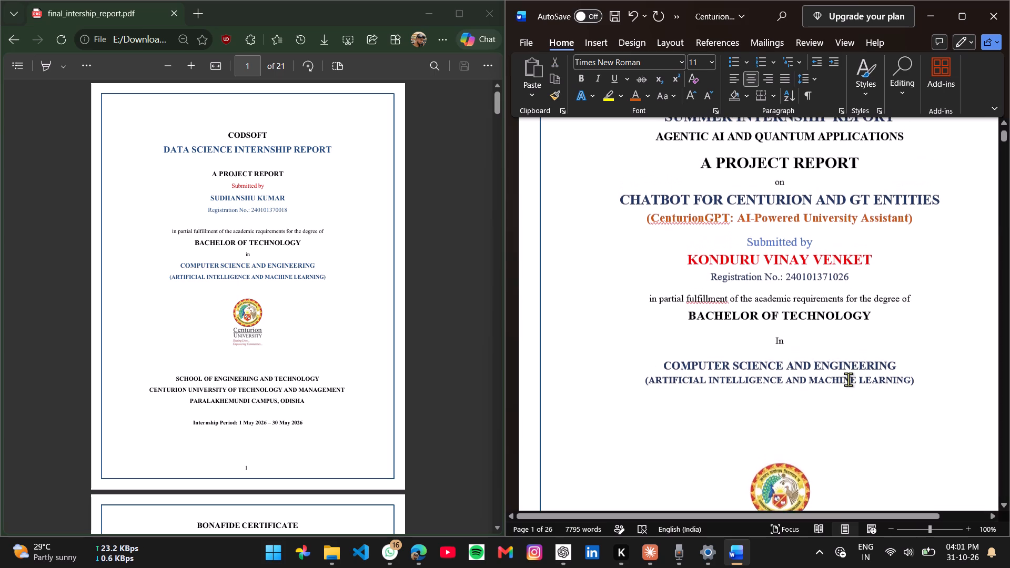
{"action": "scroll", "coordinate": [848, 379], "scroll_direction": "up", "scroll_amount": 1}
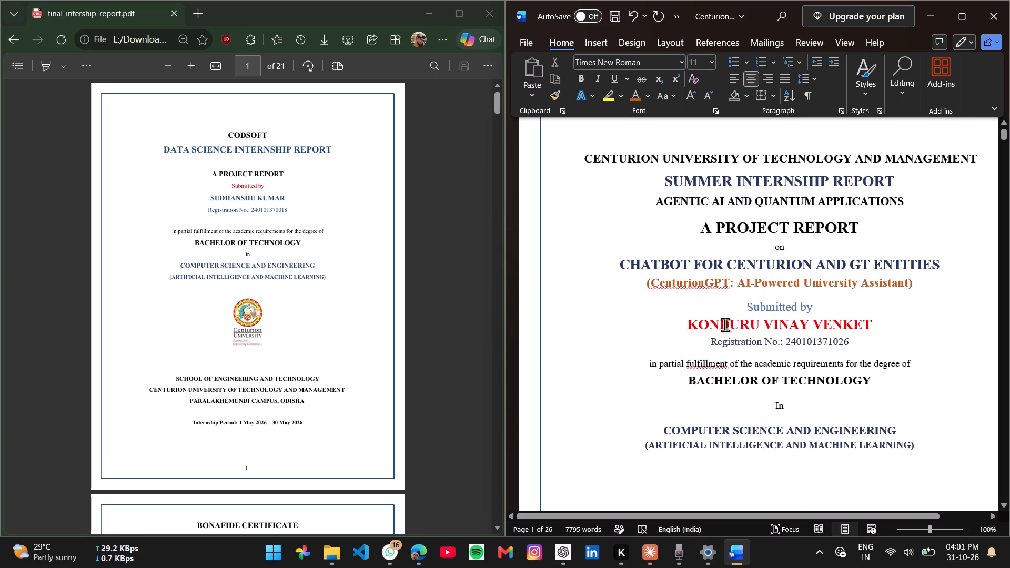
{"action": "left_click", "coordinate": [847, 308]}
{"action": "key", "text": "Return"}
{"action": "key", "text": "ctrl+shift+comma"}
{"action": "key", "text": "ctrl+shift+comma"}
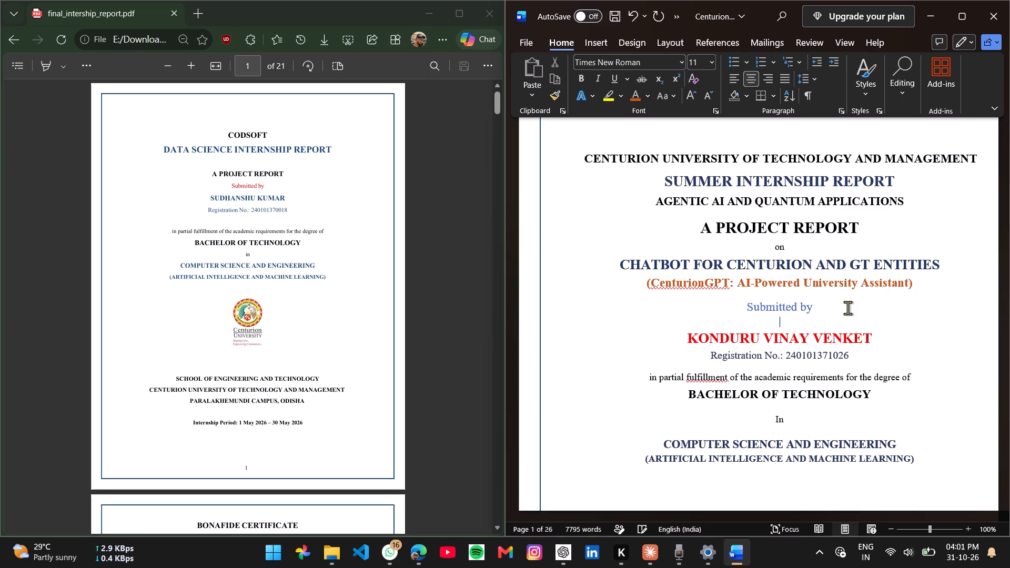
{"action": "key", "text": "ctrl+shift+comma"}
{"action": "key", "text": "ctrl+shift+comma"}
Insert a blank line between the student's name and the registration number line on the cover page.
{"action": "left_click", "coordinate": [890, 339]}
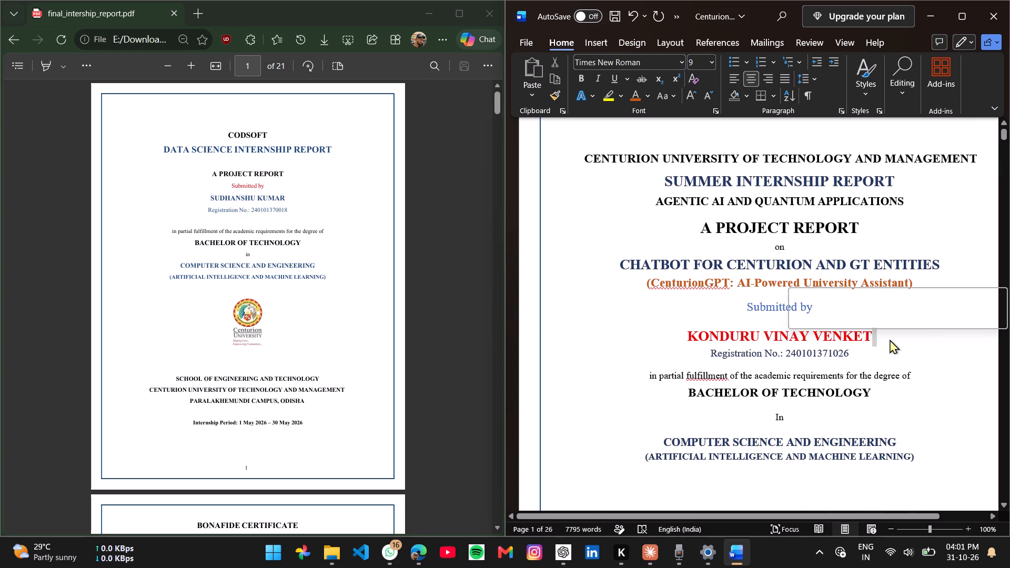
{"action": "left_click", "coordinate": [890, 339]}
{"action": "key", "text": "ctrl+Return"}
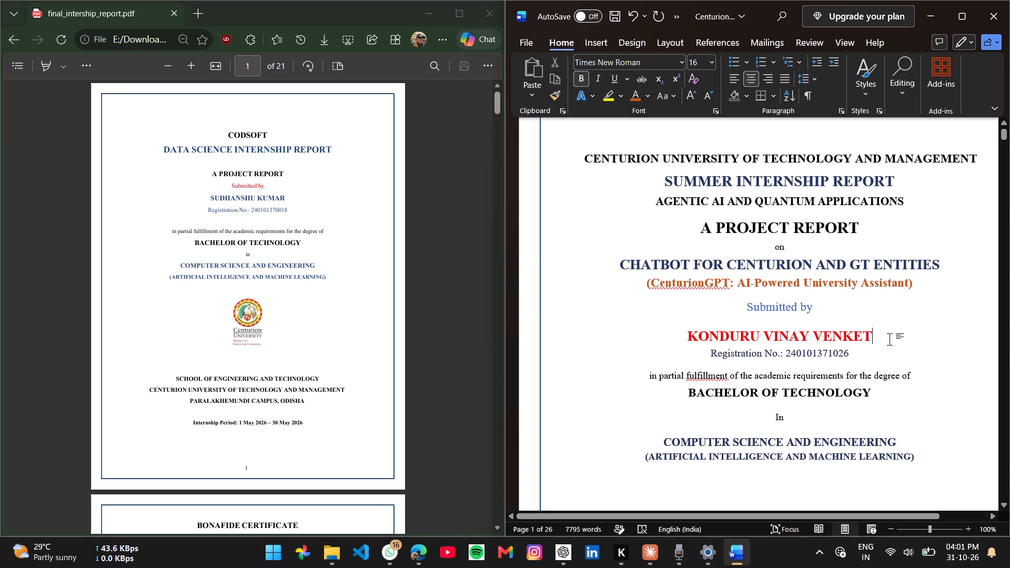
{"action": "key", "text": "ctrl+z"}
{"action": "scroll", "coordinate": [890, 339], "scroll_direction": "up", "scroll_amount": 1}
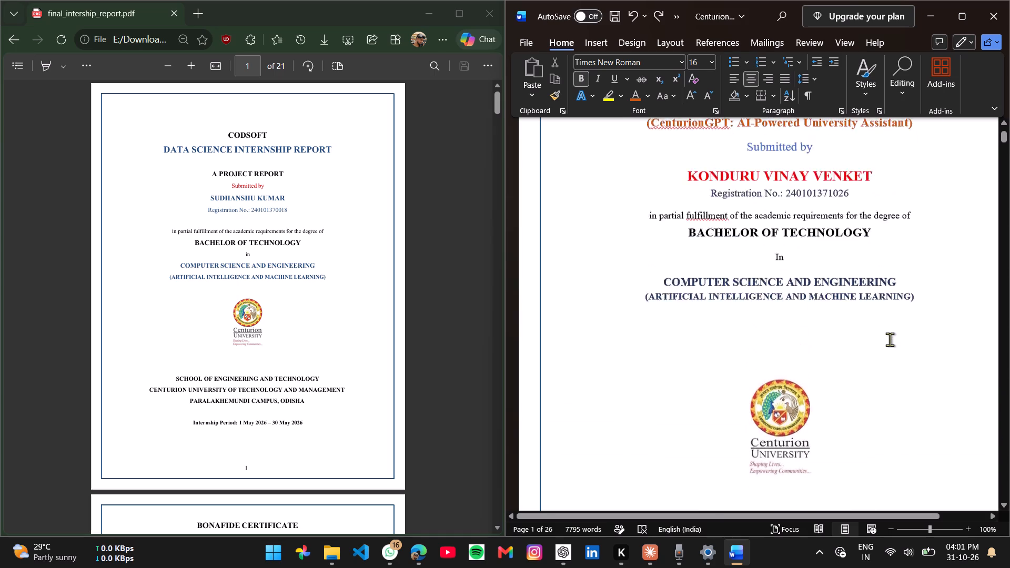
{"action": "scroll", "coordinate": [890, 339], "scroll_direction": "up", "scroll_amount": 1}
{"action": "key", "text": "Return"}
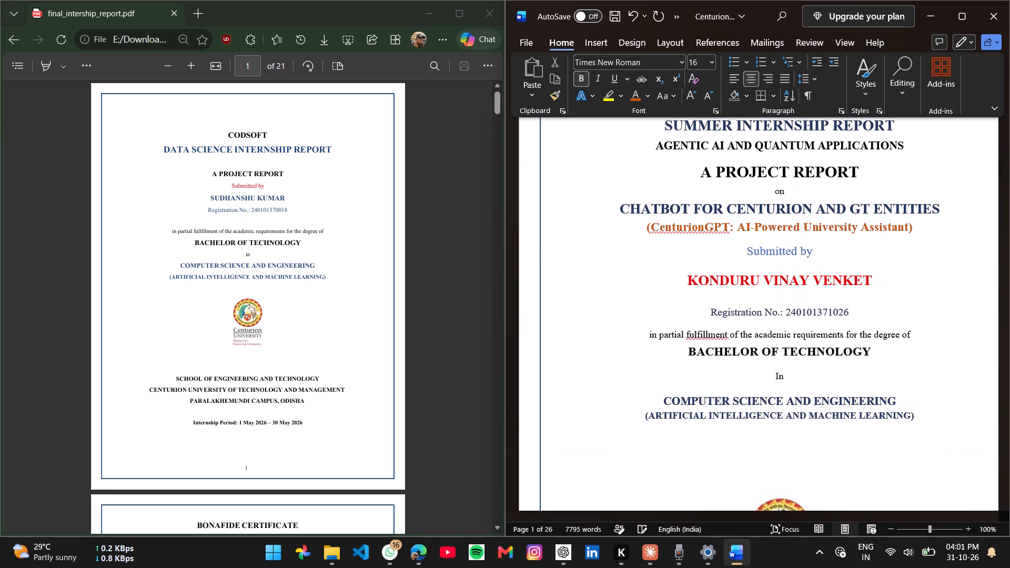
Reduce the font size of the blank line between the student's name and the registration number line to 5.
{"action": "key", "text": "ctrl+shift+comma"}
{"action": "key", "text": "ctrl+shift+comma"}
{"action": "key", "text": "ctrl+shift+comma"}
{"action": "key", "text": "ctrl+shift+comma"}
{"action": "key", "text": "ctrl+shift+comma"}
{"action": "key", "text": "ctrl+shift+comma"}
{"action": "key", "text": "ctrl+shift+comma"}
{"action": "key", "text": "ctrl+shift+comma"}
{"action": "key", "text": "ctrl+shift+comma"}
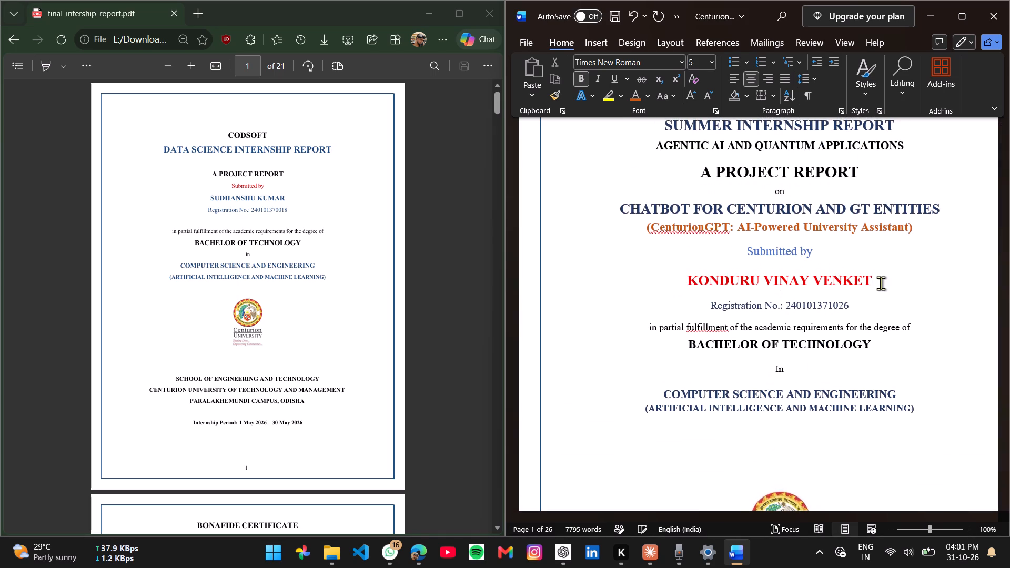
Reduce the font size of the blank line between "Submitted by" and the student's name to 3.
{"action": "left_click", "coordinate": [930, 378]}
{"action": "left_click", "coordinate": [825, 267]}
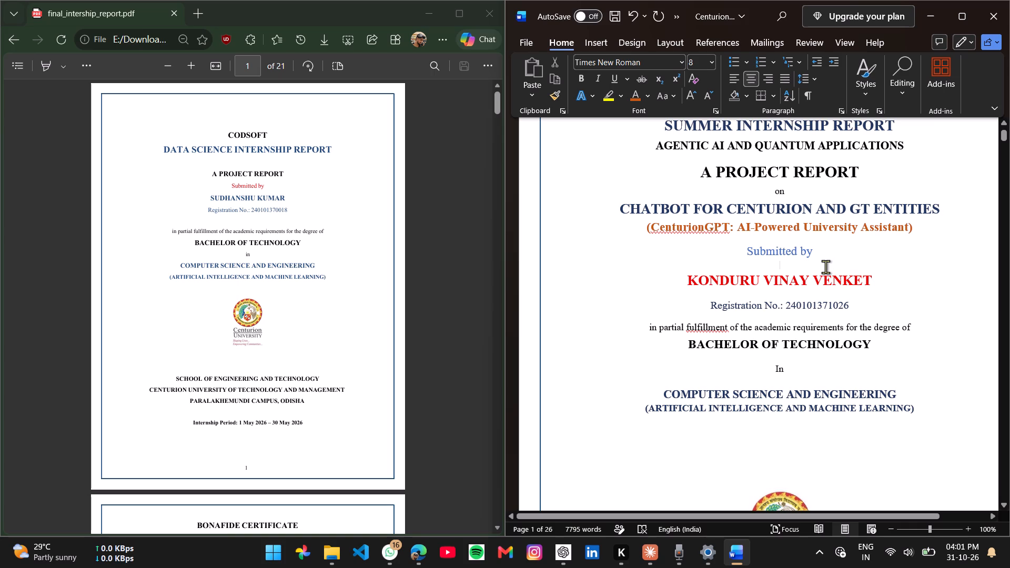
{"action": "key", "text": "ctrl+shift+comma"}
{"action": "key", "text": "ctrl+shift+comma"}
{"action": "key", "text": "ctrl+shift+comma"}
{"action": "key", "text": "ctrl+shift+comma"}
{"action": "key", "text": "ctrl+shift+comma"}
{"action": "key", "text": "ctrl+shift+comma"}
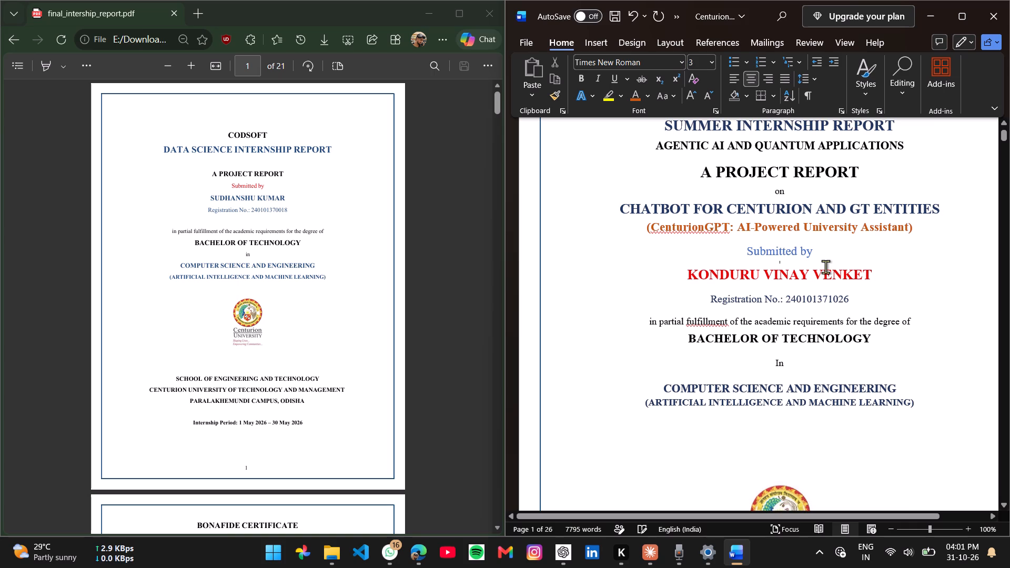
Review the report's cover page from the title down to the lines spilling onto the second page.
{"action": "left_click", "coordinate": [860, 355]}
{"action": "scroll", "coordinate": [860, 355], "scroll_direction": "down", "scroll_amount": 1}
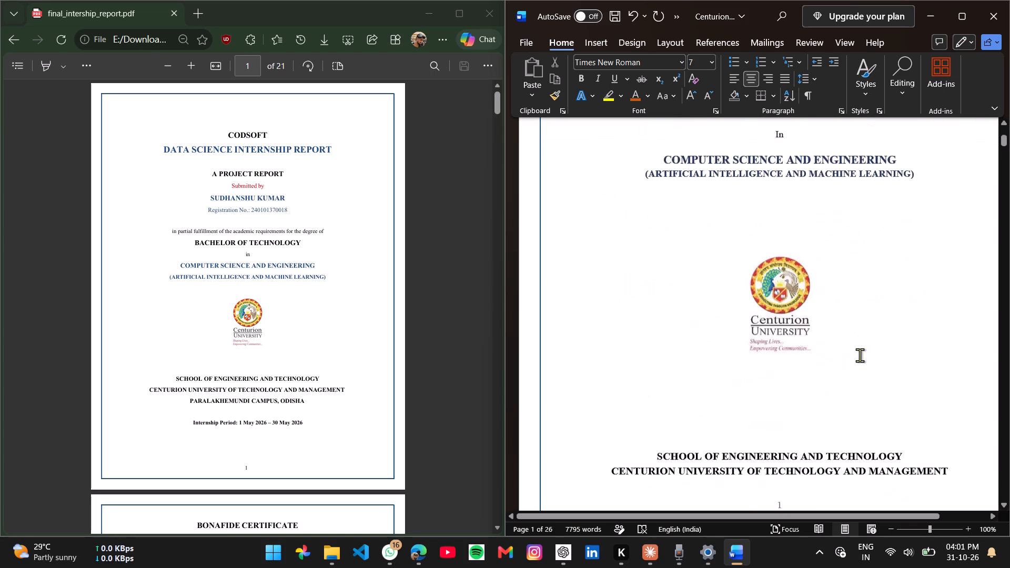
{"action": "scroll", "coordinate": [860, 355], "scroll_direction": "up", "scroll_amount": 1}
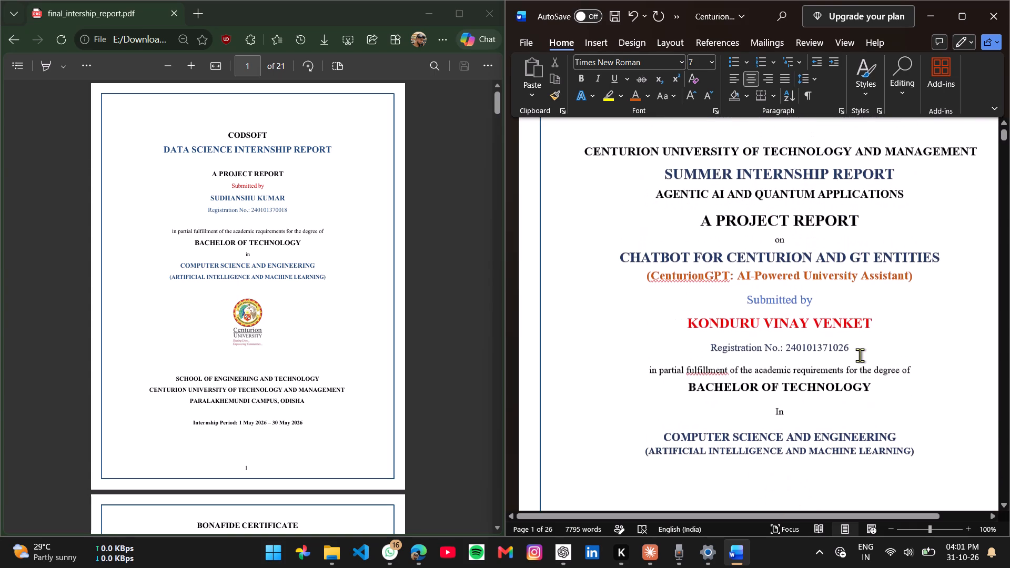
{"action": "scroll", "coordinate": [860, 355], "scroll_direction": "up", "scroll_amount": 1}
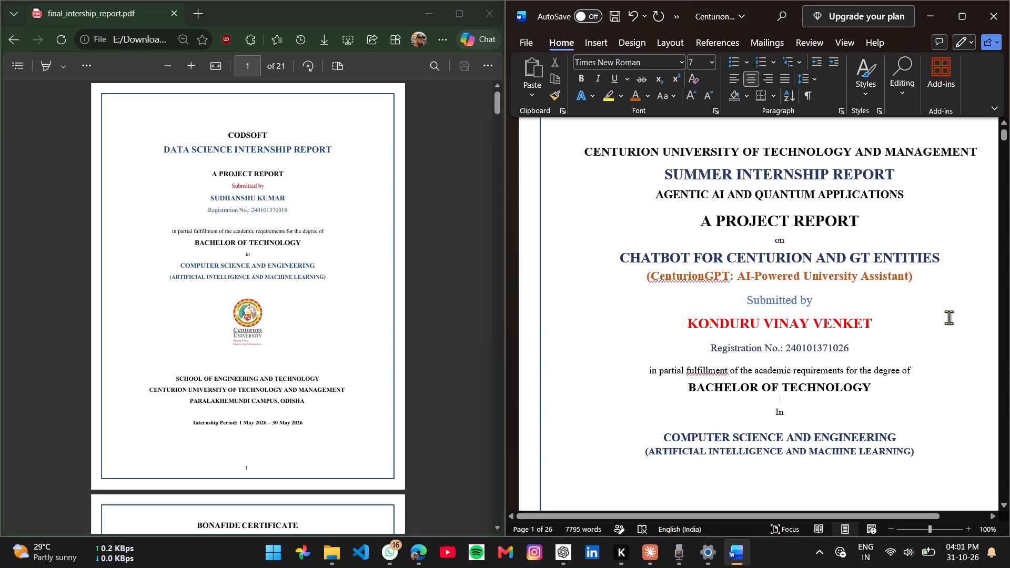
{"action": "scroll", "coordinate": [898, 359], "scroll_direction": "down", "scroll_amount": 1}
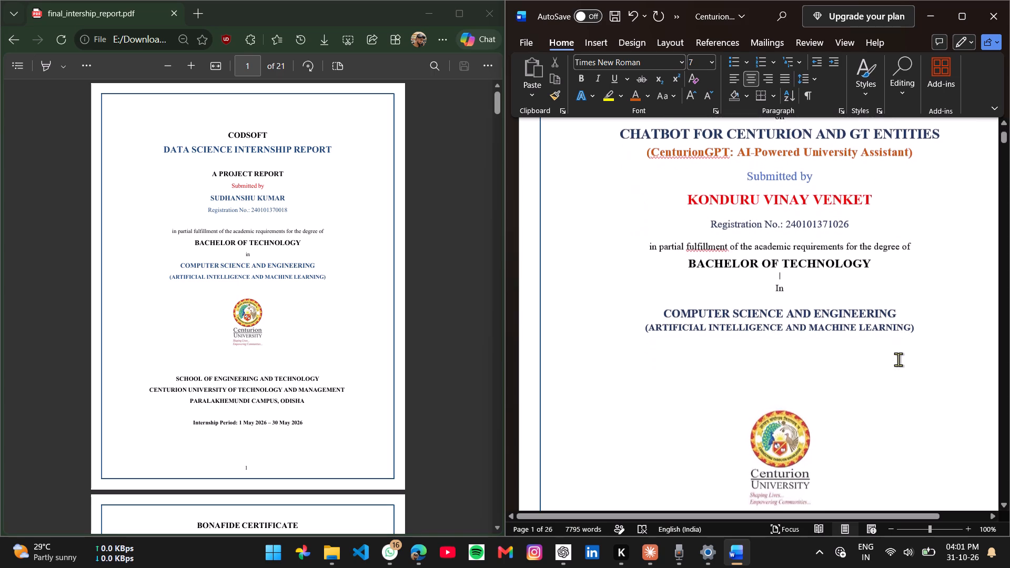
{"action": "scroll", "coordinate": [898, 359], "scroll_direction": "down", "scroll_amount": 2}
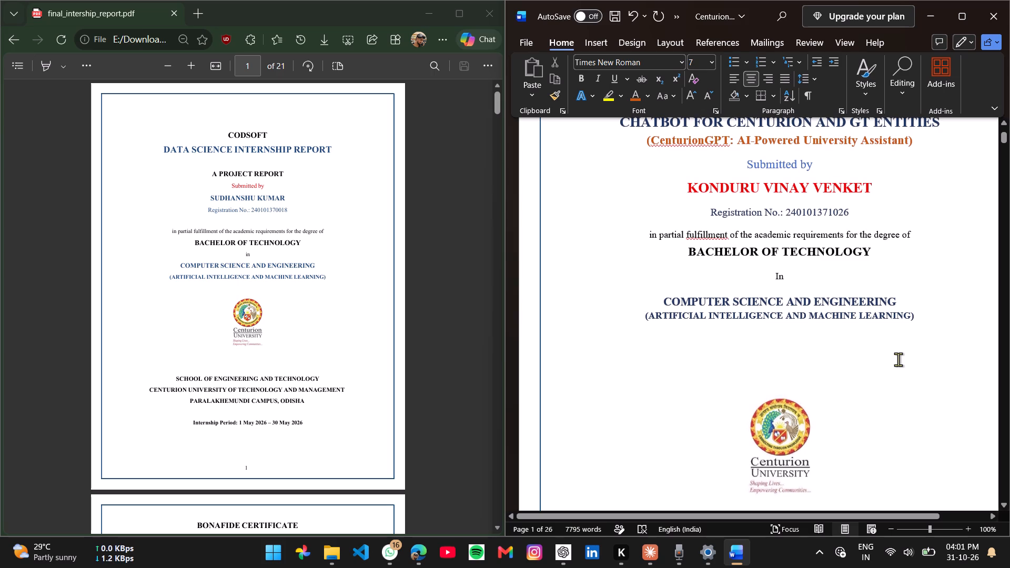
{"action": "scroll", "coordinate": [898, 359], "scroll_direction": "down", "scroll_amount": 1}
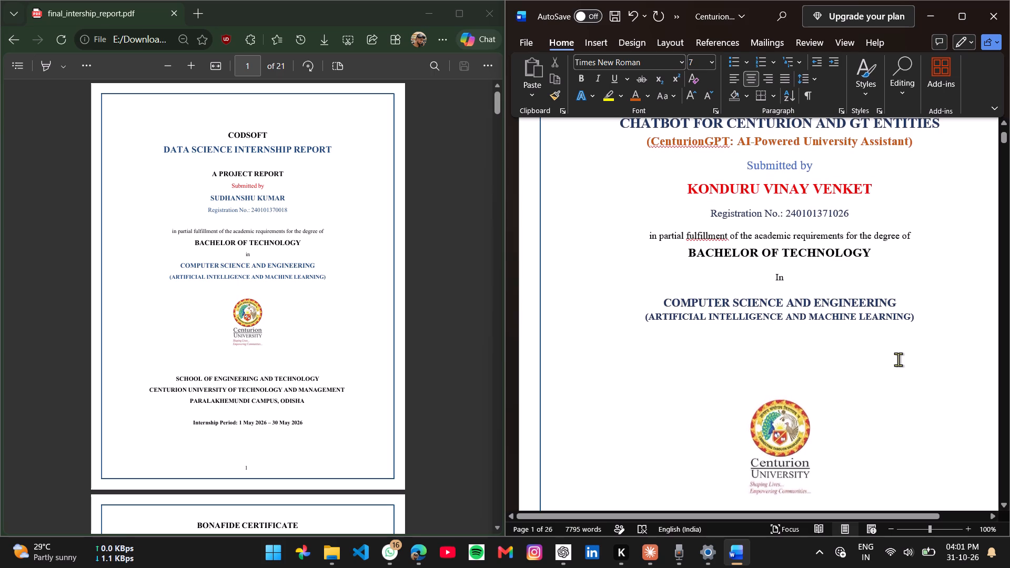
{"action": "scroll", "coordinate": [898, 359], "scroll_direction": "down", "scroll_amount": 1}
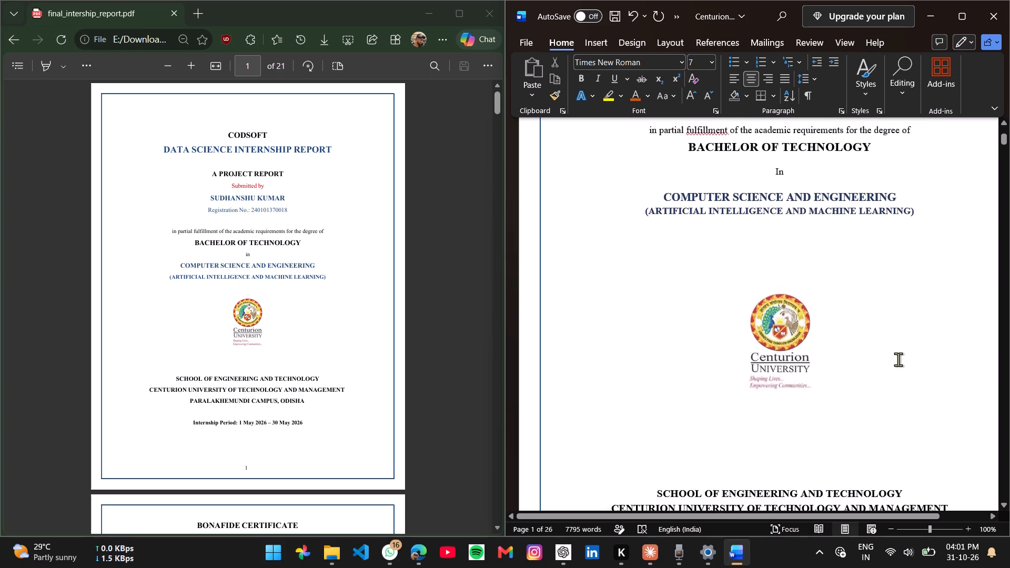
{"action": "scroll", "coordinate": [898, 359], "scroll_direction": "down", "scroll_amount": 2}
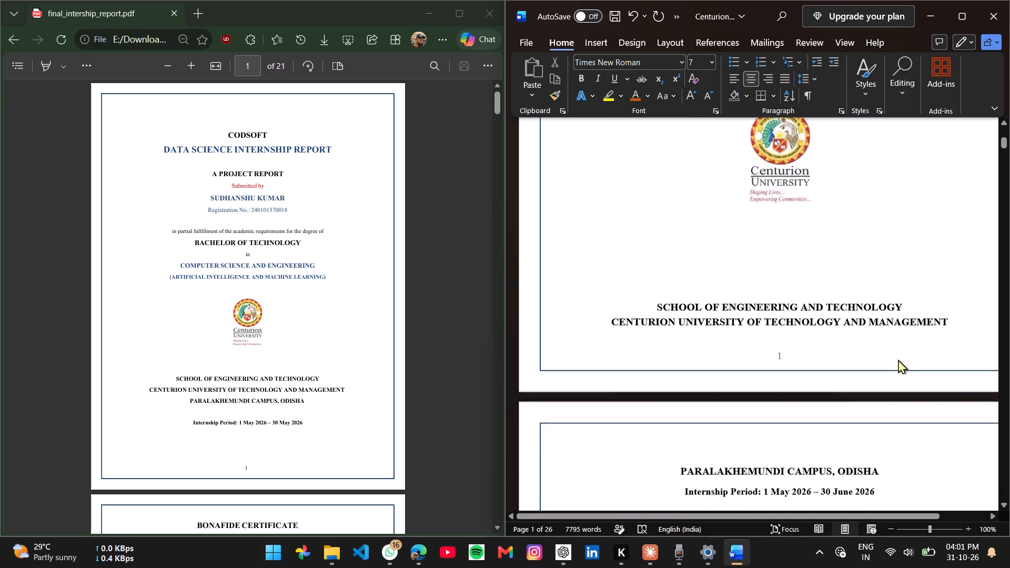
{"action": "scroll", "coordinate": [898, 359], "scroll_direction": "down", "scroll_amount": 1}
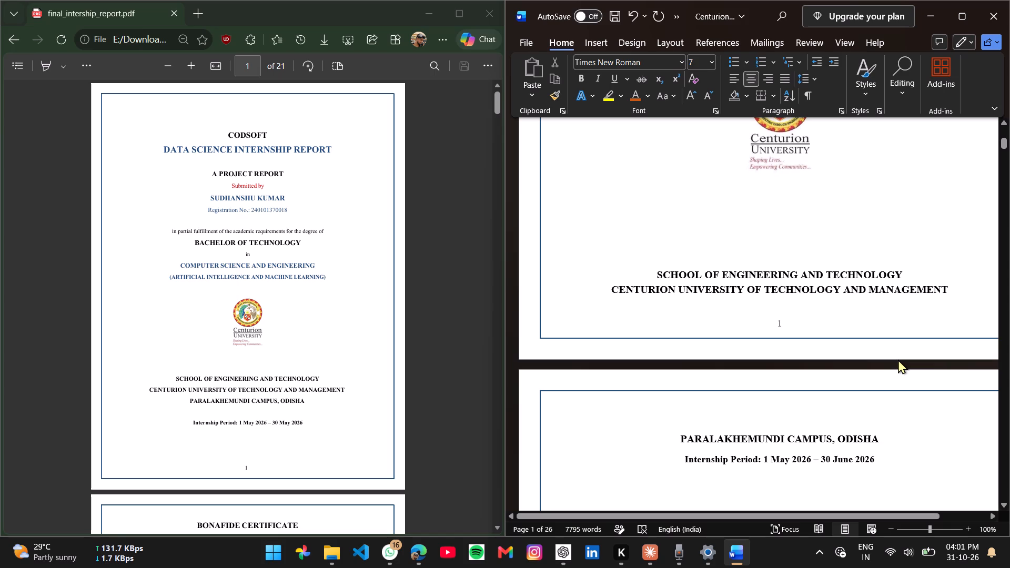
Compare the reference PDF's cover and Bonafide Certificate pages with the corresponding pages of the report.
{"action": "scroll", "coordinate": [898, 359], "scroll_direction": "down", "scroll_amount": 1}
{"action": "scroll", "coordinate": [312, 443], "scroll_direction": "down", "scroll_amount": 1}
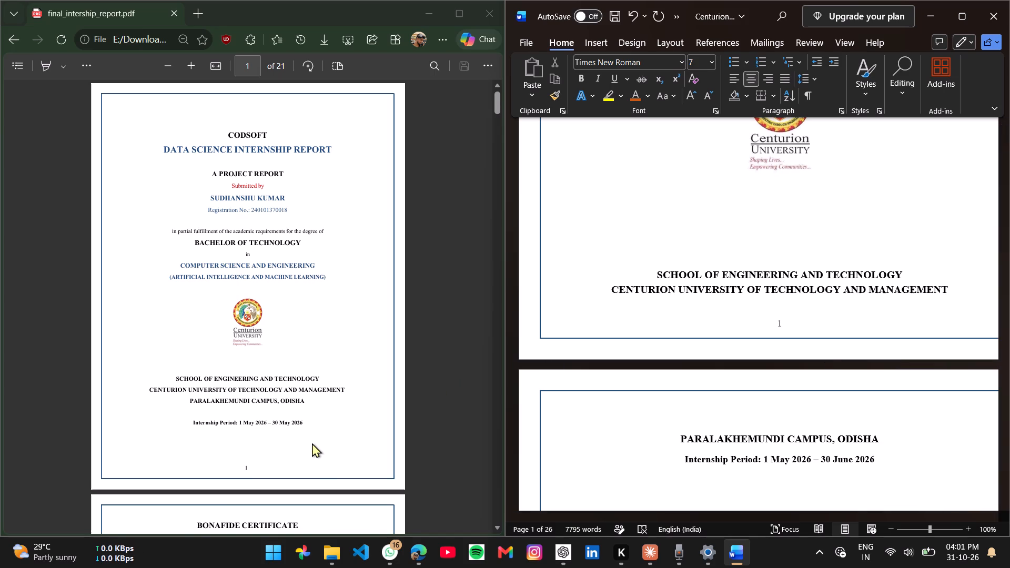
{"action": "scroll", "coordinate": [312, 443], "scroll_direction": "down", "scroll_amount": 2}
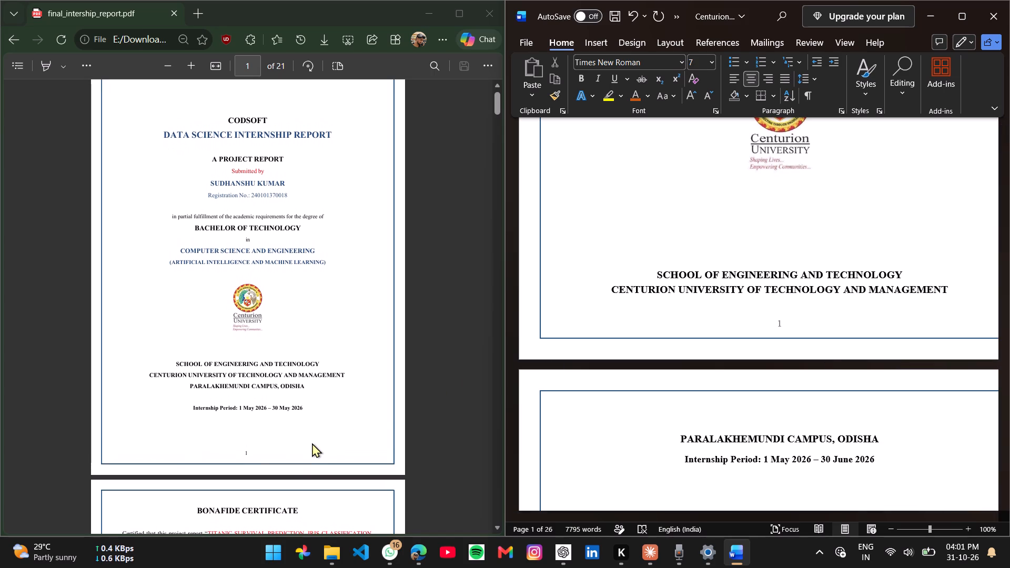
{"action": "scroll", "coordinate": [312, 443], "scroll_direction": "down", "scroll_amount": 5}
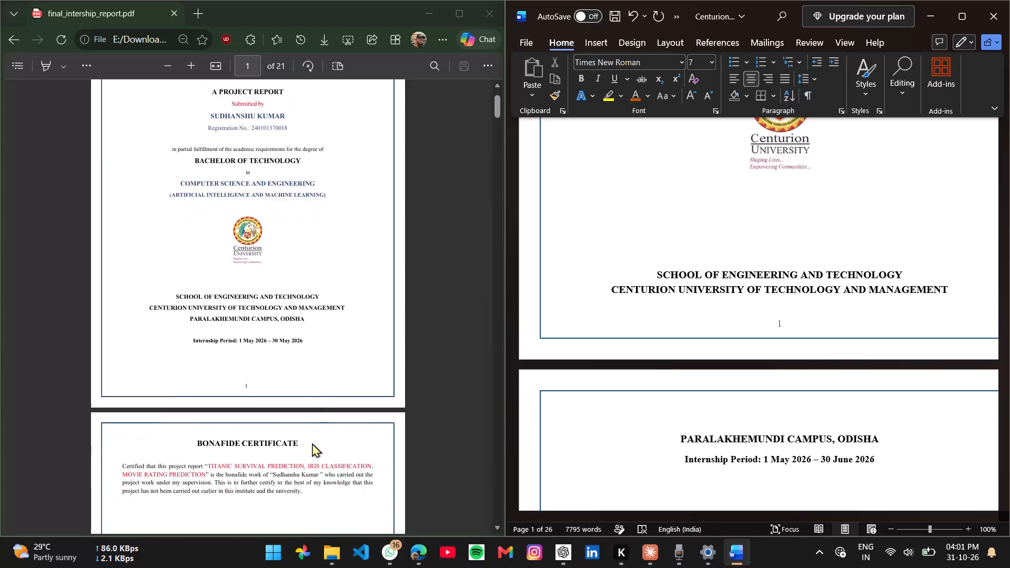
{"action": "scroll", "coordinate": [312, 443], "scroll_direction": "down", "scroll_amount": 1}
{"action": "scroll", "coordinate": [689, 504], "scroll_direction": "down", "scroll_amount": 3}
{"action": "scroll", "coordinate": [689, 504], "scroll_direction": "up", "scroll_amount": 1}
{"action": "scroll", "coordinate": [689, 504], "scroll_direction": "down", "scroll_amount": 1}
{"action": "scroll", "coordinate": [689, 504], "scroll_direction": "up", "scroll_amount": 1}
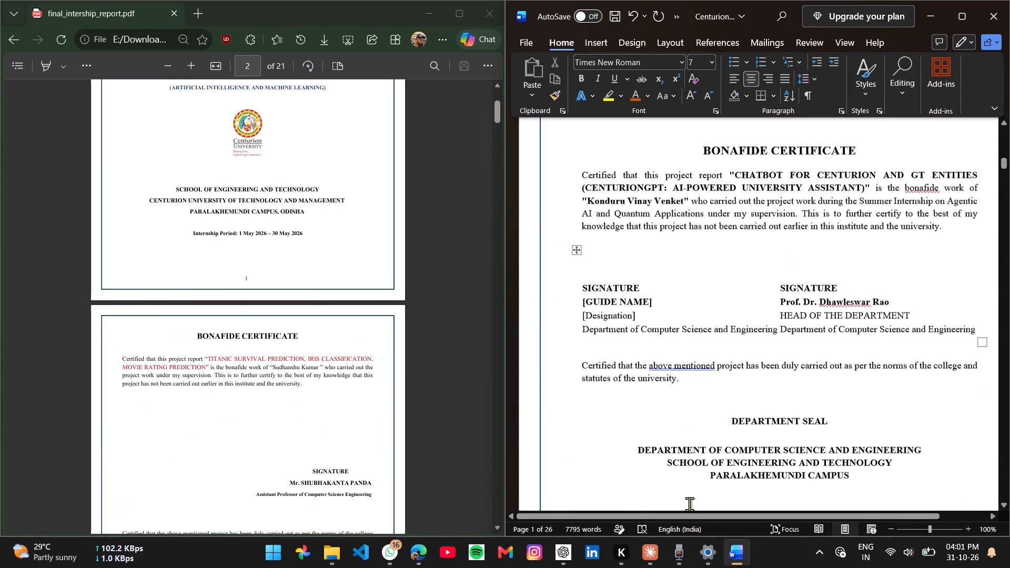
{"action": "scroll", "coordinate": [689, 504], "scroll_direction": "up", "scroll_amount": 1}
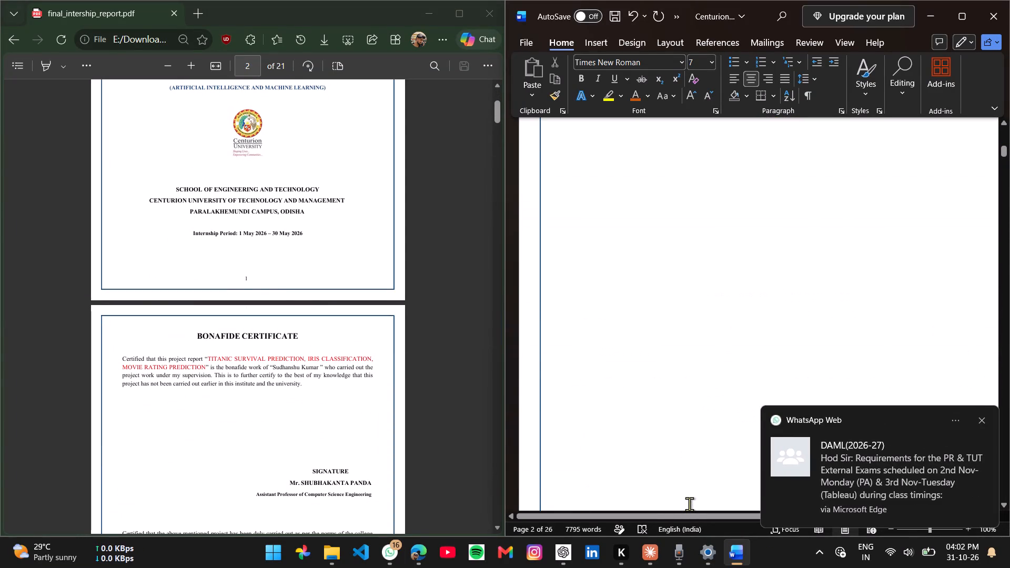
{"action": "scroll", "coordinate": [689, 504], "scroll_direction": "up", "scroll_amount": 1}
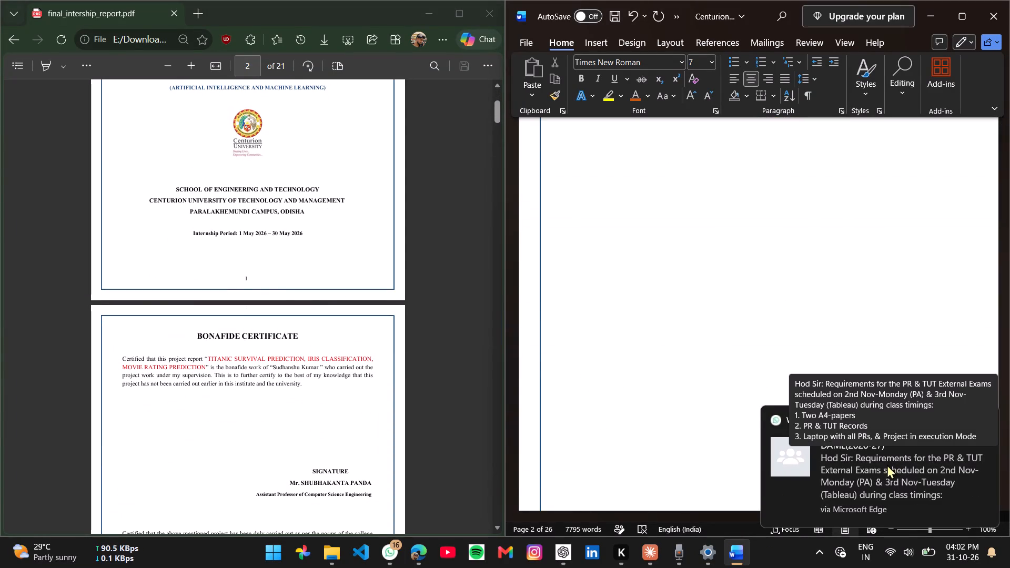
Dismiss the WhatsApp Web notification.
{"action": "left_click", "coordinate": [755, 468]}
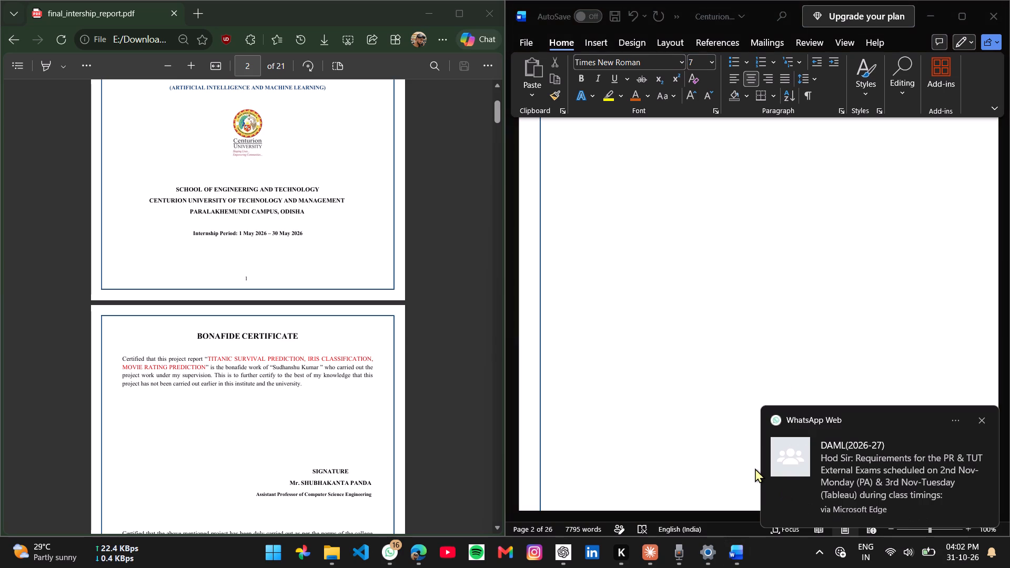
{"action": "left_click", "coordinate": [987, 418]}
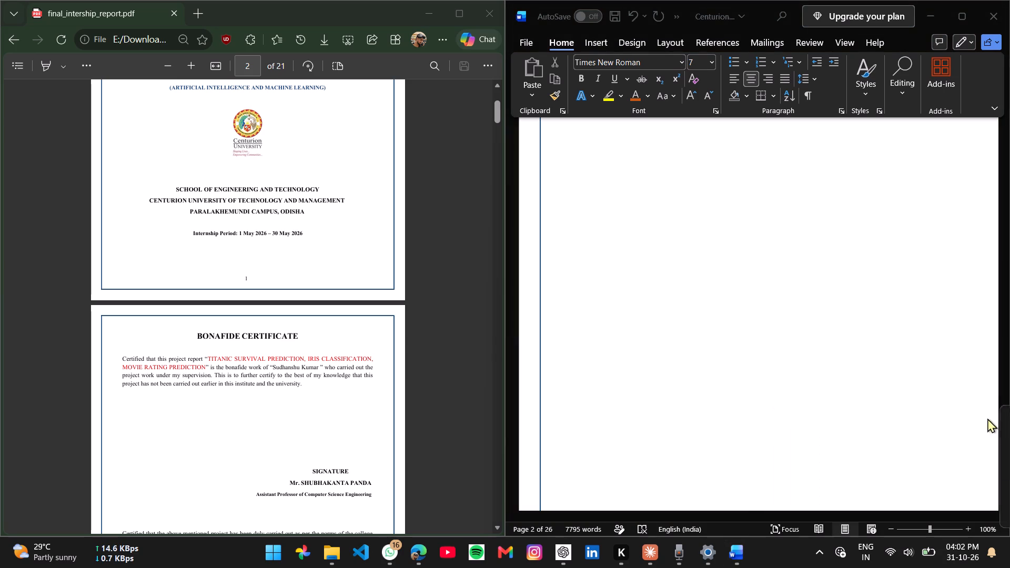
Move the Centurion University logo up to just below the "(ARTIFICIAL INTELLIGENCE AND MACHINE LEARNING)" line on the cover page.
{"action": "scroll", "coordinate": [819, 424], "scroll_direction": "up", "scroll_amount": 5}
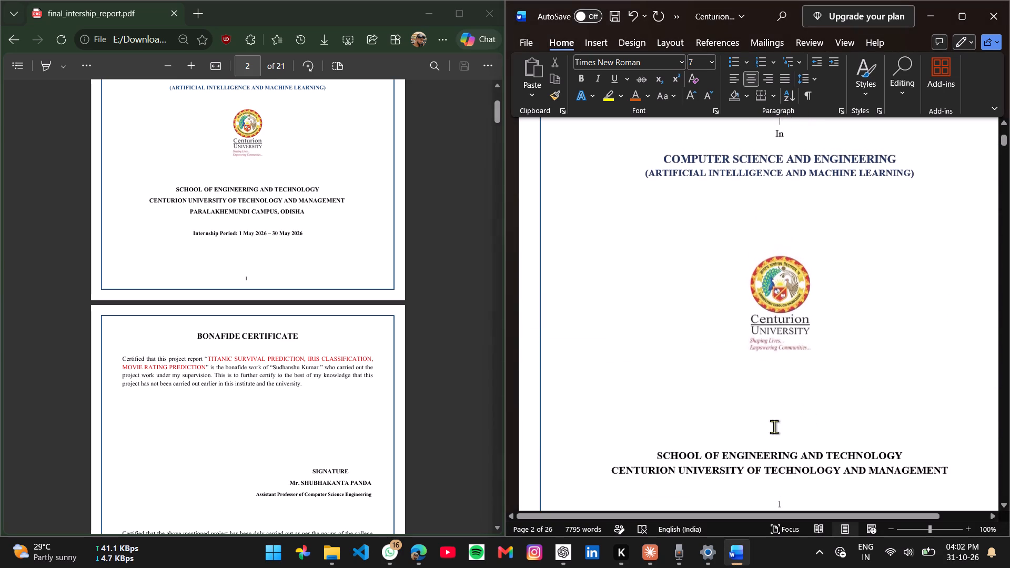
{"action": "left_click", "coordinate": [791, 349]}
{"action": "left_click_drag", "start_coordinate": [786, 331], "coordinate": [784, 233]}
{"action": "left_click_drag", "start_coordinate": [780, 242], "coordinate": [777, 202]}
Delete the surplus blank lines between the university logo and "SCHOOL OF ENGINEERING AND TECHNOLOGY" on the cover page.
{"action": "left_click", "coordinate": [804, 423]}
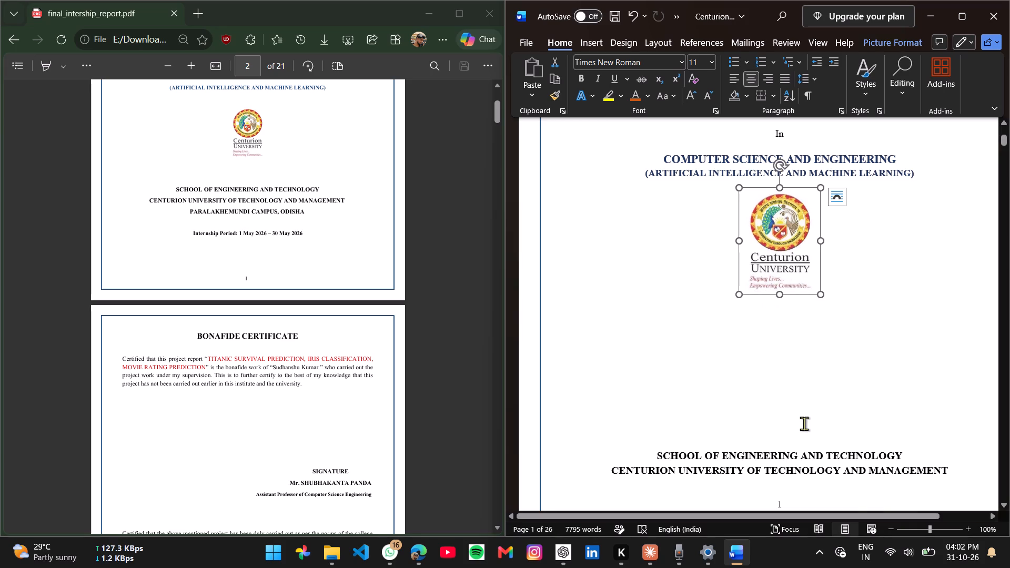
{"action": "key", "text": "BackSpace"}
{"action": "key", "text": "BackSpace"}
{"action": "key", "text": "BackSpace"}
{"action": "key", "text": "BackSpace"}
{"action": "key", "text": "BackSpace"}
{"action": "key", "text": "BackSpace"}
{"action": "key", "text": "BackSpace"}
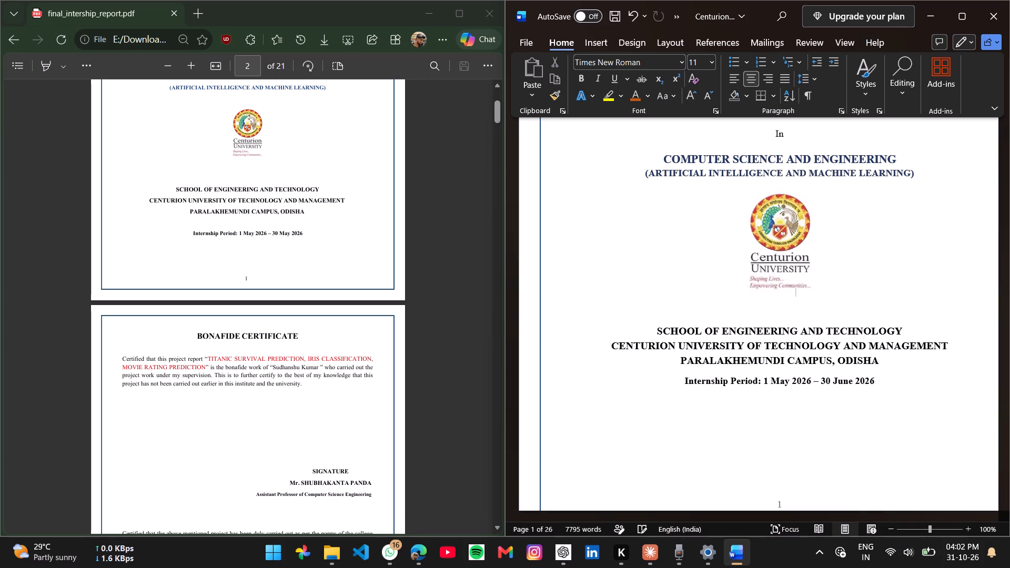
Insert three blank lines between the university logo and "SCHOOL OF ENGINEERING AND TECHNOLOGY".
{"action": "scroll", "coordinate": [836, 521], "scroll_direction": "down", "scroll_amount": 1}
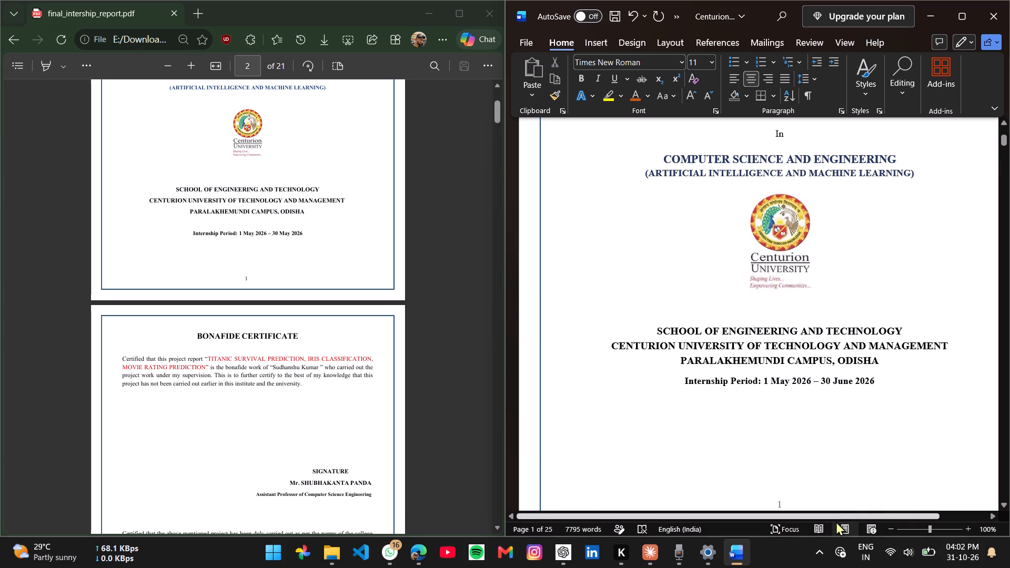
{"action": "scroll", "coordinate": [779, 412], "scroll_direction": "right", "scroll_amount": 1}
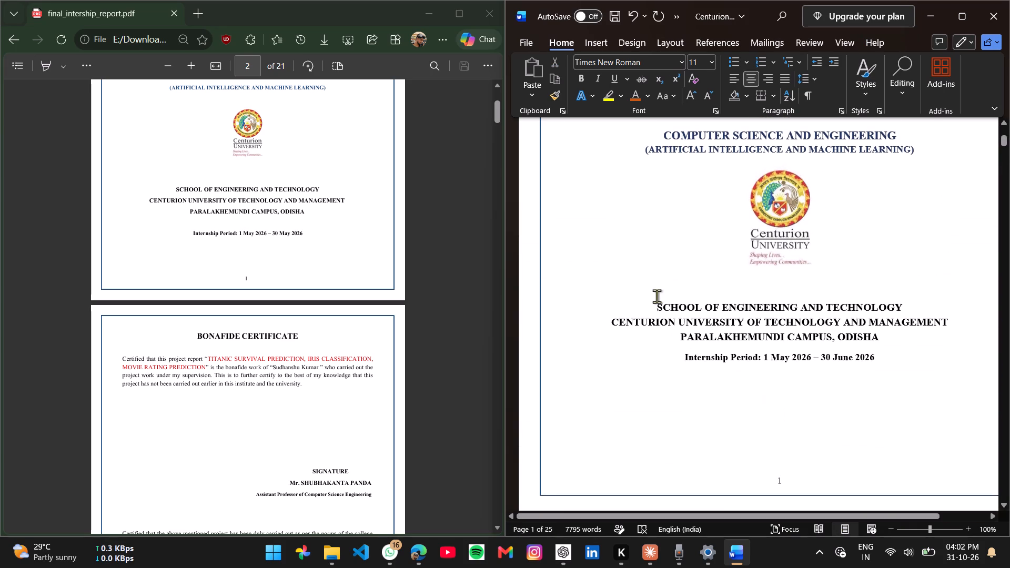
{"action": "key", "text": "Return"}
{"action": "key", "text": "Return"}
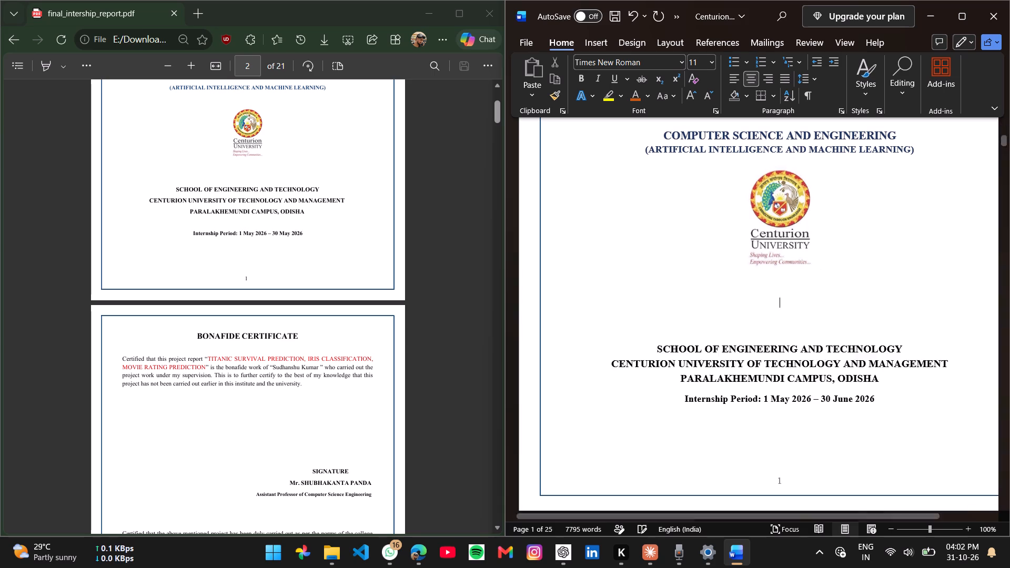
{"action": "key", "text": "Return"}
Enlarge the university logo on the cover page while keeping its proportions.
{"action": "scroll", "coordinate": [752, 291], "scroll_direction": "down", "scroll_amount": 1}
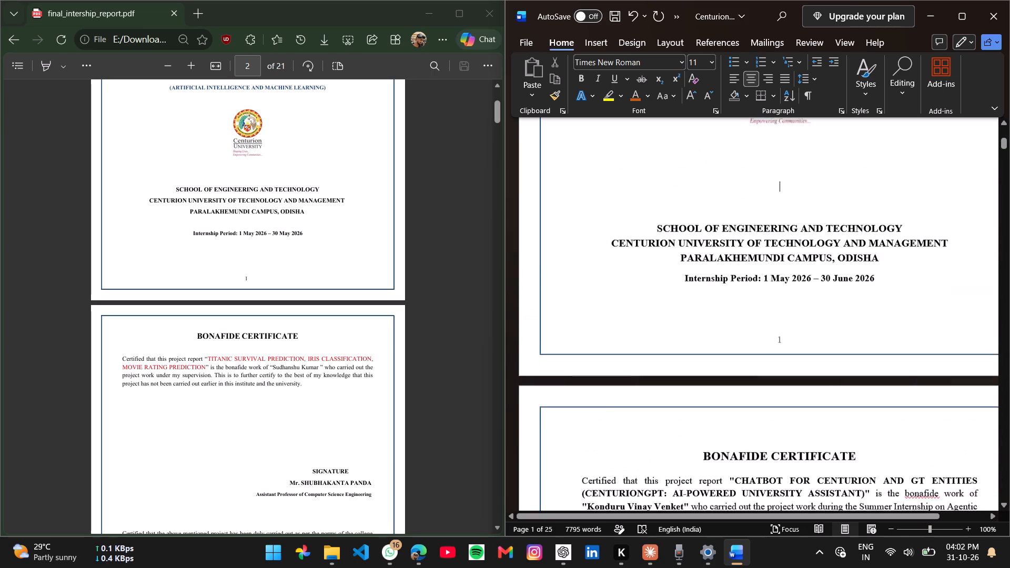
{"action": "scroll", "coordinate": [736, 276], "scroll_direction": "up", "scroll_amount": 1}
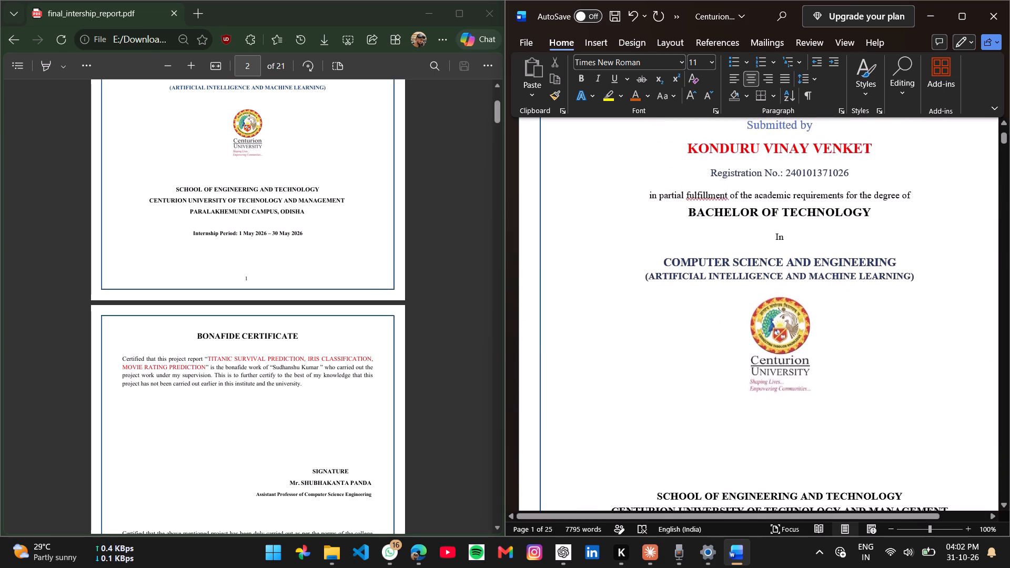
{"action": "left_click", "coordinate": [749, 332]}
{"action": "left_click_drag", "start_coordinate": [824, 399], "coordinate": [845, 423]}
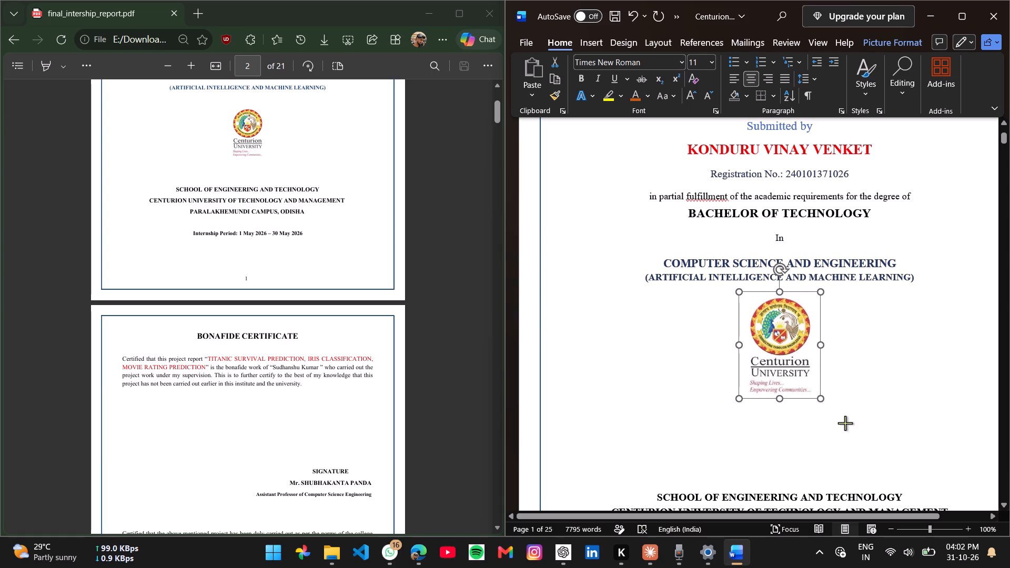
{"action": "left_click_drag", "start_coordinate": [845, 423], "coordinate": [856, 438]}
Remove two blank lines above "SCHOOL OF ENGINEERING AND TECHNOLOGY" and check the lower half of the cover page.
{"action": "scroll", "coordinate": [856, 438], "scroll_direction": "down", "scroll_amount": 2}
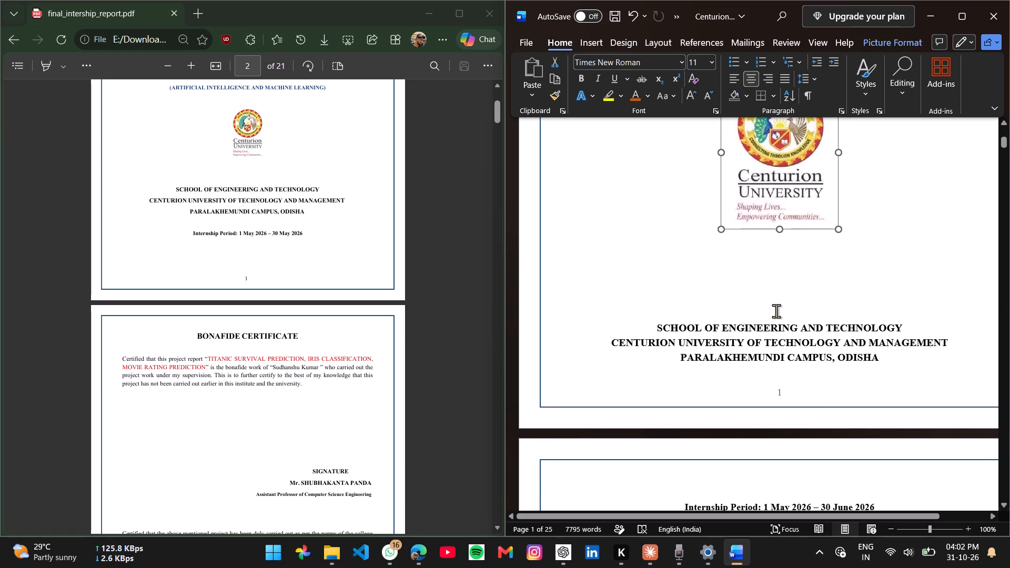
{"action": "left_click", "coordinate": [774, 302]}
{"action": "key", "text": "BackSpace"}
{"action": "key", "text": "BackSpace"}
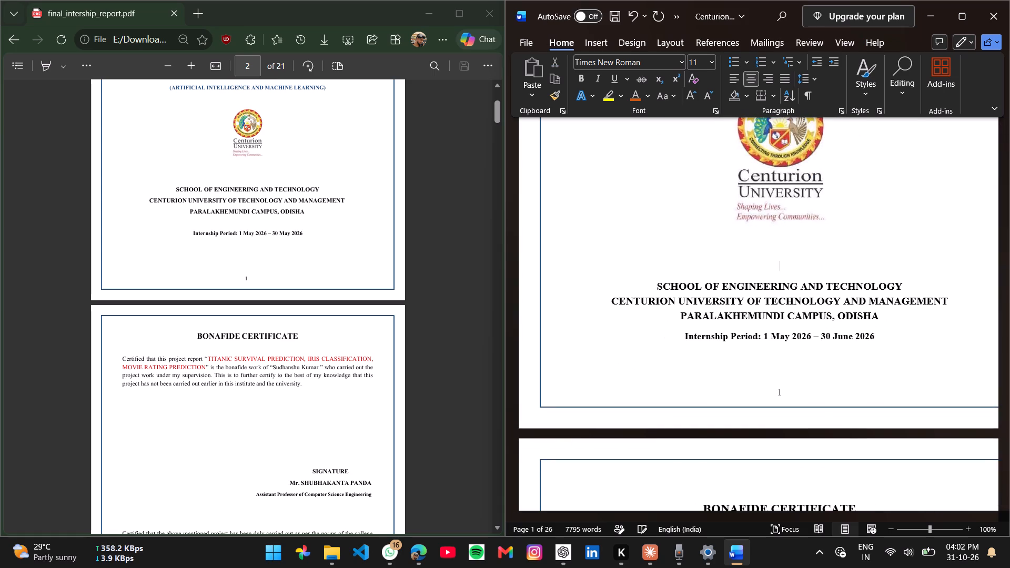
{"action": "scroll", "coordinate": [774, 302], "scroll_direction": "up", "scroll_amount": 1}
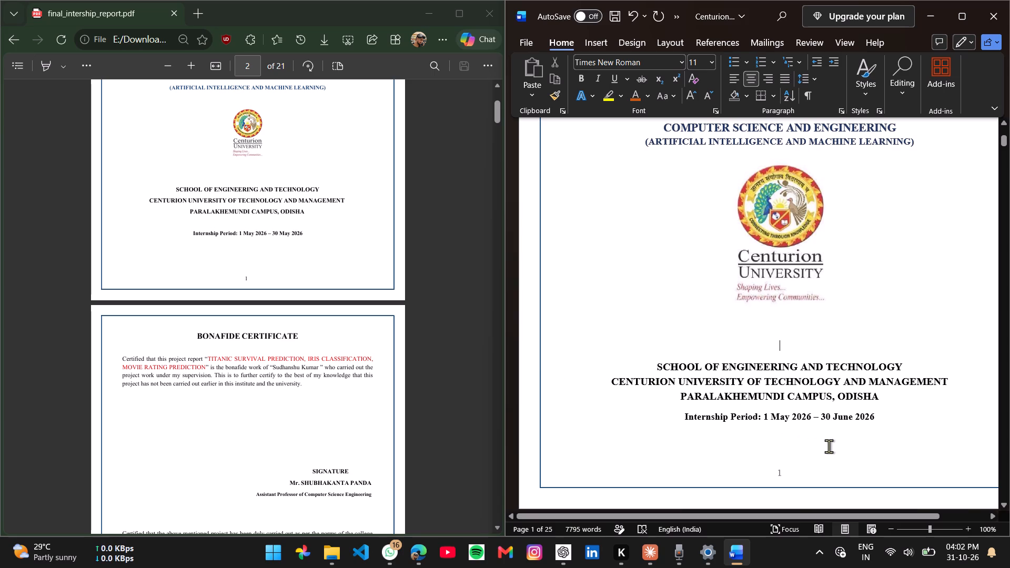
{"action": "scroll", "coordinate": [829, 446], "scroll_direction": "down", "scroll_amount": 1}
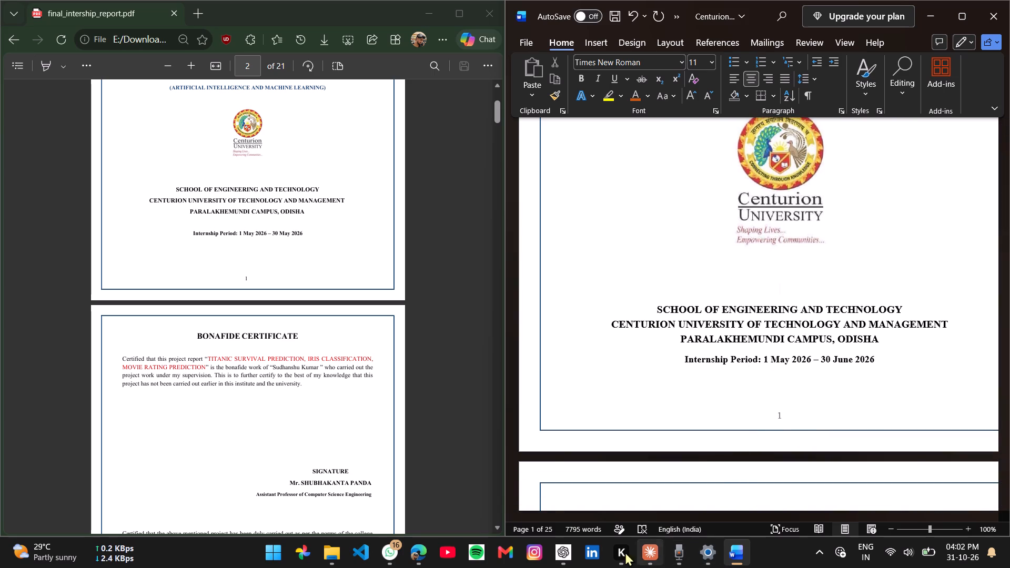
Switch to Microsoft Edge and look through the recent browsing history, opening Spotify alongside it.
{"action": "left_click", "coordinate": [417, 551]}
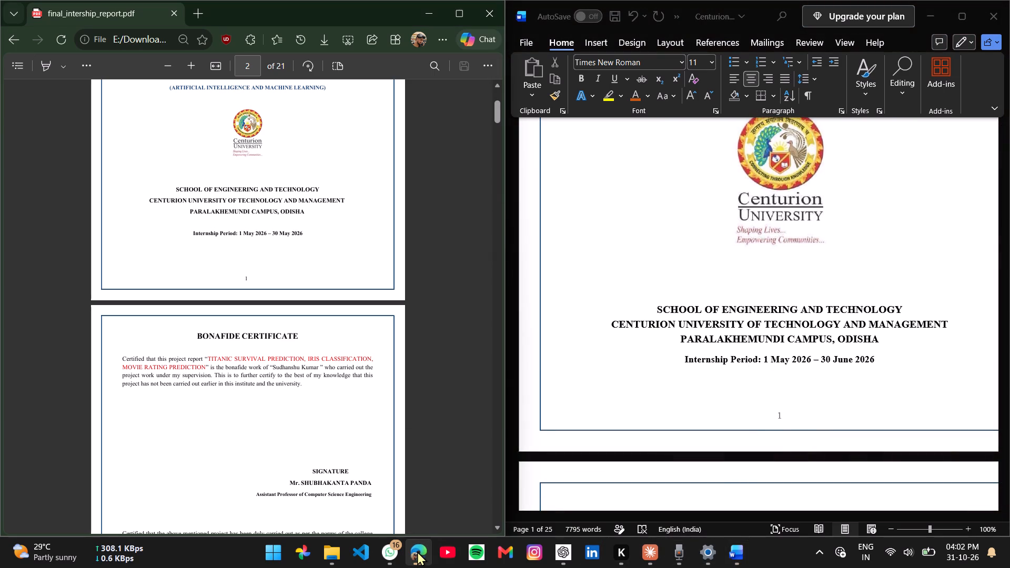
{"action": "key", "text": "ctrl+h"}
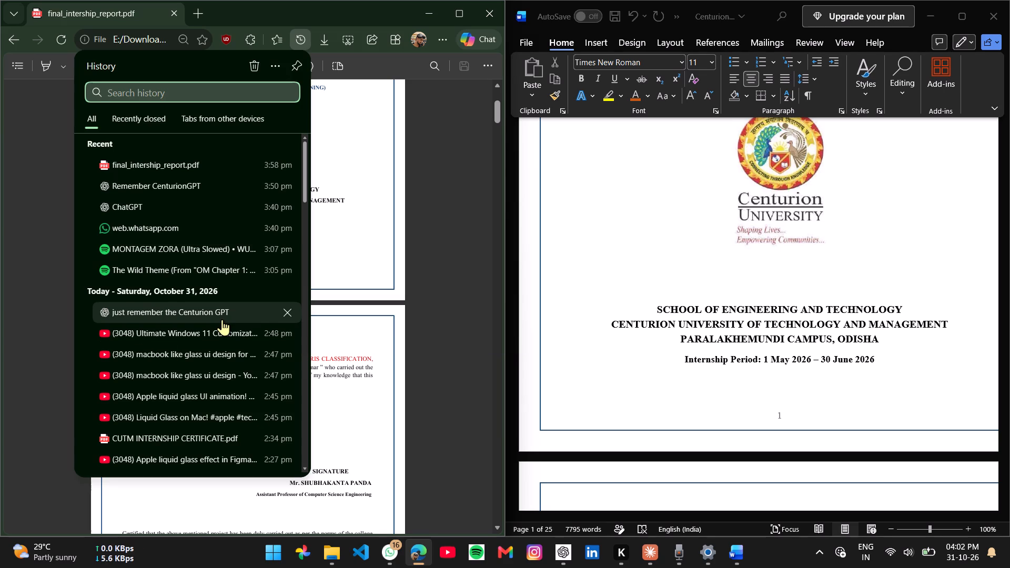
{"action": "left_click", "coordinate": [469, 550]}
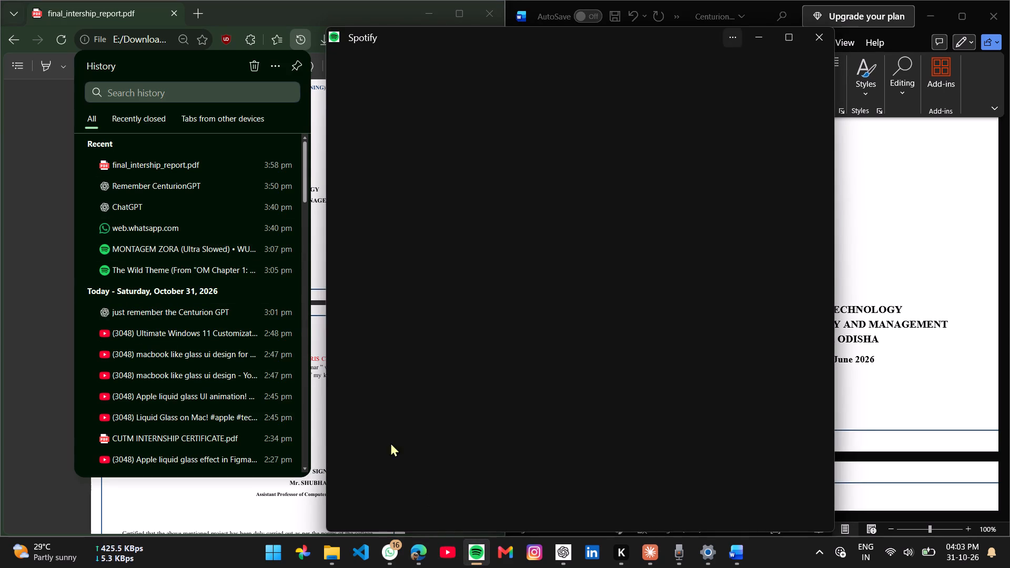
{"action": "scroll", "coordinate": [206, 360], "scroll_direction": "down", "scroll_amount": 1}
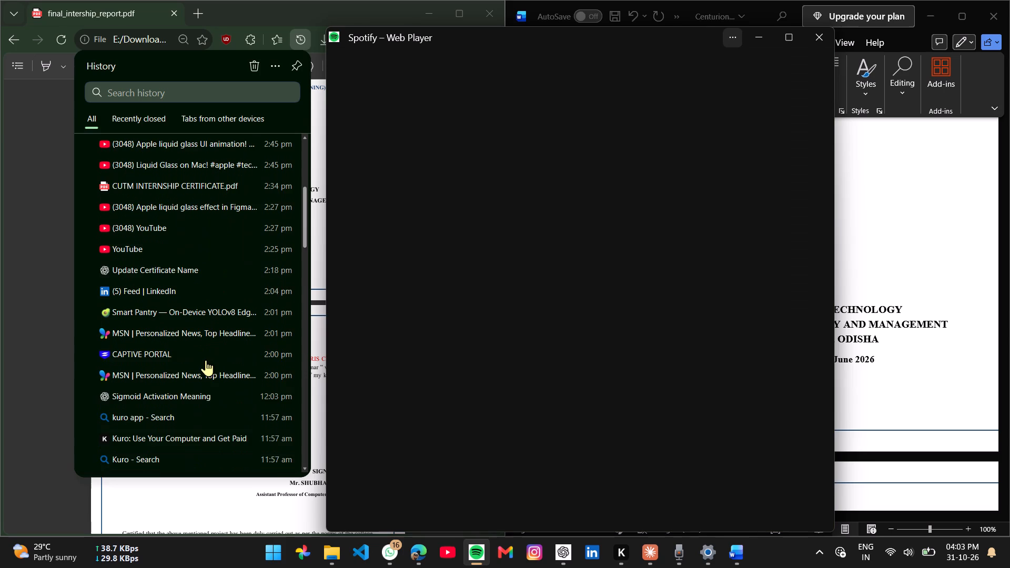
{"action": "scroll", "coordinate": [206, 360], "scroll_direction": "down", "scroll_amount": 2}
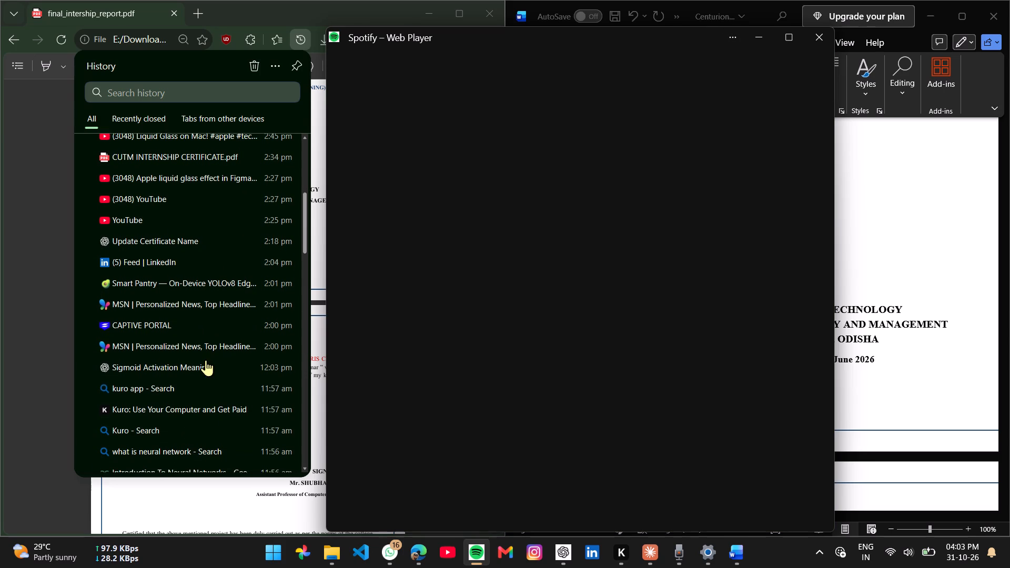
{"action": "scroll", "coordinate": [206, 360], "scroll_direction": "down", "scroll_amount": 4}
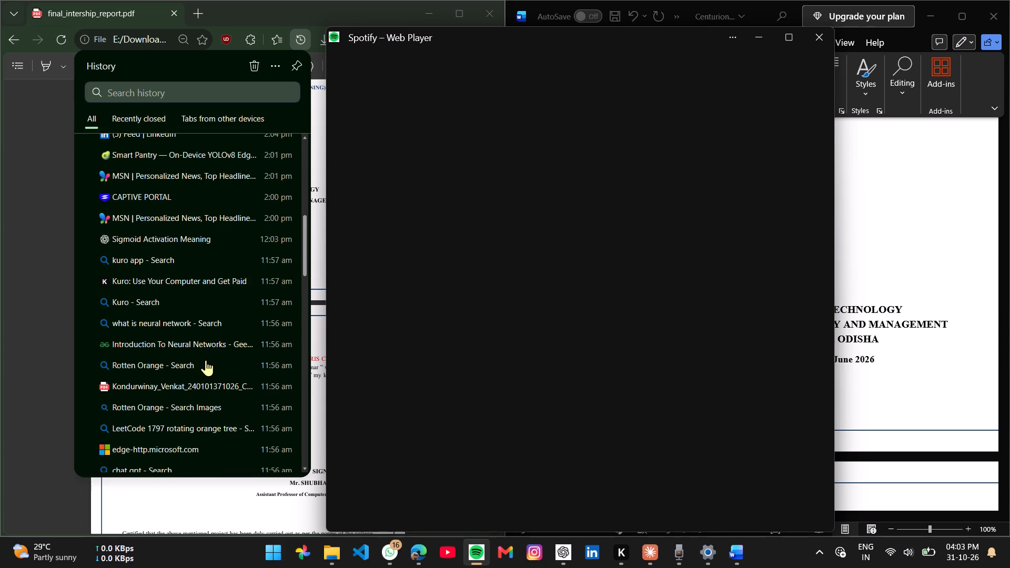
{"action": "scroll", "coordinate": [206, 360], "scroll_direction": "down", "scroll_amount": 1}
{"action": "scroll", "coordinate": [206, 360], "scroll_direction": "up", "scroll_amount": 1}
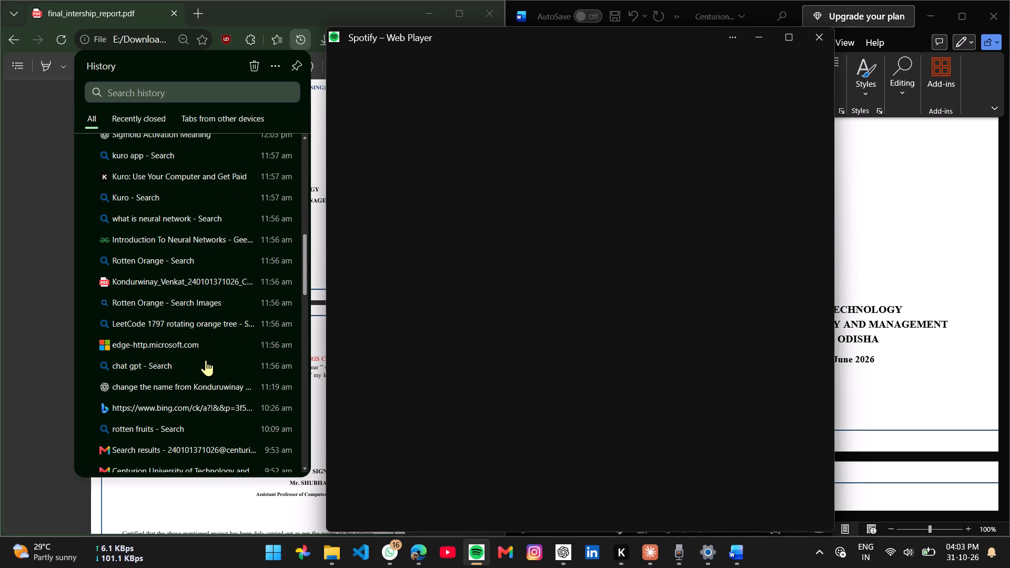
{"action": "scroll", "coordinate": [206, 360], "scroll_direction": "up", "scroll_amount": 2}
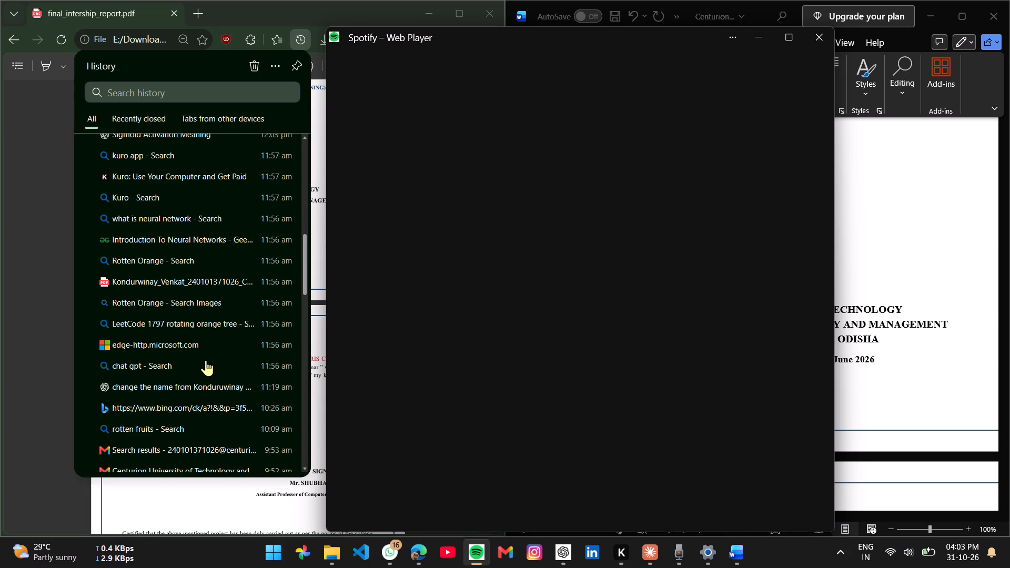
{"action": "scroll", "coordinate": [206, 360], "scroll_direction": "up", "scroll_amount": 3}
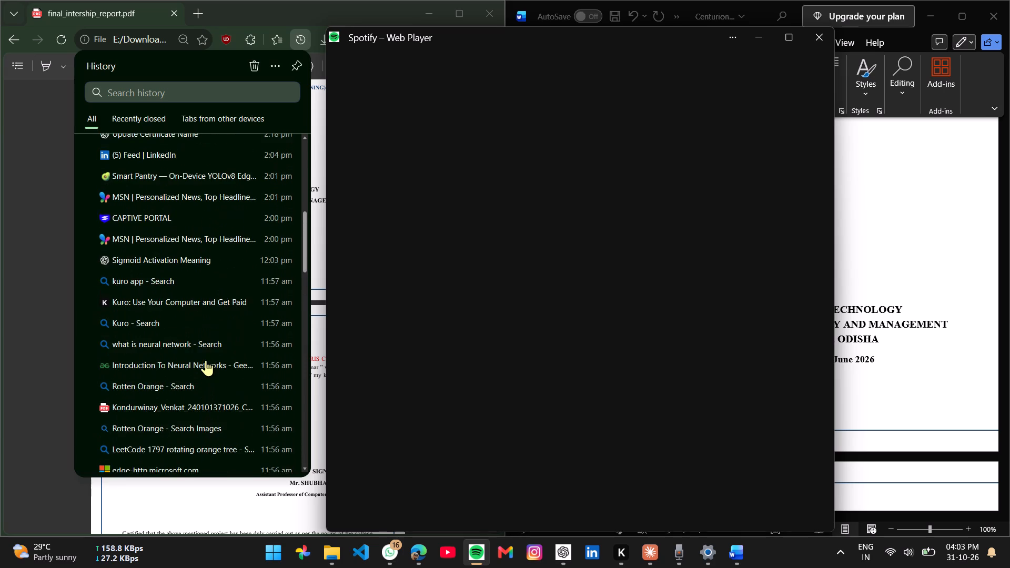
{"action": "scroll", "coordinate": [206, 360], "scroll_direction": "up", "scroll_amount": 2}
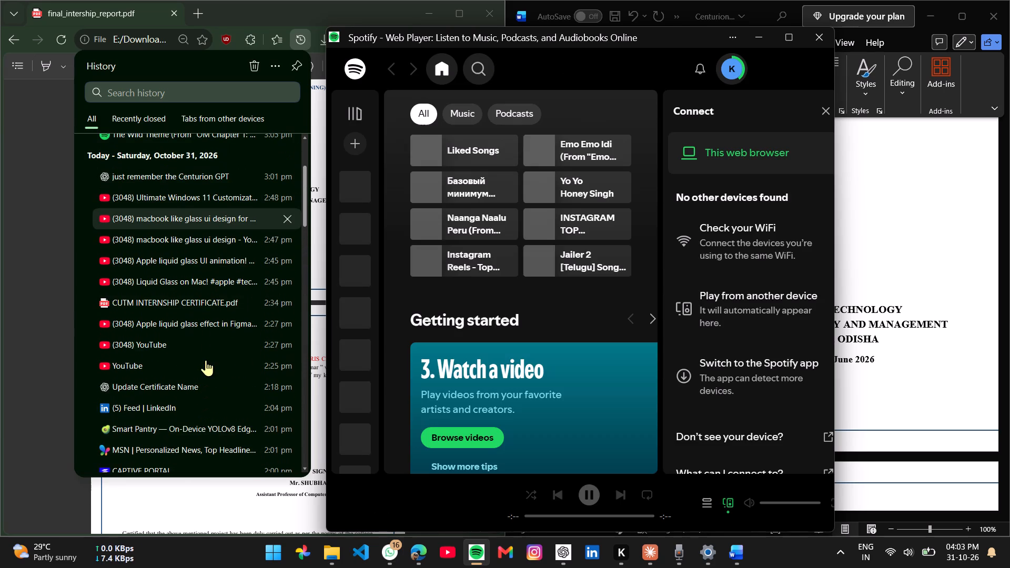
{"action": "scroll", "coordinate": [180, 319], "scroll_direction": "up", "scroll_amount": 1}
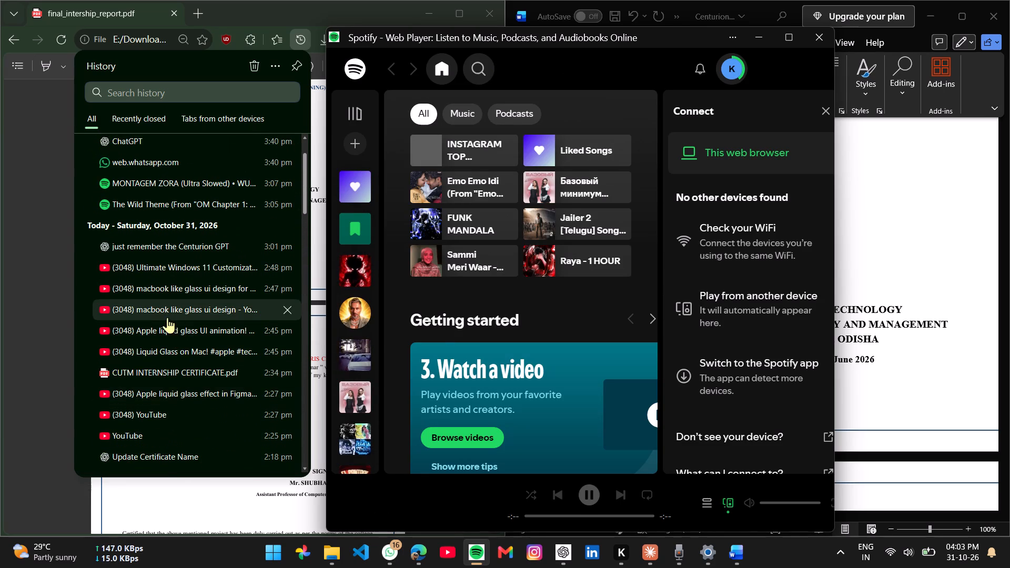
{"action": "scroll", "coordinate": [133, 296], "scroll_direction": "up", "scroll_amount": 2}
{"action": "left_click", "coordinate": [56, 288]}
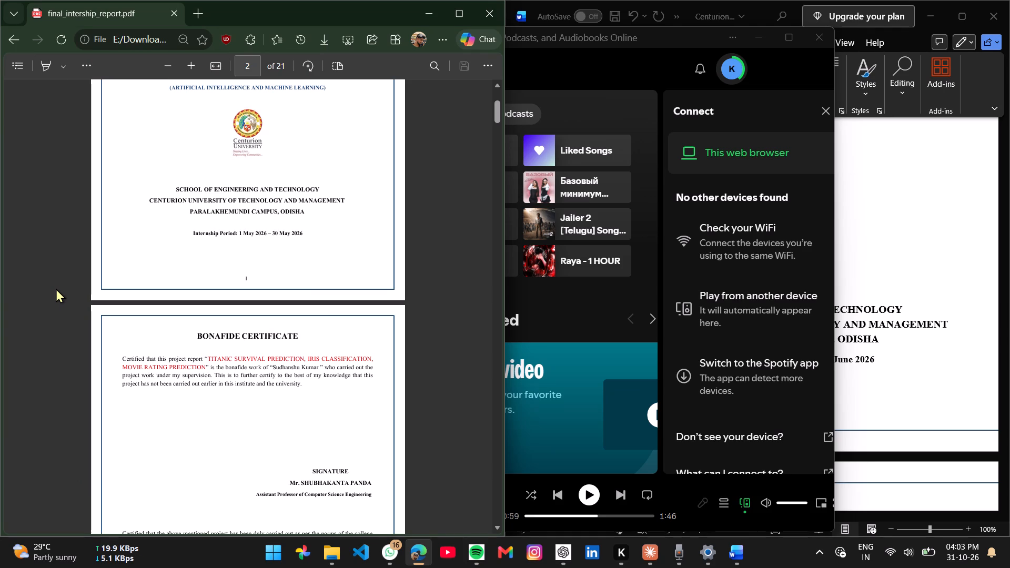
Start the "Sammi Meri Waar..." item from the Spotify home page and minimise the player window.
{"action": "left_click", "coordinate": [588, 492]}
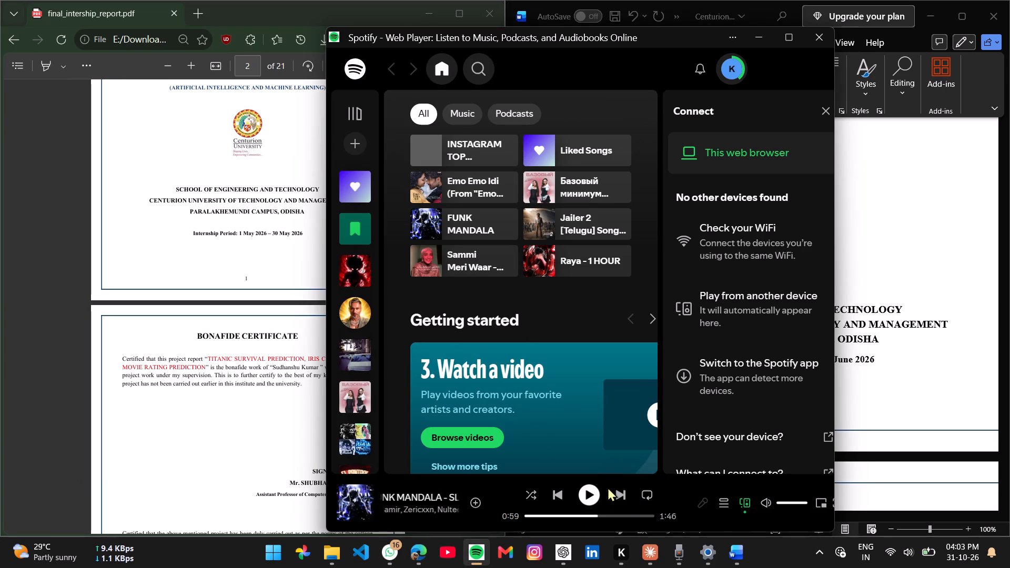
{"action": "left_click", "coordinate": [500, 260]}
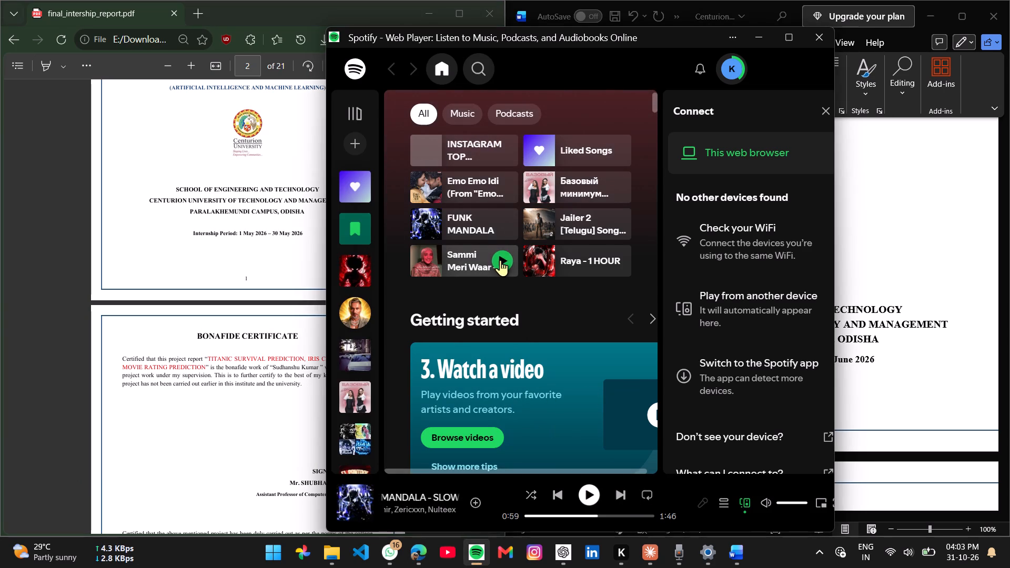
{"action": "left_click", "coordinate": [762, 39]}
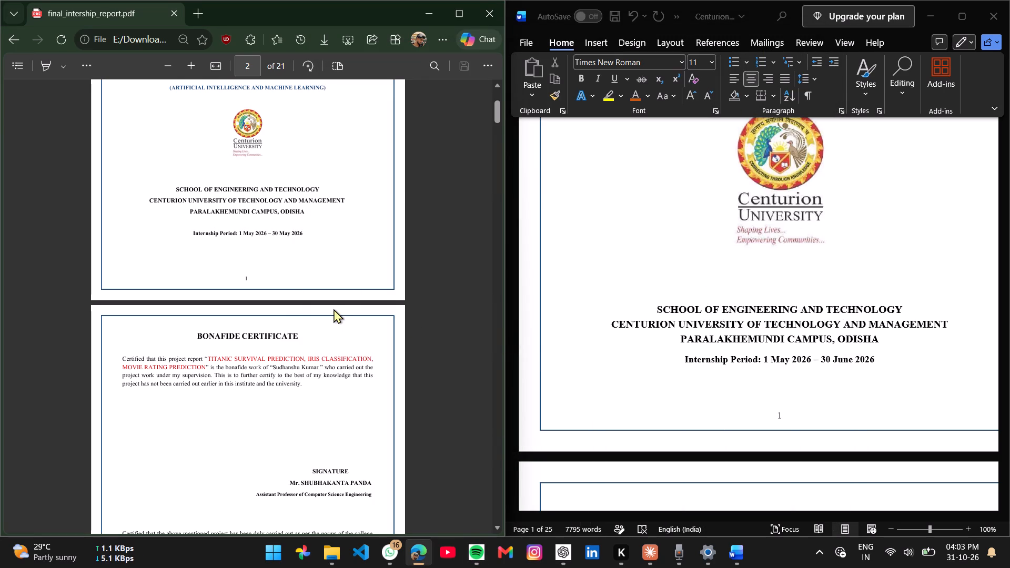
Compare the Bonafide Certificate page of the reference PDF with the matching page in the Word report.
{"action": "scroll", "coordinate": [334, 309], "scroll_direction": "down", "scroll_amount": 1}
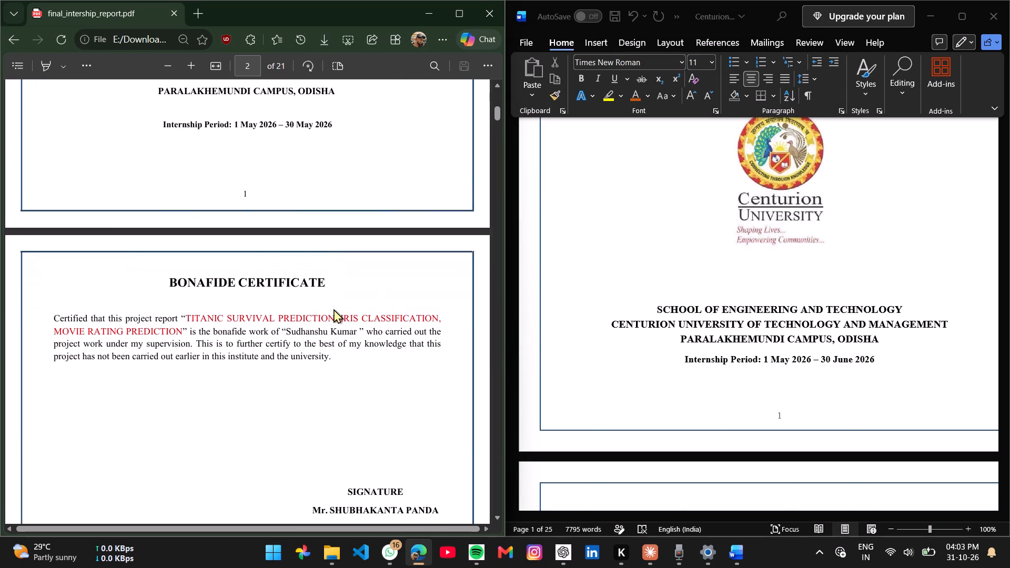
{"action": "scroll", "coordinate": [334, 309], "scroll_direction": "down", "scroll_amount": 2}
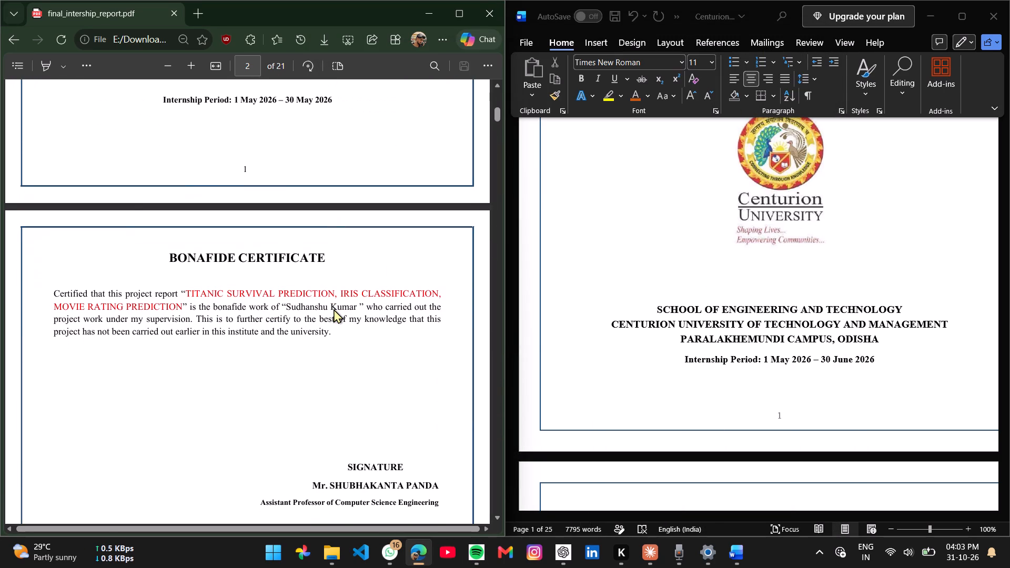
{"action": "scroll", "coordinate": [334, 309], "scroll_direction": "down", "scroll_amount": 1}
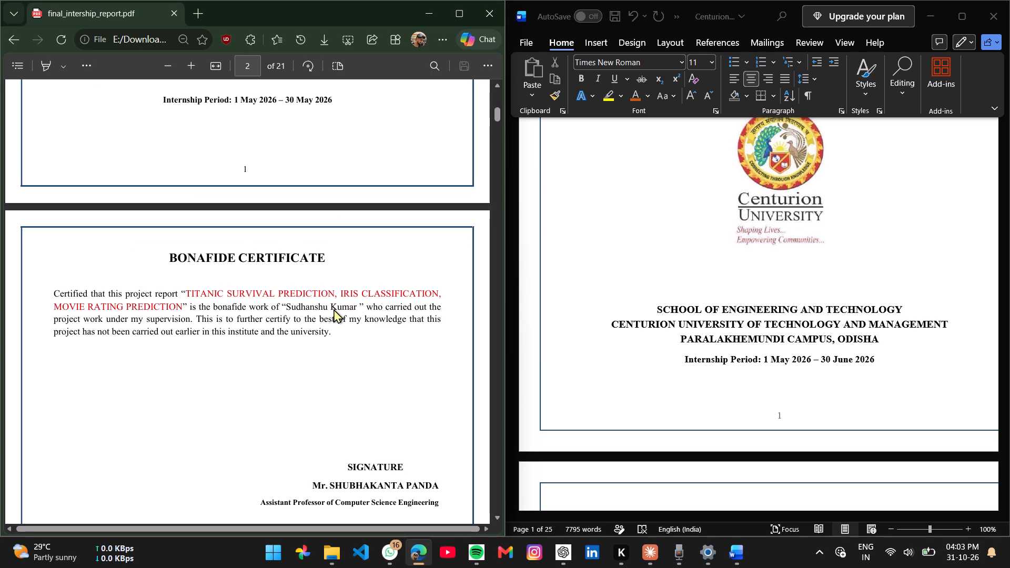
{"action": "scroll", "coordinate": [334, 309], "scroll_direction": "down", "scroll_amount": 3}
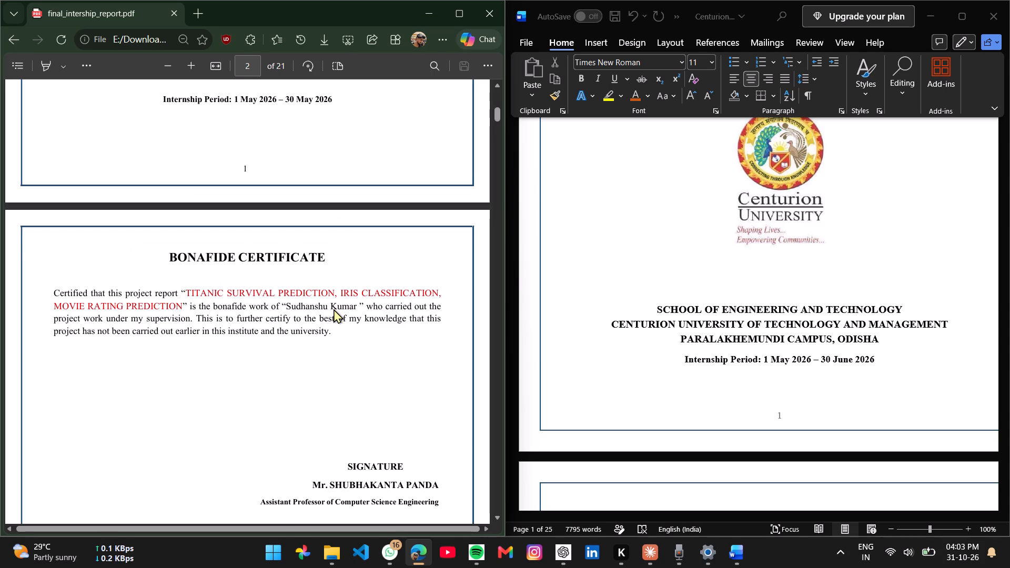
{"action": "scroll", "coordinate": [334, 309], "scroll_direction": "down", "scroll_amount": 1}
{"action": "scroll", "coordinate": [713, 393], "scroll_direction": "down", "scroll_amount": 2}
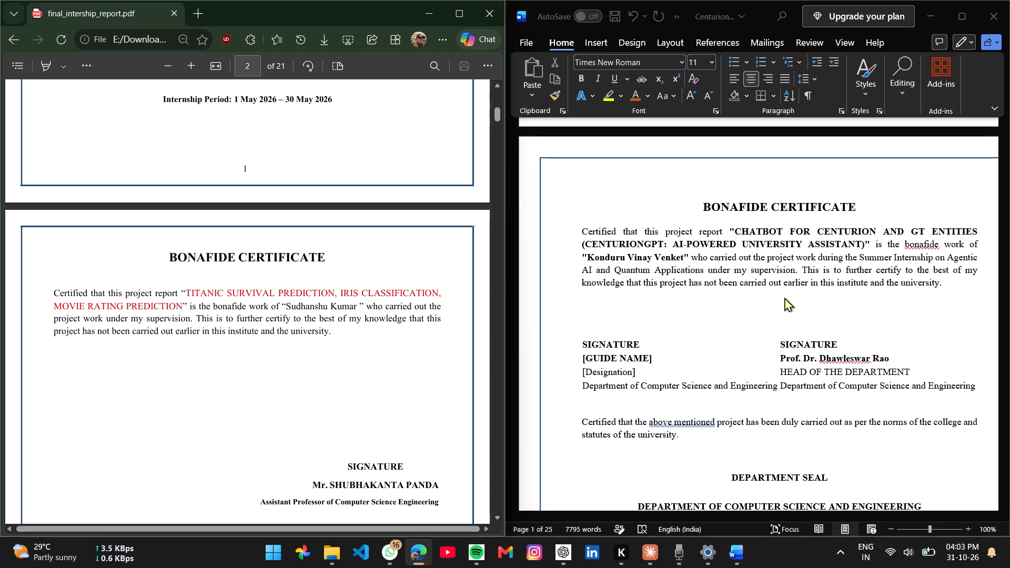
{"action": "scroll", "coordinate": [801, 305], "scroll_direction": "left", "scroll_amount": 1}
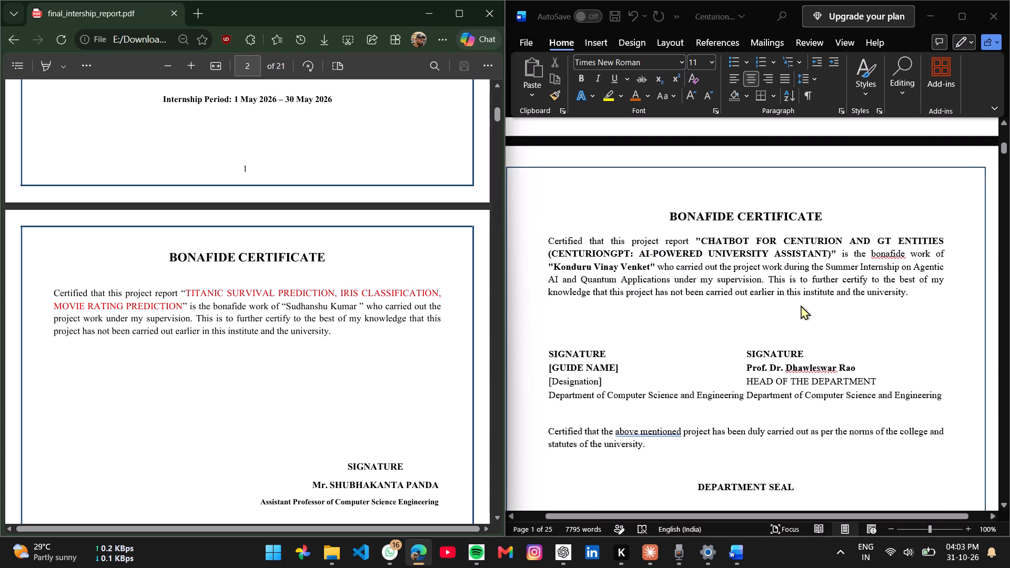
{"action": "scroll", "coordinate": [801, 305], "scroll_direction": "left", "scroll_amount": 1}
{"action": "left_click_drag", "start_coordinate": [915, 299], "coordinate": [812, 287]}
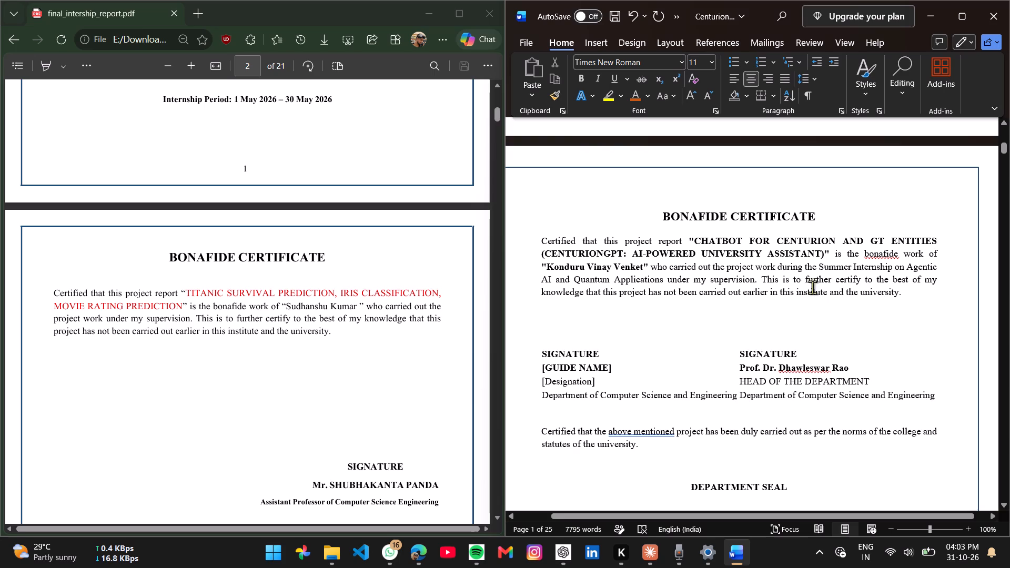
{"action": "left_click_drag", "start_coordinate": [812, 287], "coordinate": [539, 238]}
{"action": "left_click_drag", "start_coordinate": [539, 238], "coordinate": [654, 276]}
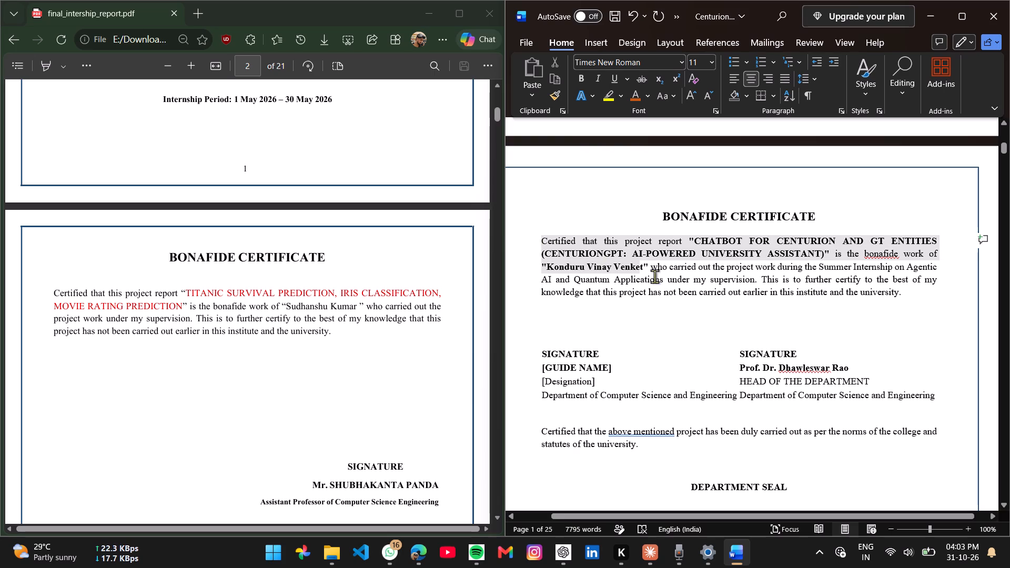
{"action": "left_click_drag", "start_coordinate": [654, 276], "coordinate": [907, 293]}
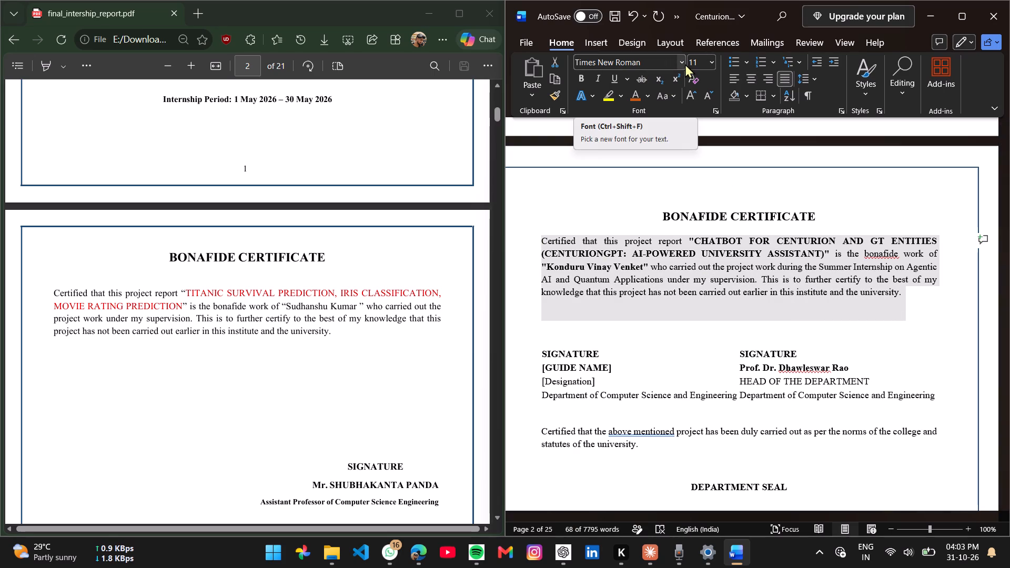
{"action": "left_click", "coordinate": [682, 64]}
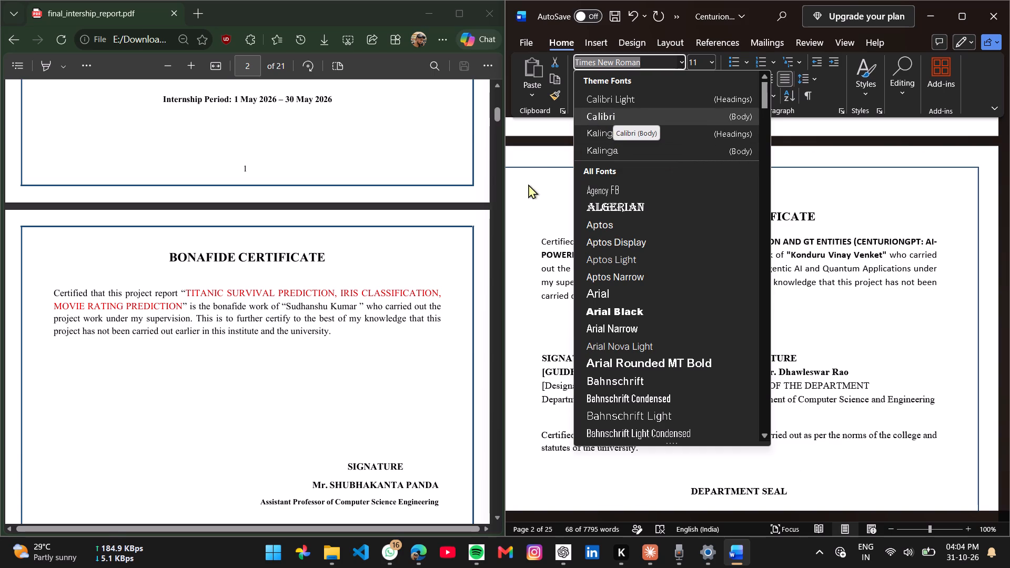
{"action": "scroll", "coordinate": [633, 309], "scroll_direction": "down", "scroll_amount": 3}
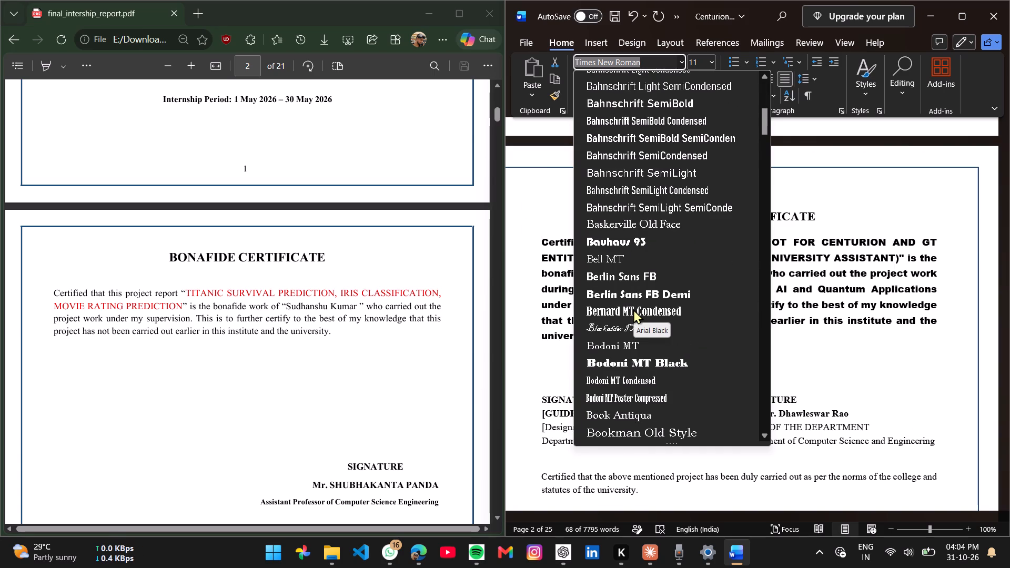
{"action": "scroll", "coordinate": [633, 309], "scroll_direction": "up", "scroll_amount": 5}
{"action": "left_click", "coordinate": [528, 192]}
Examine the certification paragraph and signature block of the Word report's Bonafide Certificate up close against the reference PDF.
{"action": "scroll", "coordinate": [528, 192], "scroll_direction": "up", "scroll_amount": 2}
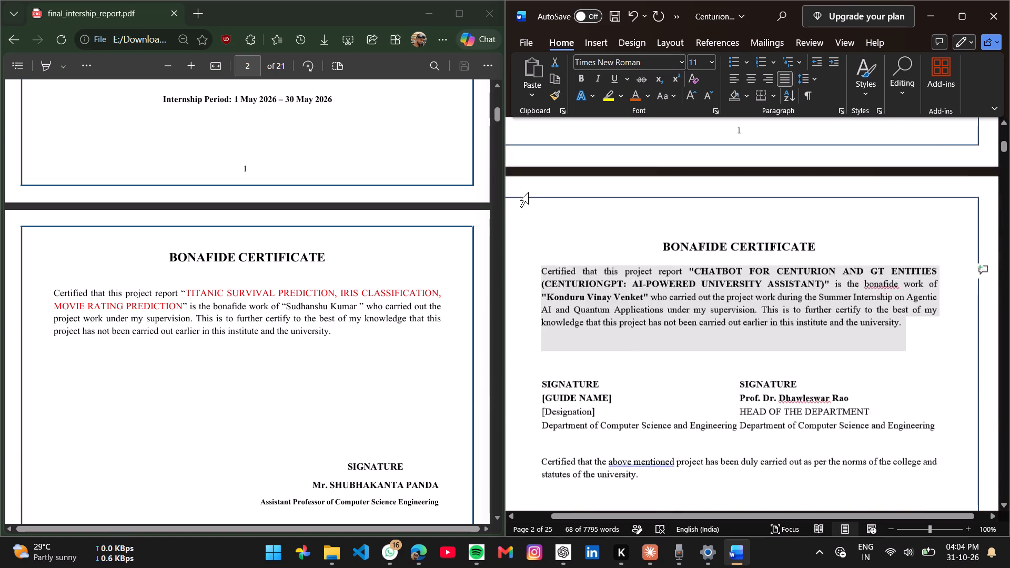
{"action": "scroll", "coordinate": [528, 192], "scroll_direction": "up", "scroll_amount": 2}
{"action": "scroll", "coordinate": [703, 377], "scroll_direction": "up", "scroll_amount": 8, "text": "ctrl"}
{"action": "scroll", "coordinate": [703, 377], "scroll_direction": "down", "scroll_amount": 1}
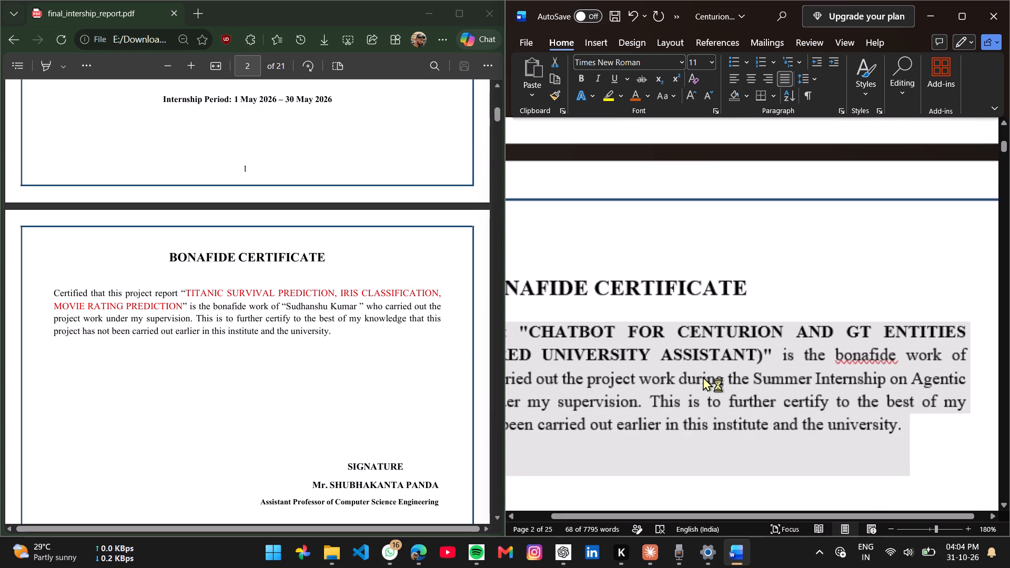
{"action": "scroll", "coordinate": [703, 377], "scroll_direction": "down", "scroll_amount": 1}
{"action": "left_click", "coordinate": [703, 377]}
{"action": "scroll", "coordinate": [703, 377], "scroll_direction": "up", "scroll_amount": 1}
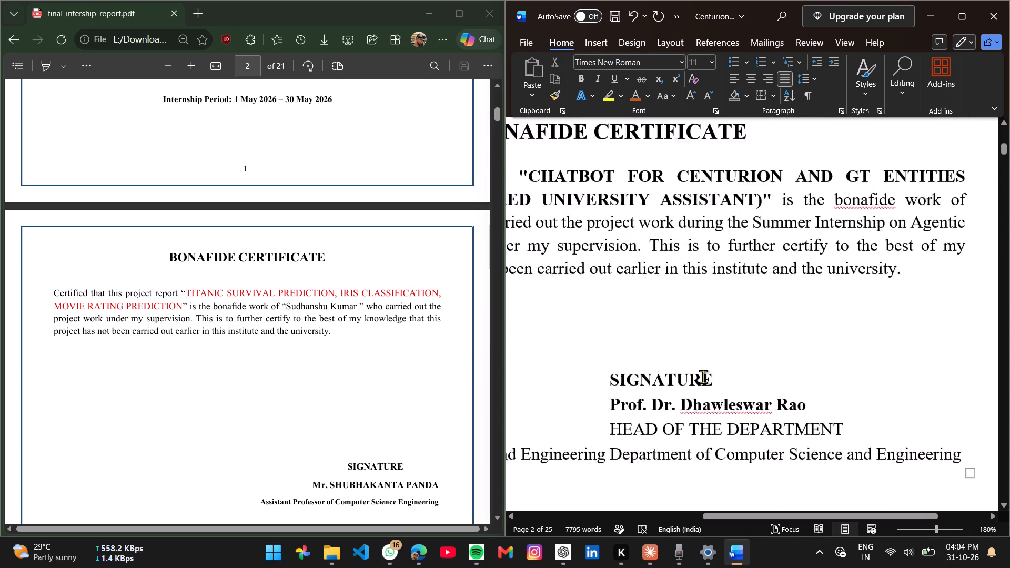
{"action": "scroll", "coordinate": [703, 377], "scroll_direction": "up", "scroll_amount": 1}
{"action": "scroll", "coordinate": [703, 377], "scroll_direction": "right", "scroll_amount": 1}
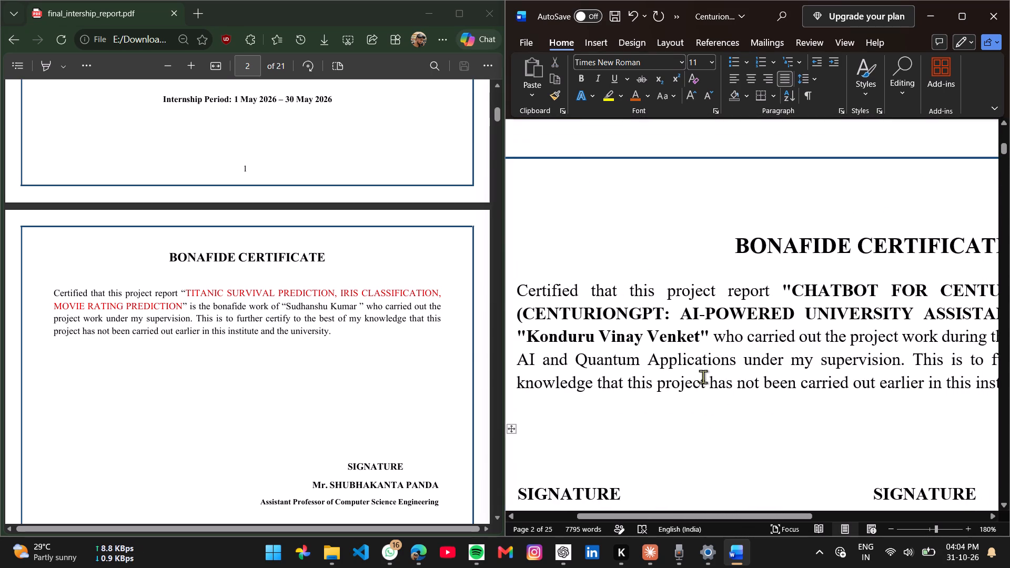
{"action": "left_click", "coordinate": [416, 320]}
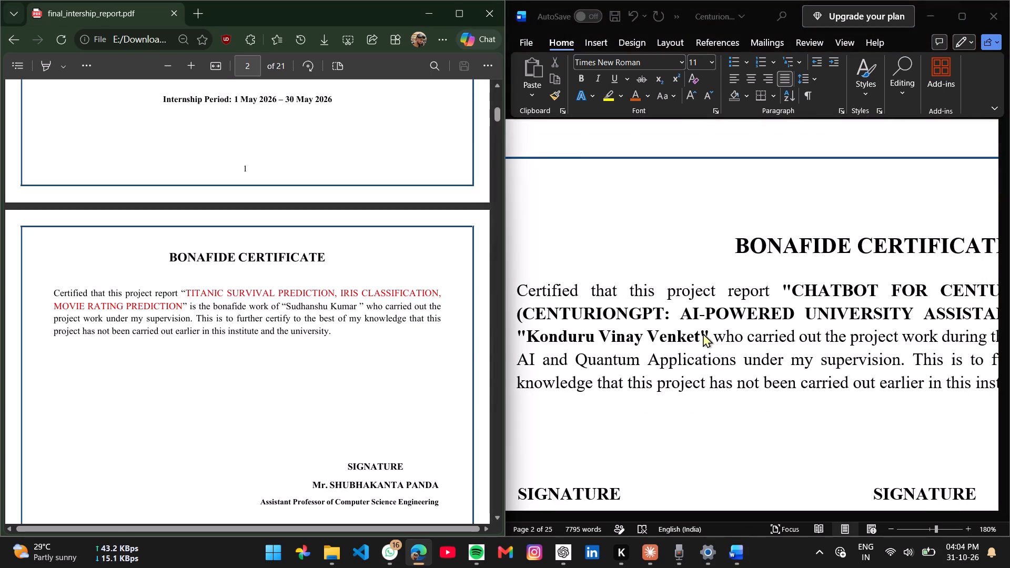
{"action": "left_click", "coordinate": [786, 384]}
{"action": "scroll", "coordinate": [786, 384], "scroll_direction": "down", "scroll_amount": 2, "text": "ctrl"}
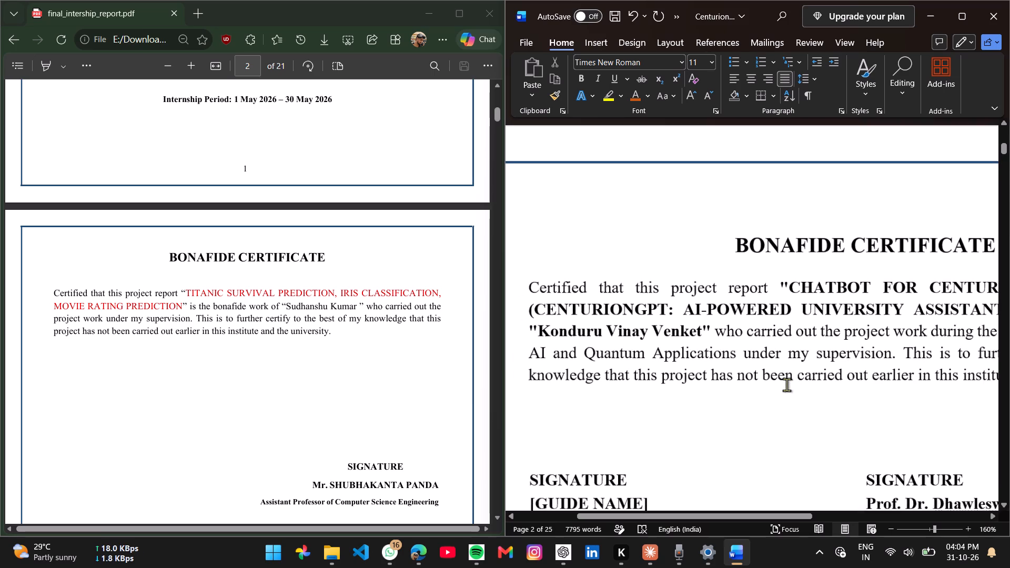
{"action": "scroll", "coordinate": [786, 384], "scroll_direction": "down", "scroll_amount": 3, "text": "ctrl"}
{"action": "scroll", "coordinate": [786, 384], "scroll_direction": "left", "scroll_amount": 1}
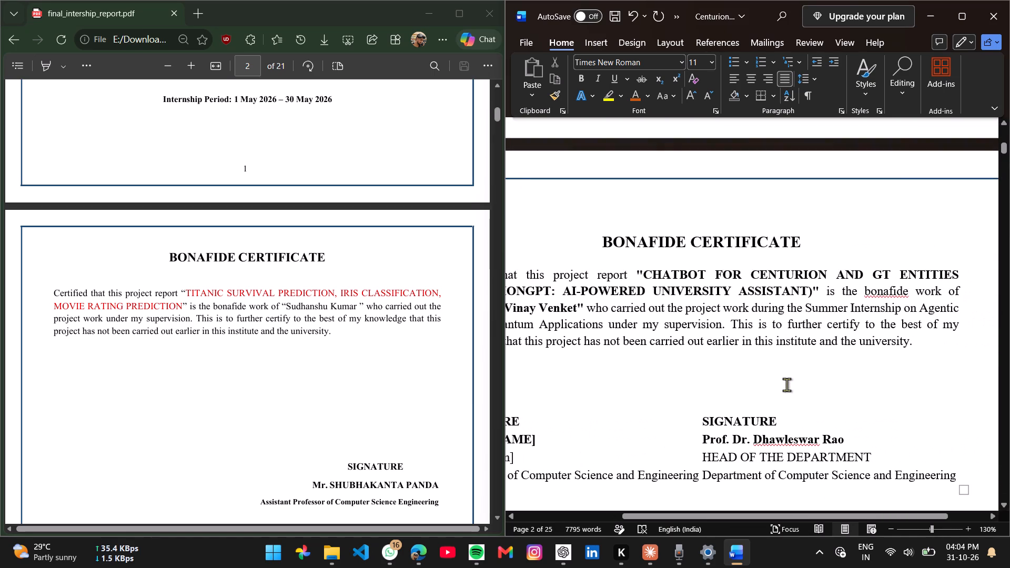
{"action": "scroll", "coordinate": [786, 384], "scroll_direction": "down", "scroll_amount": 1, "text": "ctrl"}
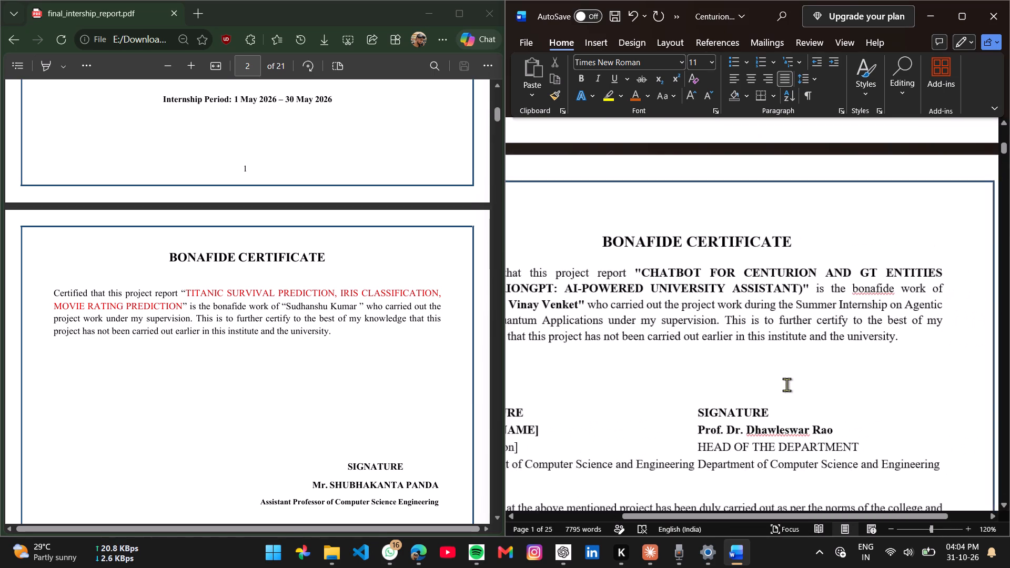
{"action": "scroll", "coordinate": [786, 384], "scroll_direction": "down", "scroll_amount": 1, "text": "ctrl"}
{"action": "scroll", "coordinate": [786, 384], "scroll_direction": "right", "scroll_amount": 1}
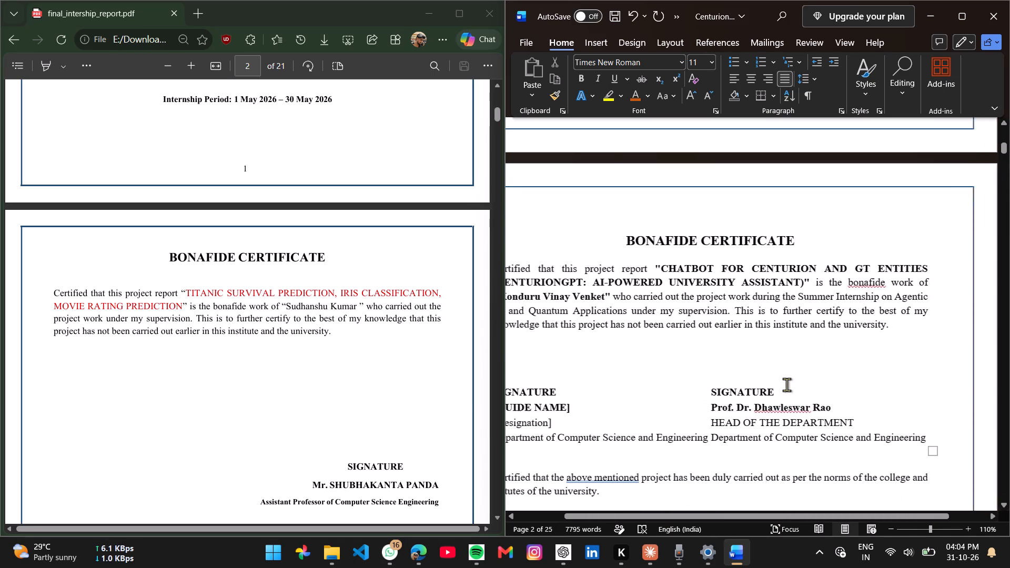
{"action": "scroll", "coordinate": [786, 384], "scroll_direction": "right", "scroll_amount": 1}
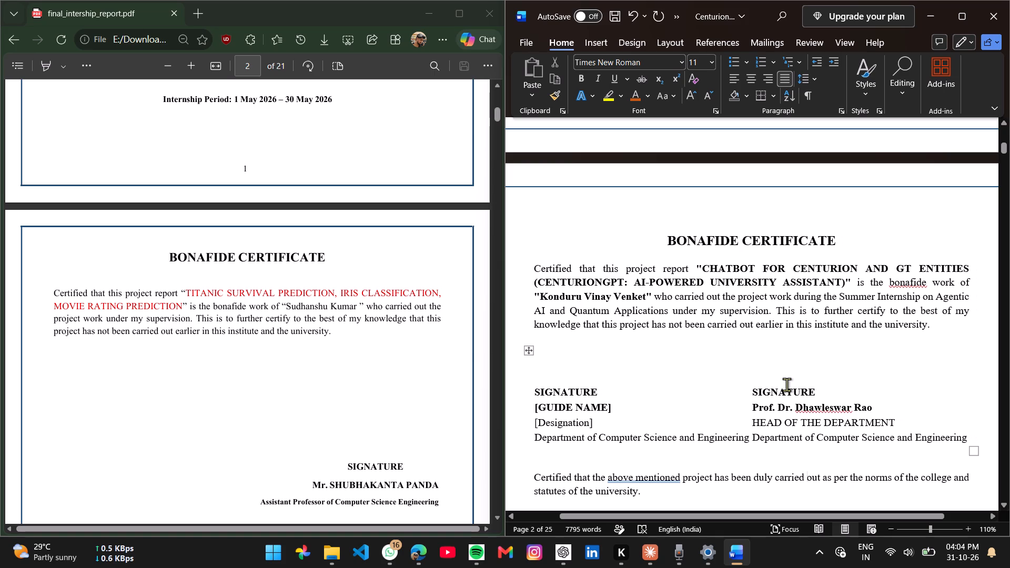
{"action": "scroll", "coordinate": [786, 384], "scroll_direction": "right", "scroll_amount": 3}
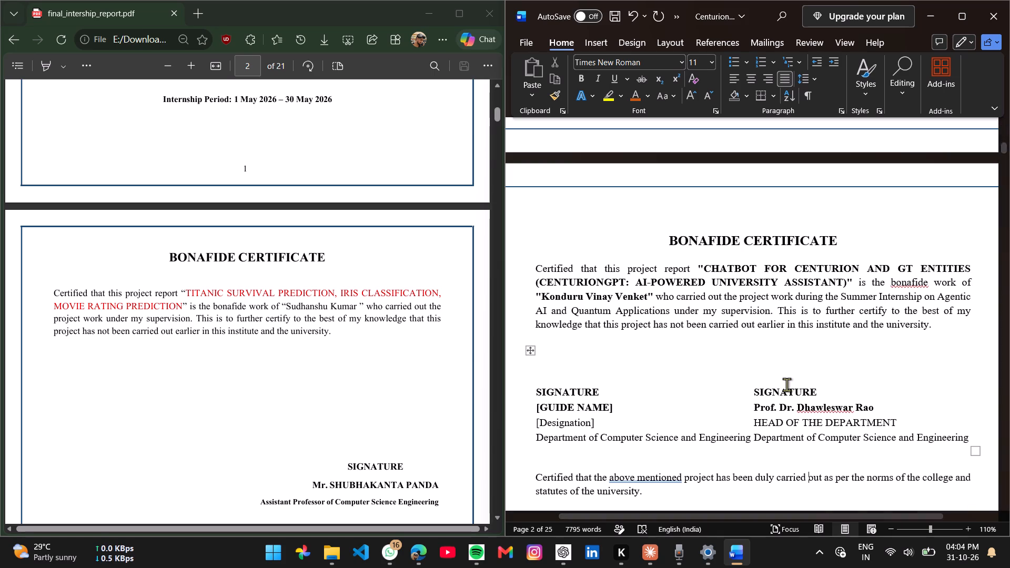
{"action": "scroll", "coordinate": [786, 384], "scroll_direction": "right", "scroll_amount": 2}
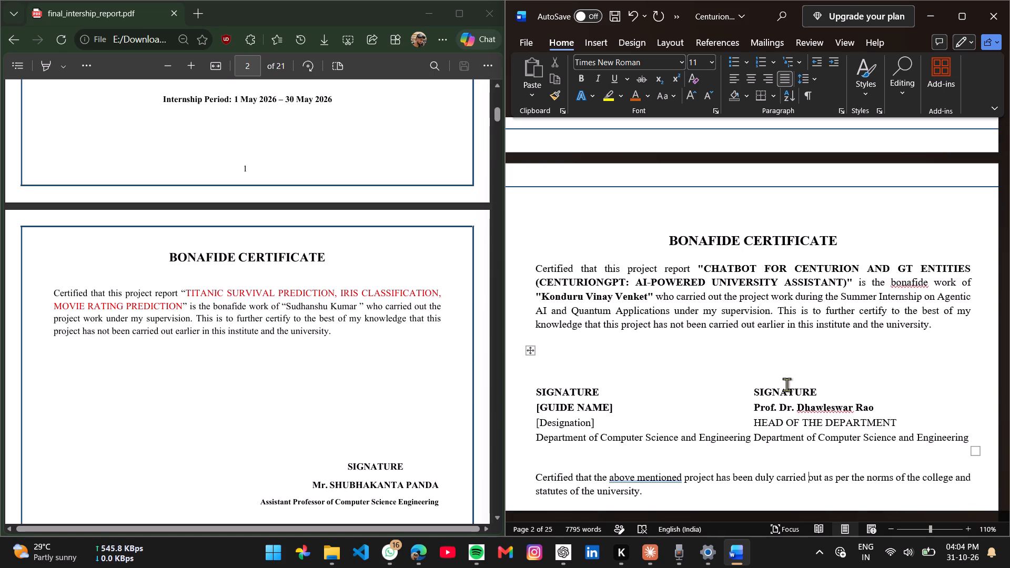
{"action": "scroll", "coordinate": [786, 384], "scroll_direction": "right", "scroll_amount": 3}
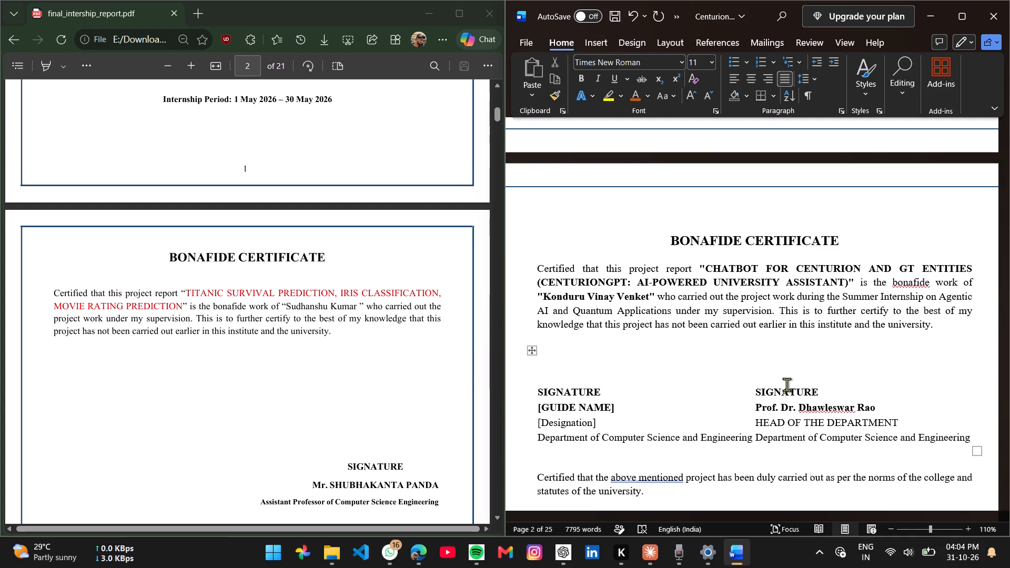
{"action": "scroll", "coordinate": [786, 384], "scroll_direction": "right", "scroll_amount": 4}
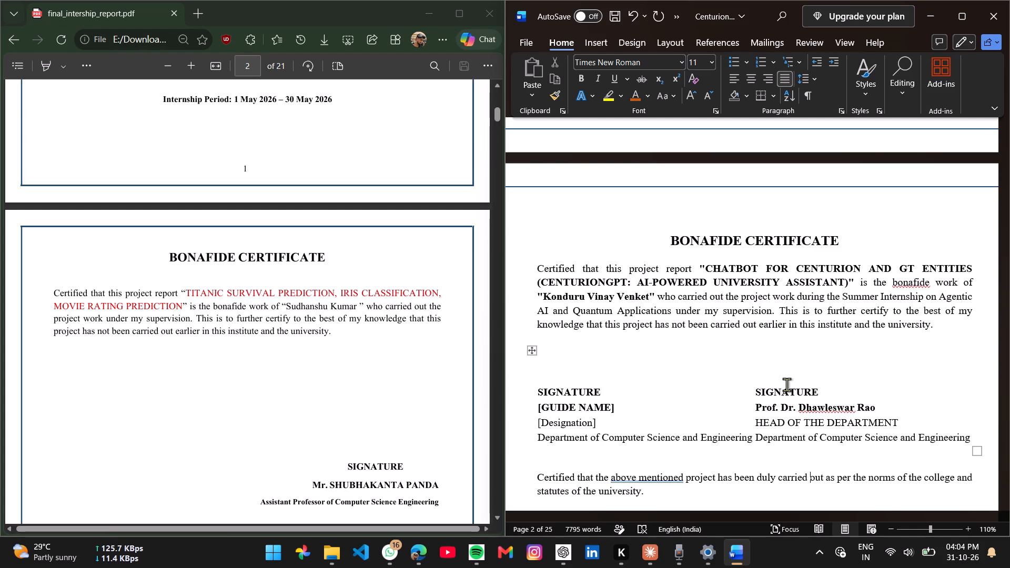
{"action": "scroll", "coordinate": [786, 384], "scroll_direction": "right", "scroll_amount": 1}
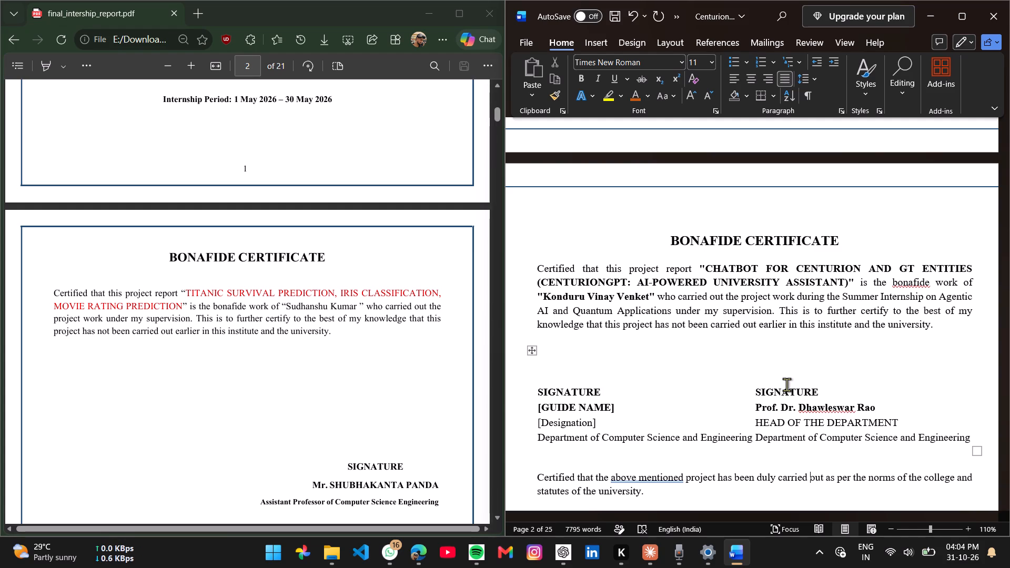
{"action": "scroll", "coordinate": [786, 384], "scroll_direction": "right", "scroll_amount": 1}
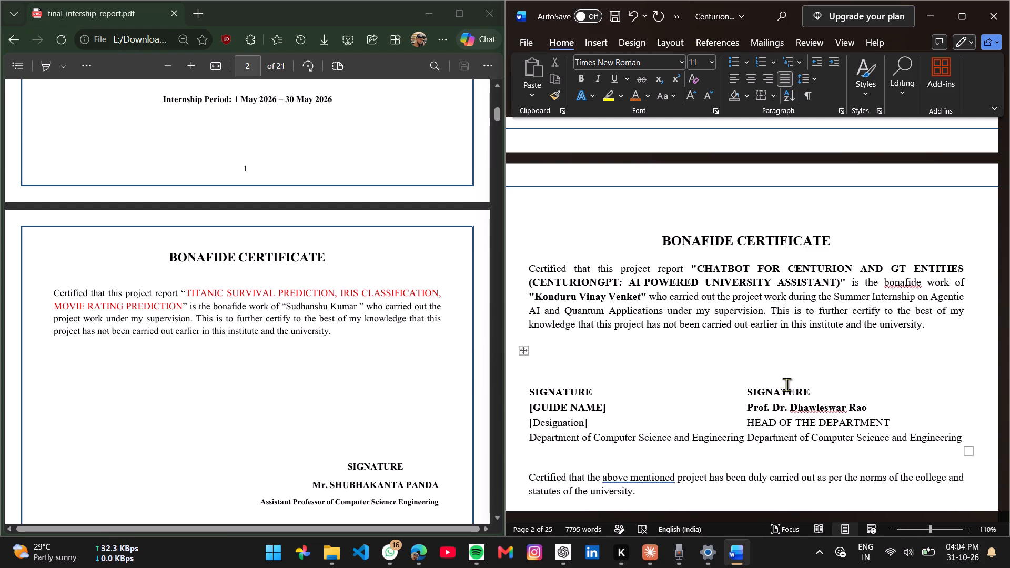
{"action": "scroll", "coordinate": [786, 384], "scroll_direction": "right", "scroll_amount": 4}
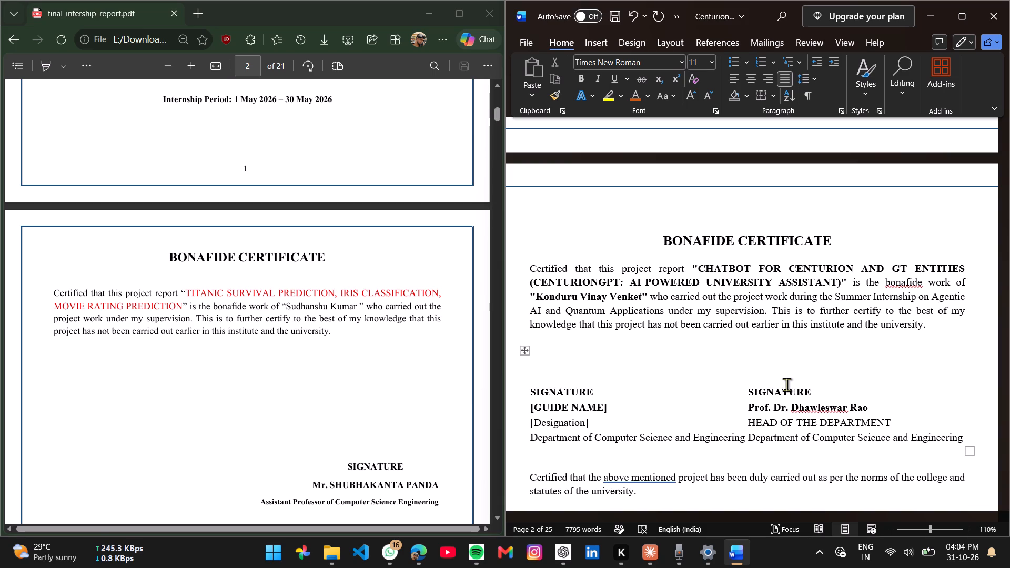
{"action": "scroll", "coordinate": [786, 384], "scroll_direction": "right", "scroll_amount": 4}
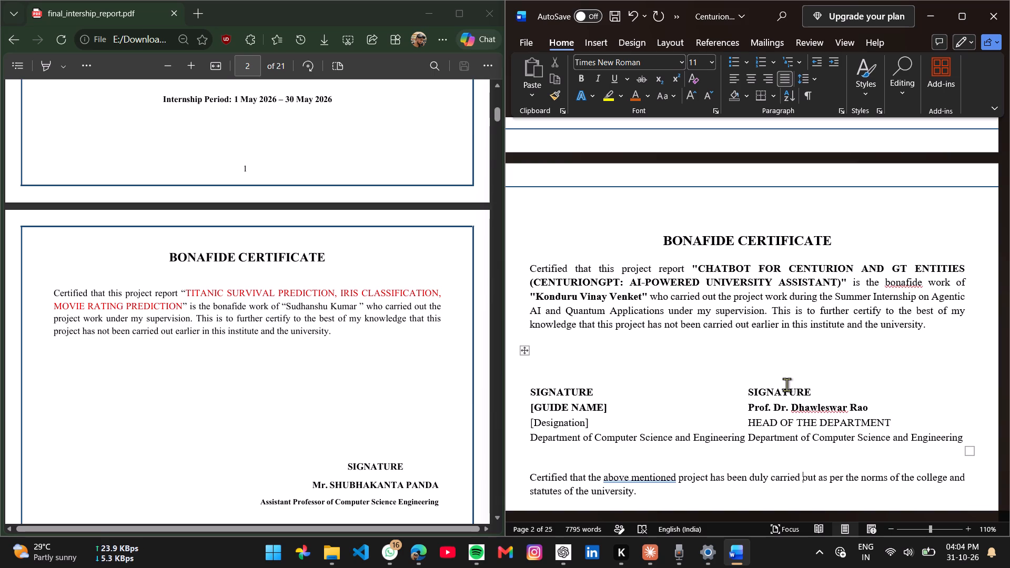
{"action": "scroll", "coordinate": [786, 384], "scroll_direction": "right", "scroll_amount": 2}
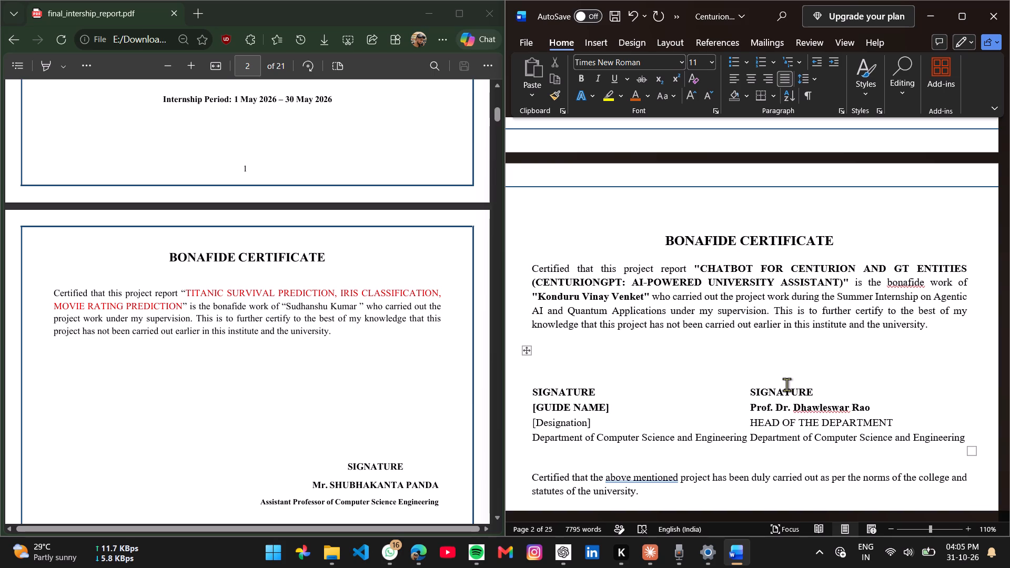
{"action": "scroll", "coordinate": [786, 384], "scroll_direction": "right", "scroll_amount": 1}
Check the signature block, norms statement and department seal lines in the lower part of the Word report's Bonafide Certificate.
{"action": "scroll", "coordinate": [786, 384], "scroll_direction": "down", "scroll_amount": 1}
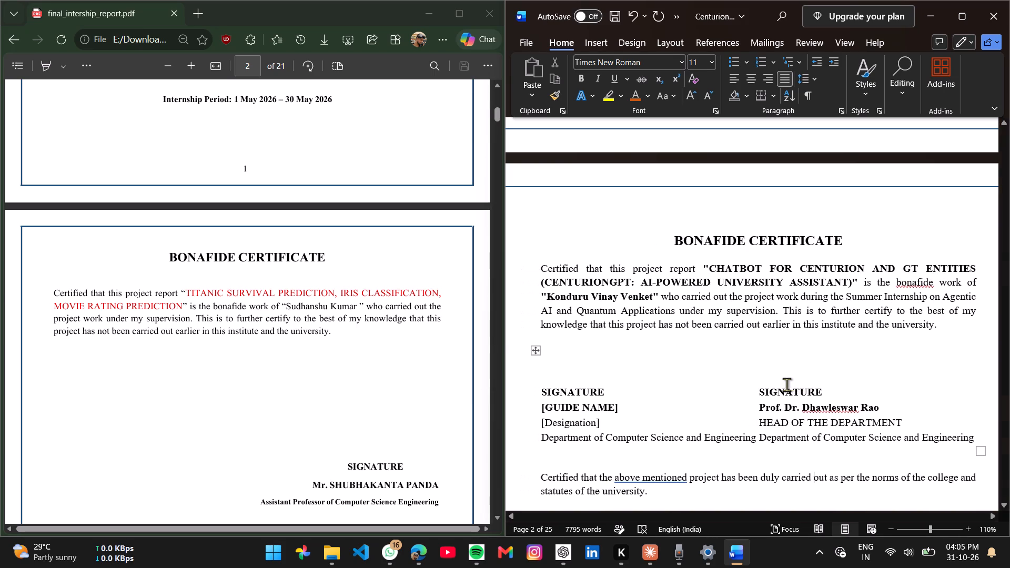
{"action": "scroll", "coordinate": [786, 384], "scroll_direction": "down", "scroll_amount": 1}
{"action": "scroll", "coordinate": [457, 441], "scroll_direction": "down", "scroll_amount": 1}
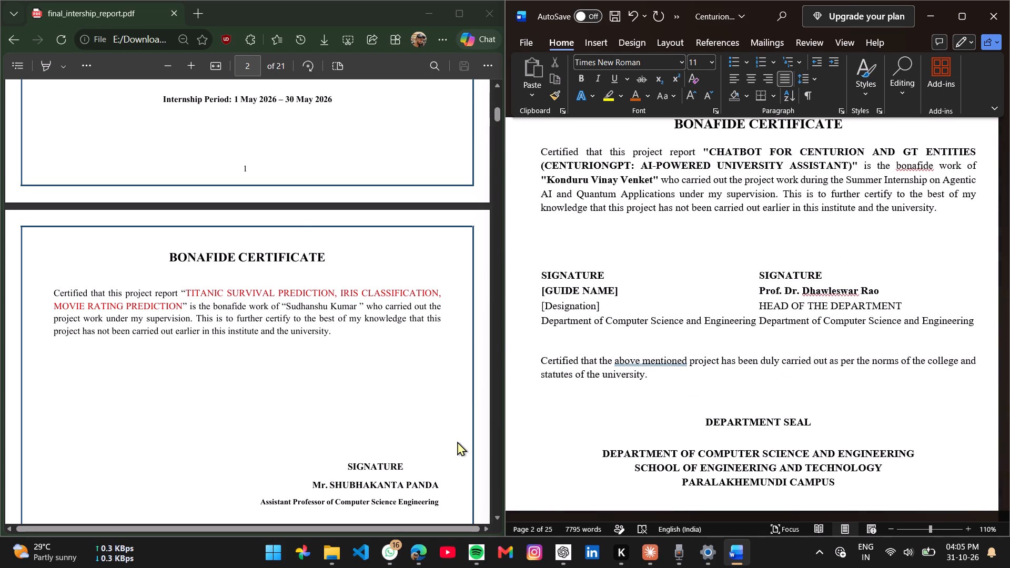
Examine the signature blocks, norms statement and their spacing on the Bonafide Certificate page of the reference PDF.
{"action": "scroll", "coordinate": [457, 441], "scroll_direction": "down", "scroll_amount": 3}
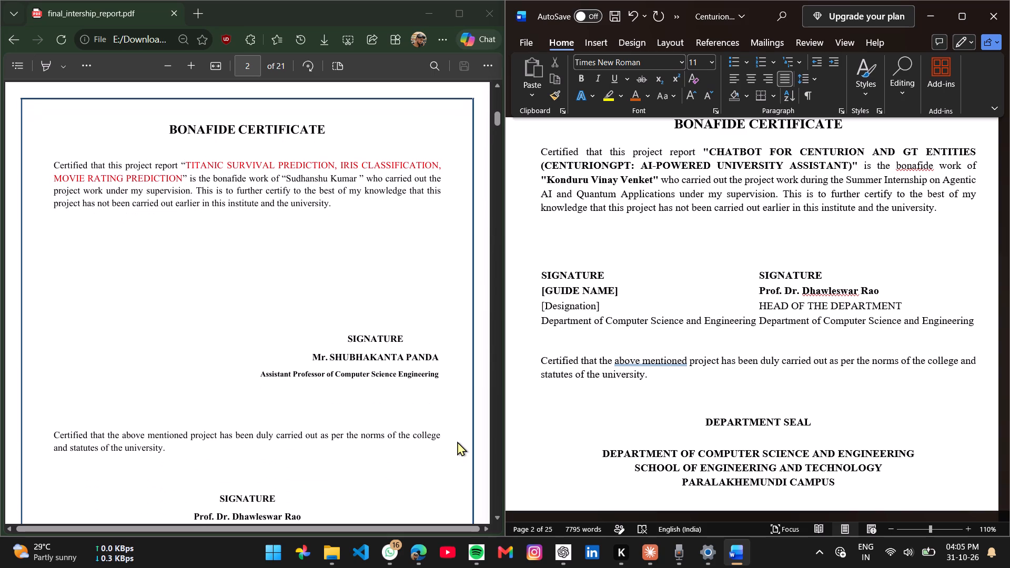
{"action": "scroll", "coordinate": [457, 441], "scroll_direction": "down", "scroll_amount": 2}
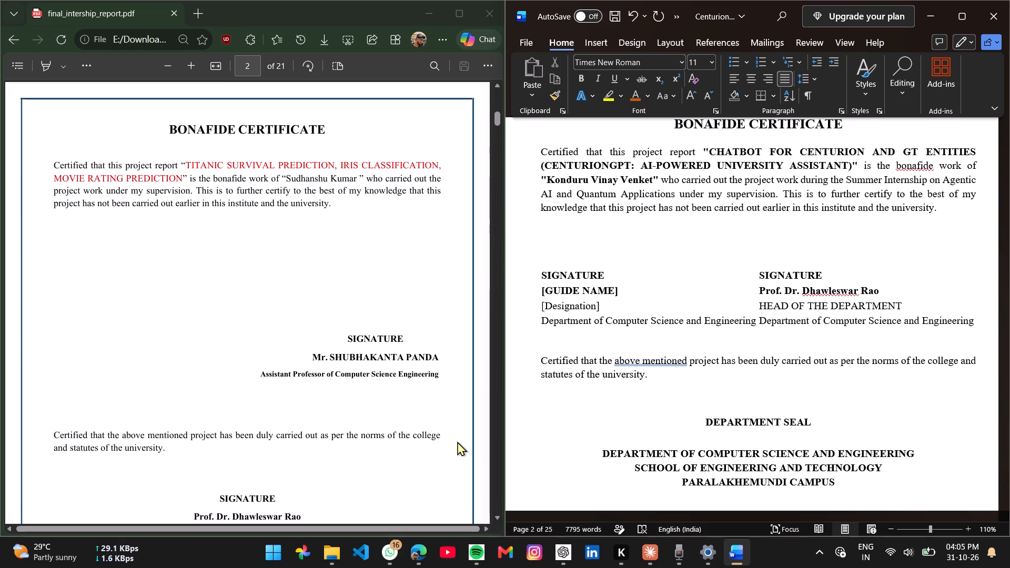
{"action": "scroll", "coordinate": [457, 441], "scroll_direction": "down", "scroll_amount": 3}
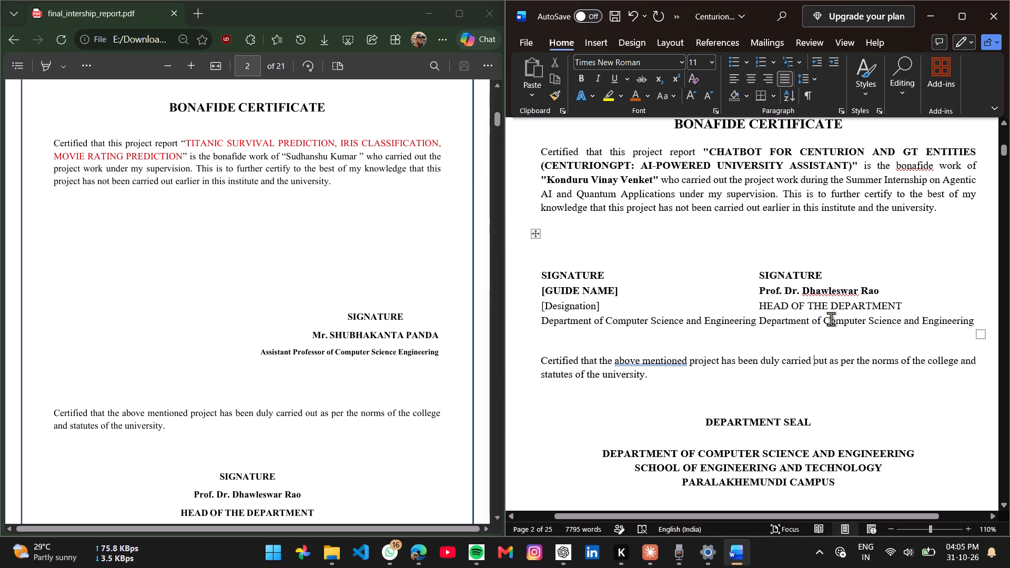
Look over the Word report from the cover page to the Declaration, checking the Bonafide Certificate's layout and free space.
{"action": "scroll", "coordinate": [877, 370], "scroll_direction": "down", "scroll_amount": 5}
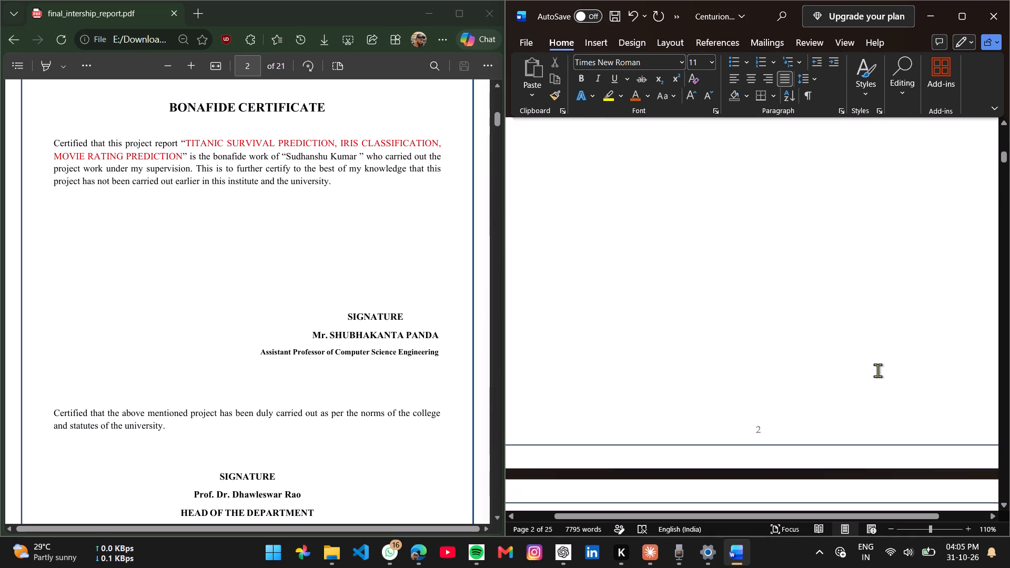
{"action": "scroll", "coordinate": [877, 370], "scroll_direction": "up", "scroll_amount": 1}
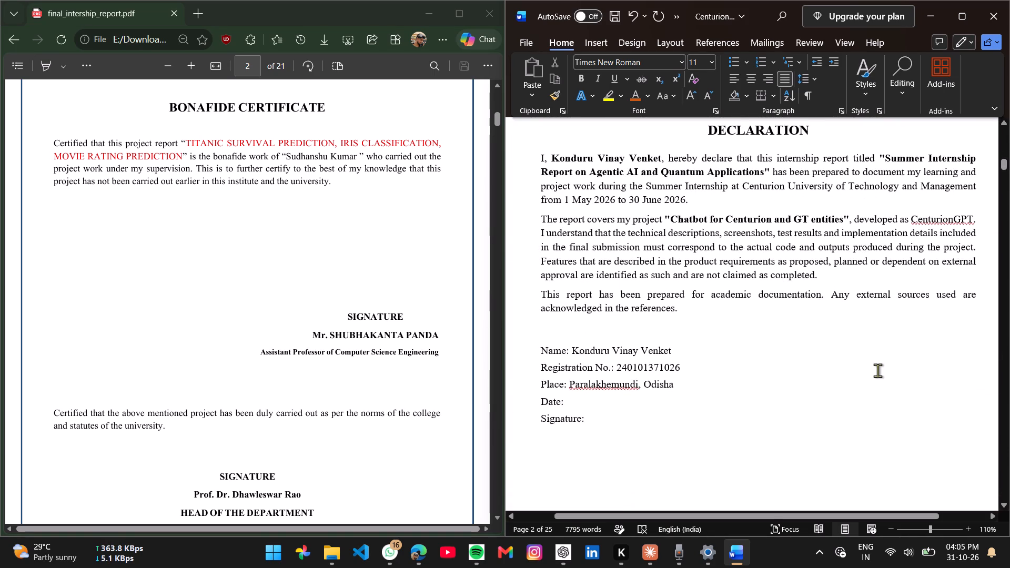
{"action": "scroll", "coordinate": [877, 370], "scroll_direction": "up", "scroll_amount": 2}
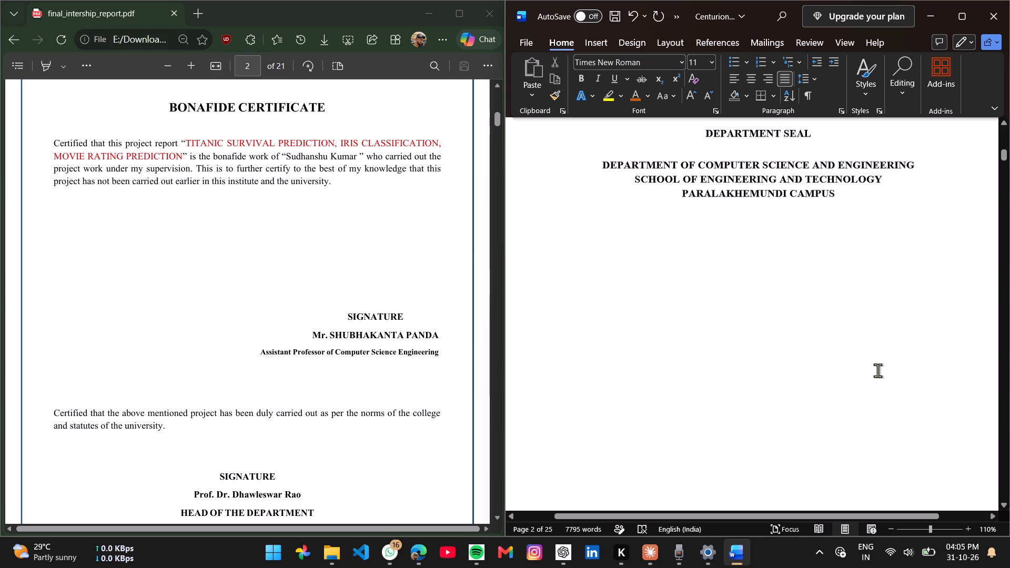
{"action": "scroll", "coordinate": [877, 370], "scroll_direction": "up", "scroll_amount": 2}
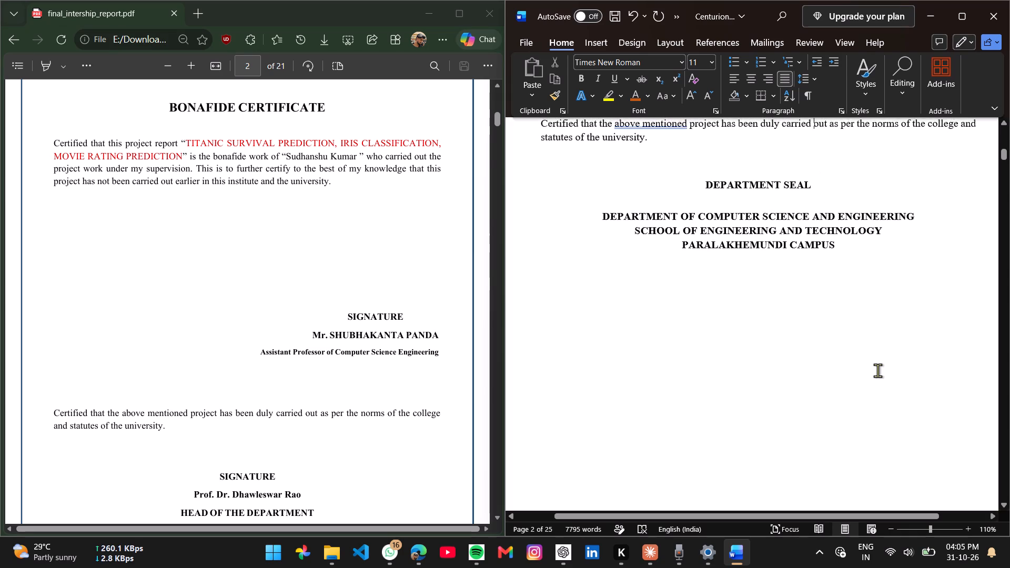
{"action": "scroll", "coordinate": [877, 370], "scroll_direction": "up", "scroll_amount": 5}
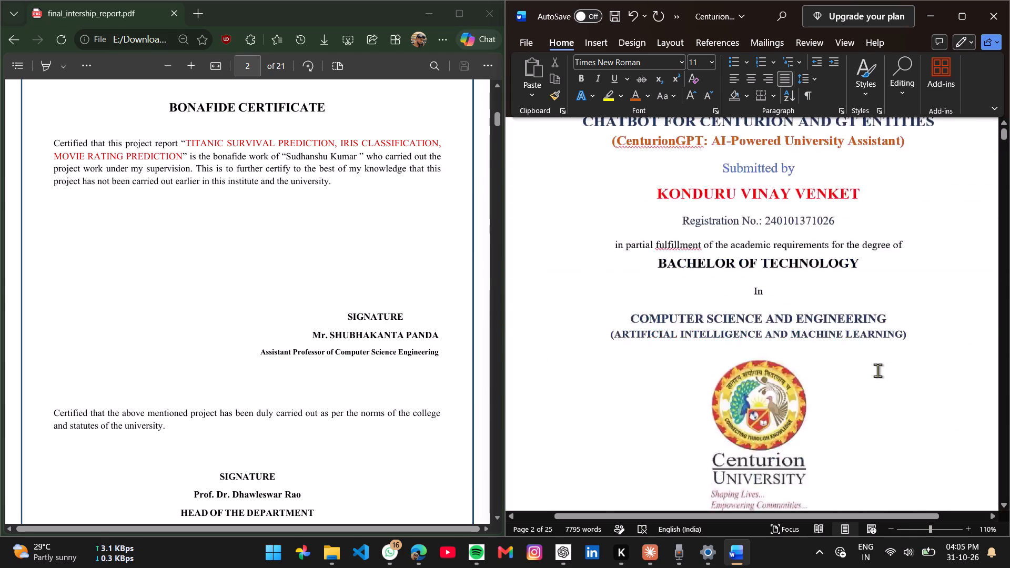
{"action": "scroll", "coordinate": [877, 370], "scroll_direction": "up", "scroll_amount": 1}
{"action": "scroll", "coordinate": [877, 370], "scroll_direction": "down", "scroll_amount": 6}
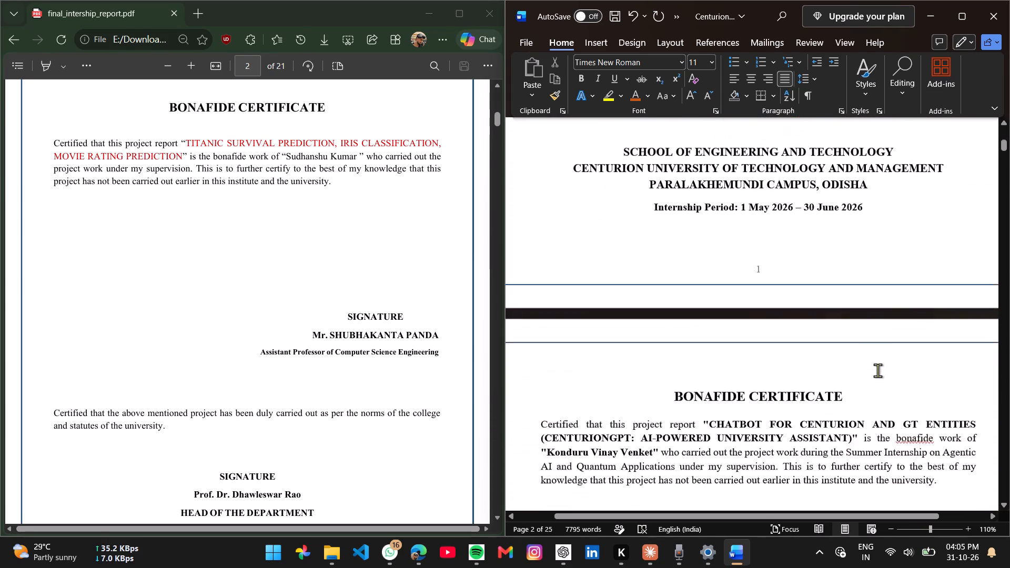
{"action": "scroll", "coordinate": [877, 370], "scroll_direction": "down", "scroll_amount": 4}
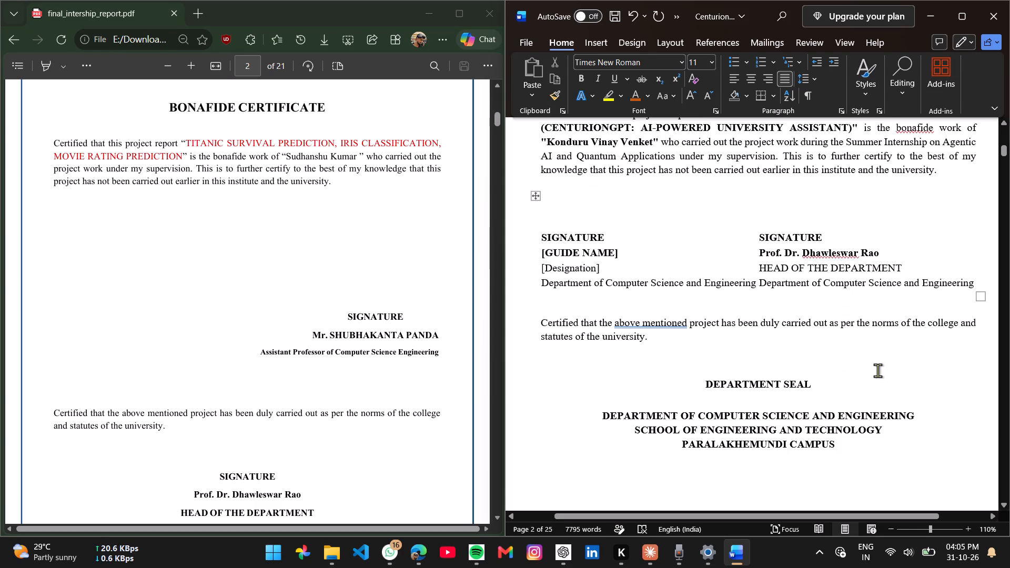
Check the device connection option in the Spotify player and return to the reference PDF.
{"action": "left_click", "coordinate": [486, 564]}
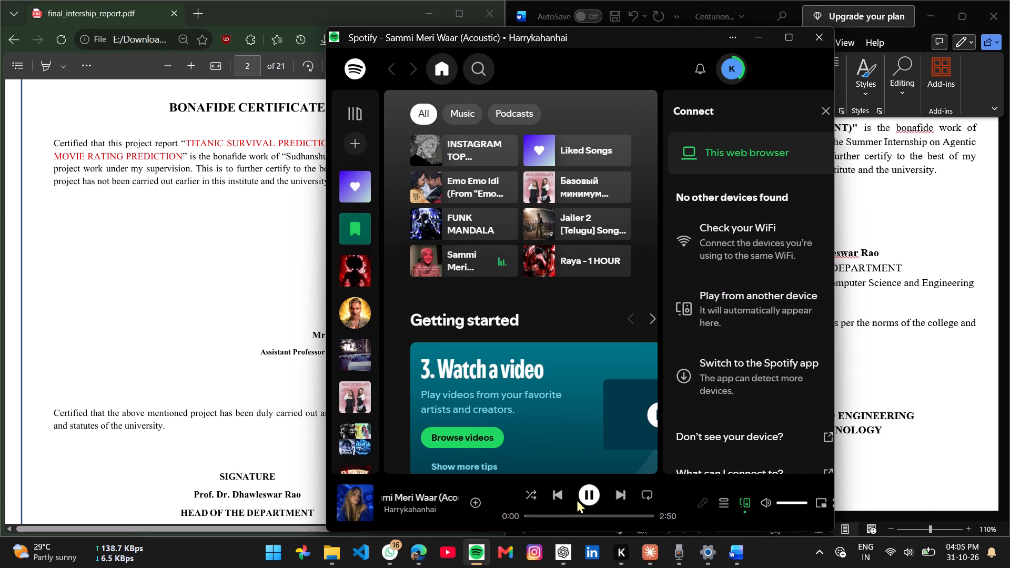
{"action": "left_click", "coordinate": [740, 504]}
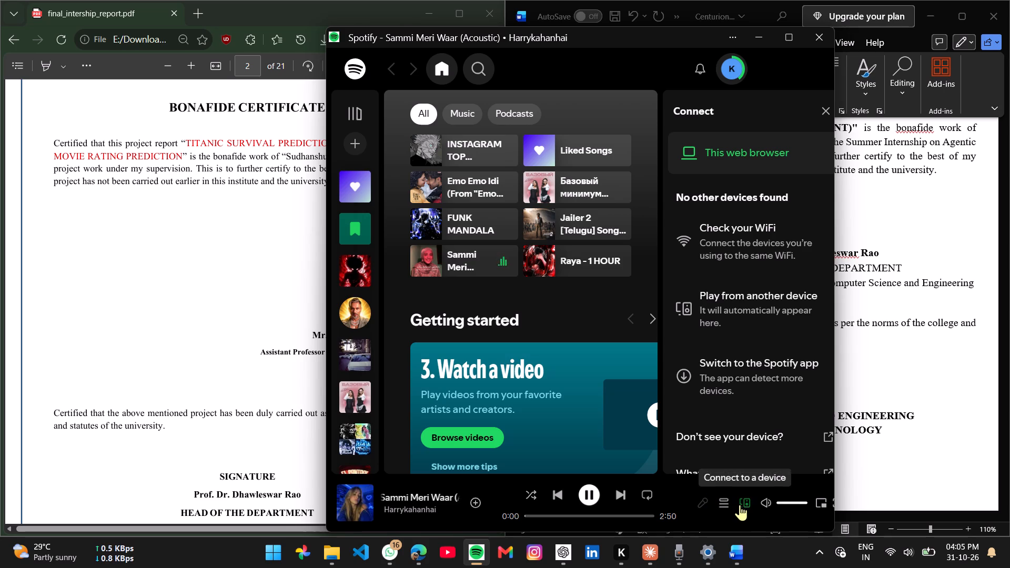
{"action": "left_click", "coordinate": [881, 400]}
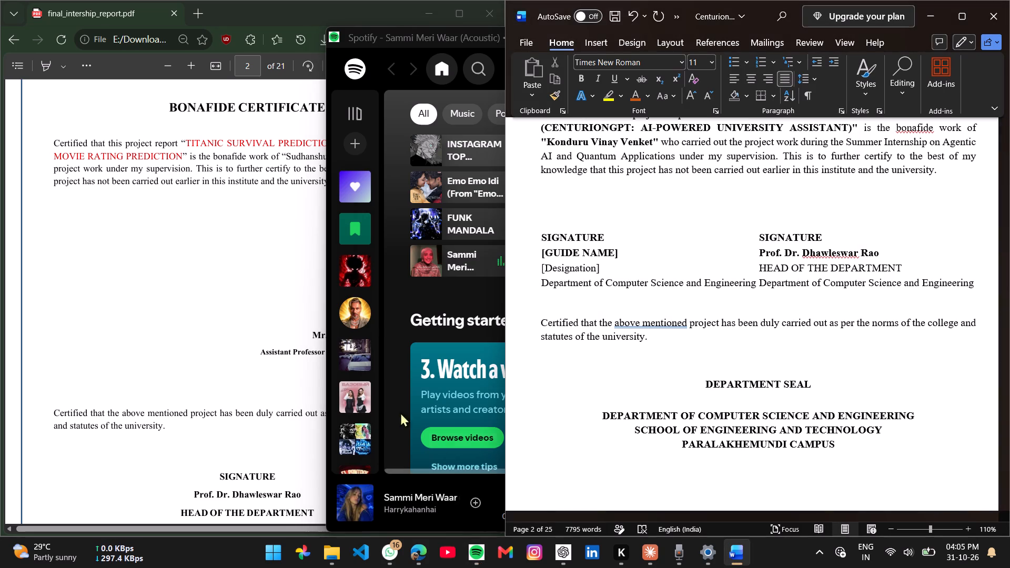
{"action": "left_click", "coordinate": [266, 390]}
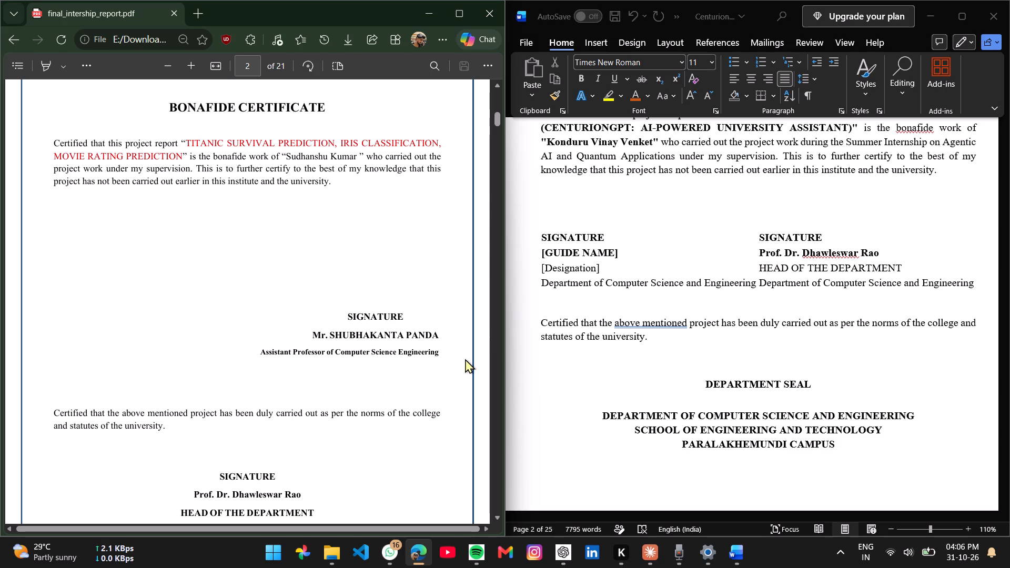
Capture a screen snip of the assistant professor's signature block on the reference PDF's Bonafide Certificate page.
{"action": "scroll", "coordinate": [418, 367], "scroll_direction": "down", "scroll_amount": 1}
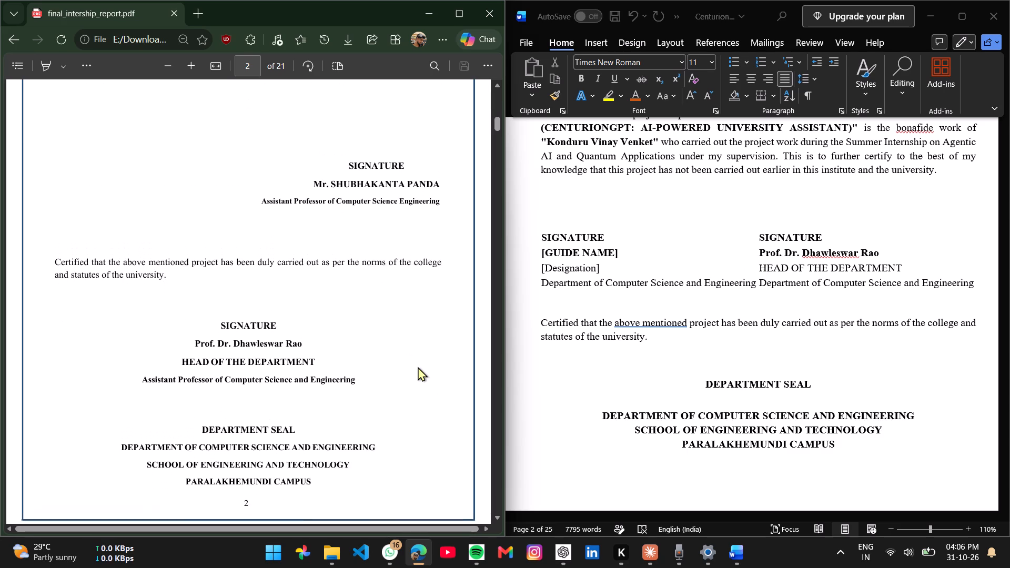
{"action": "scroll", "coordinate": [418, 367], "scroll_direction": "down", "scroll_amount": 1}
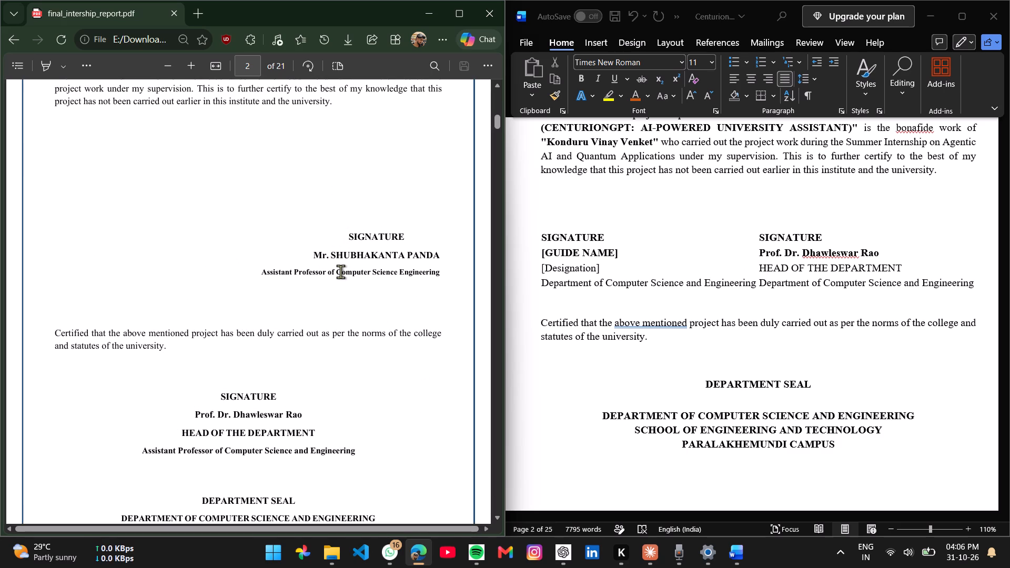
{"action": "key", "text": "Print"}
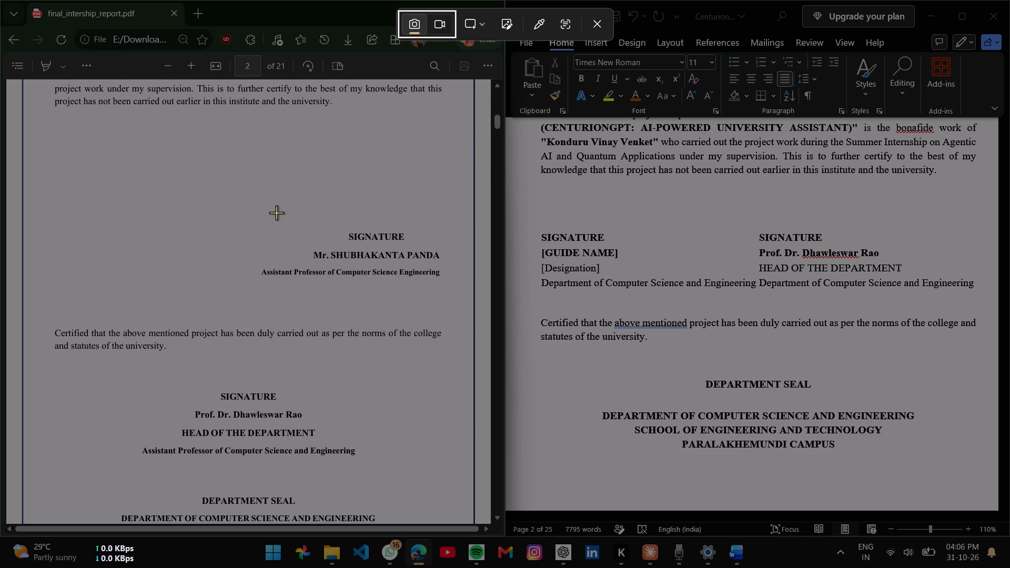
{"action": "left_click_drag", "start_coordinate": [244, 212], "coordinate": [468, 301]}
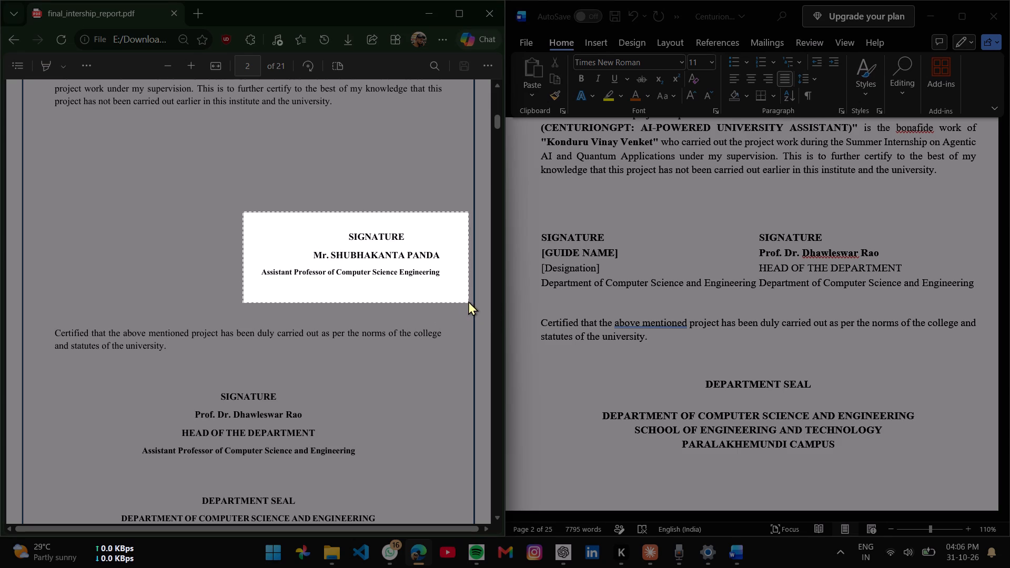
{"action": "left_click_drag", "start_coordinate": [468, 301], "coordinate": [468, 301]}
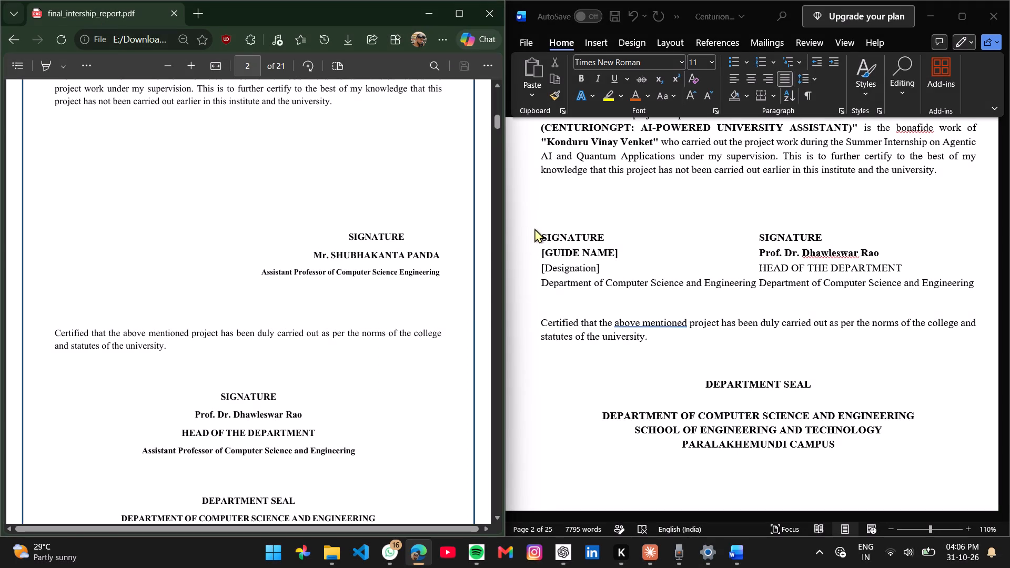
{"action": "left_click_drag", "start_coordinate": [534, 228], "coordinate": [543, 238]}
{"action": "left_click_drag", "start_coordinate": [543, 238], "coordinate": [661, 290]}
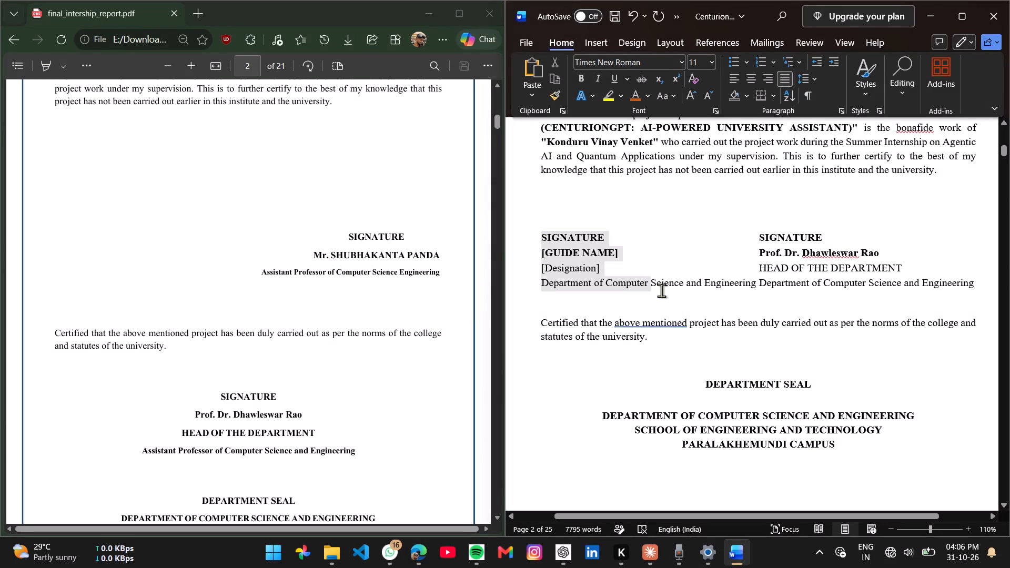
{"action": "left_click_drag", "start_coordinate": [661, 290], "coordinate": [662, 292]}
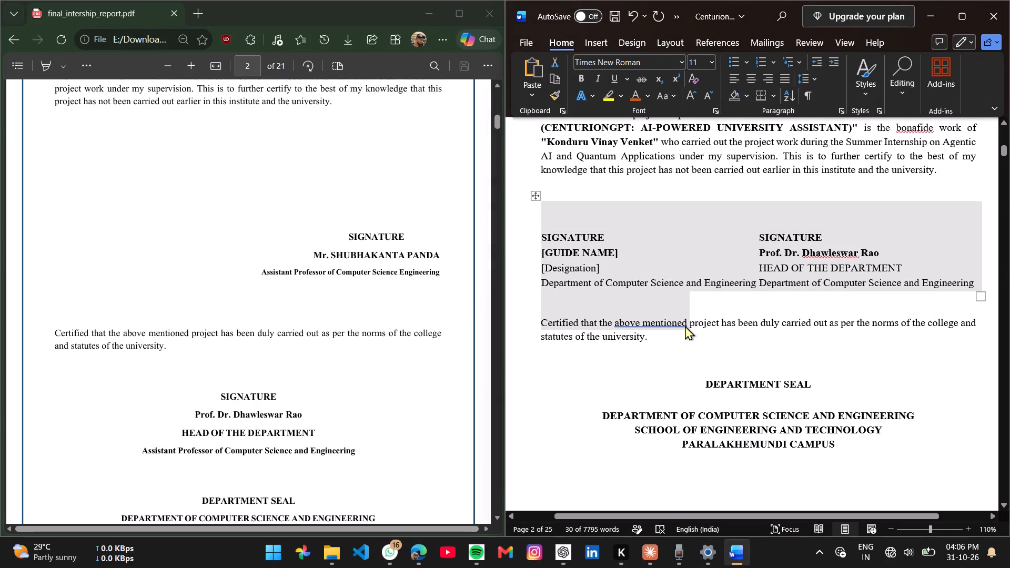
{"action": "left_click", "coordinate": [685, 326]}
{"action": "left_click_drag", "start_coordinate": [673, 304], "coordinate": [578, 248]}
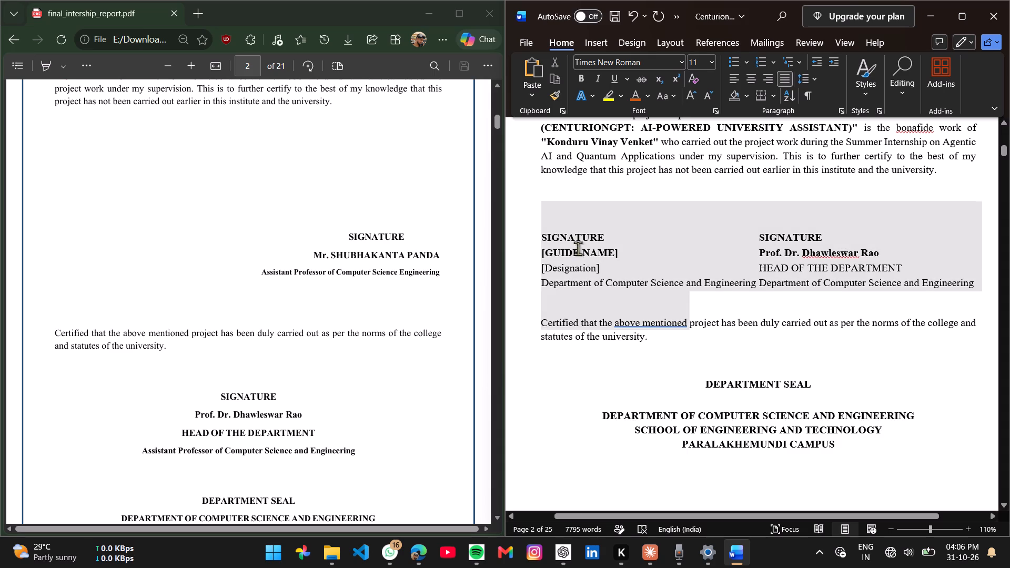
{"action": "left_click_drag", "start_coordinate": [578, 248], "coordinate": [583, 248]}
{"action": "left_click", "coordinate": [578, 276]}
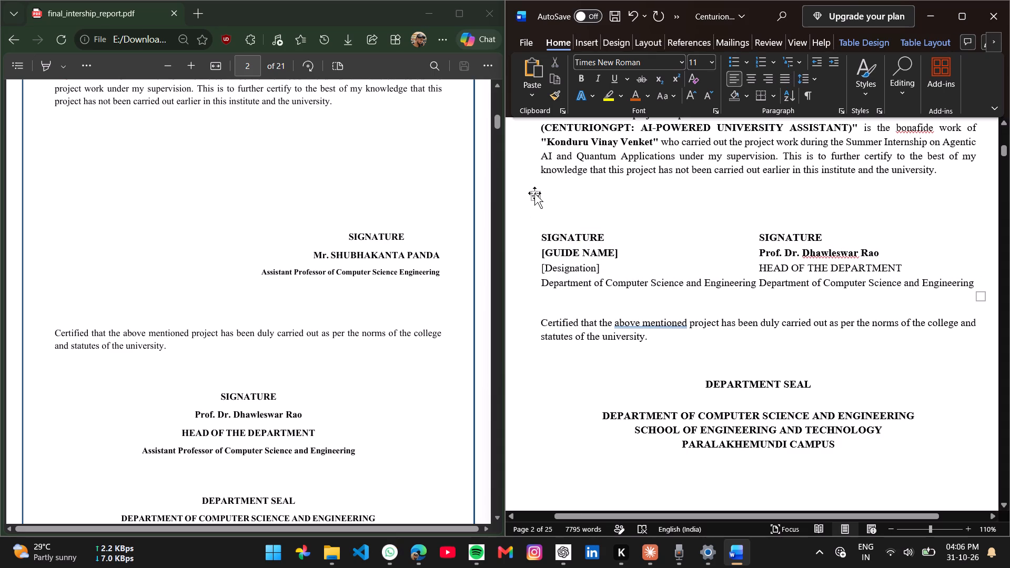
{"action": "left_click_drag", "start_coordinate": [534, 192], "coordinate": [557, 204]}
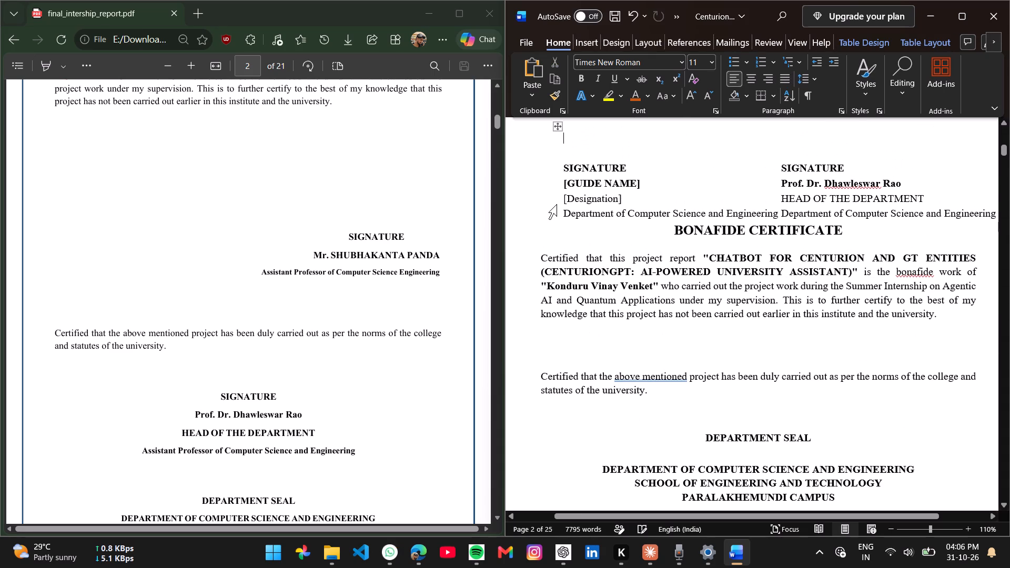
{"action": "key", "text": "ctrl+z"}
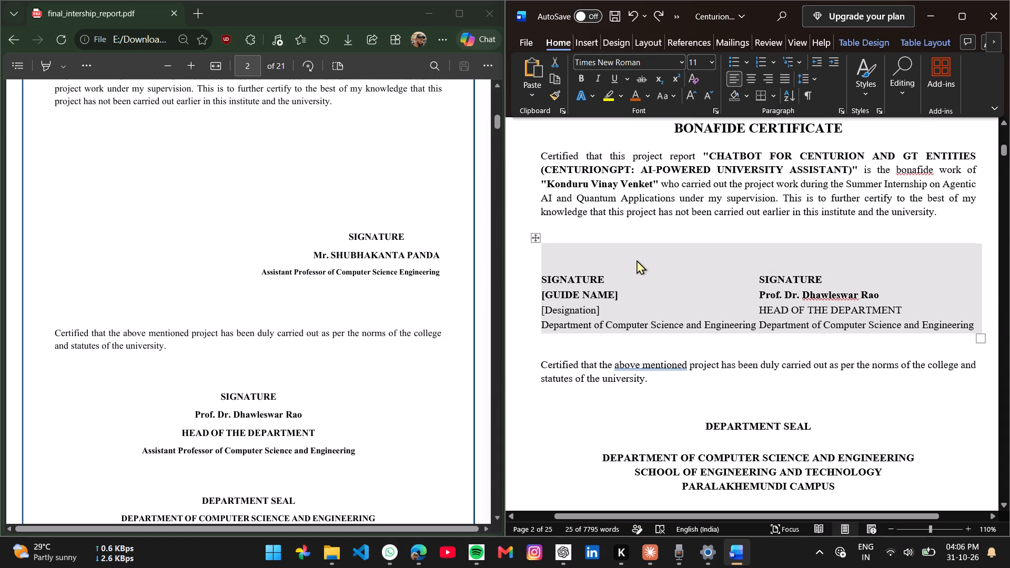
Clear the selected two-column signature table's text on Word's Bonafide Certificate page and add eight blank lines in its place.
{"action": "key", "text": "Delete"}
{"action": "key", "text": "Return"}
{"action": "key", "text": "Return"}
{"action": "key", "text": "Return"}
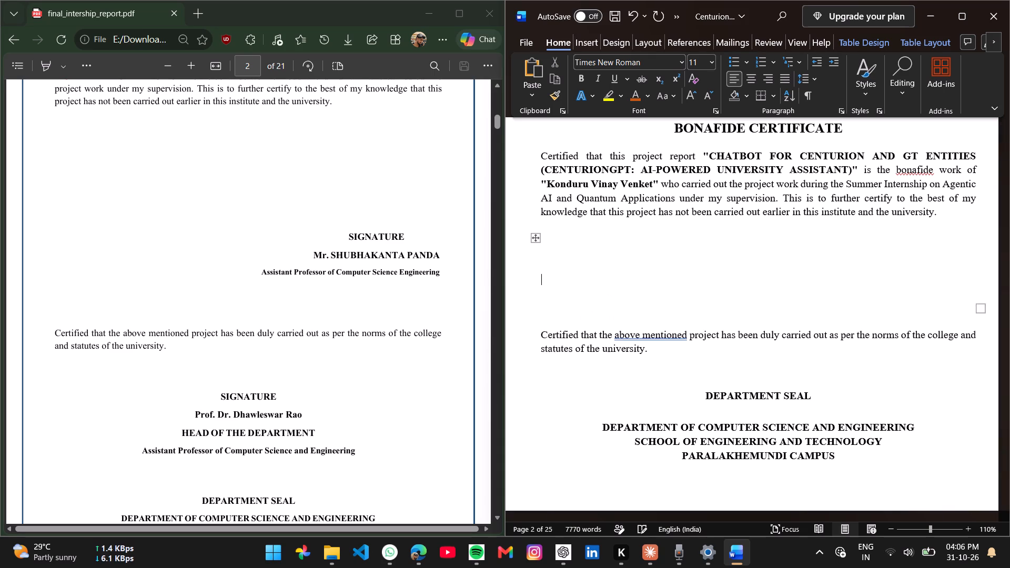
{"action": "key", "text": "Return"}
{"action": "key", "text": "Return"}
{"action": "key", "text": "Return"}
{"action": "key", "text": "Return"}
{"action": "key", "text": "Return"}
Paste the captured signature block image into the right-hand cell of the emptied signature table.
{"action": "left_click", "coordinate": [851, 283]}
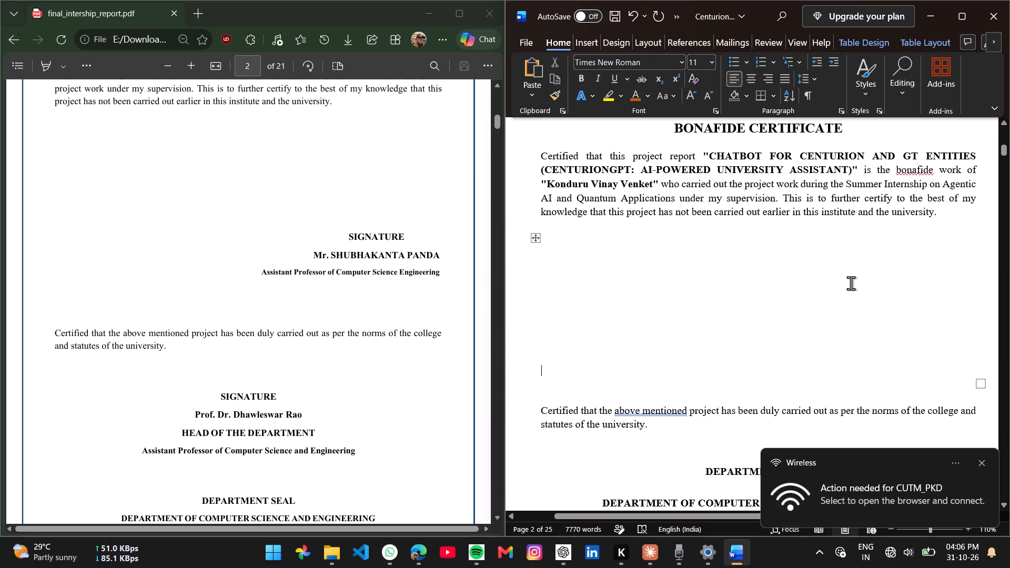
{"action": "key", "text": "ctrl+v"}
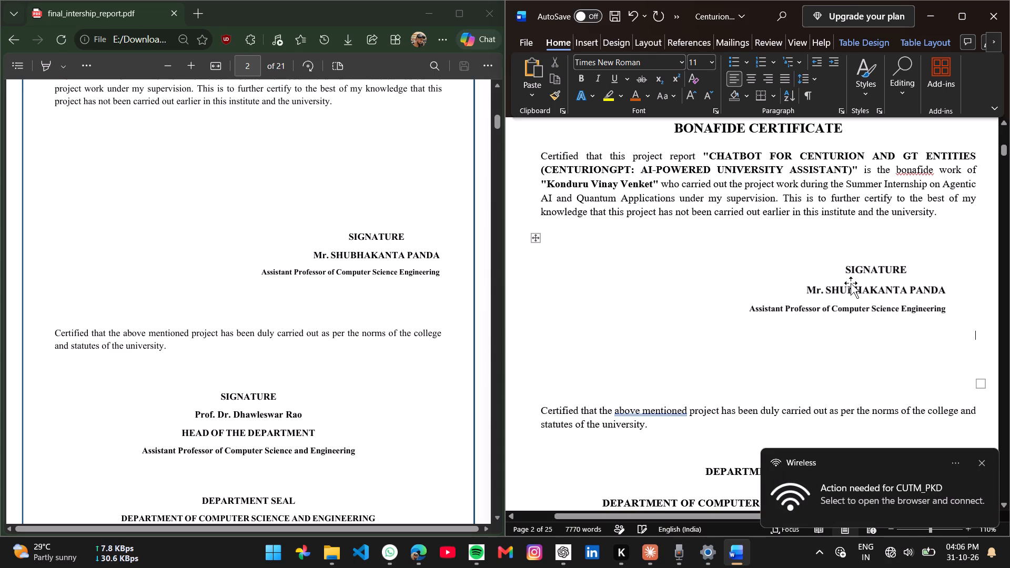
Set the pasted signature image's wrapping to In Front of Text and move it slightly down and right, just above the norms statement.
{"action": "left_click_drag", "start_coordinate": [862, 295], "coordinate": [874, 315]}
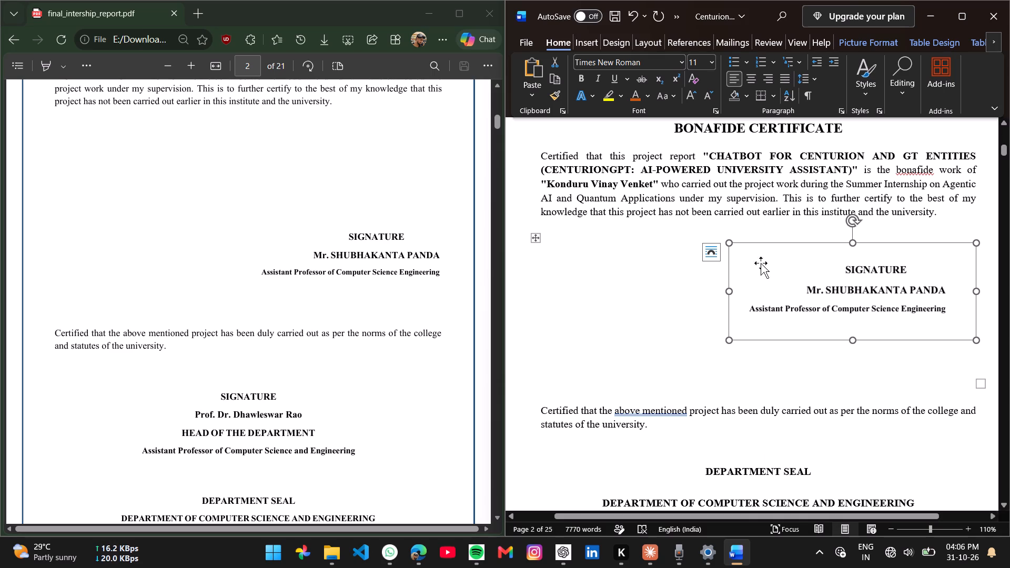
{"action": "left_click", "coordinate": [705, 246]}
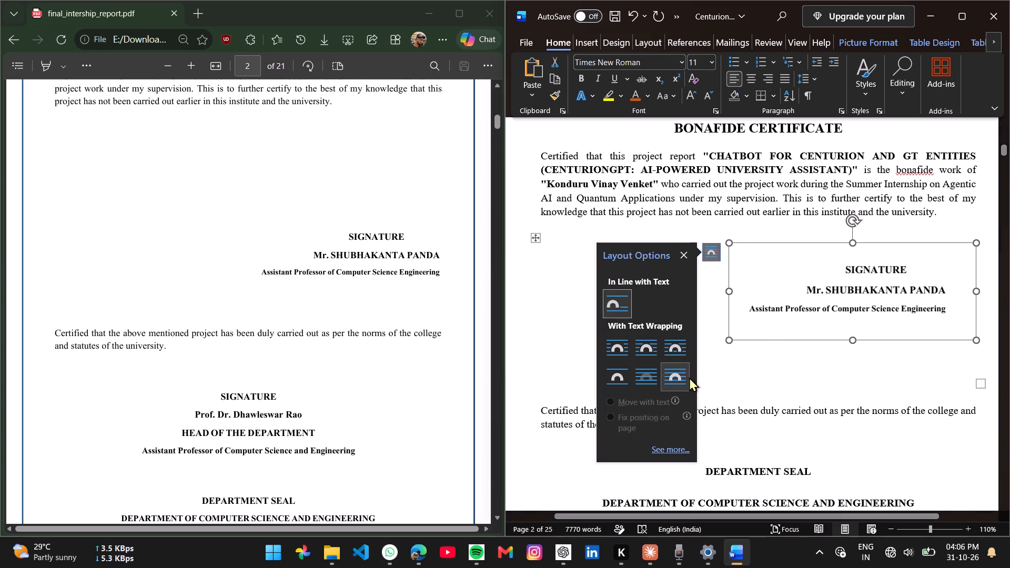
{"action": "left_click", "coordinate": [689, 377]}
{"action": "left_click_drag", "start_coordinate": [805, 270], "coordinate": [789, 298]}
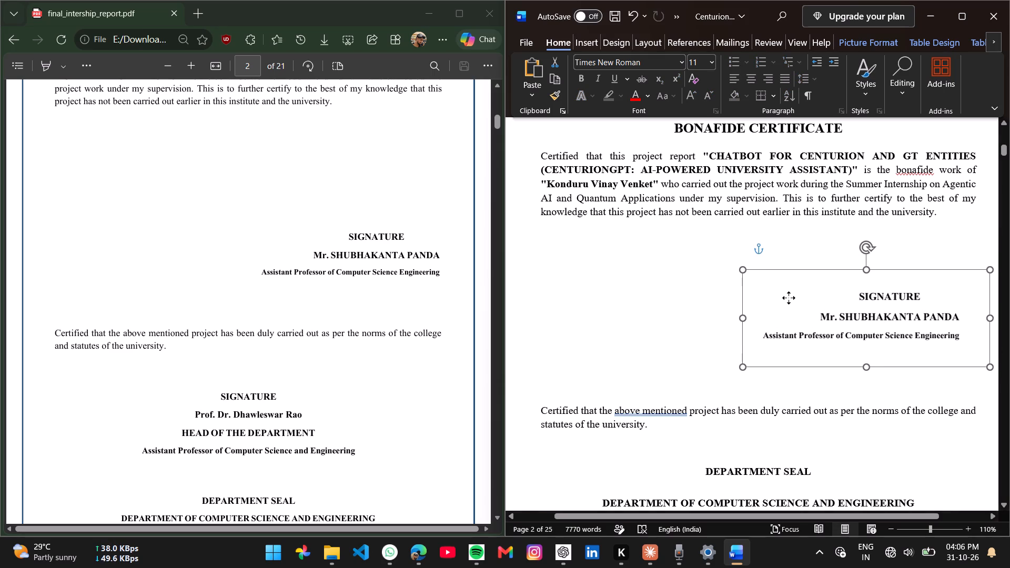
{"action": "left_click_drag", "start_coordinate": [789, 298], "coordinate": [790, 321]}
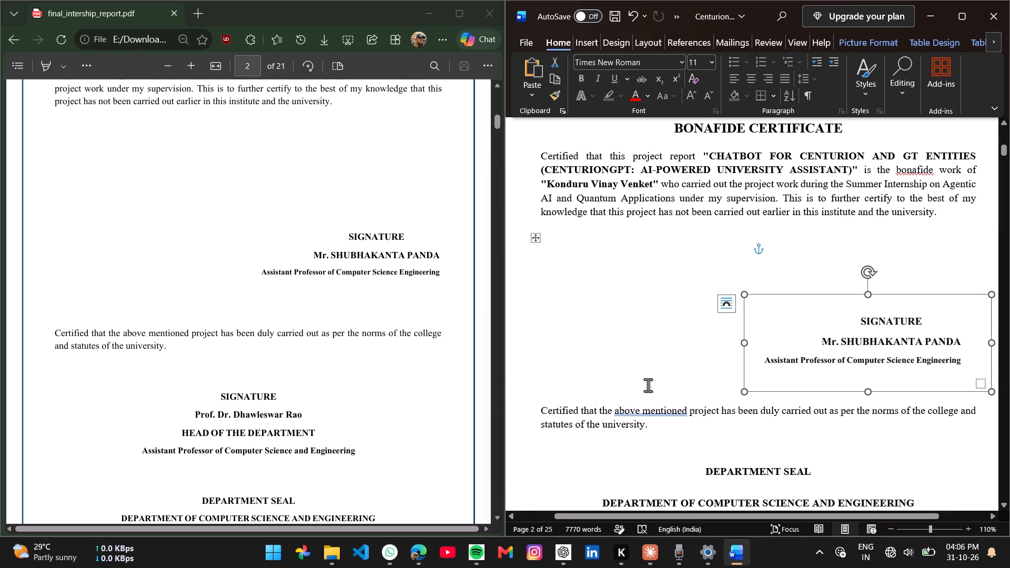
{"action": "left_click", "coordinate": [648, 385]}
Insert five blank lines between the norms statement and DEPARTMENT SEAL, making room for the head of department's signature block.
{"action": "scroll", "coordinate": [648, 385], "scroll_direction": "down", "scroll_amount": 3}
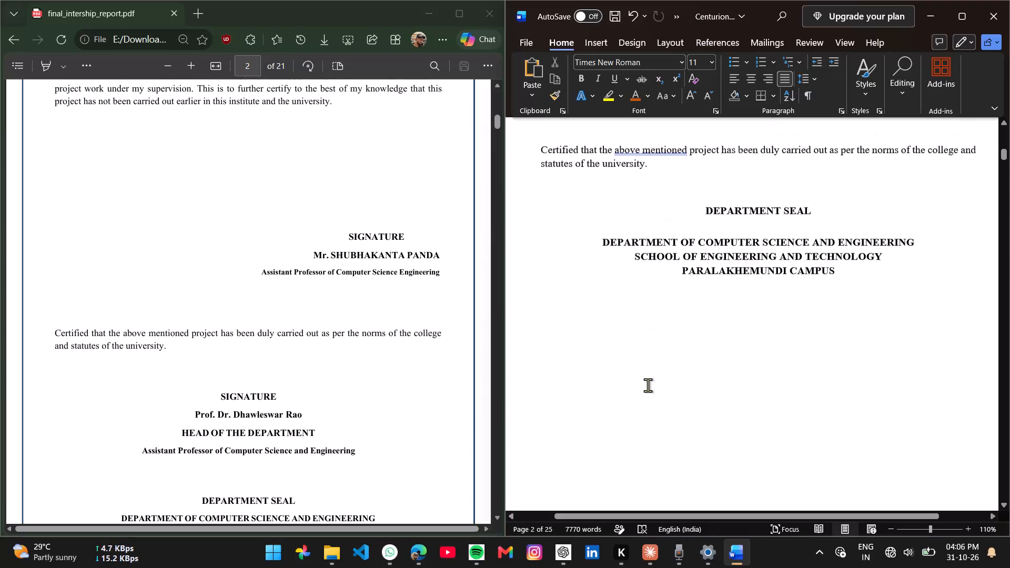
{"action": "scroll", "coordinate": [470, 407], "scroll_direction": "down", "scroll_amount": 1}
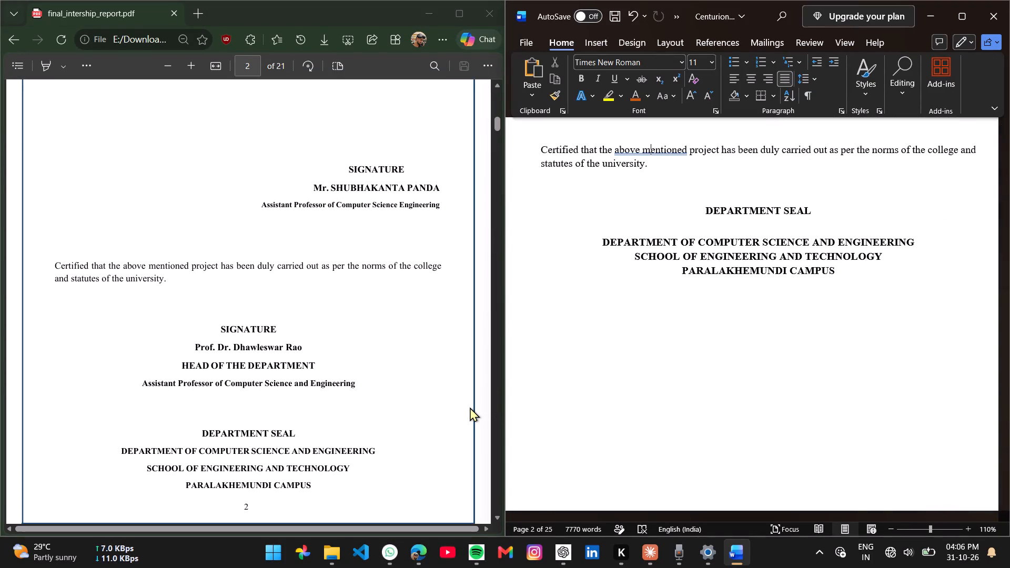
{"action": "scroll", "coordinate": [470, 407], "scroll_direction": "down", "scroll_amount": 2}
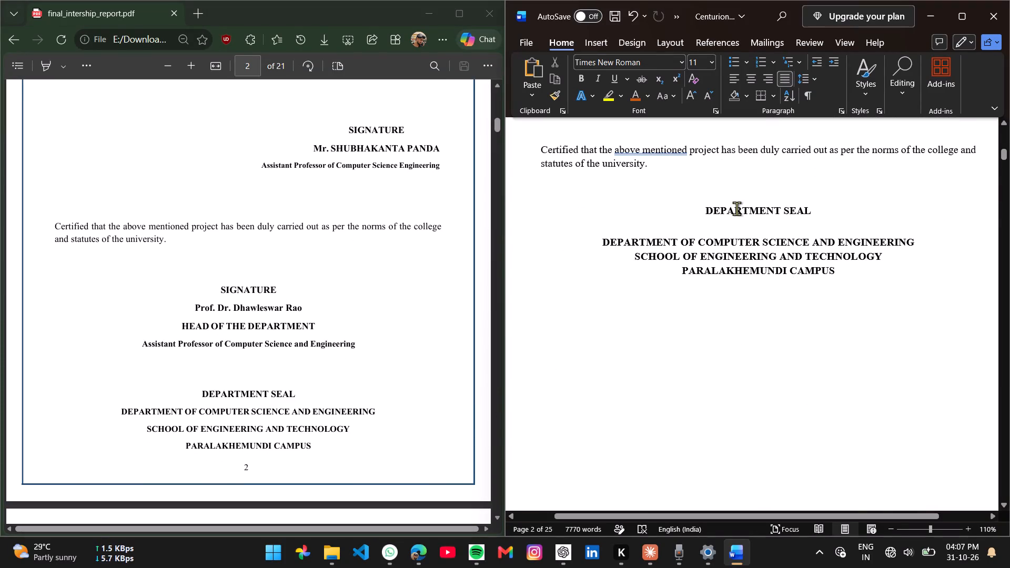
{"action": "left_click", "coordinate": [733, 191]}
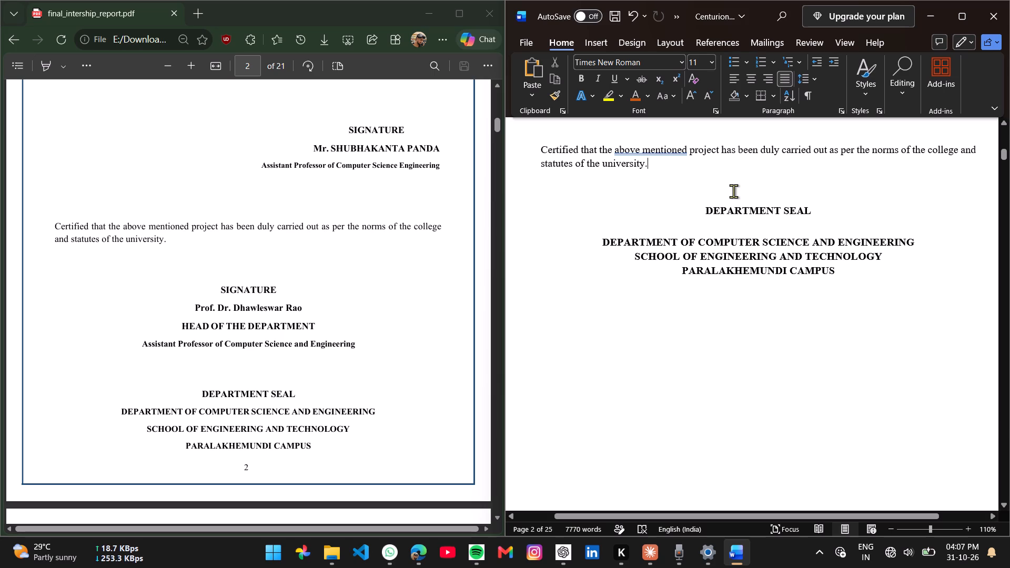
{"action": "key", "text": "Return"}
{"action": "key", "text": "Return"}
{"action": "key", "text": "Return"}
{"action": "key", "text": "Return"}
{"action": "key", "text": "Return"}
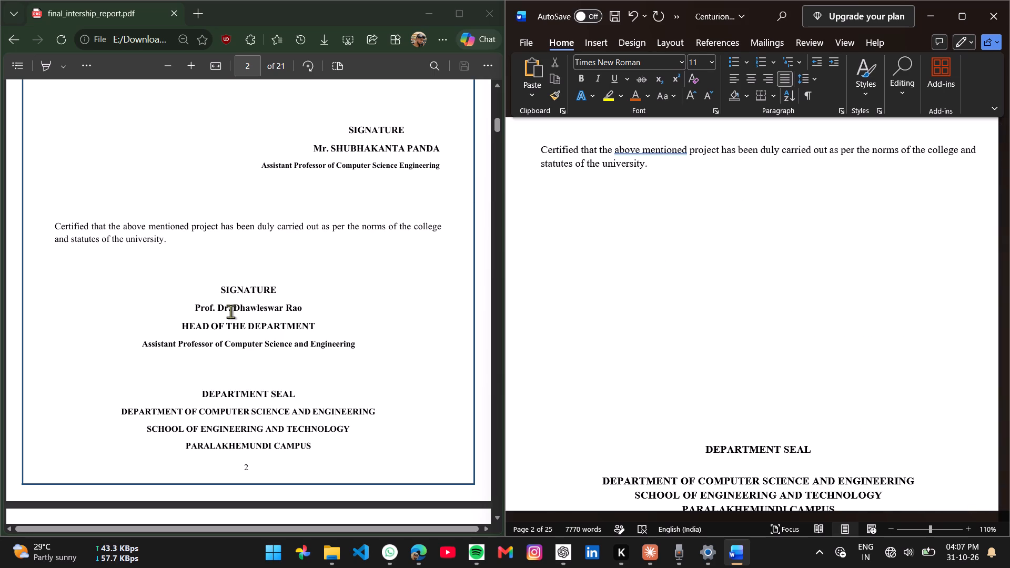
Start a screen capture for the head of department's signature block in the reference PDF.
{"action": "key", "text": "Print"}
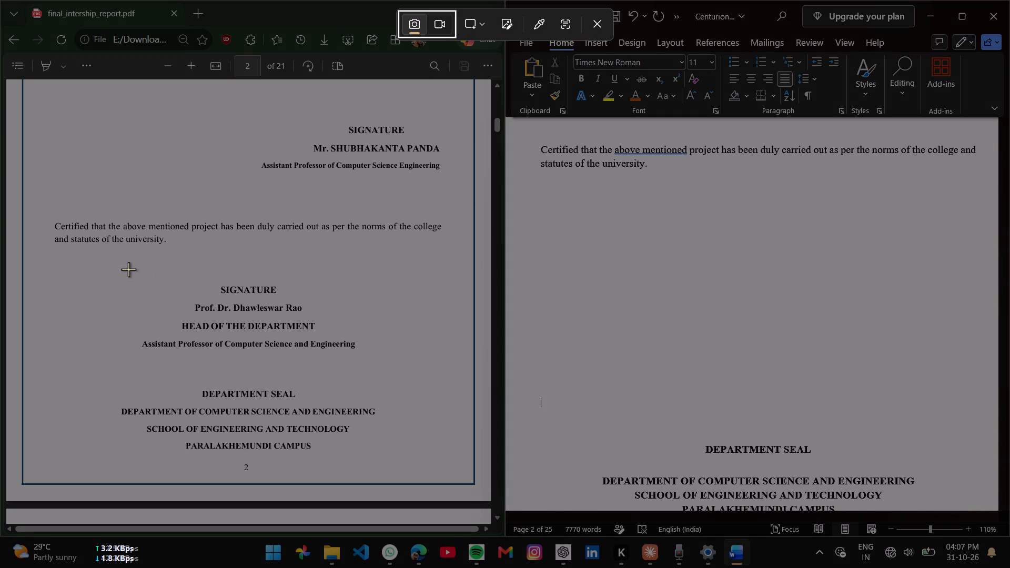
Snip the centred Head of the Department signature block from the PDF and paste it below the norms statement in Word.
{"action": "left_click_drag", "start_coordinate": [128, 269], "coordinate": [377, 367]}
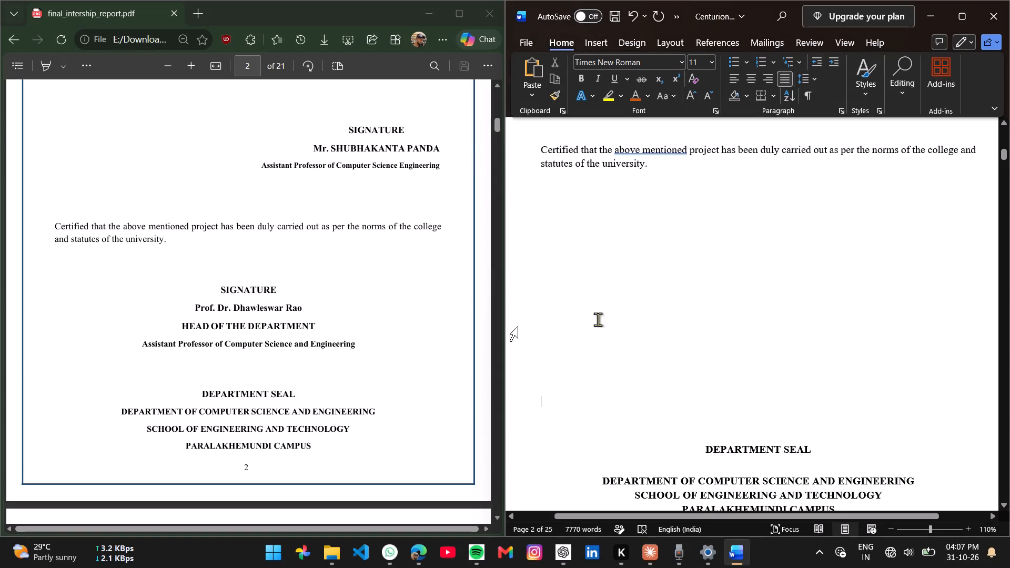
{"action": "left_click", "coordinate": [652, 262]}
{"action": "key", "text": "ctrl+v"}
{"action": "scroll", "coordinate": [696, 410], "scroll_direction": "down", "scroll_amount": 2}
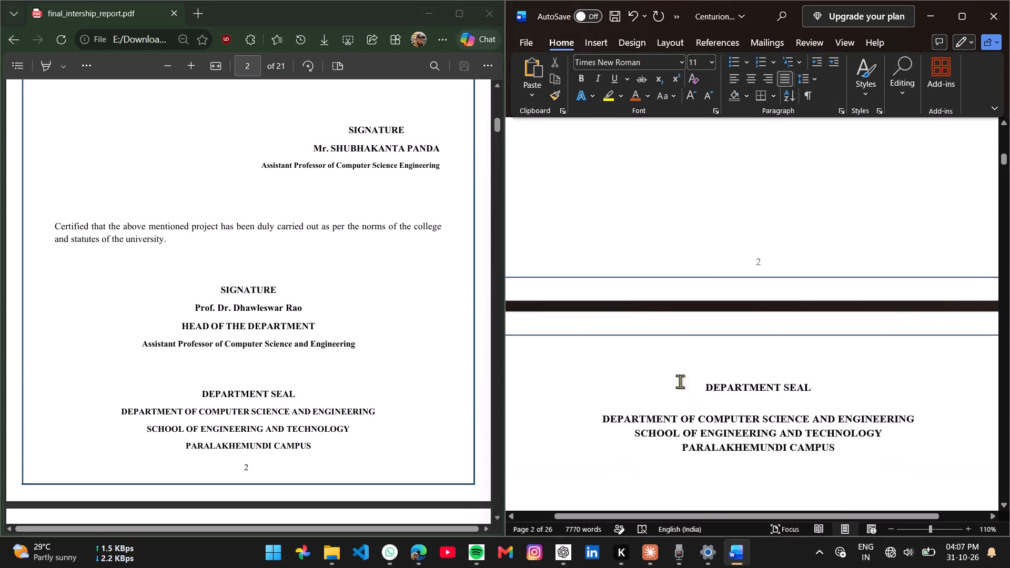
{"action": "scroll", "coordinate": [651, 235], "scroll_direction": "up", "scroll_amount": 2}
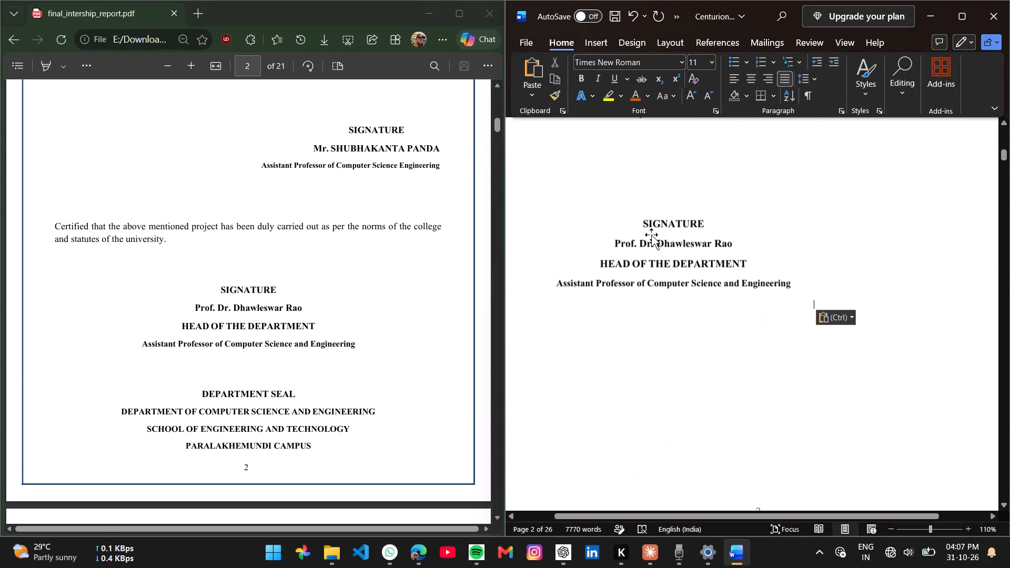
Set the pasted signature picture's text wrapping to In Front of Text.
{"action": "right_click", "coordinate": [680, 250]}
{"action": "left_click", "coordinate": [871, 250]}
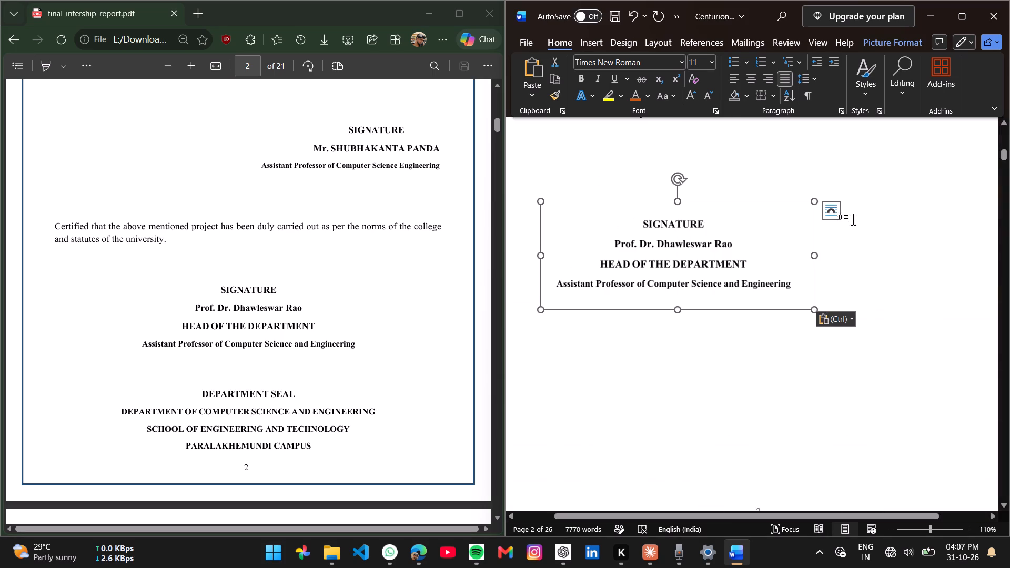
{"action": "left_click", "coordinate": [840, 209]}
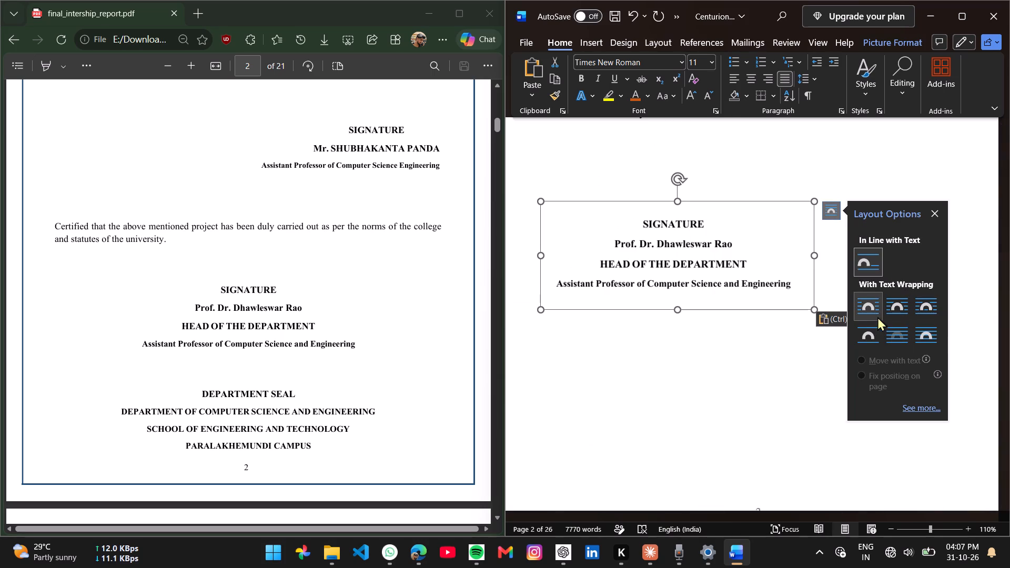
{"action": "left_click", "coordinate": [937, 332]}
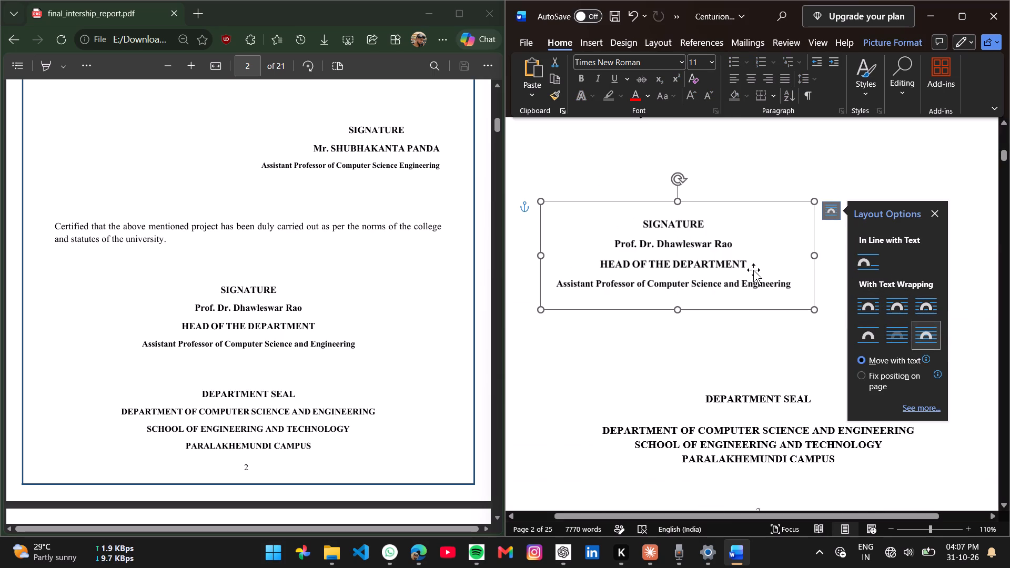
Move the signature picture to the middle of the page, between the norms statement and the DEPARTMENT SEAL line.
{"action": "left_click_drag", "start_coordinate": [753, 270], "coordinate": [819, 260]}
{"action": "scroll", "coordinate": [819, 260], "scroll_direction": "up", "scroll_amount": 1}
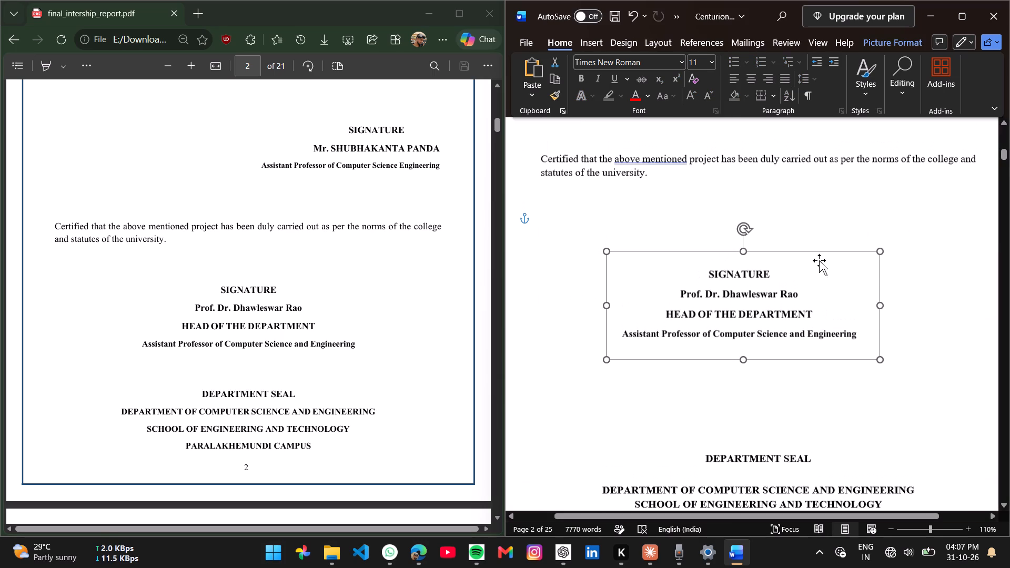
{"action": "left_click_drag", "start_coordinate": [789, 306], "coordinate": [802, 348]}
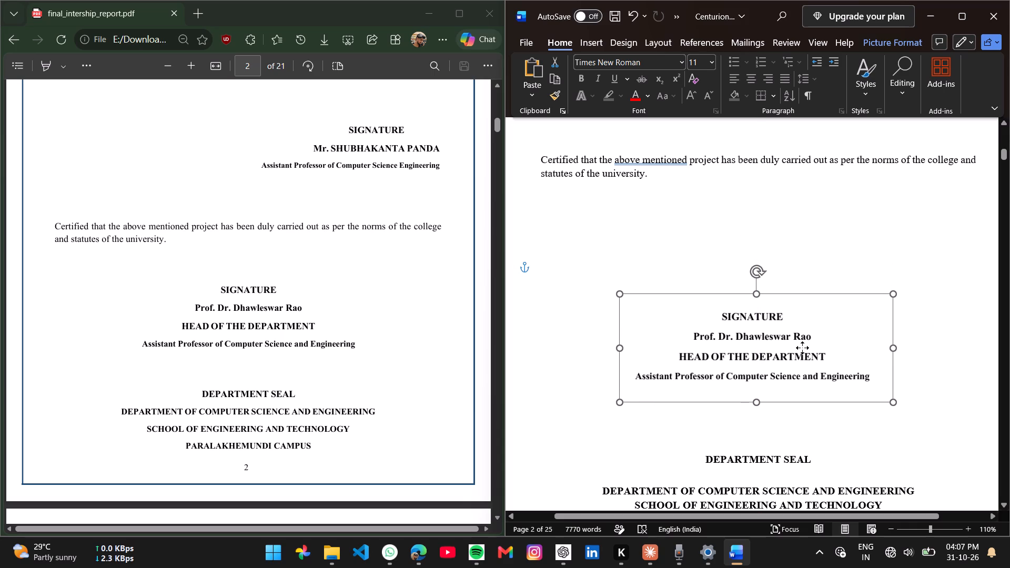
{"action": "left_click_drag", "start_coordinate": [802, 348], "coordinate": [803, 348]}
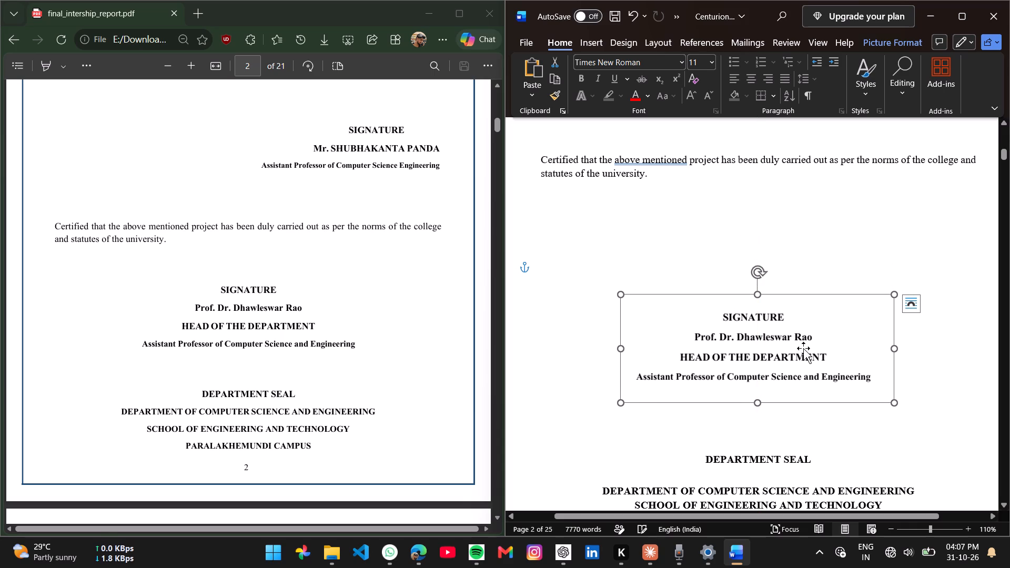
{"action": "left_click", "coordinate": [894, 251]}
{"action": "scroll", "coordinate": [894, 251], "scroll_direction": "down", "scroll_amount": 1}
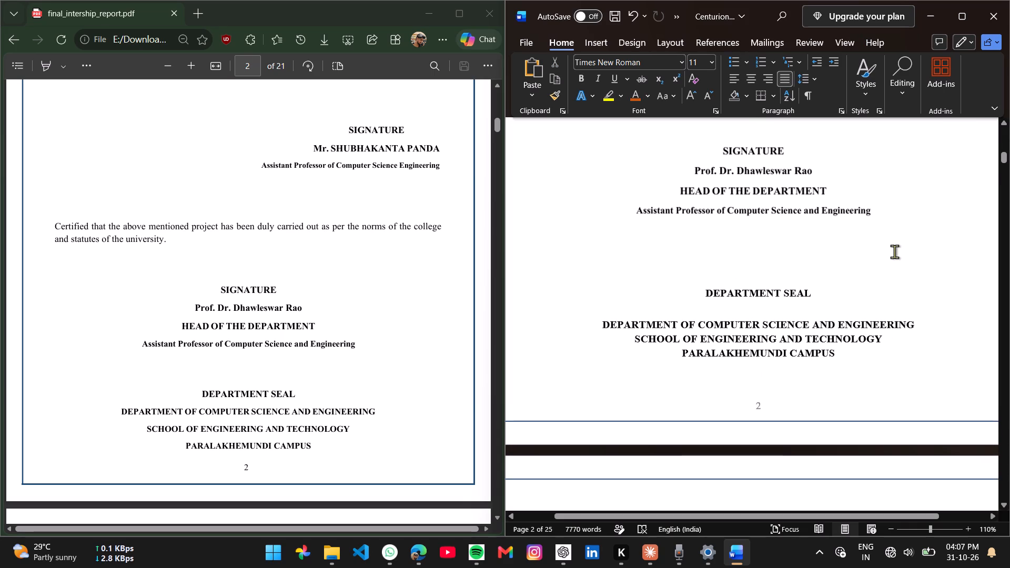
{"action": "scroll", "coordinate": [851, 259], "scroll_direction": "up", "scroll_amount": 1}
Nudge the signature picture slightly to the right so it centres above the DEPARTMENT SEAL lines.
{"action": "left_click", "coordinate": [793, 231]}
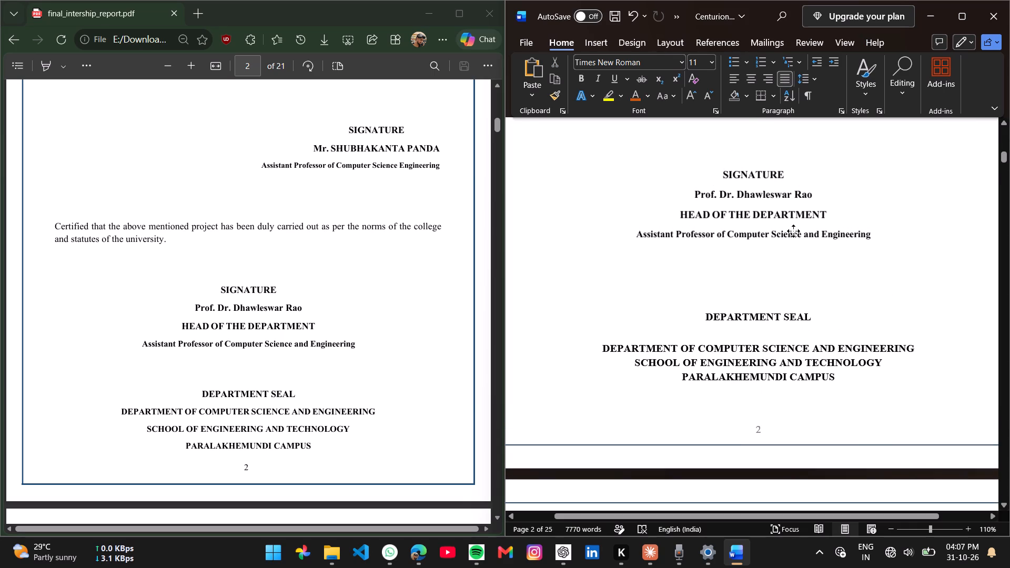
{"action": "key", "text": "Right"}
{"action": "key", "text": "Right"}
{"action": "key", "text": "Right"}
{"action": "key", "text": "Right"}
{"action": "key", "text": "Right"}
{"action": "key", "text": "Right"}
{"action": "key", "text": "Right"}
{"action": "key", "text": "Right"}
{"action": "key", "text": "Right"}
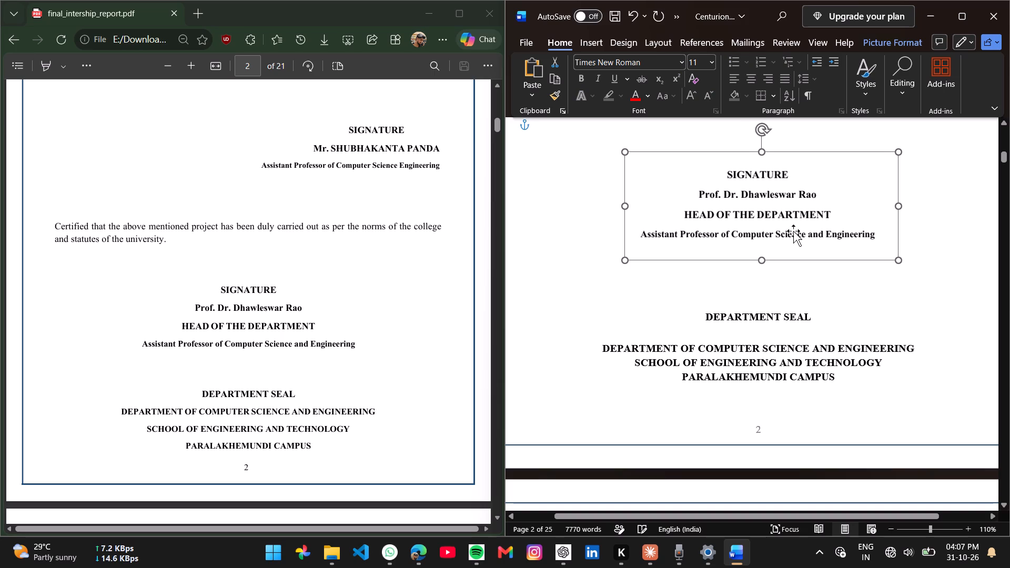
{"action": "key", "text": "Right"}
{"action": "key", "text": "Right"}
{"action": "scroll", "coordinate": [293, 307], "scroll_direction": "down", "scroll_amount": 4}
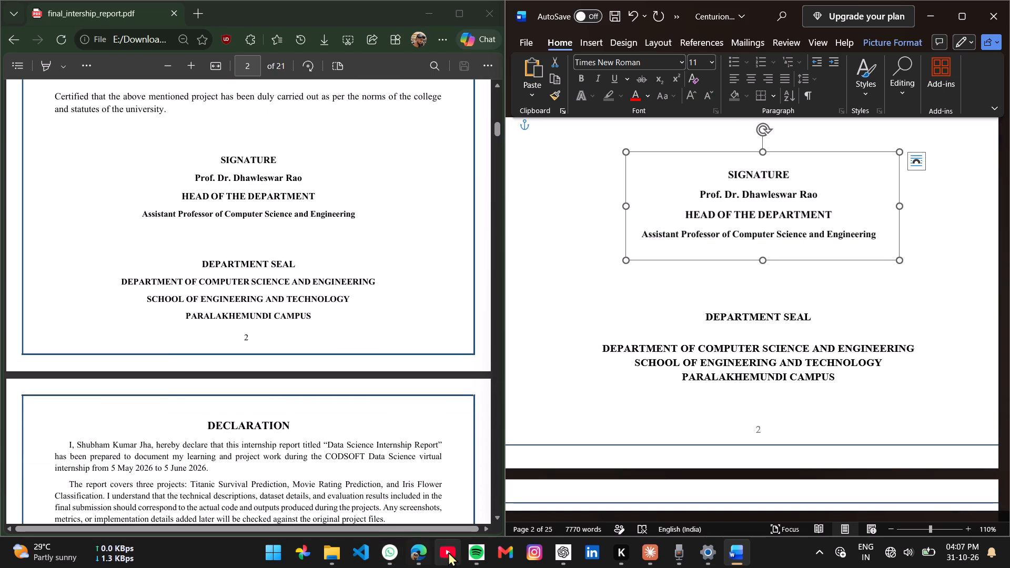
Open Liked Songs in the Spotify player and return to the reference PDF.
{"action": "left_click", "coordinate": [472, 557]}
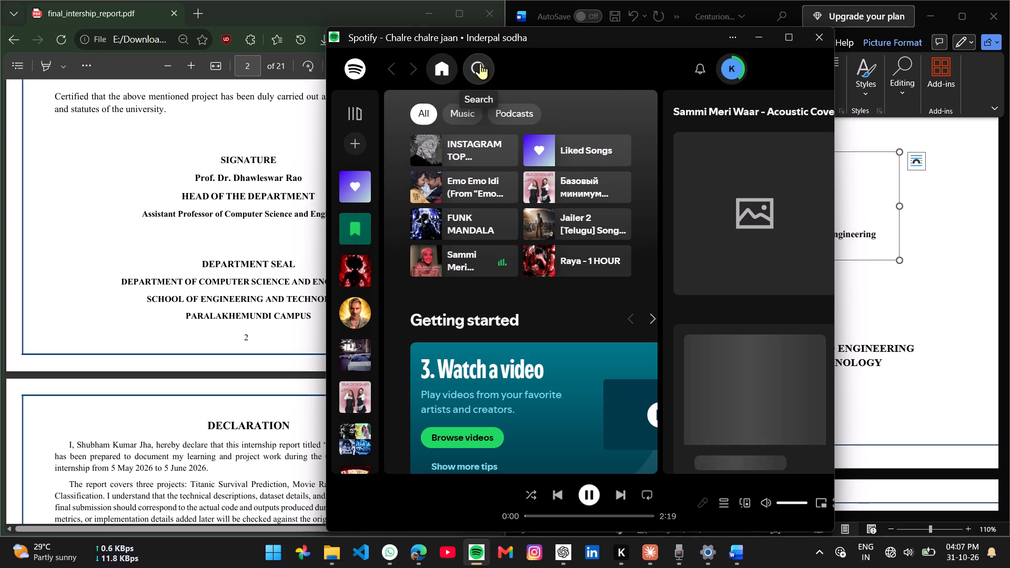
{"action": "left_click", "coordinate": [557, 143]}
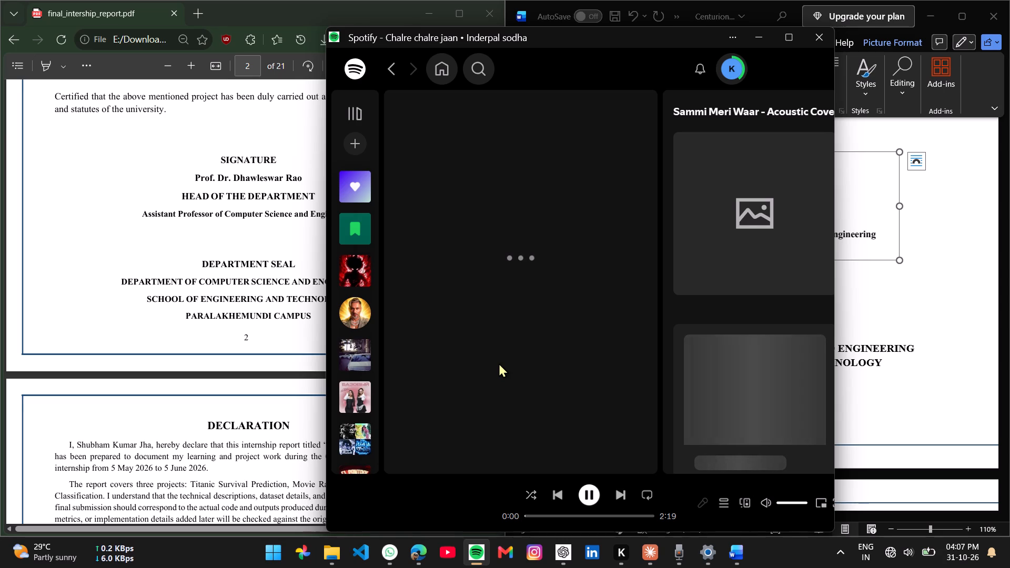
{"action": "scroll", "coordinate": [505, 359], "scroll_direction": "down", "scroll_amount": 5}
{"action": "left_click", "coordinate": [301, 317]}
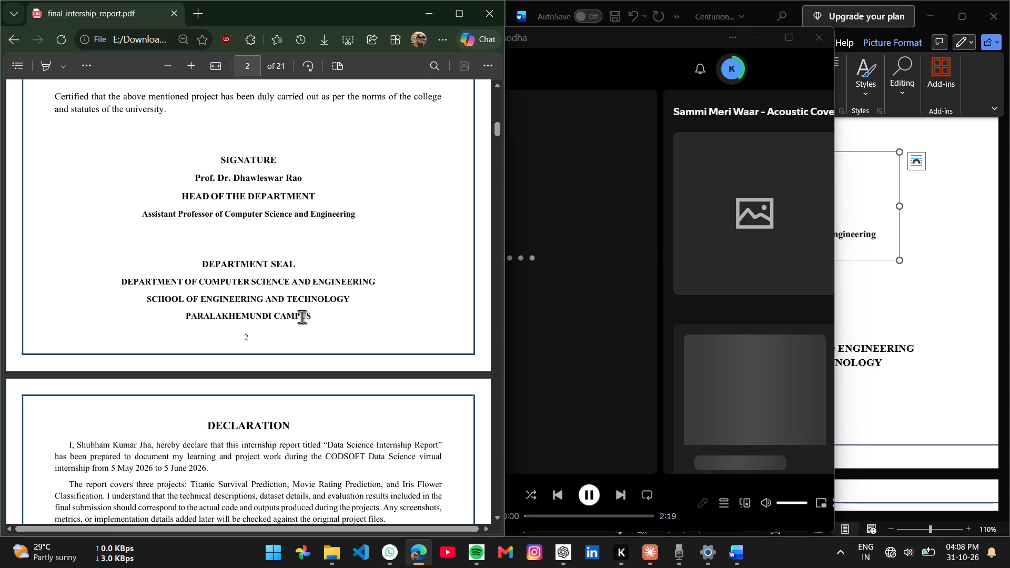
Switch to the Spotify player, maximize its window and reload the stalled page.
{"action": "left_click", "coordinate": [666, 156]}
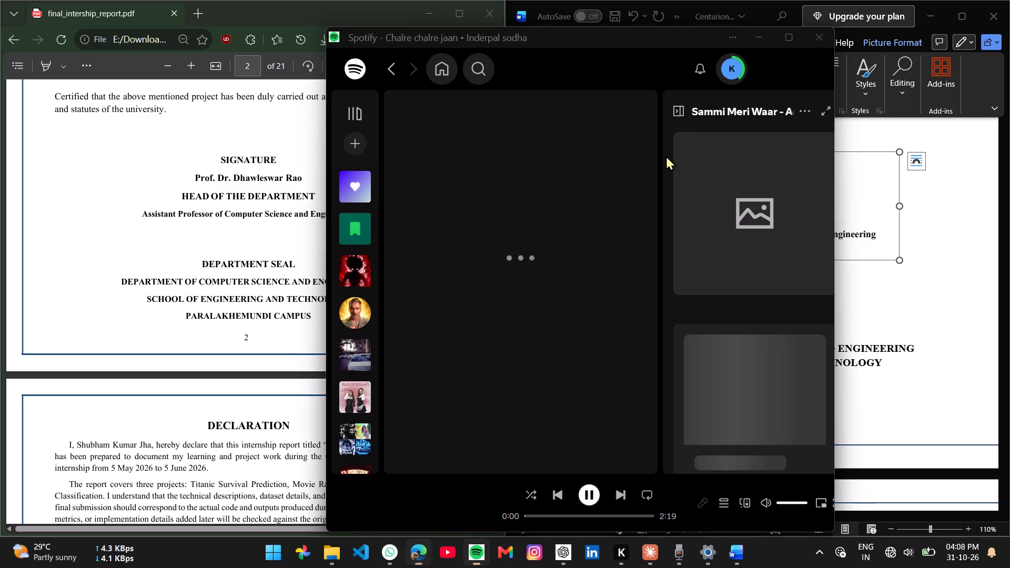
{"action": "left_click", "coordinate": [779, 42]}
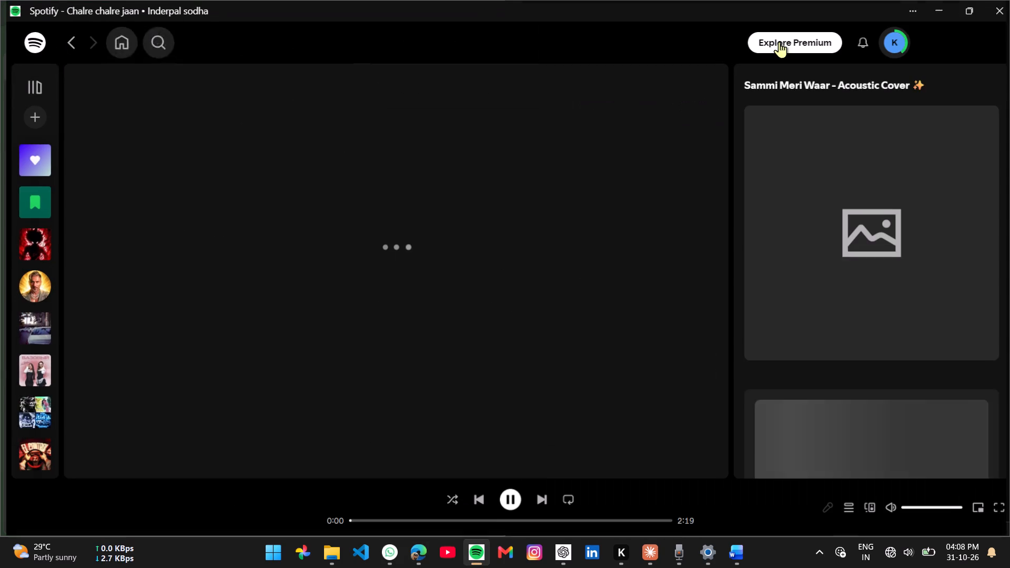
{"action": "left_click", "coordinate": [147, 145]}
{"action": "key", "text": "ctrl+r"}
Open the CUTM_PKD Wi-Fi sign-in page and sign in to the campus network with the saved credentials.
{"action": "left_click", "coordinate": [905, 554]}
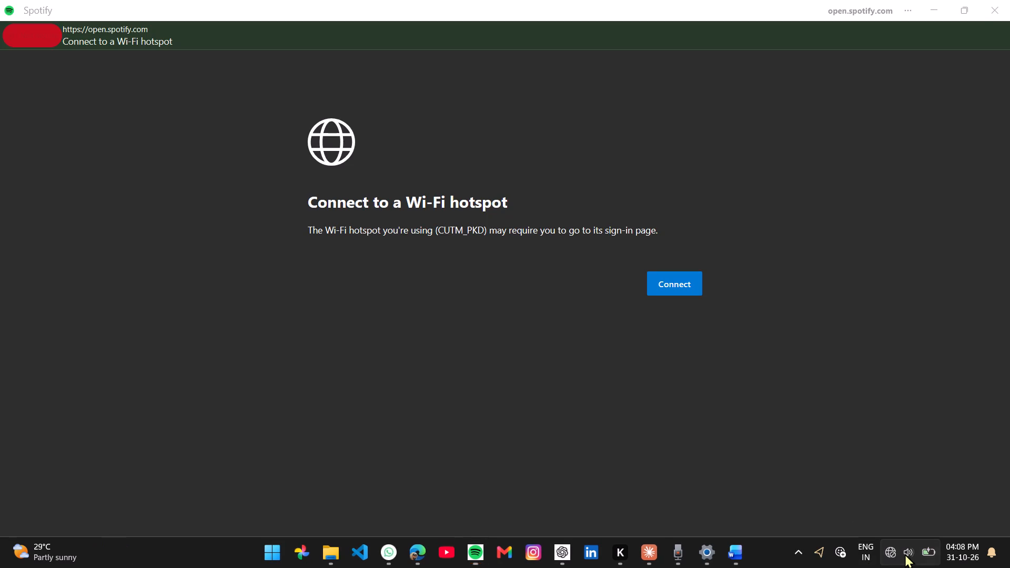
{"action": "left_click", "coordinate": [829, 301]}
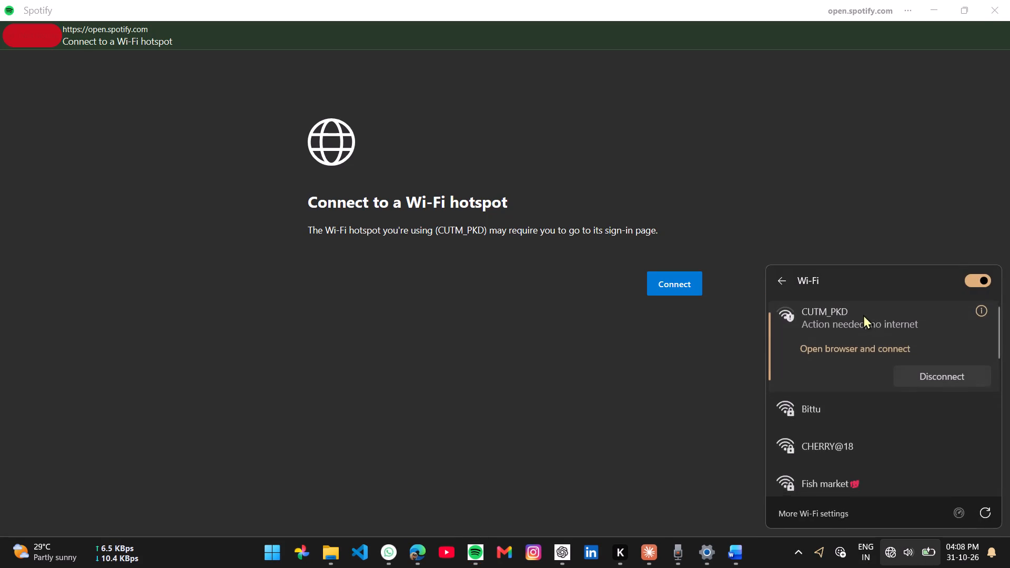
{"action": "left_click", "coordinate": [860, 345]}
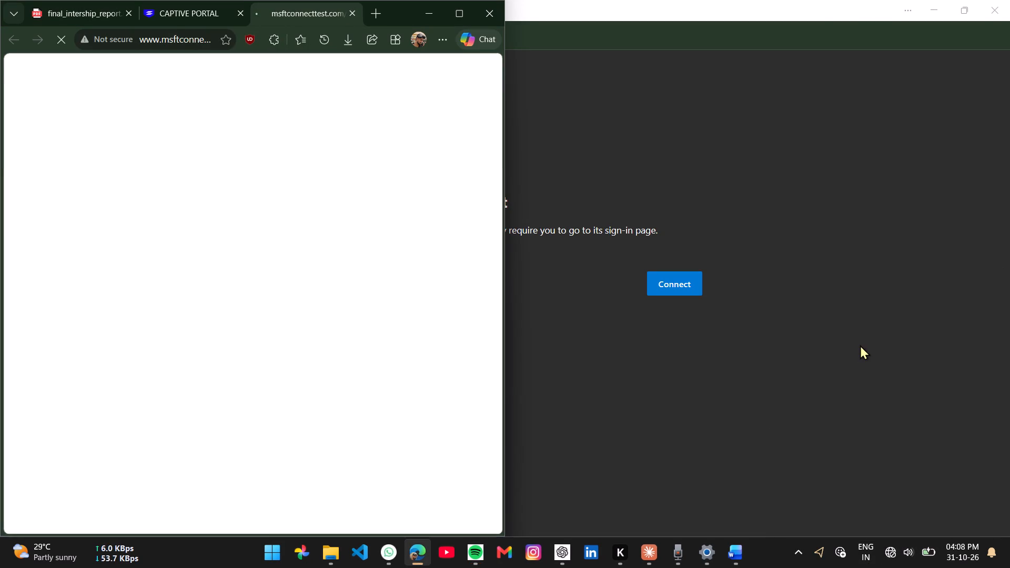
{"action": "left_click", "coordinate": [278, 189]}
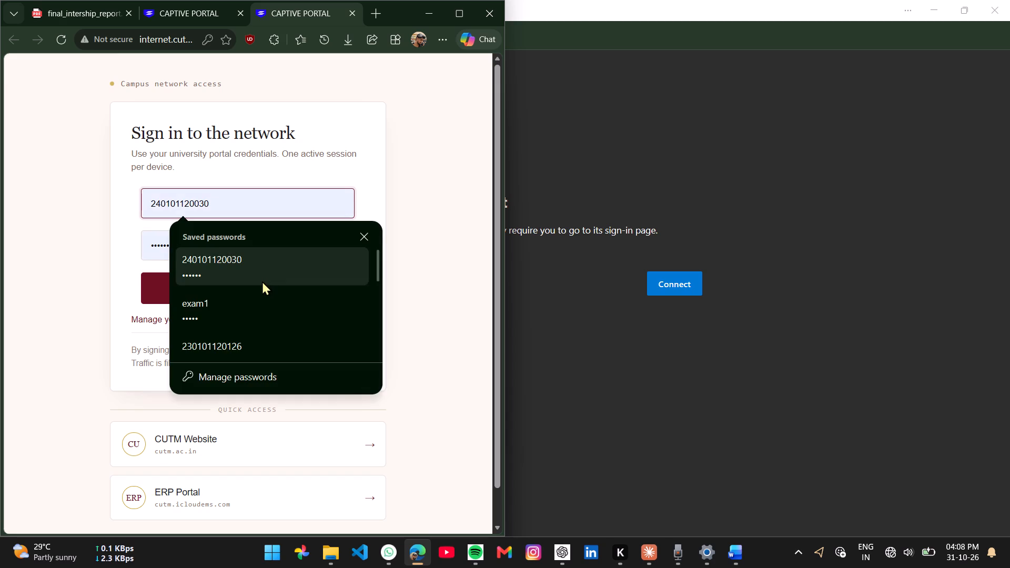
{"action": "left_click", "coordinate": [262, 281]}
{"action": "left_click", "coordinate": [254, 286]}
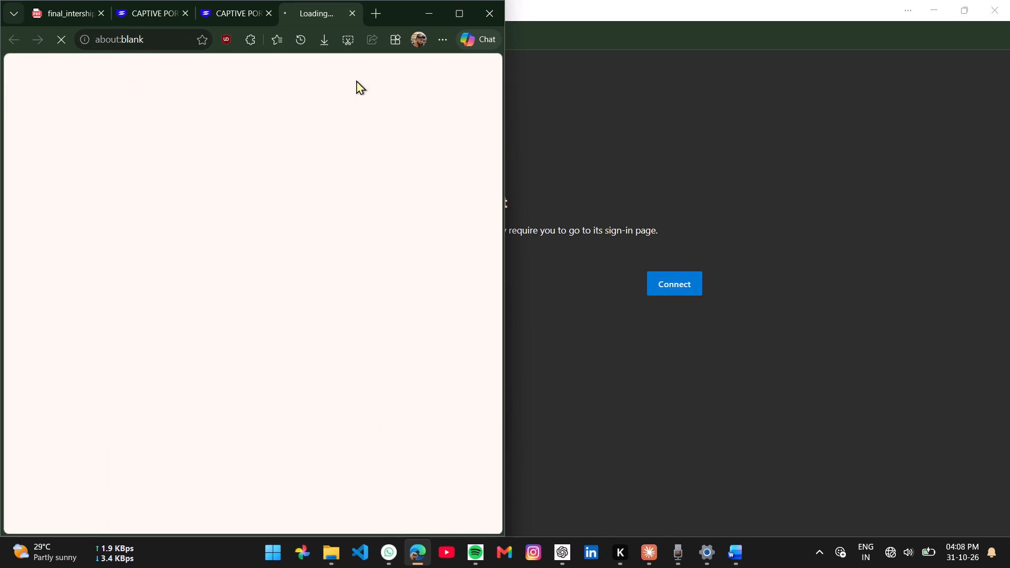
{"action": "left_click", "coordinate": [432, 14]}
Check the campus portal's sign-in status and the computer's Wi-Fi and hotspot state.
{"action": "left_click", "coordinate": [893, 562]}
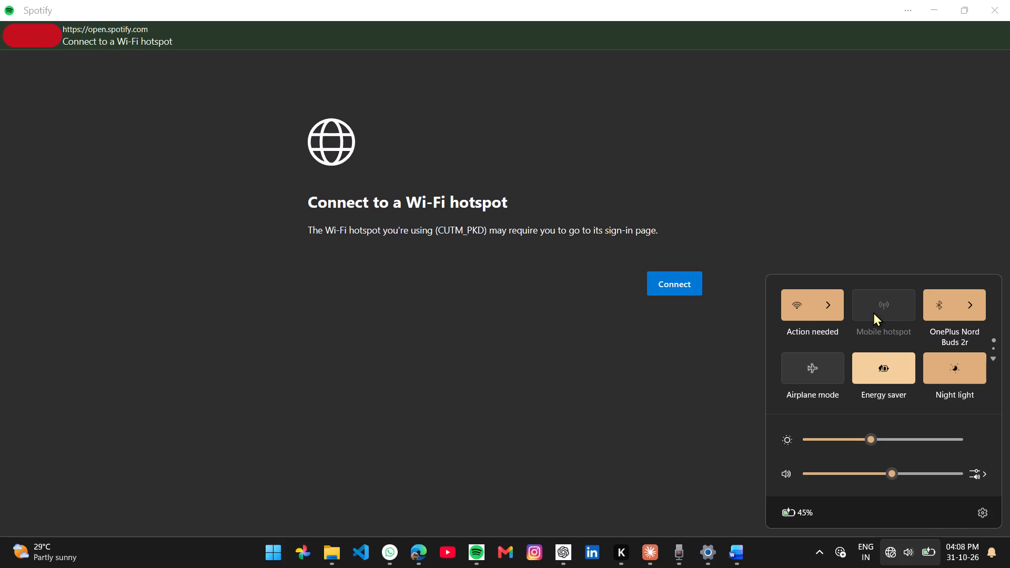
{"action": "left_click", "coordinate": [425, 557]}
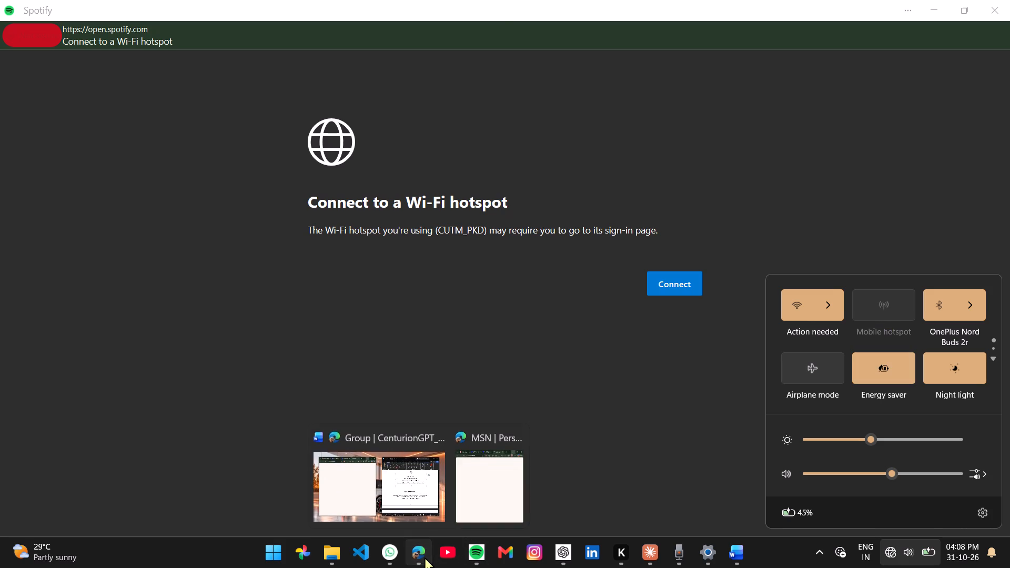
{"action": "left_click", "coordinate": [237, 19]}
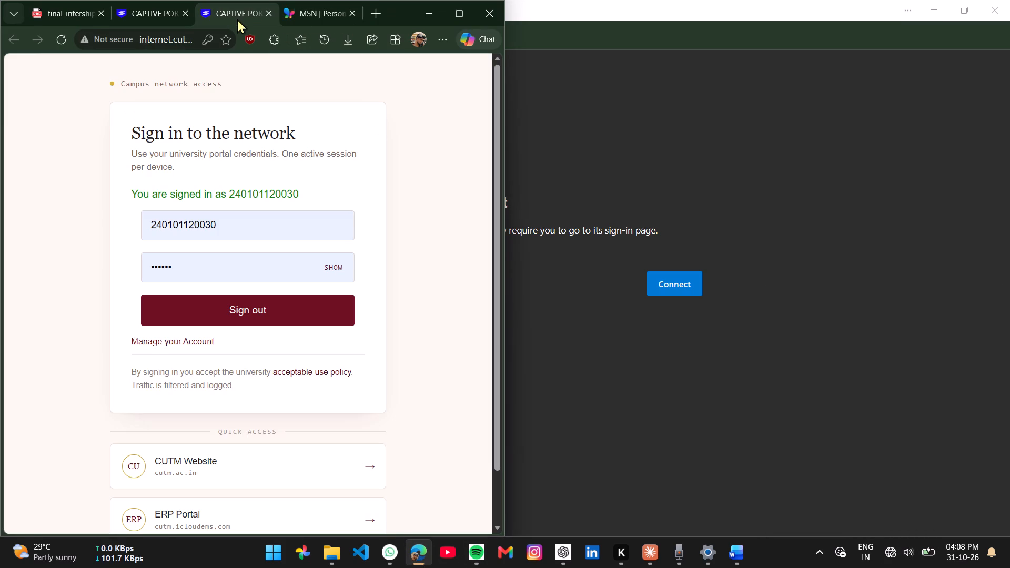
{"action": "left_click", "coordinate": [435, 7]}
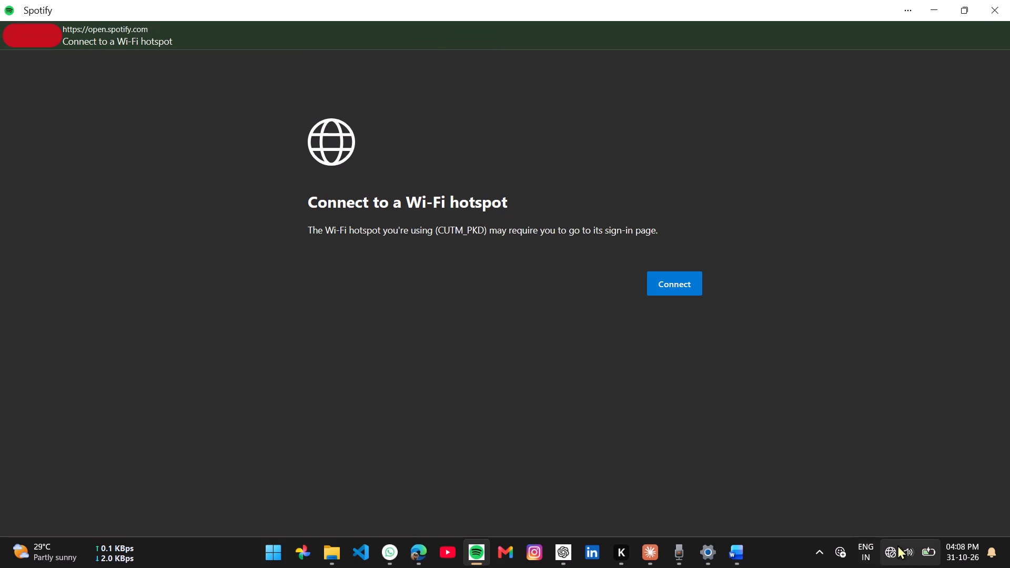
{"action": "left_click", "coordinate": [897, 545]}
{"action": "left_click", "coordinate": [850, 312]}
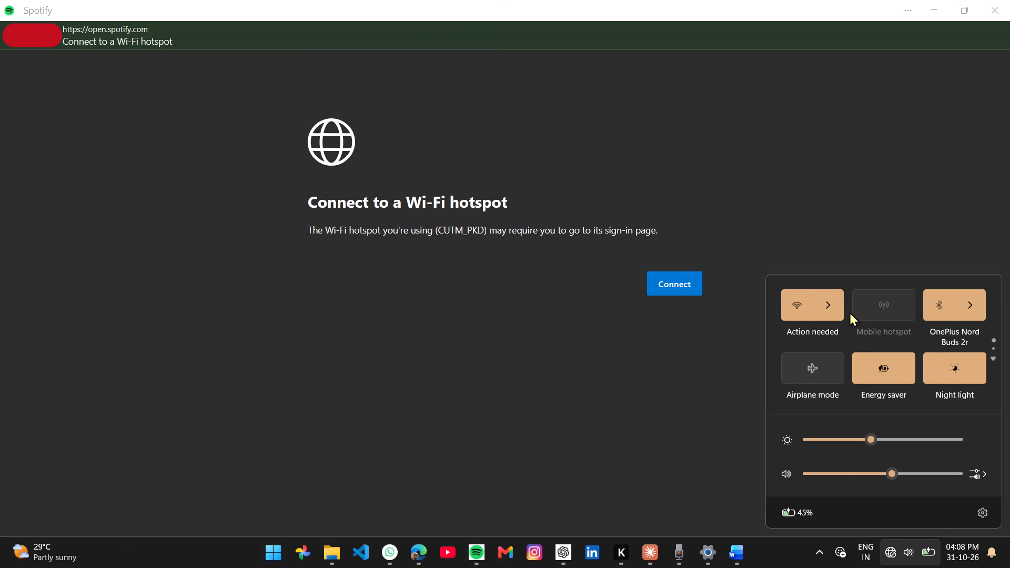
{"action": "left_click", "coordinate": [842, 220]}
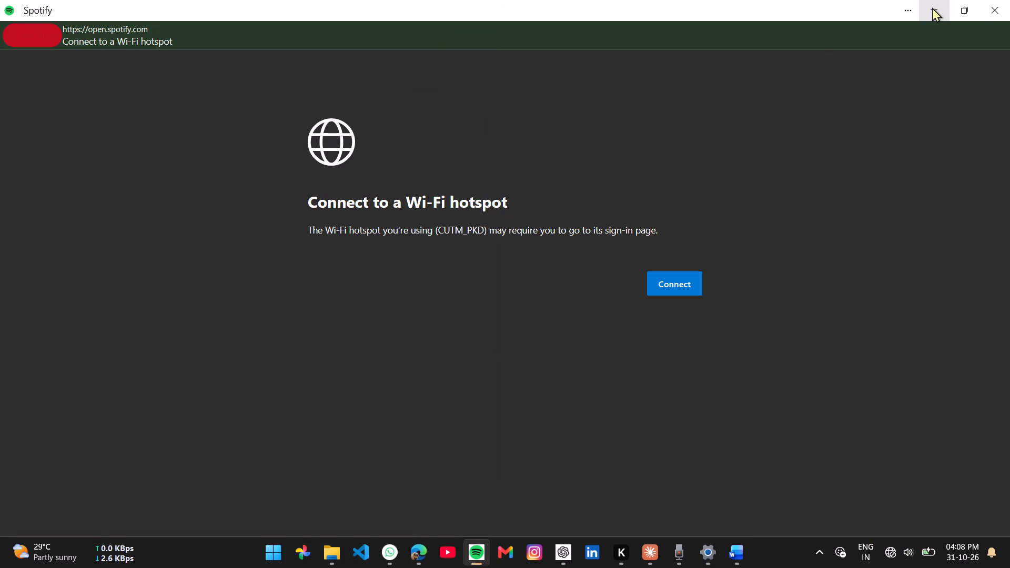
Return to the Spotify player and reload it over the restored connection.
{"action": "left_click", "coordinate": [932, 7]}
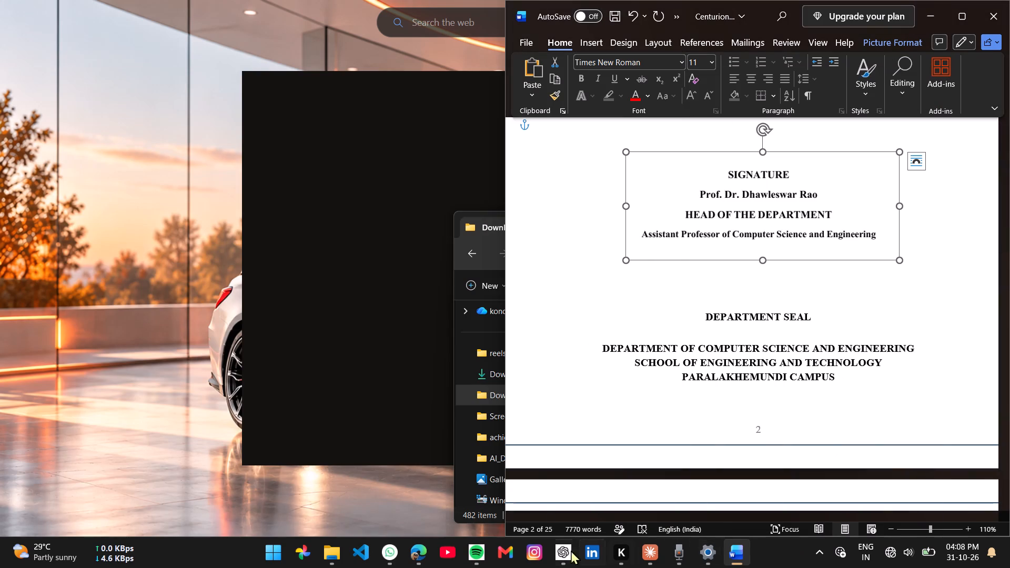
{"action": "left_click", "coordinate": [475, 547]}
{"action": "left_click", "coordinate": [412, 377]}
{"action": "key", "text": "ctrl+r"}
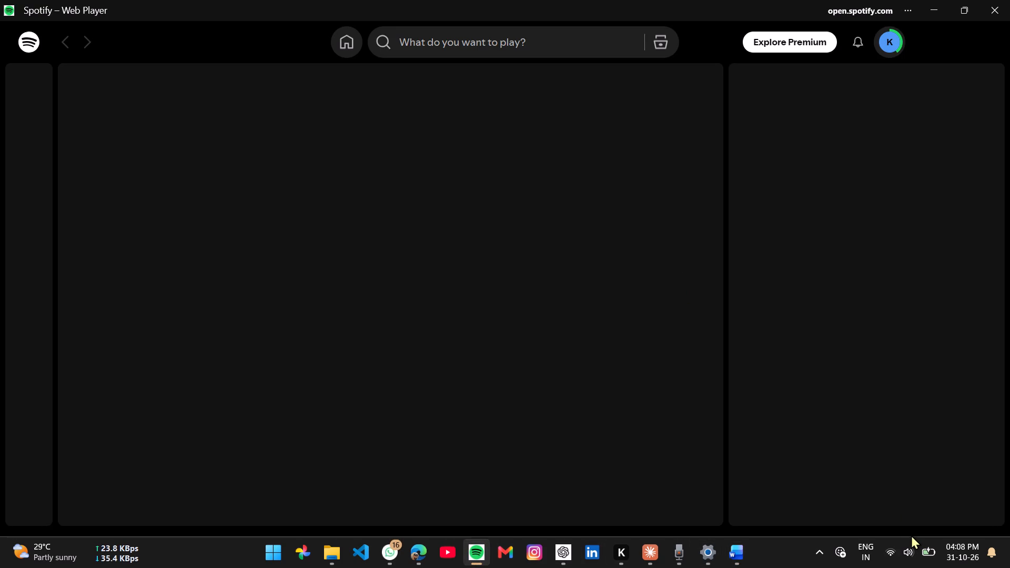
Turn on the computer's mobile hotspot.
{"action": "left_click", "coordinate": [917, 560]}
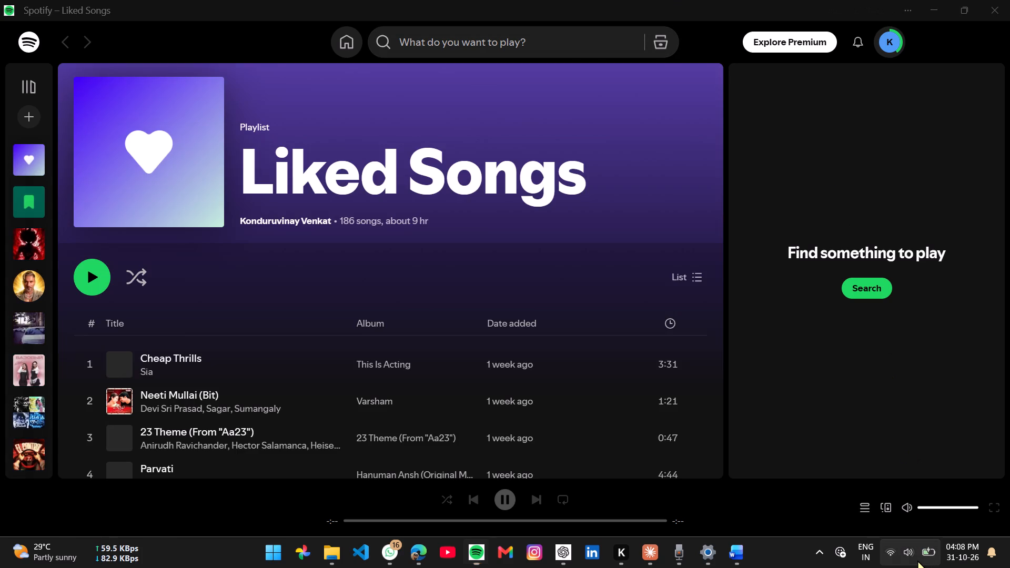
{"action": "left_click", "coordinate": [911, 555]}
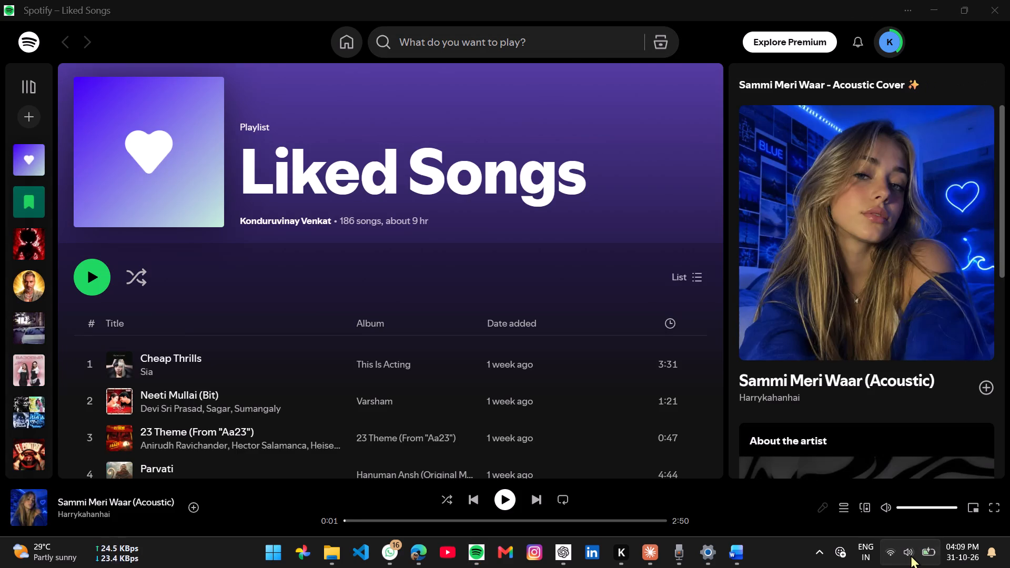
{"action": "left_click", "coordinate": [886, 310]}
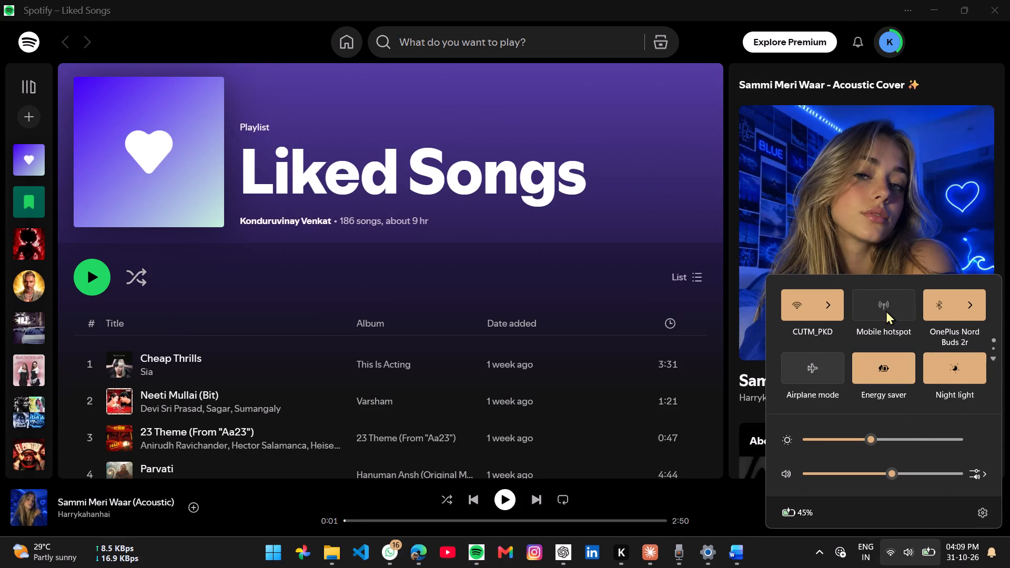
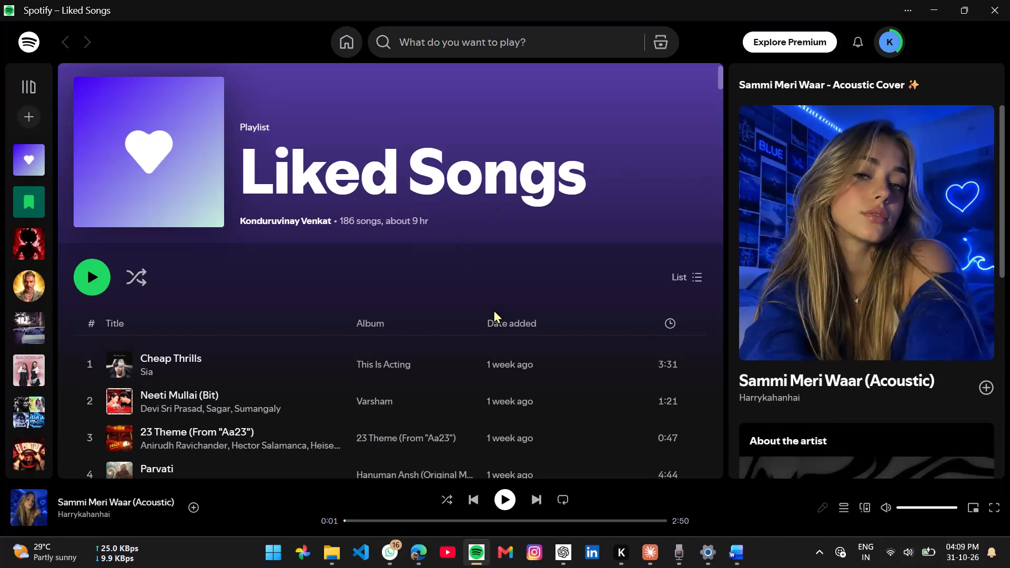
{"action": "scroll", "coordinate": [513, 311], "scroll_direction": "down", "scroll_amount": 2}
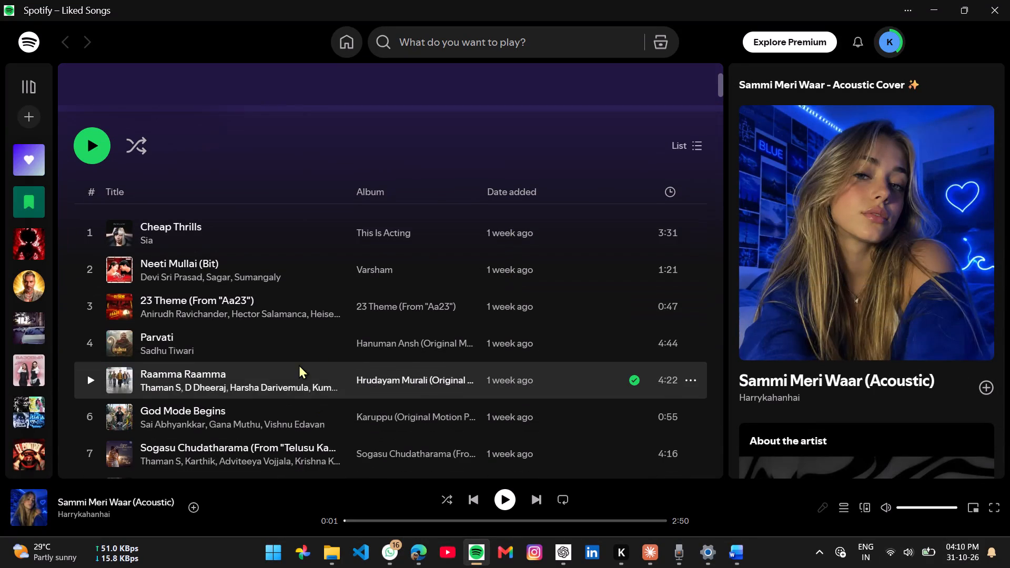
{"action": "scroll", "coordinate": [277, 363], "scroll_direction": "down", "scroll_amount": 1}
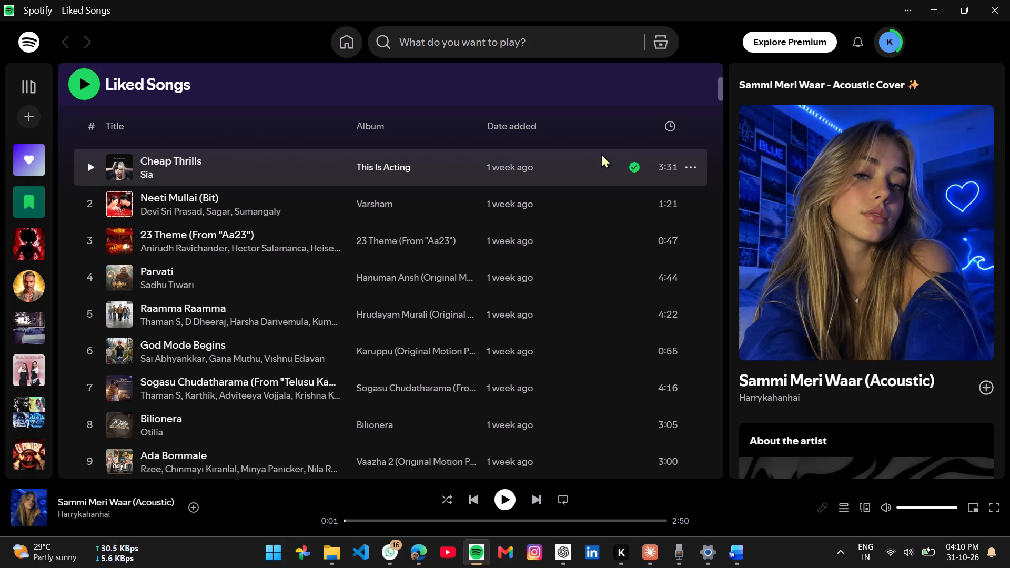
Play the song "Sogasu Chudatharama" from Liked Songs.
{"action": "scroll", "coordinate": [518, 345], "scroll_direction": "down", "scroll_amount": 1}
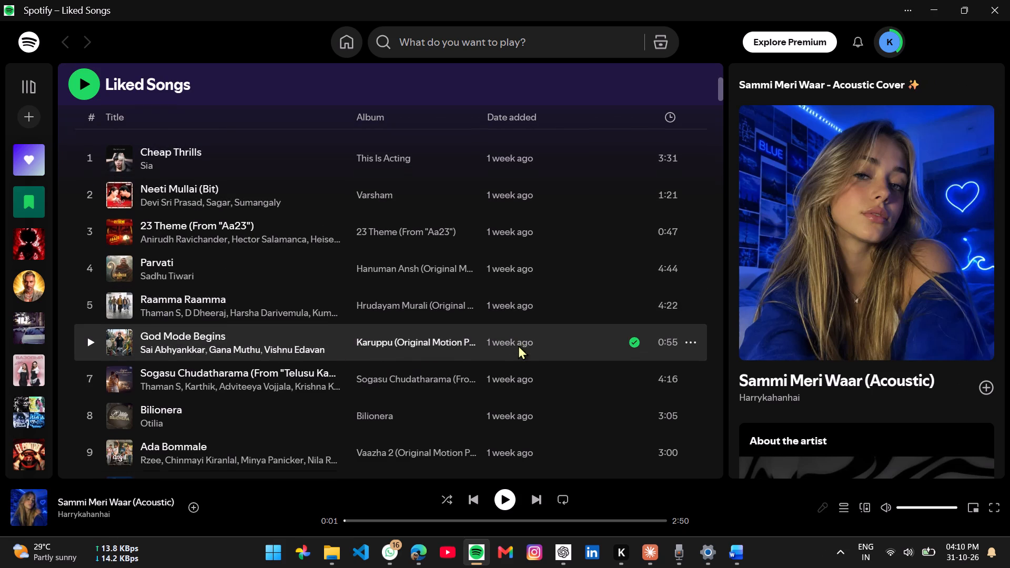
{"action": "scroll", "coordinate": [518, 345], "scroll_direction": "down", "scroll_amount": 1}
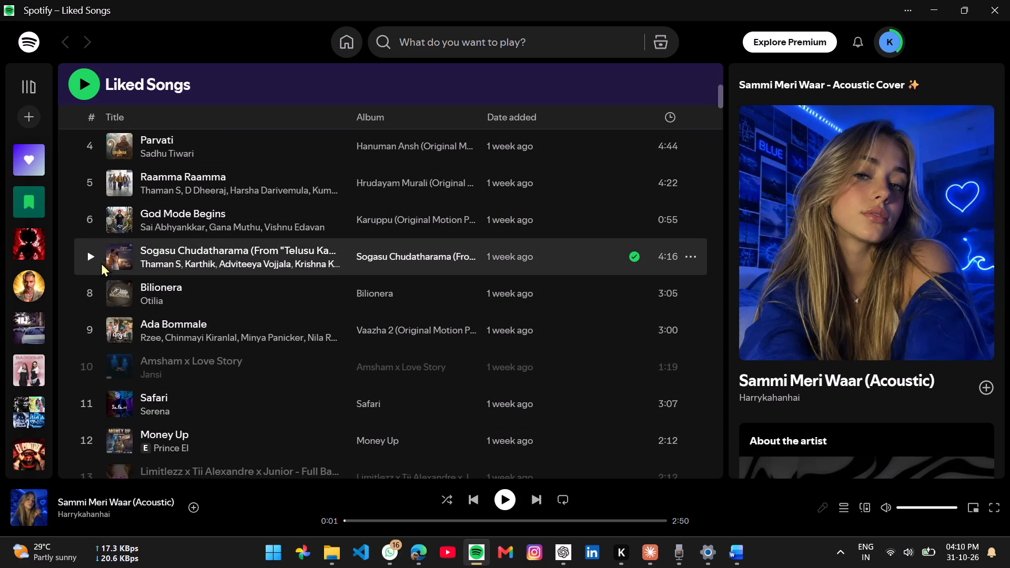
{"action": "left_click", "coordinate": [93, 248]}
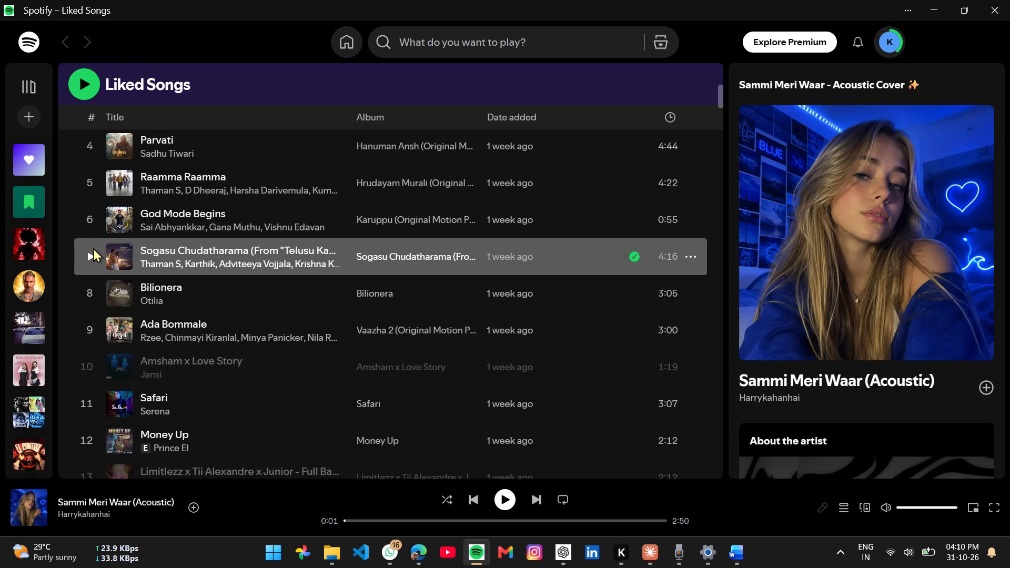
{"action": "left_click", "coordinate": [92, 253]}
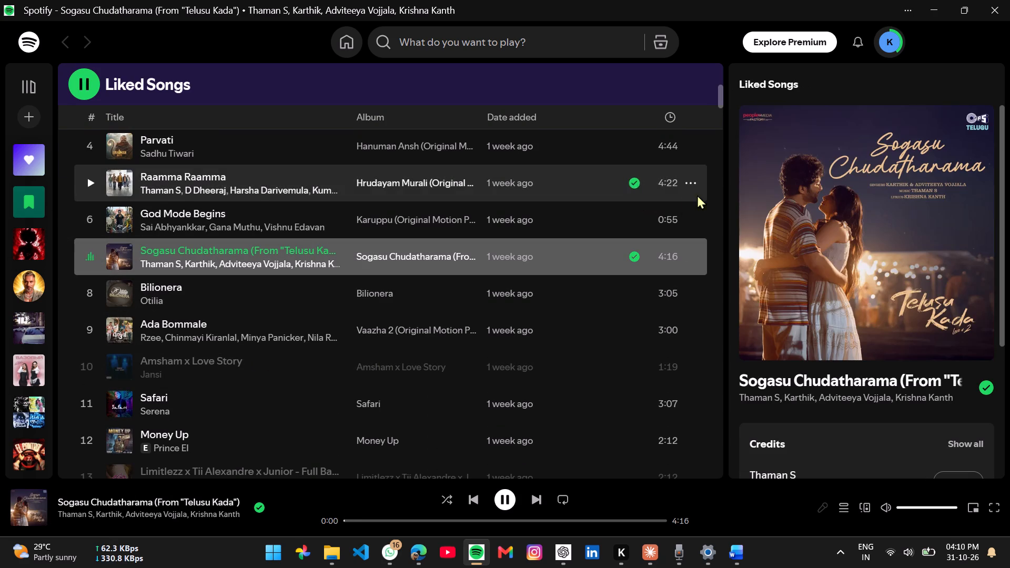
Leave Spotify and bring the final_intership reference PDF back up in Edge beside the Word report.
{"action": "left_click", "coordinate": [931, 13]}
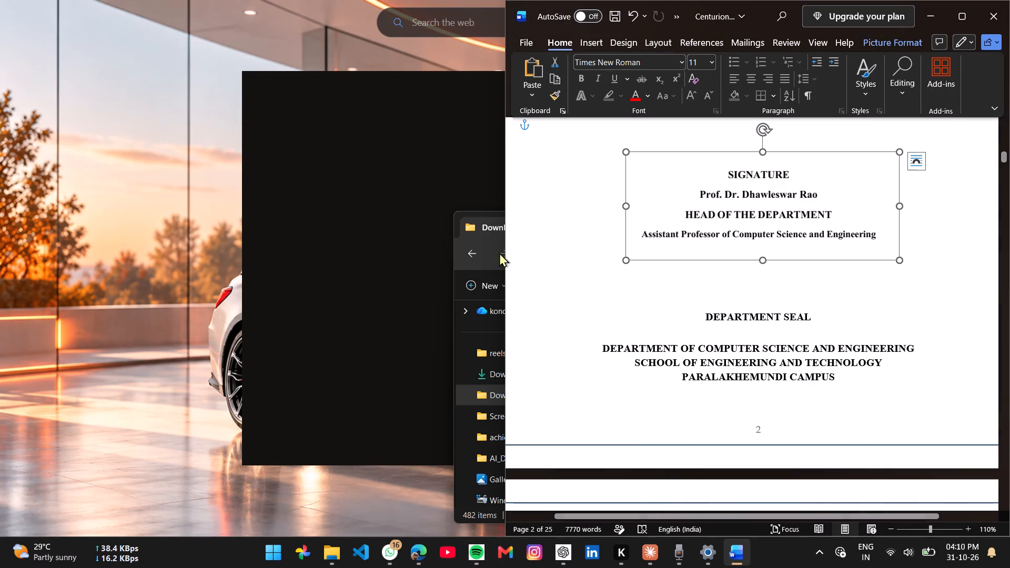
{"action": "left_click", "coordinate": [415, 562]}
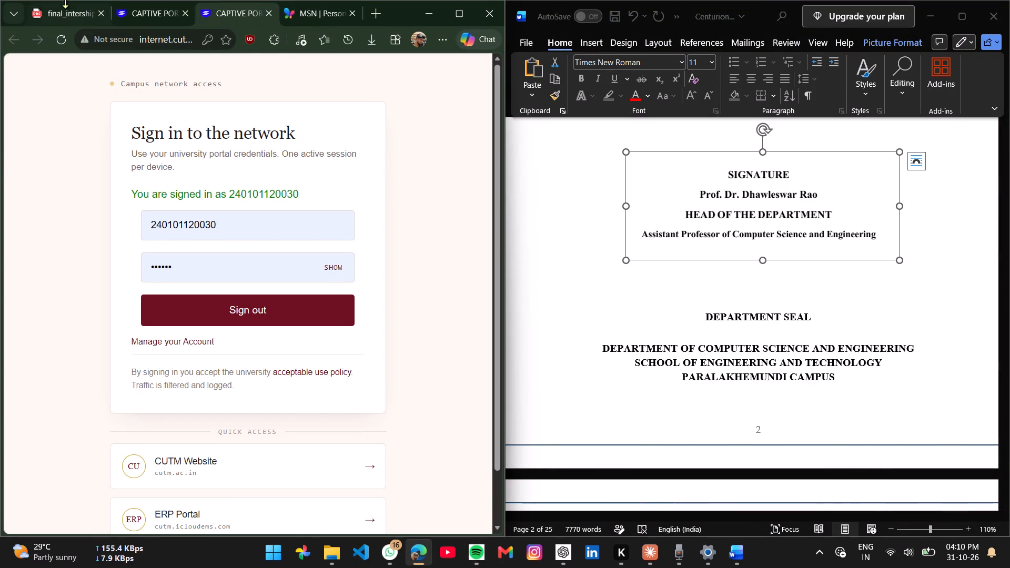
{"action": "left_click", "coordinate": [65, 0]}
{"action": "left_click", "coordinate": [73, 12]}
Compare the Declaration page's layout in the report with the reference PDF, especially the spacing above the name and signature lines.
{"action": "left_click", "coordinate": [776, 384]}
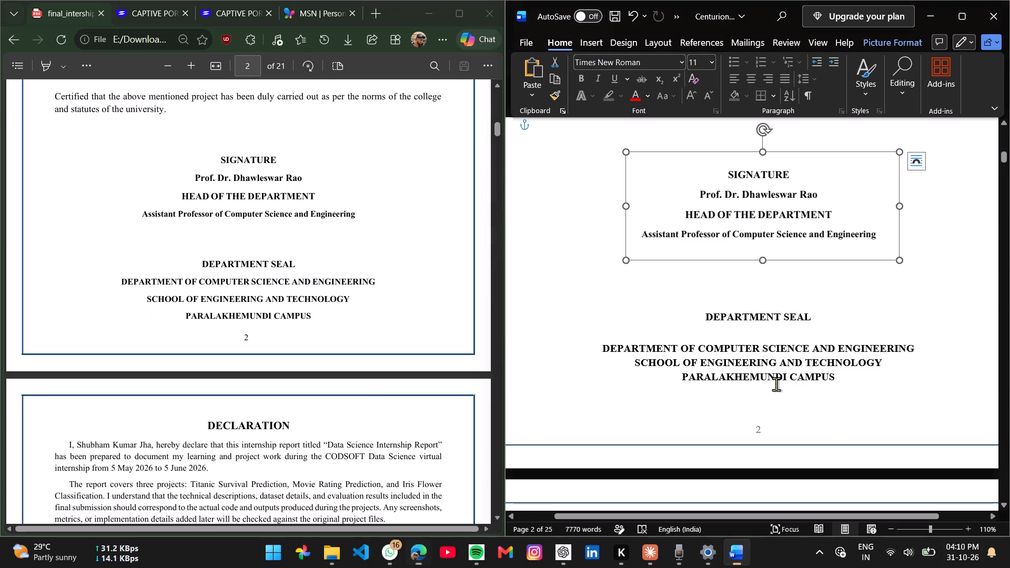
{"action": "scroll", "coordinate": [626, 388], "scroll_direction": "down", "scroll_amount": 3}
{"action": "scroll", "coordinate": [702, 374], "scroll_direction": "down", "scroll_amount": 4}
{"action": "scroll", "coordinate": [170, 420], "scroll_direction": "down", "scroll_amount": 1}
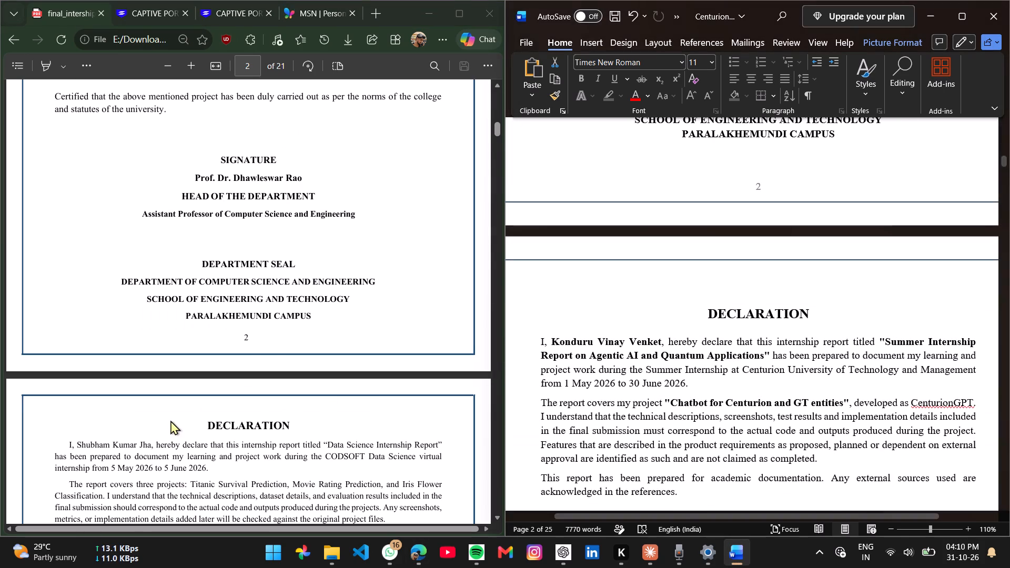
{"action": "scroll", "coordinate": [170, 420], "scroll_direction": "down", "scroll_amount": 3}
{"action": "scroll", "coordinate": [652, 392], "scroll_direction": "down", "scroll_amount": 2}
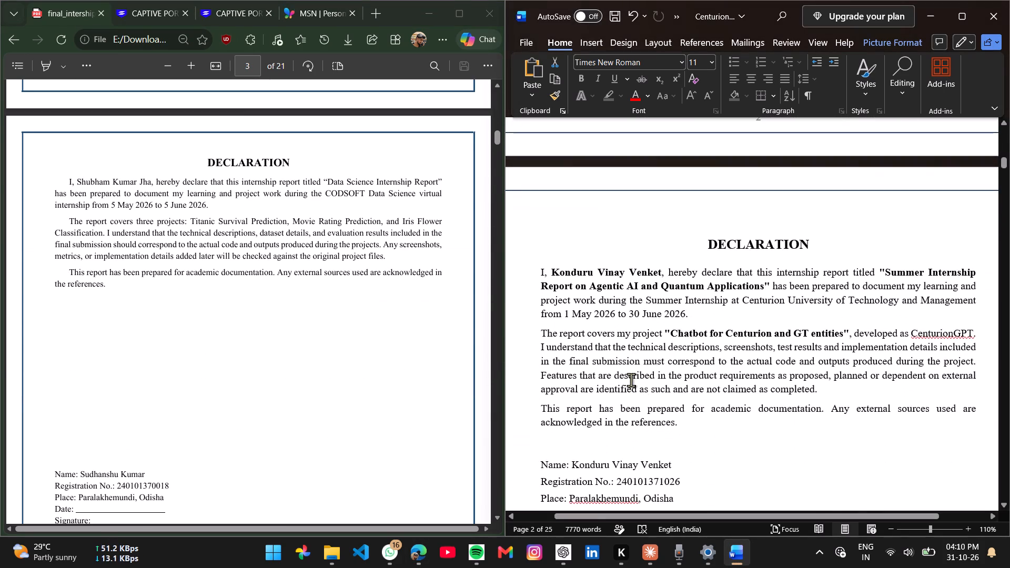
{"action": "scroll", "coordinate": [631, 380], "scroll_direction": "down", "scroll_amount": 2}
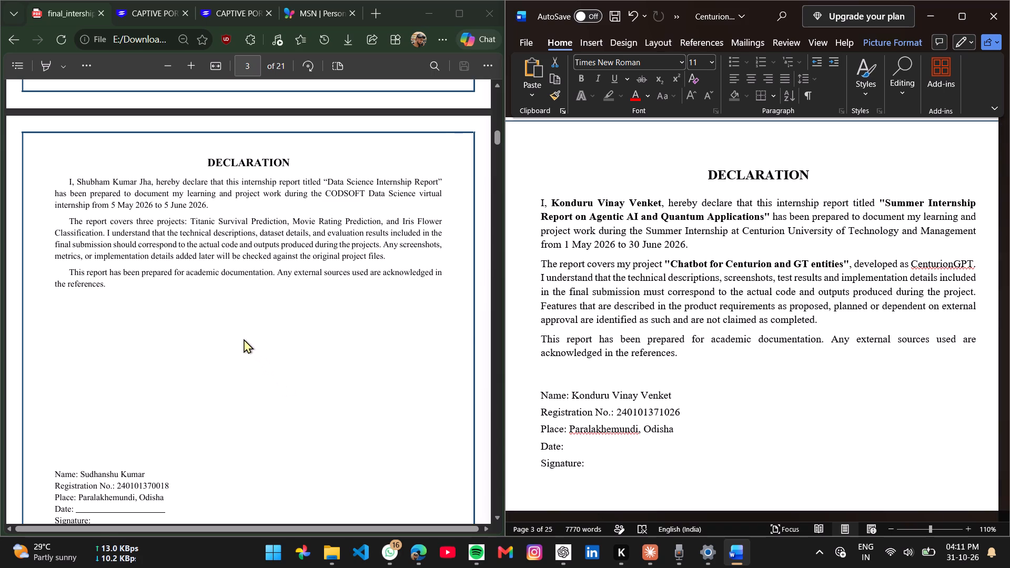
{"action": "scroll", "coordinate": [305, 321], "scroll_direction": "down", "scroll_amount": 1}
{"action": "scroll", "coordinate": [297, 310], "scroll_direction": "up", "scroll_amount": 1}
{"action": "scroll", "coordinate": [217, 325], "scroll_direction": "down", "scroll_amount": 1}
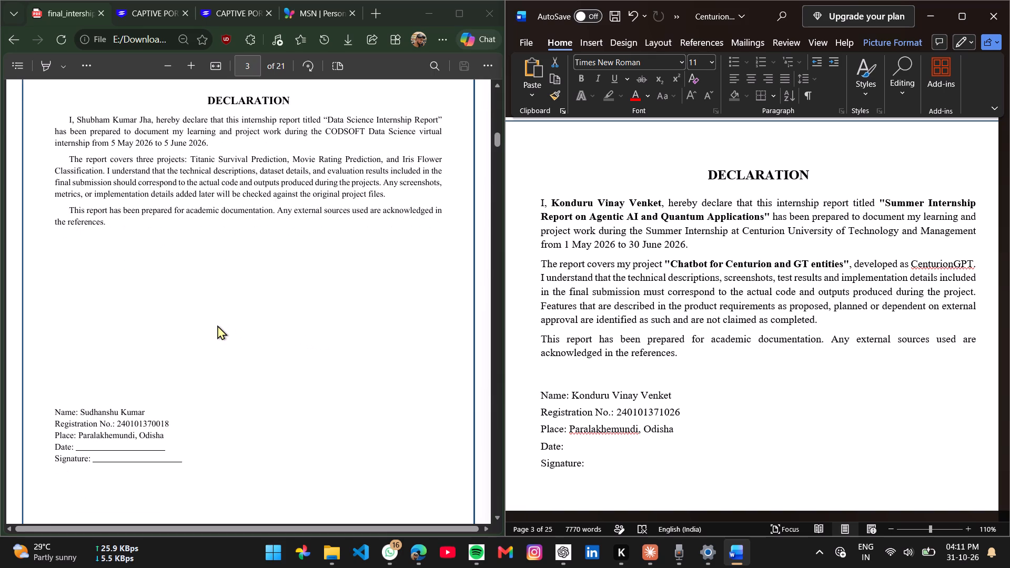
{"action": "scroll", "coordinate": [217, 325], "scroll_direction": "up", "scroll_amount": 1}
{"action": "scroll", "coordinate": [766, 413], "scroll_direction": "down", "scroll_amount": 2}
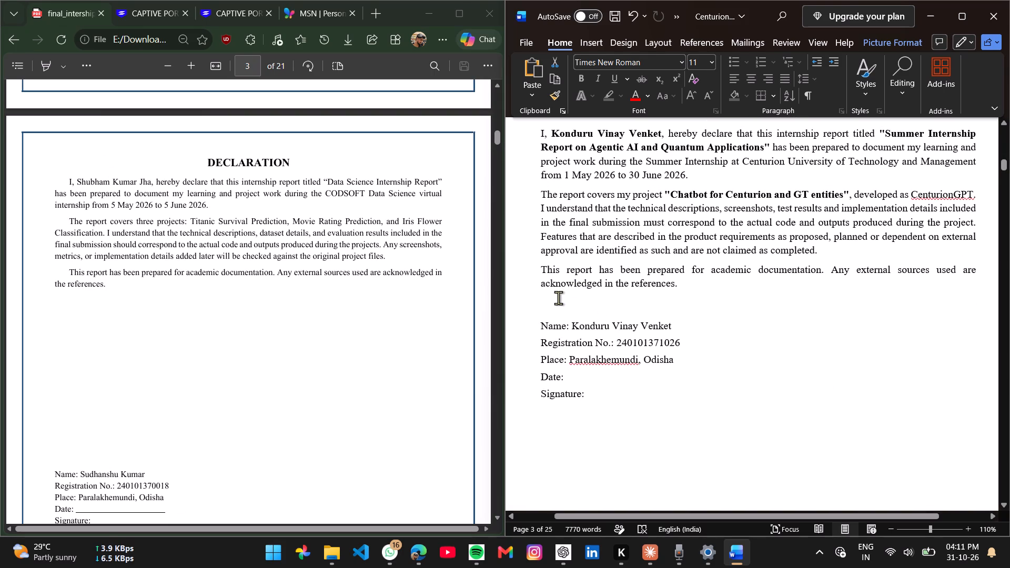
Insert five blank paragraphs after "acknowledged in the references." on the Declaration page, ahead of the name and registration block.
{"action": "left_click", "coordinate": [544, 312]}
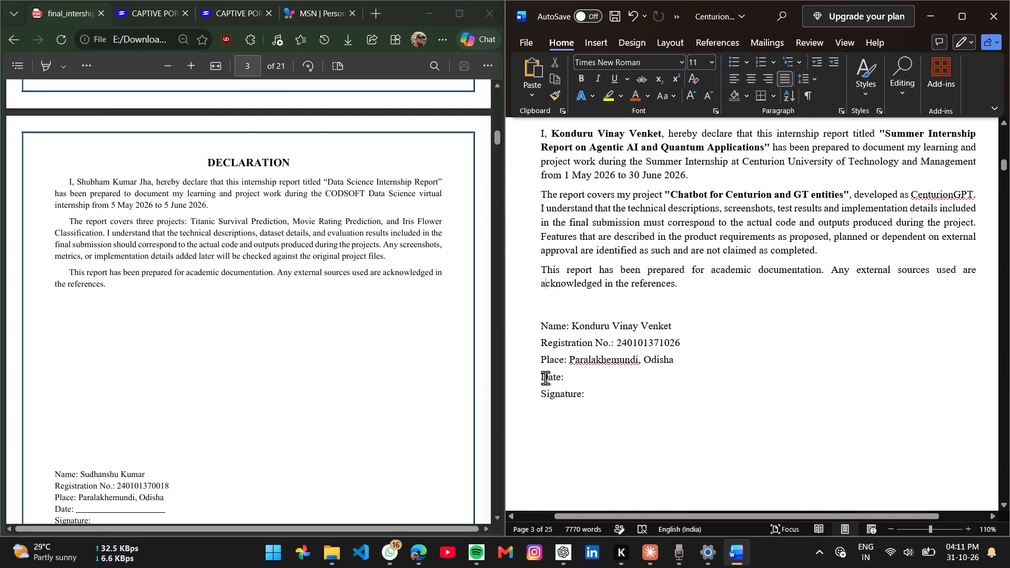
{"action": "left_click", "coordinate": [579, 317]}
{"action": "left_click", "coordinate": [714, 298]}
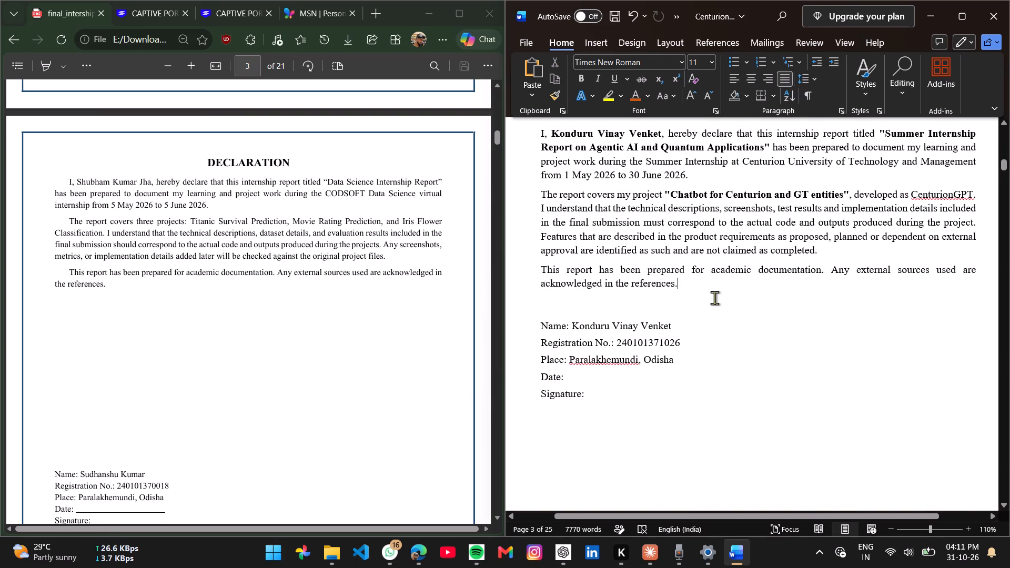
{"action": "key", "text": "Return"}
{"action": "key", "text": "Return"}
{"action": "key", "text": "Return"}
{"action": "key", "text": "Return"}
{"action": "key", "text": "Return"}
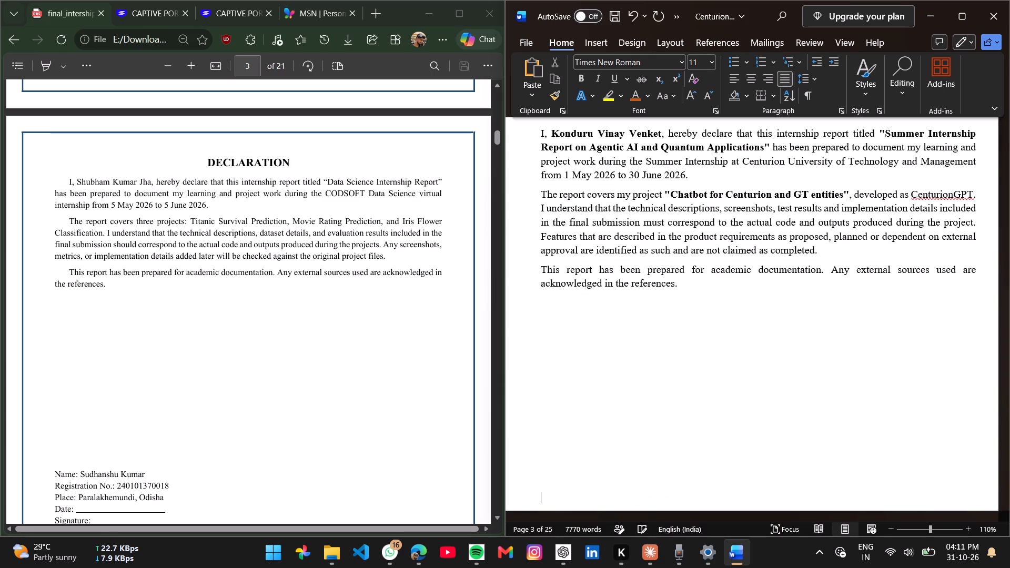
Check the position of the Declaration's name and signature block on its page against the reference PDF.
{"action": "scroll", "coordinate": [1009, 241], "scroll_direction": "down", "scroll_amount": 6}
{"action": "scroll", "coordinate": [735, 440], "scroll_direction": "down", "scroll_amount": 10}
{"action": "scroll", "coordinate": [711, 402], "scroll_direction": "down", "scroll_amount": 5}
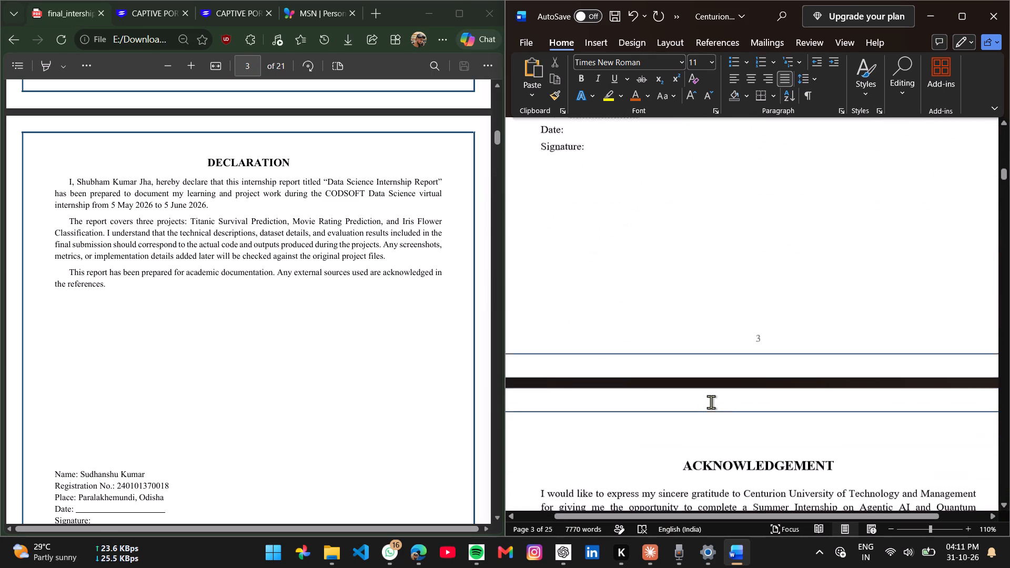
{"action": "scroll", "coordinate": [711, 402], "scroll_direction": "up", "scroll_amount": 9}
{"action": "left_click", "coordinate": [534, 310]}
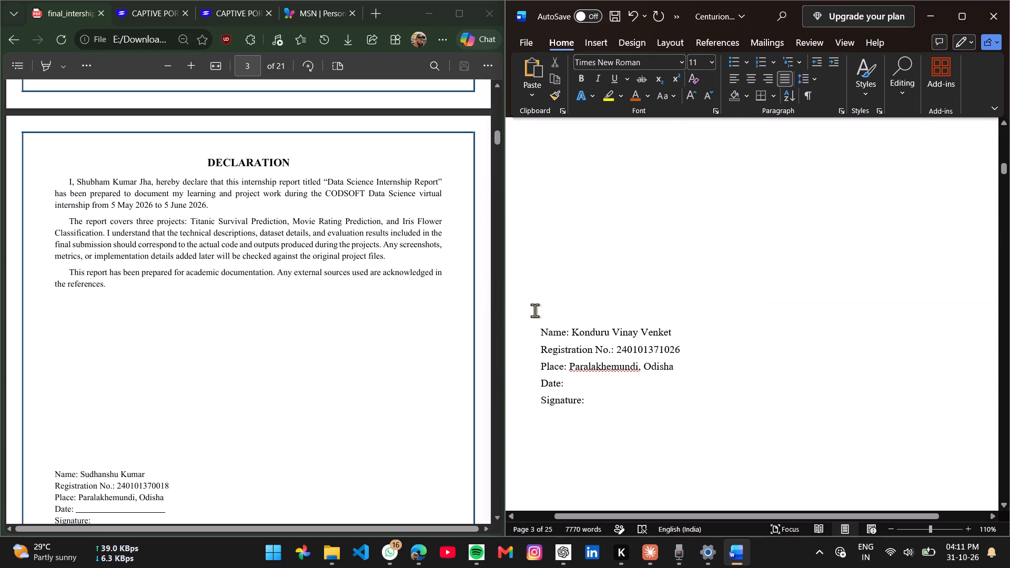
{"action": "scroll", "coordinate": [0, 373], "scroll_direction": "down", "scroll_amount": 6}
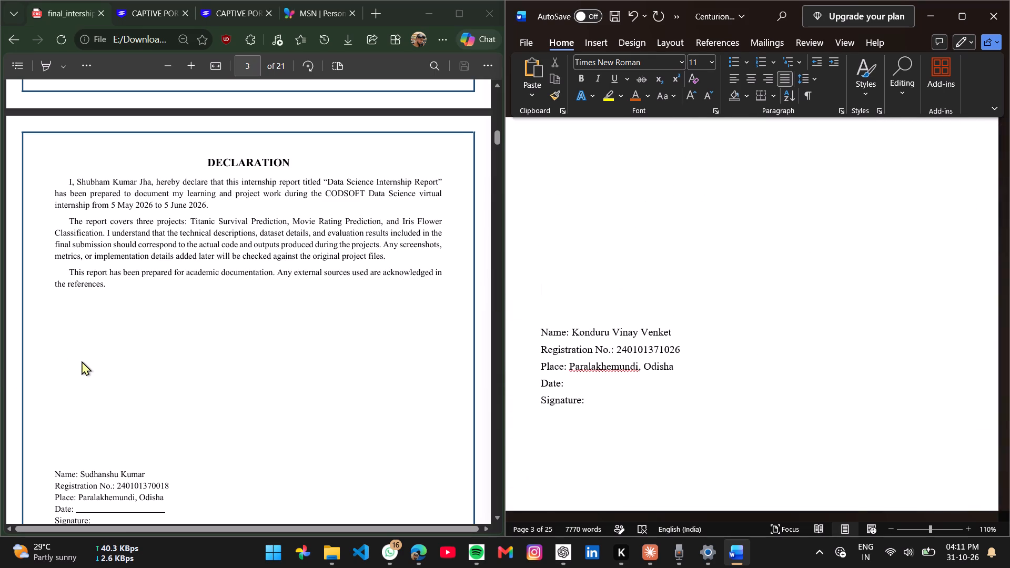
{"action": "scroll", "coordinate": [82, 361], "scroll_direction": "down", "scroll_amount": 6}
{"action": "scroll", "coordinate": [85, 359], "scroll_direction": "up", "scroll_amount": 3}
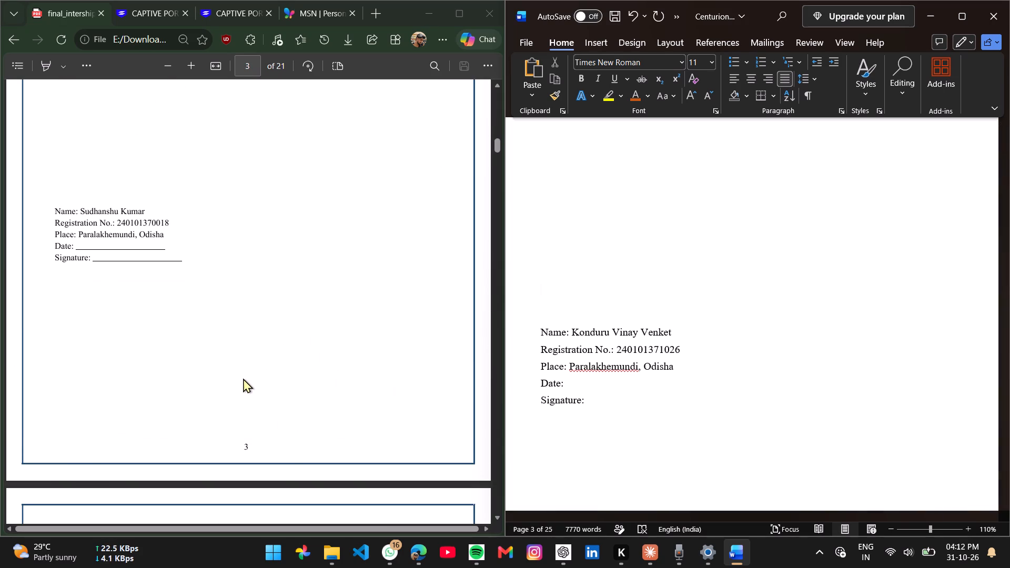
{"action": "scroll", "coordinate": [243, 378], "scroll_direction": "up", "scroll_amount": 4}
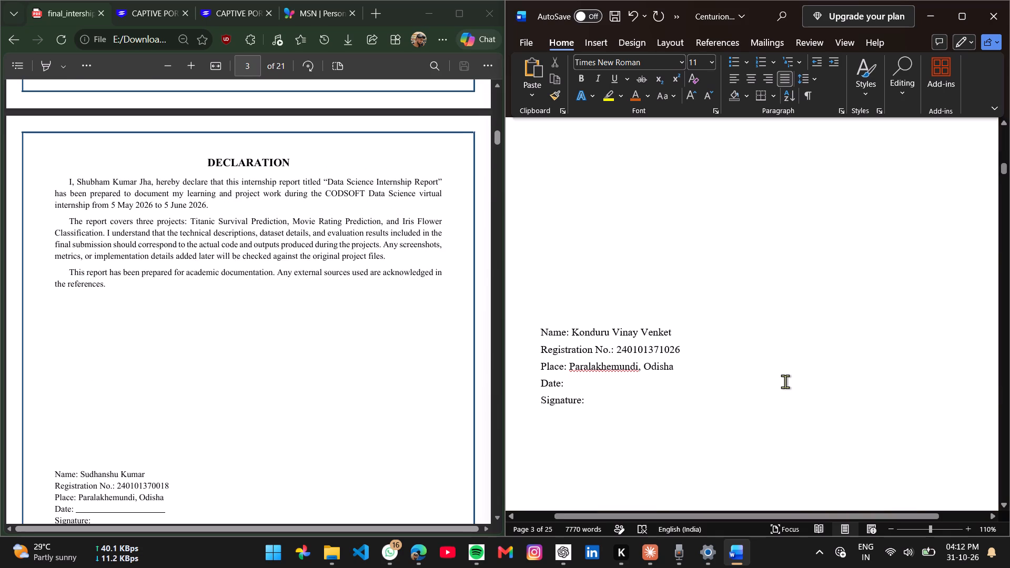
{"action": "scroll", "coordinate": [785, 381], "scroll_direction": "down", "scroll_amount": 2}
{"action": "scroll", "coordinate": [783, 378], "scroll_direction": "up", "scroll_amount": 2}
Delete the Acknowledgement's third paragraph, from "I express my sincere thanks" through "for their academic support.".
{"action": "scroll", "coordinate": [779, 379], "scroll_direction": "down", "scroll_amount": 13}
{"action": "scroll", "coordinate": [193, 323], "scroll_direction": "down", "scroll_amount": 4}
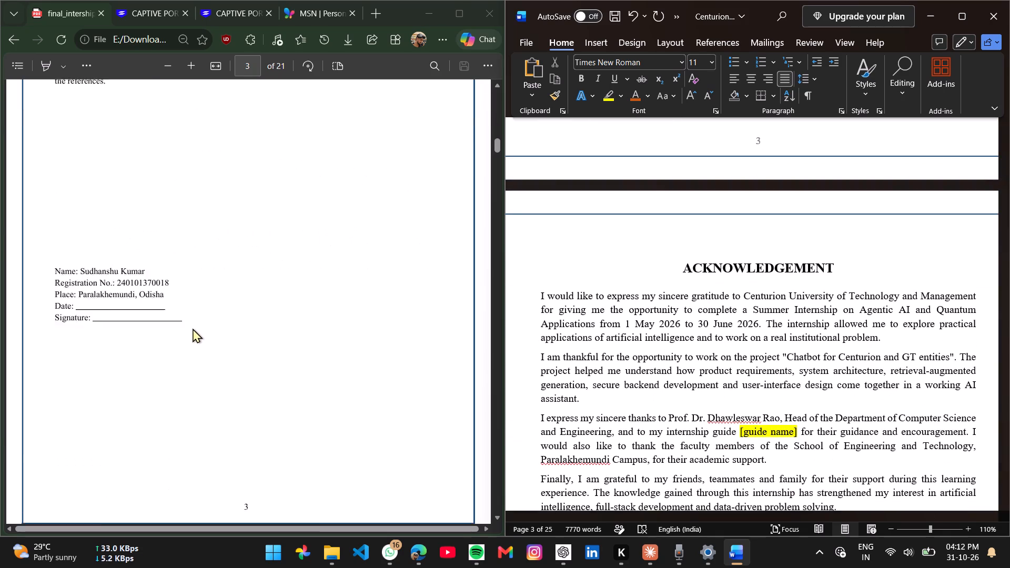
{"action": "scroll", "coordinate": [193, 328], "scroll_direction": "down", "scroll_amount": 5}
{"action": "scroll", "coordinate": [658, 340], "scroll_direction": "down", "scroll_amount": 2}
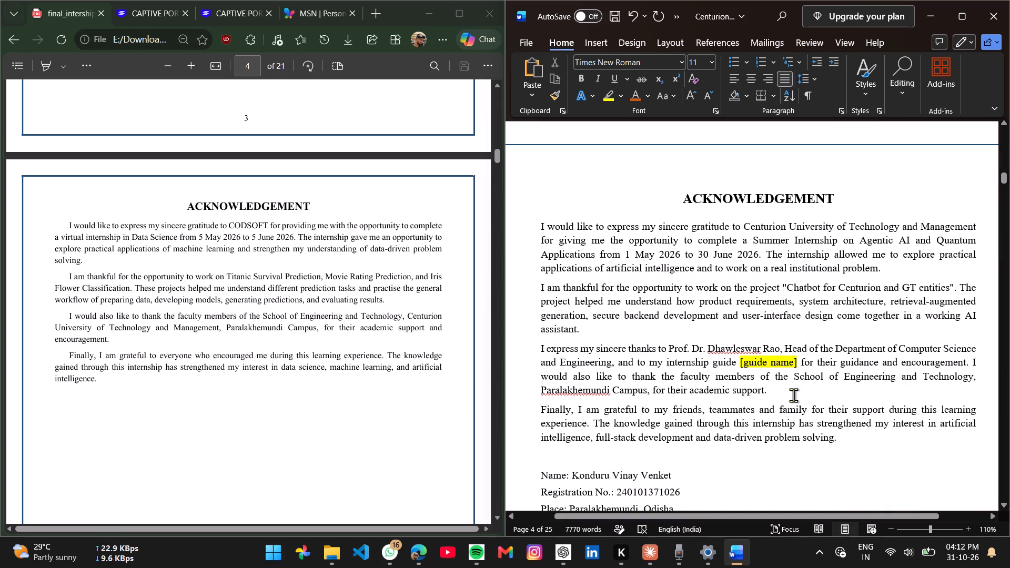
{"action": "left_click_drag", "start_coordinate": [803, 384], "coordinate": [565, 355]}
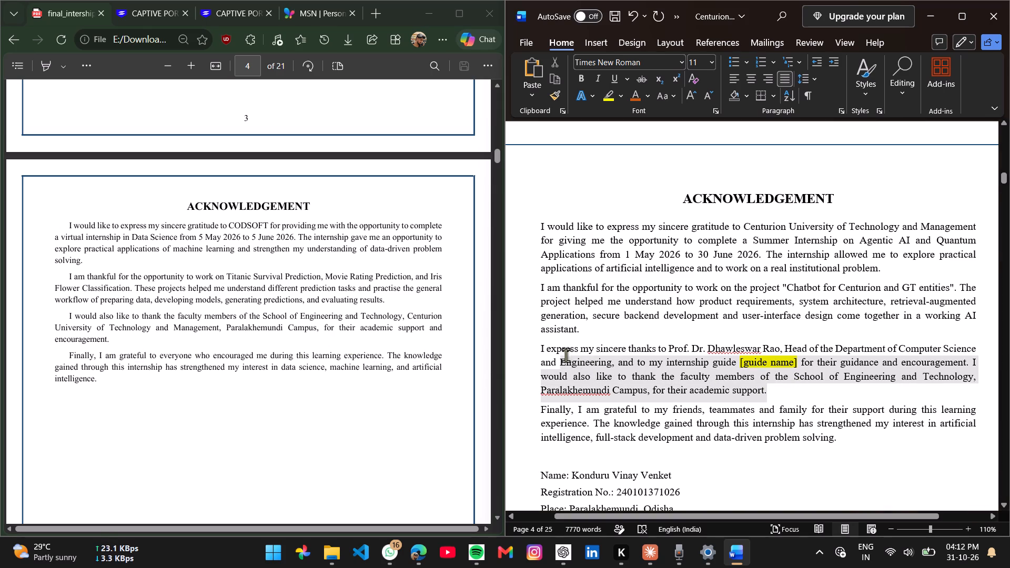
{"action": "left_click_drag", "start_coordinate": [565, 355], "coordinate": [540, 346]}
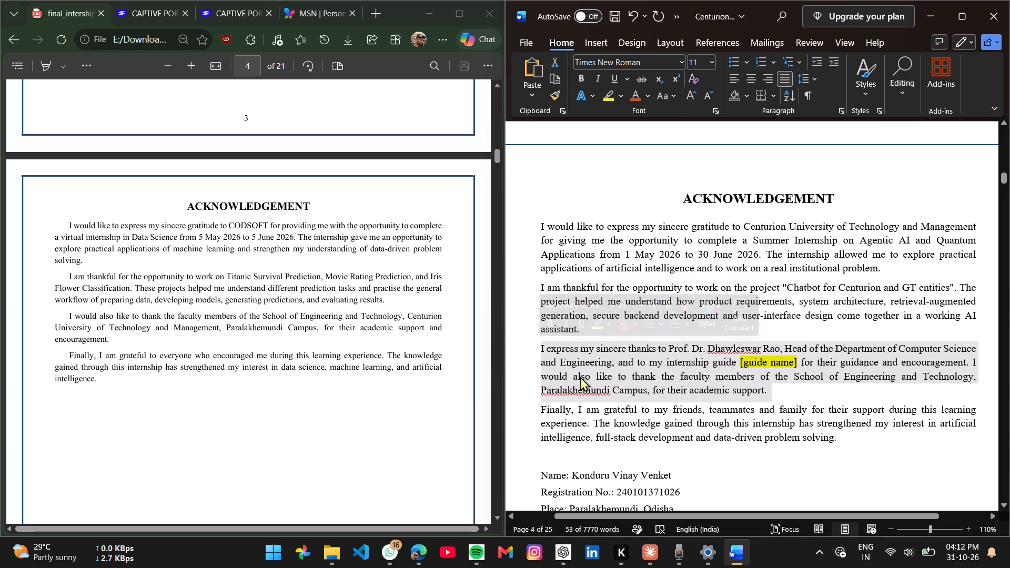
{"action": "key", "text": "BackSpace"}
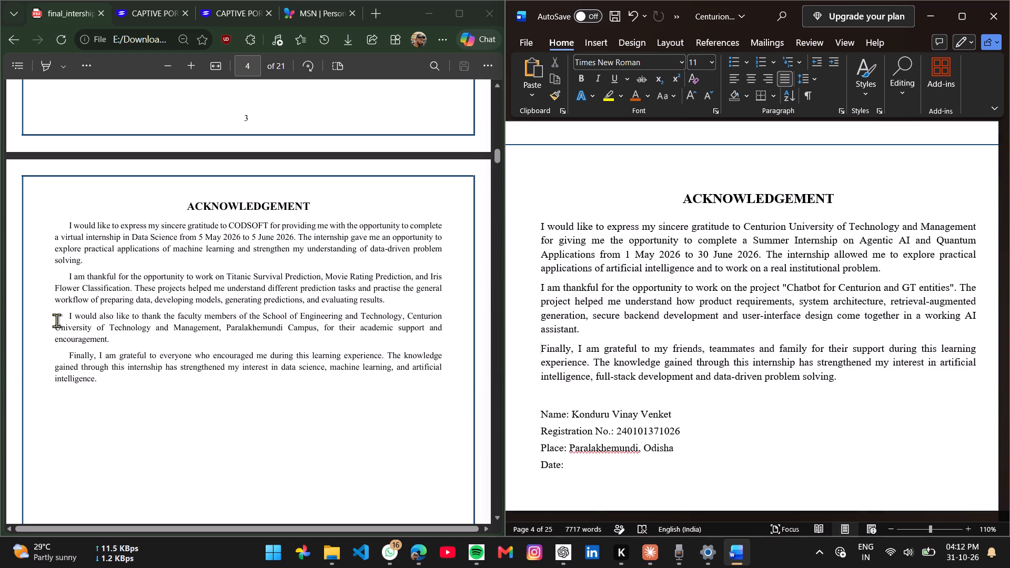
Copy the reference's "would also like to thank the faculty members" text into the Acknowledgement before "Finally", as its own paragraph.
{"action": "left_click_drag", "start_coordinate": [76, 322], "coordinate": [113, 346]}
{"action": "left_click", "coordinate": [150, 231]}
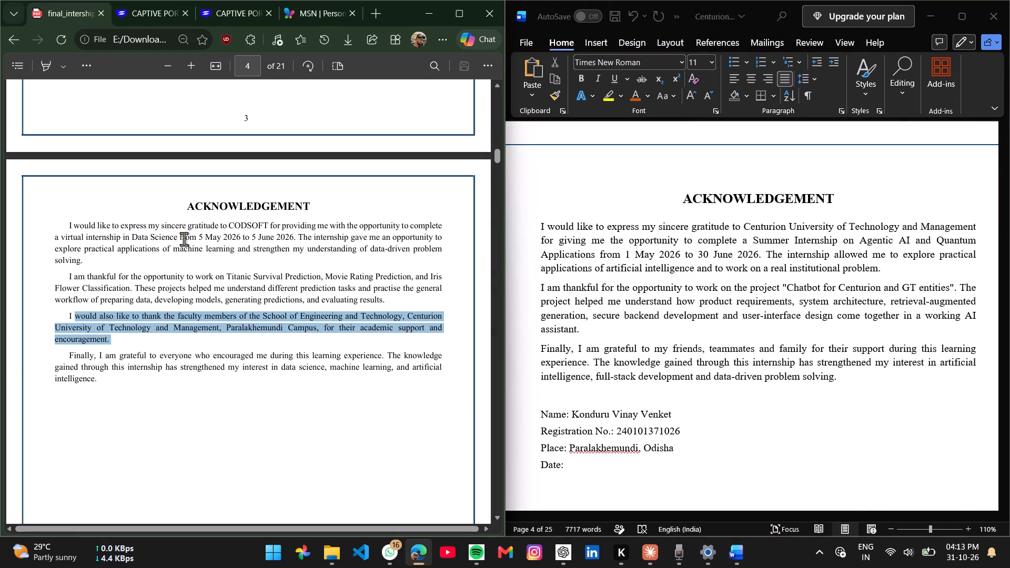
{"action": "left_click", "coordinate": [601, 327]}
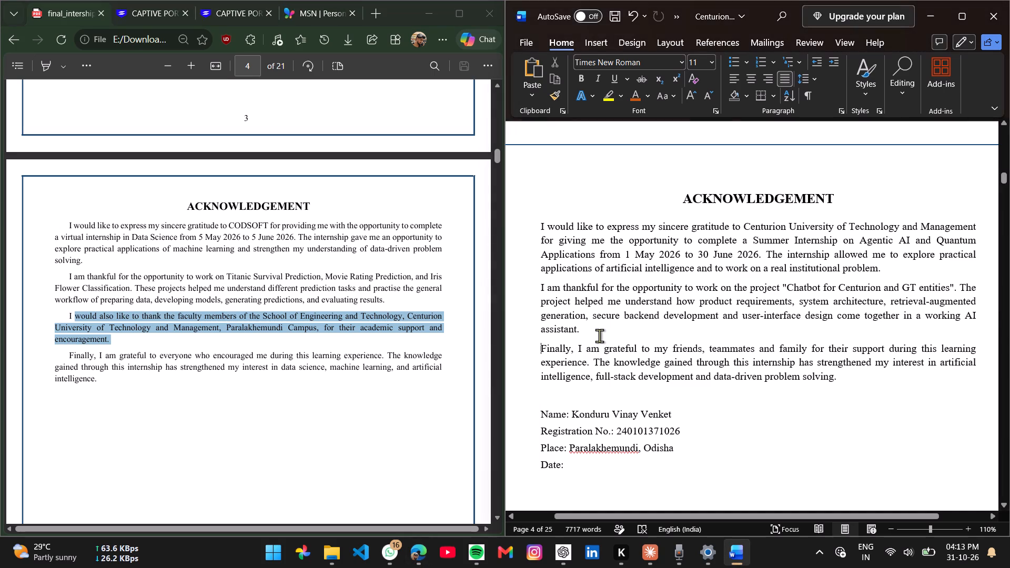
{"action": "key", "text": "ctrl+v"}
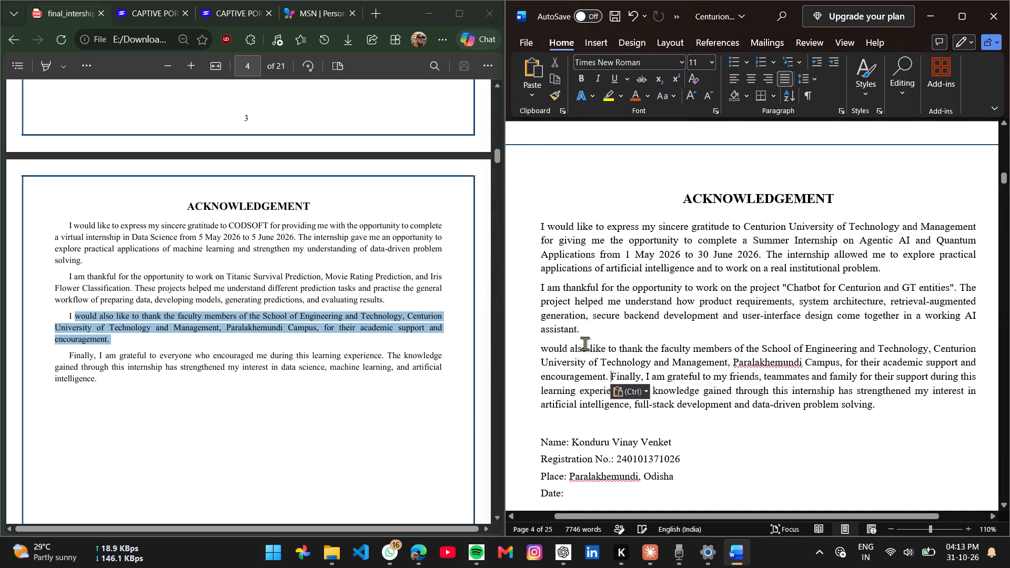
{"action": "key", "text": "Return"}
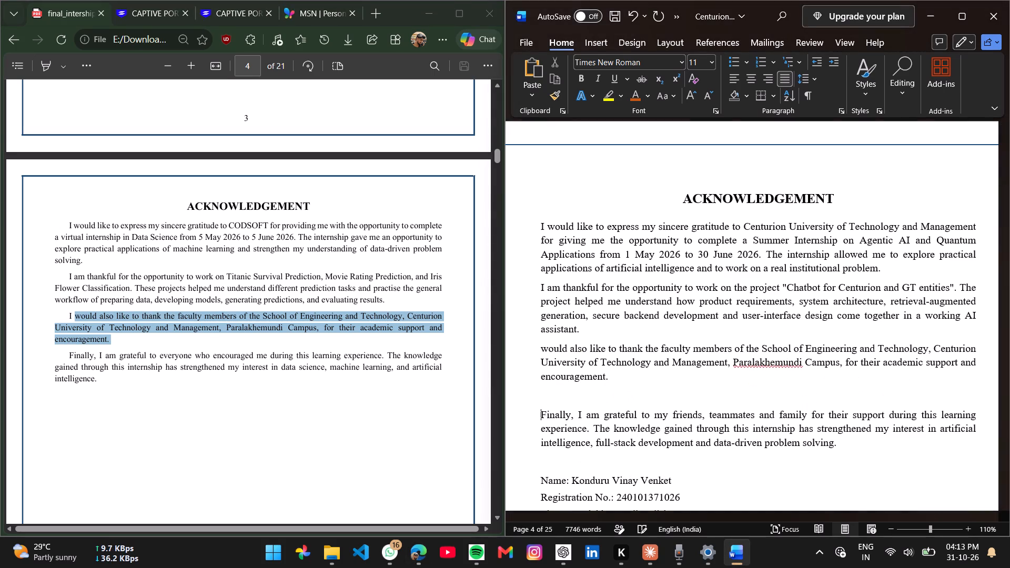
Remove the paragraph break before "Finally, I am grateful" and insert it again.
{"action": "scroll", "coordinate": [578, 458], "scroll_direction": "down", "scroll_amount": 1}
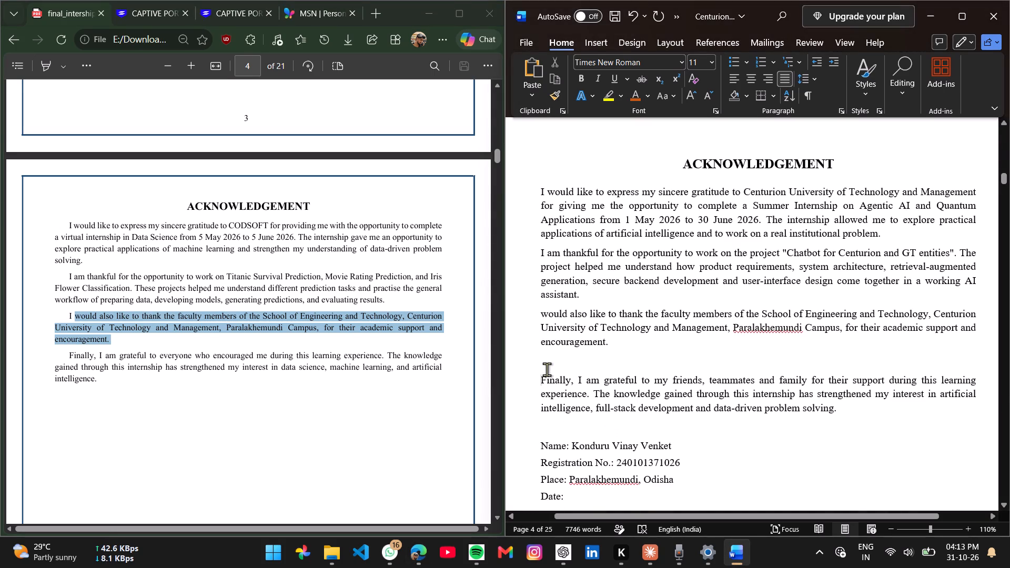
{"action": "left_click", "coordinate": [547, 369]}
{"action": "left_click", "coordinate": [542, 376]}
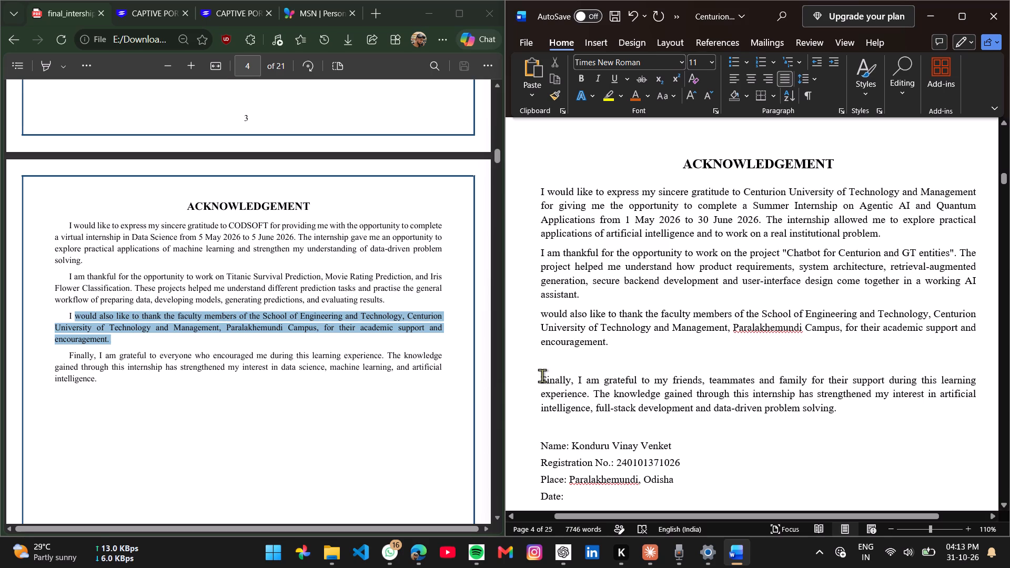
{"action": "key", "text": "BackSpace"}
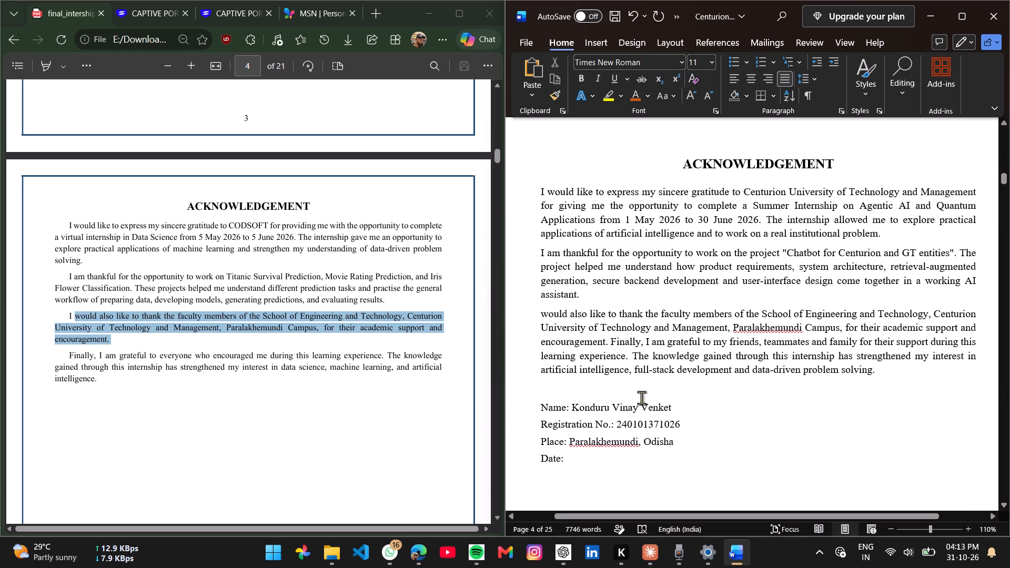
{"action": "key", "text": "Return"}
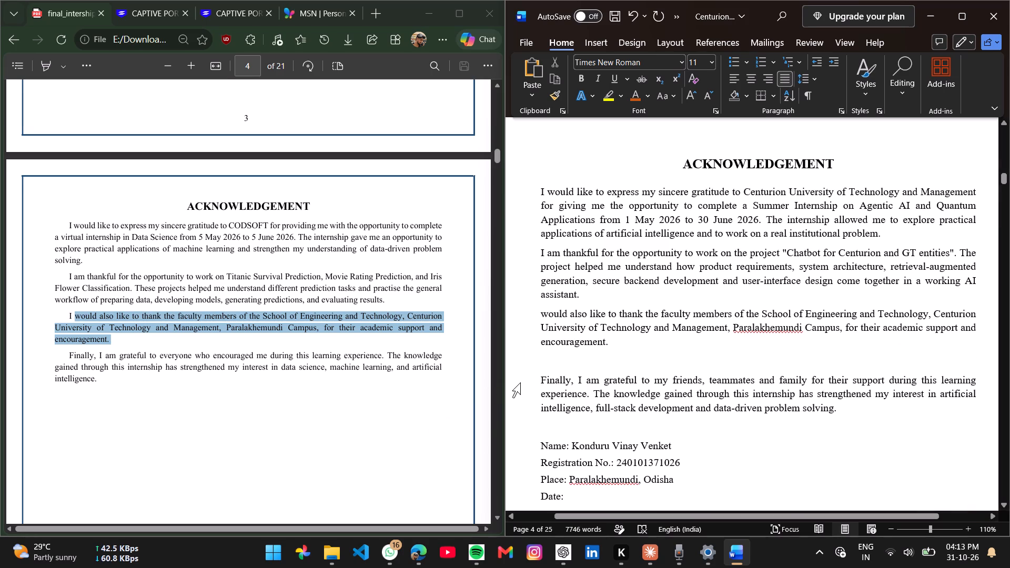
Indent the first line of the "Finally, I am grateful" paragraph with six spaces.
{"action": "key", "text": "space"}
{"action": "key", "text": "space"}
{"action": "key", "text": "space"}
{"action": "key", "text": "space"}
{"action": "key", "text": "space"}
{"action": "key", "text": "space"}
{"action": "scroll", "coordinate": [648, 391], "scroll_direction": "down", "scroll_amount": 2}
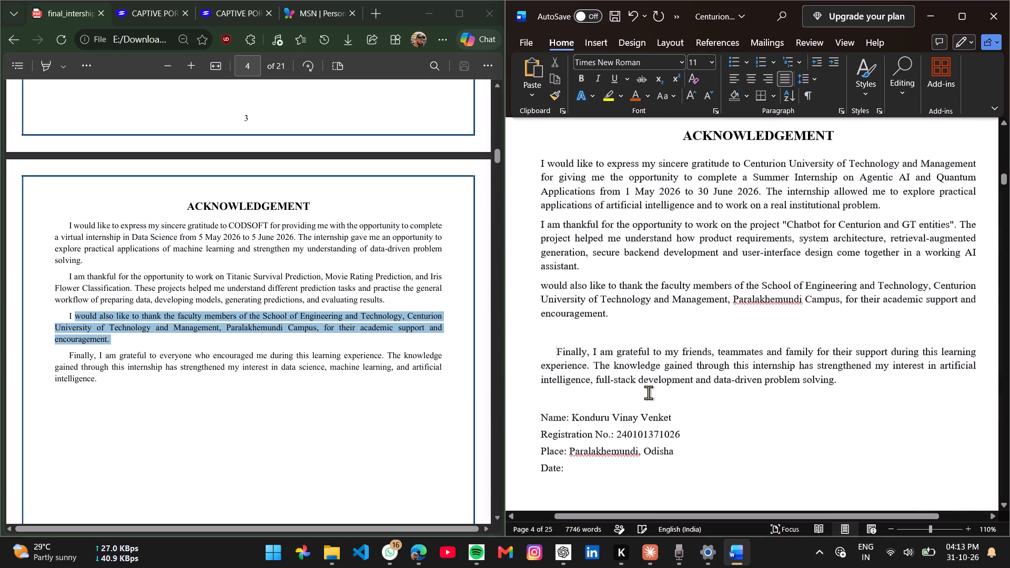
Add four blank lines after the Acknowledgement's "Finally, I am grateful" paragraph, above the name and registration details.
{"action": "left_click", "coordinate": [605, 286]}
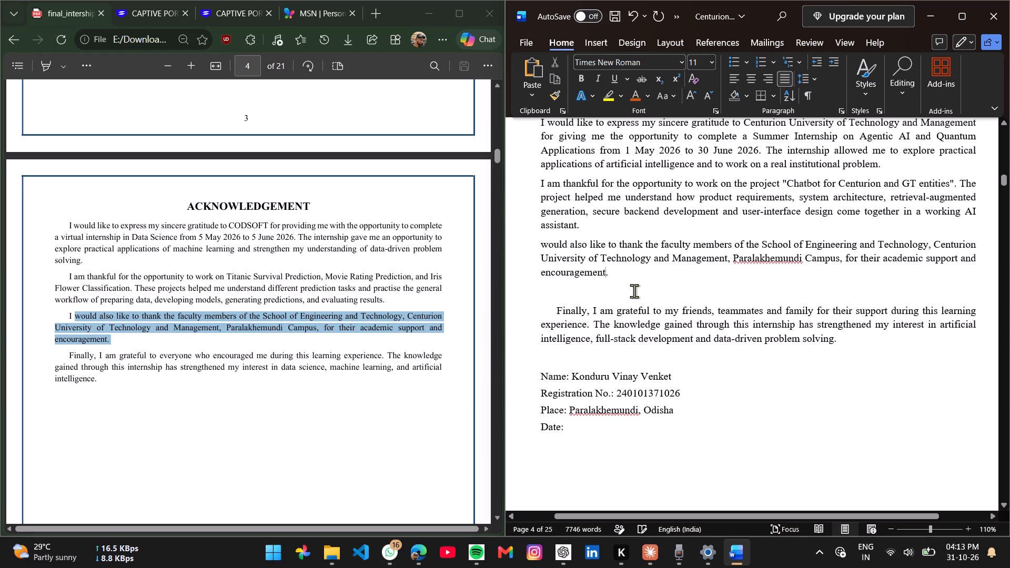
{"action": "left_click", "coordinate": [578, 306]}
{"action": "scroll", "coordinate": [631, 308], "scroll_direction": "down", "scroll_amount": 1}
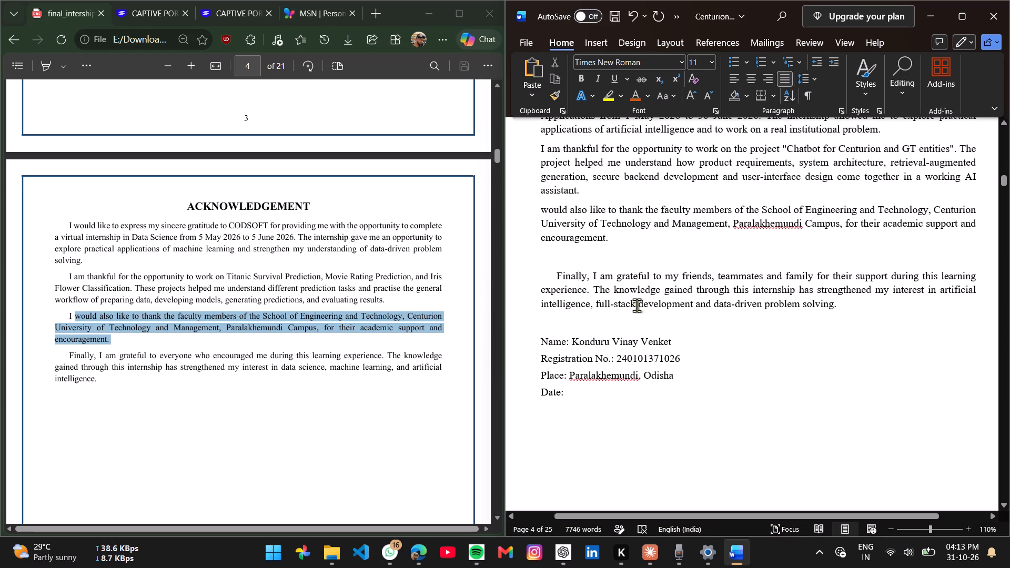
{"action": "left_click", "coordinate": [592, 341]}
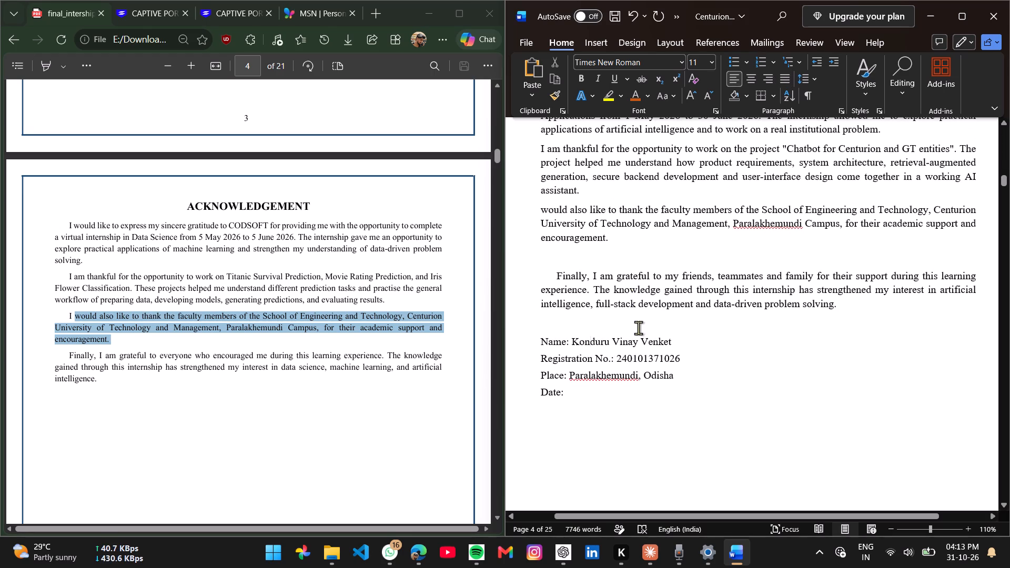
{"action": "left_click", "coordinate": [865, 305]}
{"action": "key", "text": "Return"}
{"action": "key", "text": "Return"}
{"action": "key", "text": "Return"}
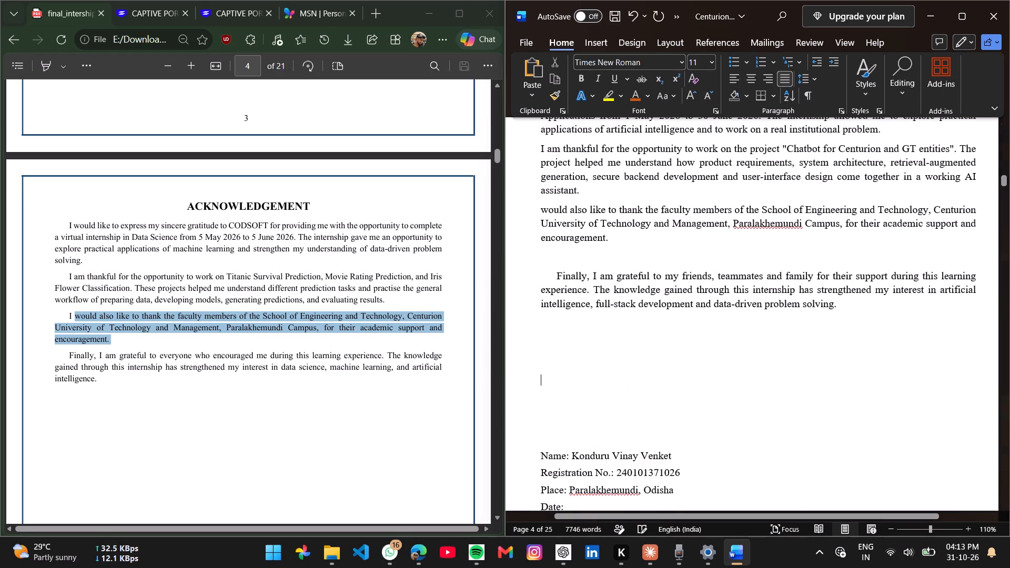
{"action": "key", "text": "Return"}
Compare the report's Internship Certificate page with the offer letter page in the reference PDF.
{"action": "scroll", "coordinate": [599, 431], "scroll_direction": "down", "scroll_amount": 14}
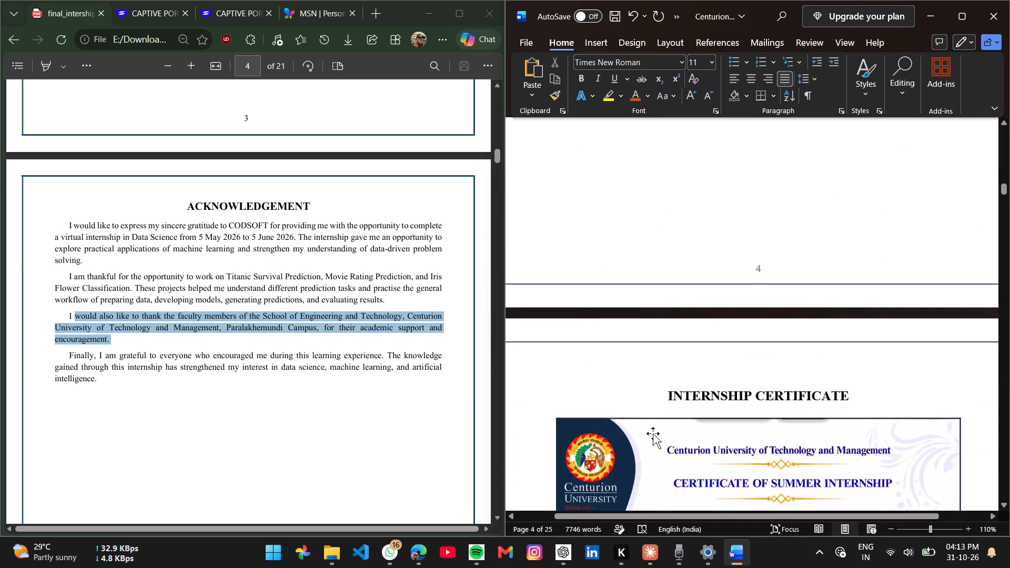
{"action": "scroll", "coordinate": [654, 434], "scroll_direction": "down", "scroll_amount": 3}
{"action": "scroll", "coordinate": [251, 459], "scroll_direction": "down", "scroll_amount": 13}
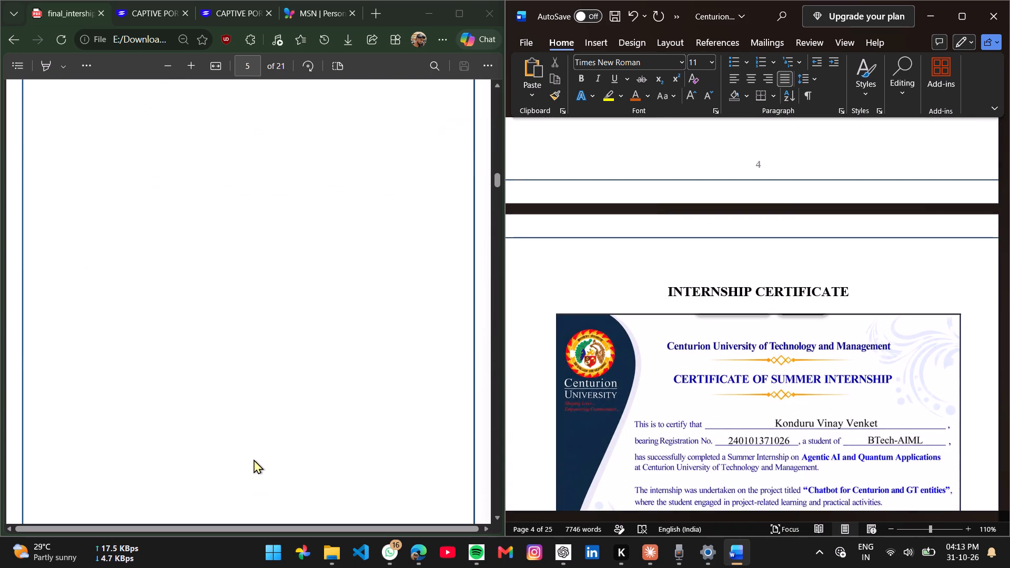
{"action": "scroll", "coordinate": [254, 459], "scroll_direction": "down", "scroll_amount": 5}
{"action": "scroll", "coordinate": [816, 391], "scroll_direction": "down", "scroll_amount": 2}
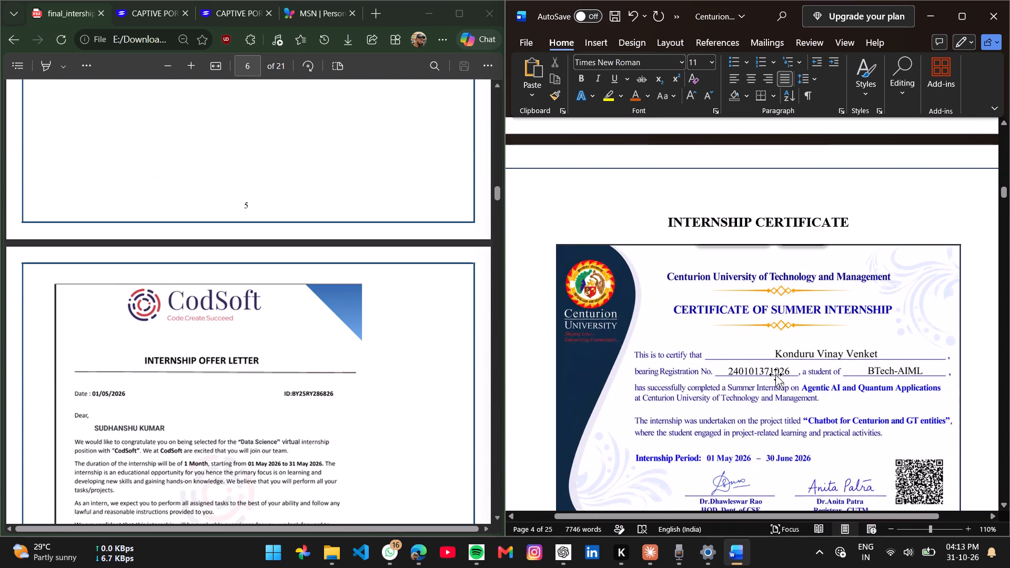
{"action": "scroll", "coordinate": [751, 303], "scroll_direction": "down", "scroll_amount": 3}
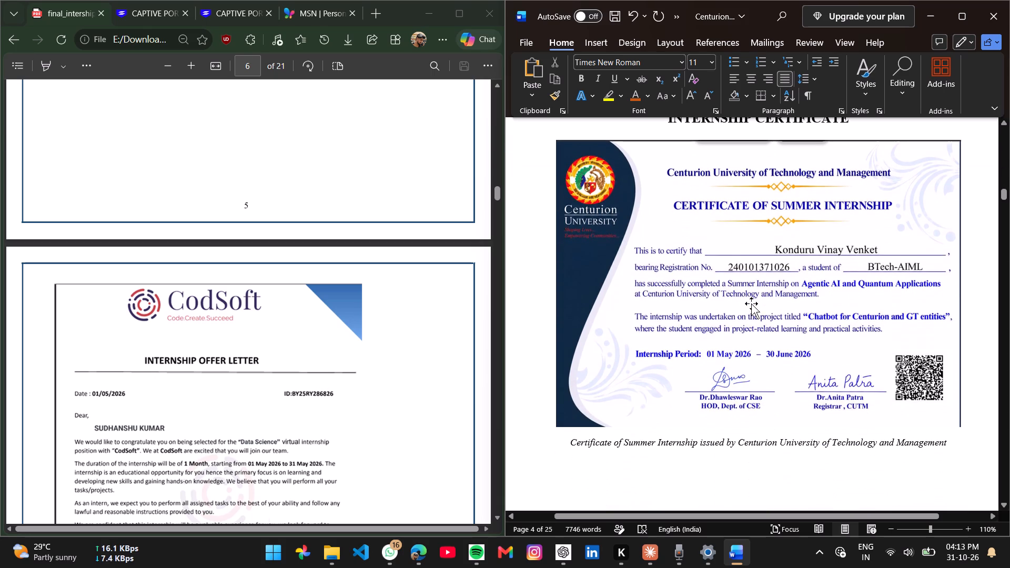
{"action": "scroll", "coordinate": [751, 303], "scroll_direction": "up", "scroll_amount": 1}
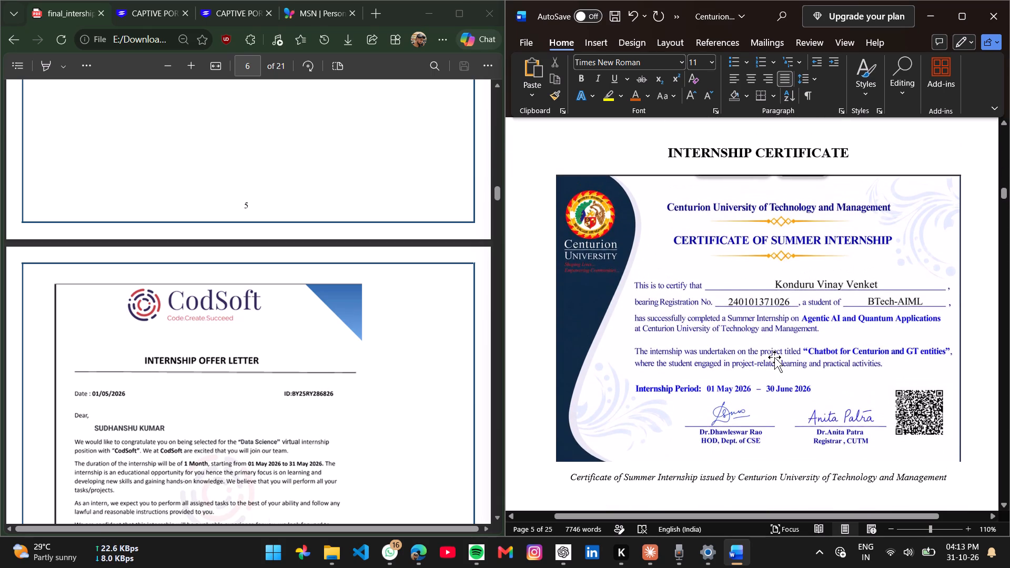
{"action": "scroll", "coordinate": [772, 352], "scroll_direction": "down", "scroll_amount": 1}
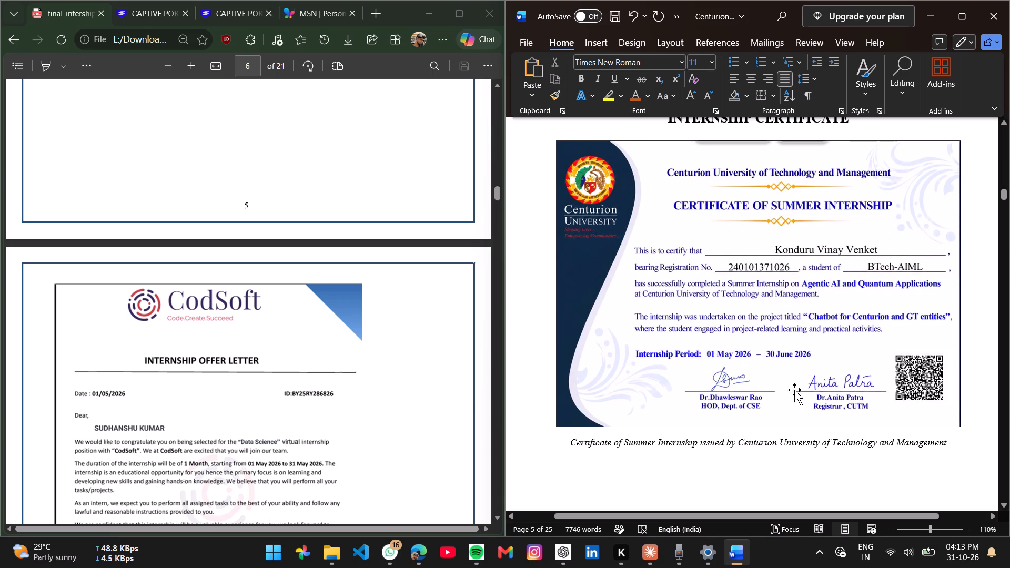
{"action": "scroll", "coordinate": [912, 367], "scroll_direction": "down", "scroll_amount": 3}
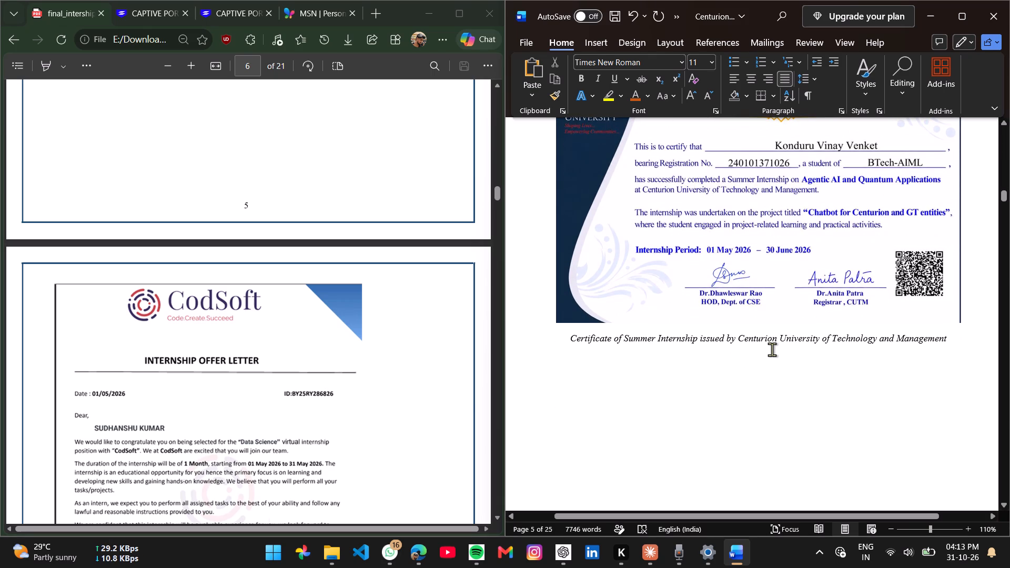
{"action": "scroll", "coordinate": [393, 355], "scroll_direction": "down", "scroll_amount": 2}
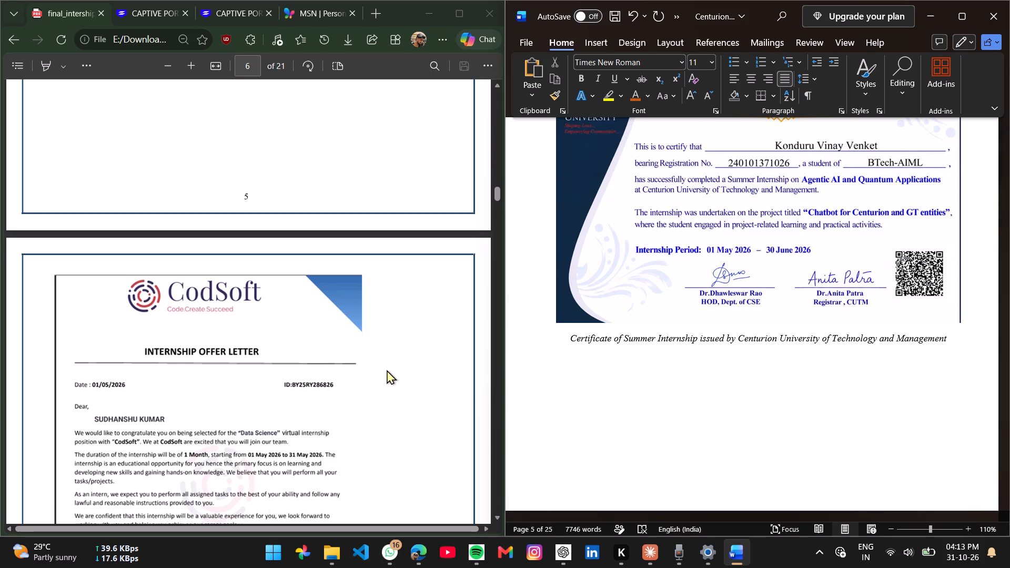
{"action": "scroll", "coordinate": [387, 370], "scroll_direction": "down", "scroll_amount": 4}
{"action": "scroll", "coordinate": [739, 340], "scroll_direction": "up", "scroll_amount": 1}
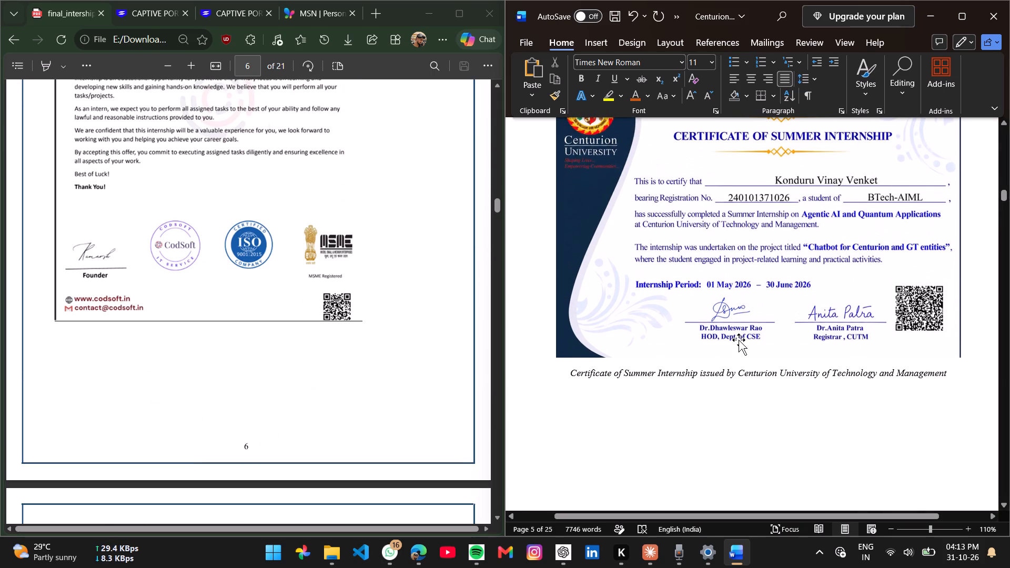
{"action": "scroll", "coordinate": [773, 310], "scroll_direction": "up", "scroll_amount": 1}
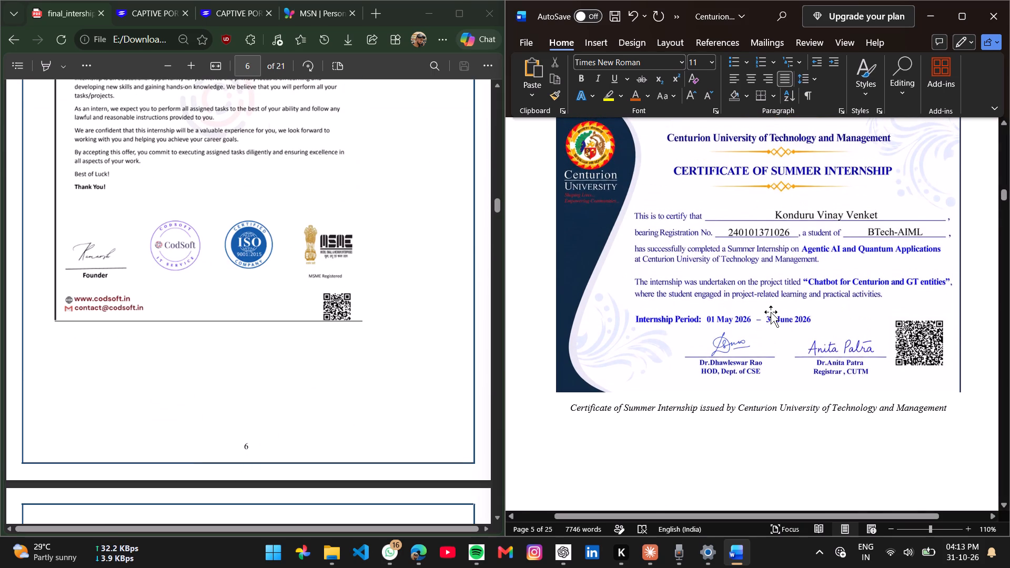
{"action": "scroll", "coordinate": [771, 312], "scroll_direction": "up", "scroll_amount": 3}
{"action": "scroll", "coordinate": [752, 340], "scroll_direction": "down", "scroll_amount": 1}
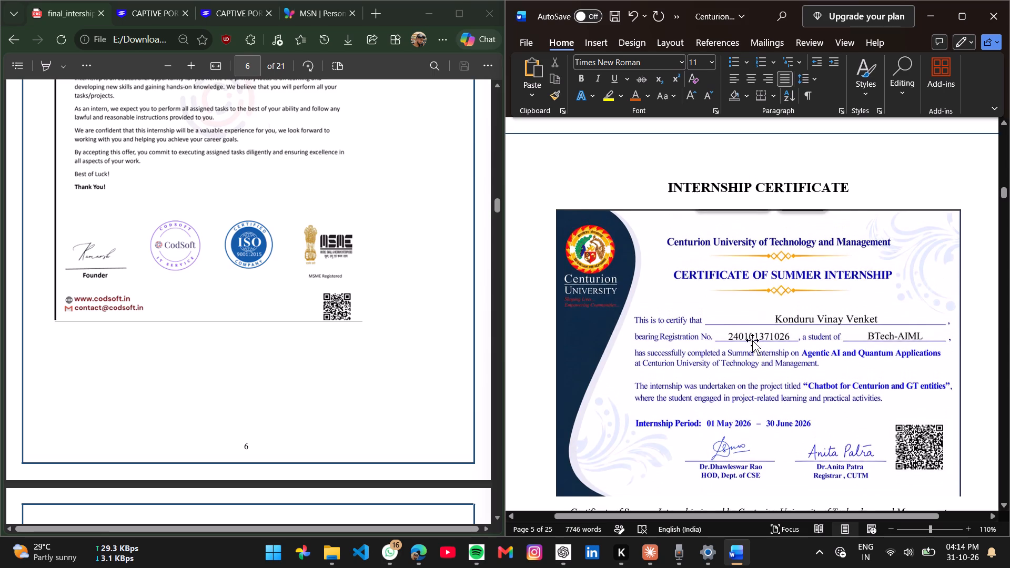
Compare the report's Table of Contents page with the reference PDF's certificate and tabular Table of Contents pages.
{"action": "scroll", "coordinate": [752, 340], "scroll_direction": "down", "scroll_amount": 15}
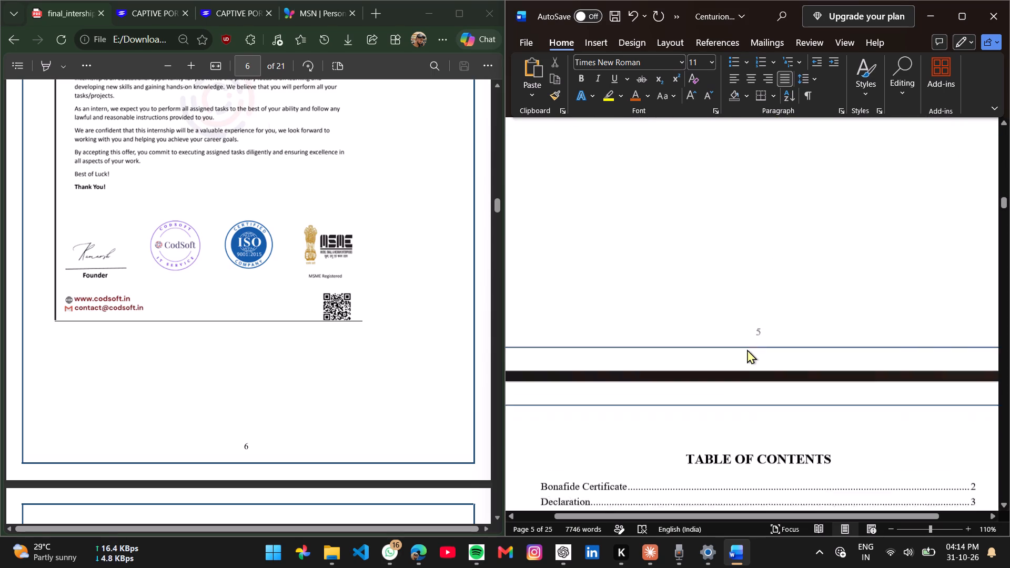
{"action": "scroll", "coordinate": [747, 349], "scroll_direction": "down", "scroll_amount": 4}
{"action": "scroll", "coordinate": [242, 448], "scroll_direction": "down", "scroll_amount": 6}
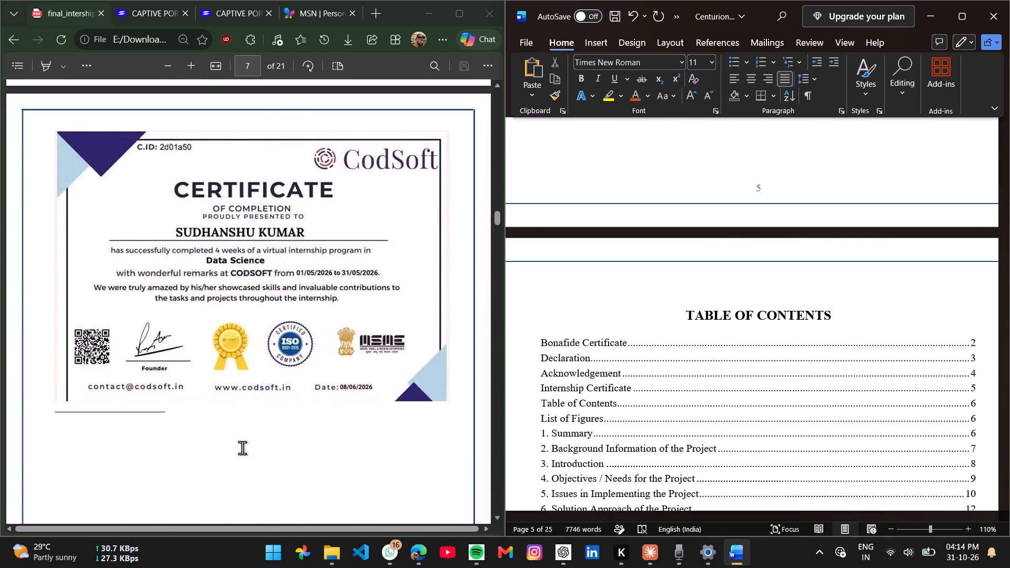
{"action": "scroll", "coordinate": [304, 427], "scroll_direction": "up", "scroll_amount": 11}
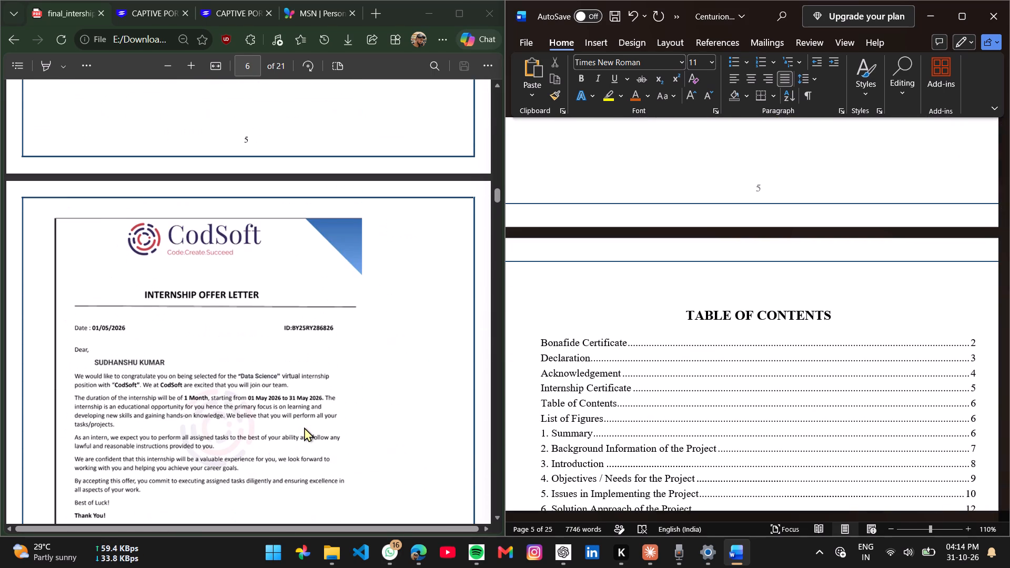
{"action": "scroll", "coordinate": [304, 427], "scroll_direction": "down", "scroll_amount": 6}
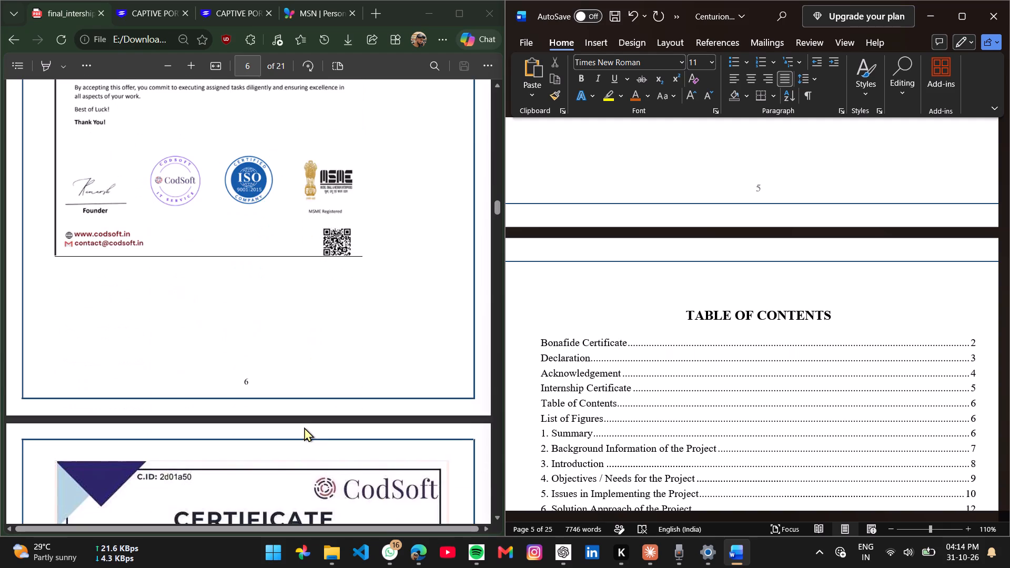
{"action": "scroll", "coordinate": [304, 427], "scroll_direction": "down", "scroll_amount": 7}
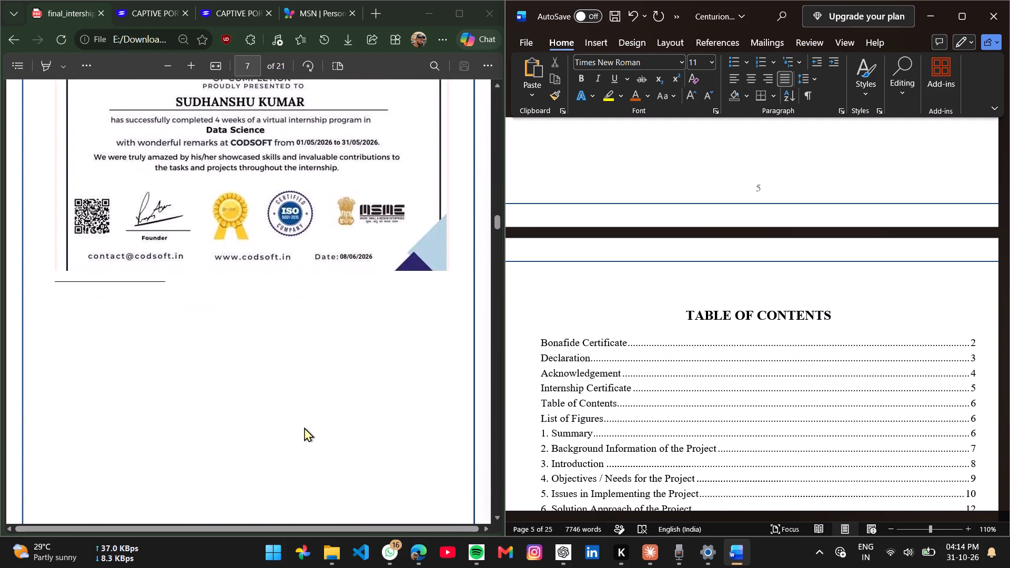
{"action": "scroll", "coordinate": [304, 427], "scroll_direction": "down", "scroll_amount": 8}
{"action": "scroll", "coordinate": [721, 343], "scroll_direction": "down", "scroll_amount": 5}
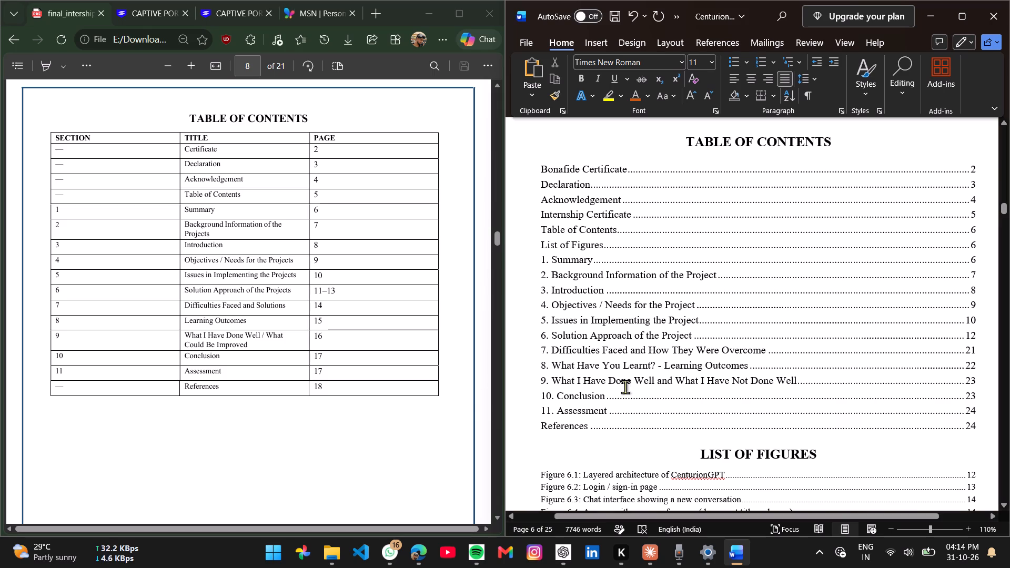
{"action": "scroll", "coordinate": [724, 407], "scroll_direction": "up", "scroll_amount": 1}
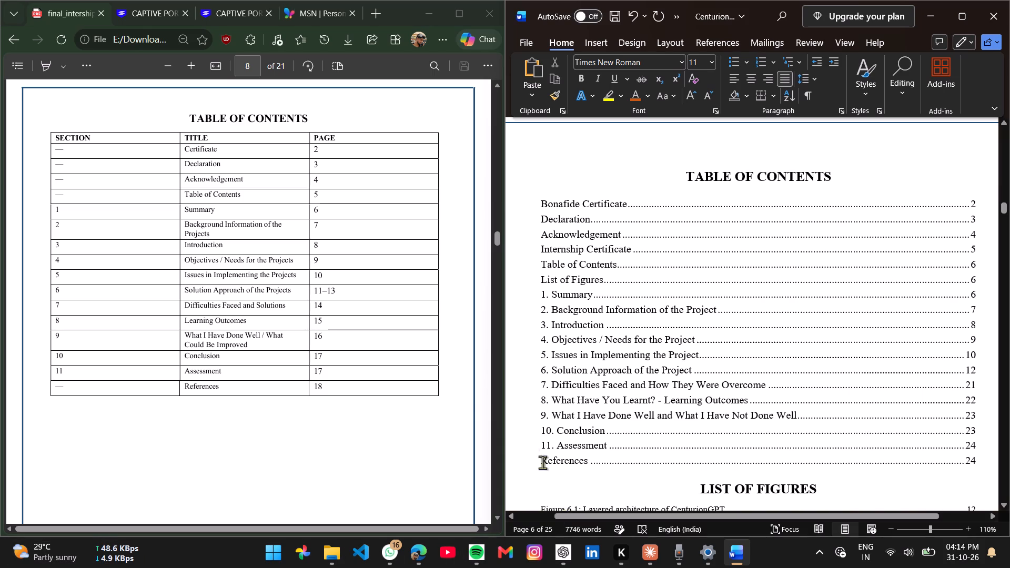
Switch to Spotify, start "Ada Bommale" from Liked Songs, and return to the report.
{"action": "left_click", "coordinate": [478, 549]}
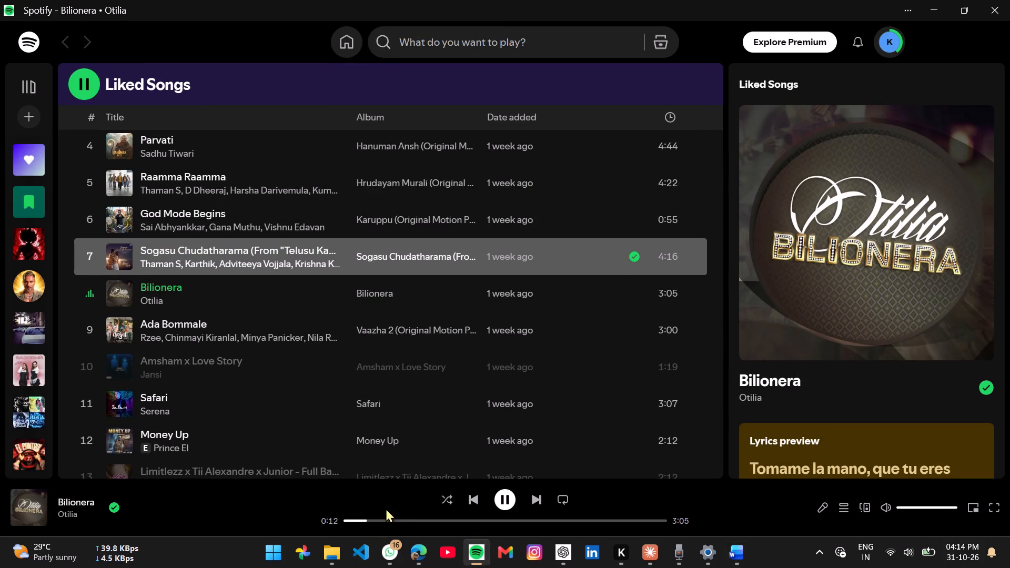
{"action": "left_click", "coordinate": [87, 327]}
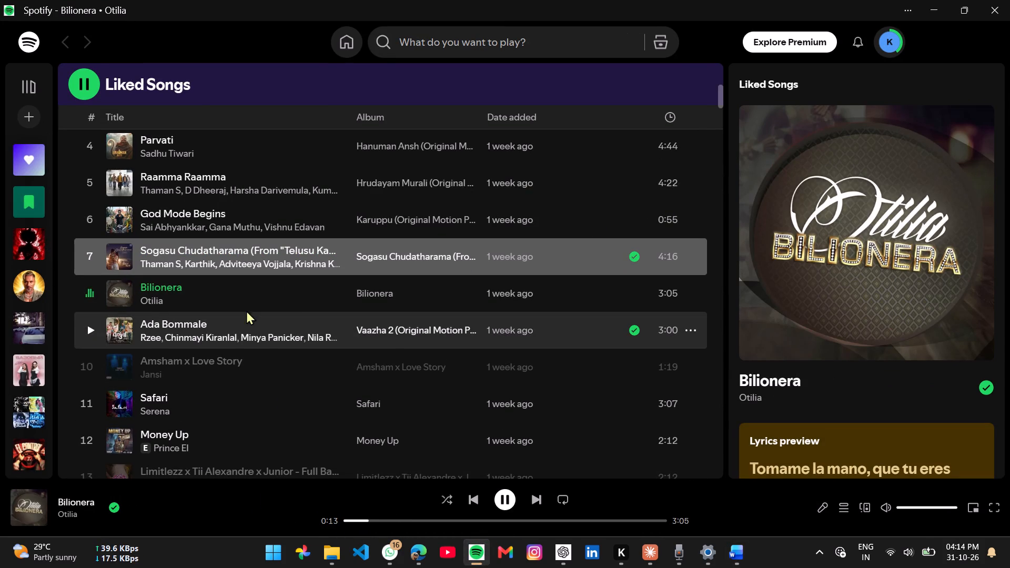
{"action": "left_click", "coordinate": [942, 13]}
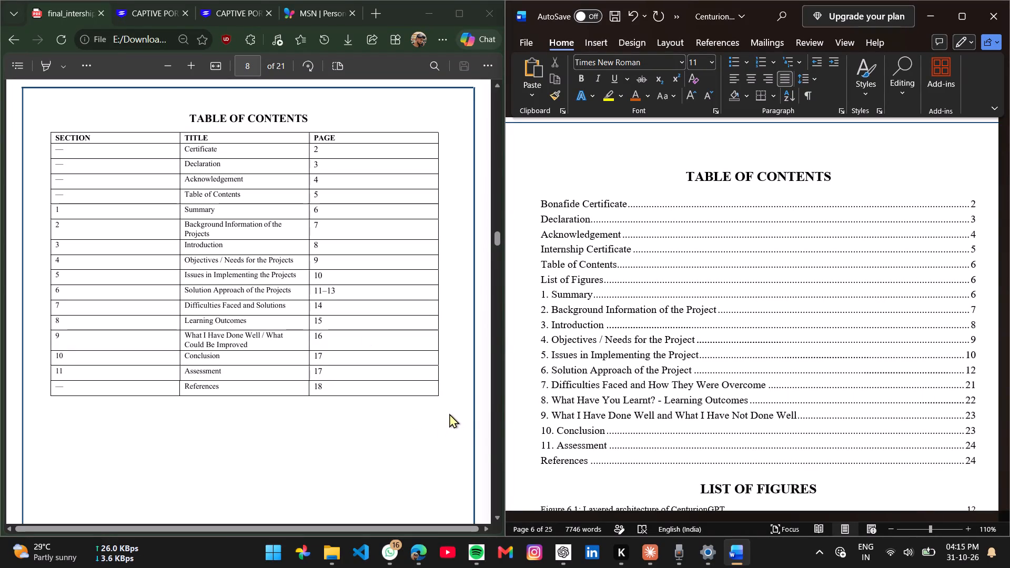
Select the report's Table of Contents heading and entries and browse the built-in table of contents formats.
{"action": "scroll", "coordinate": [449, 413], "scroll_direction": "up", "scroll_amount": 1}
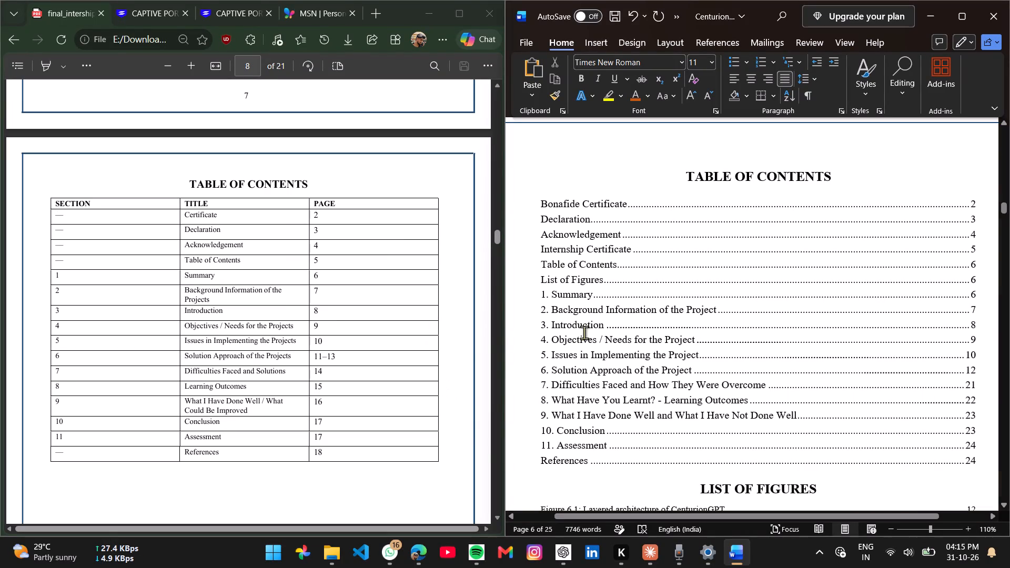
{"action": "left_click_drag", "start_coordinate": [536, 194], "coordinate": [924, 484]}
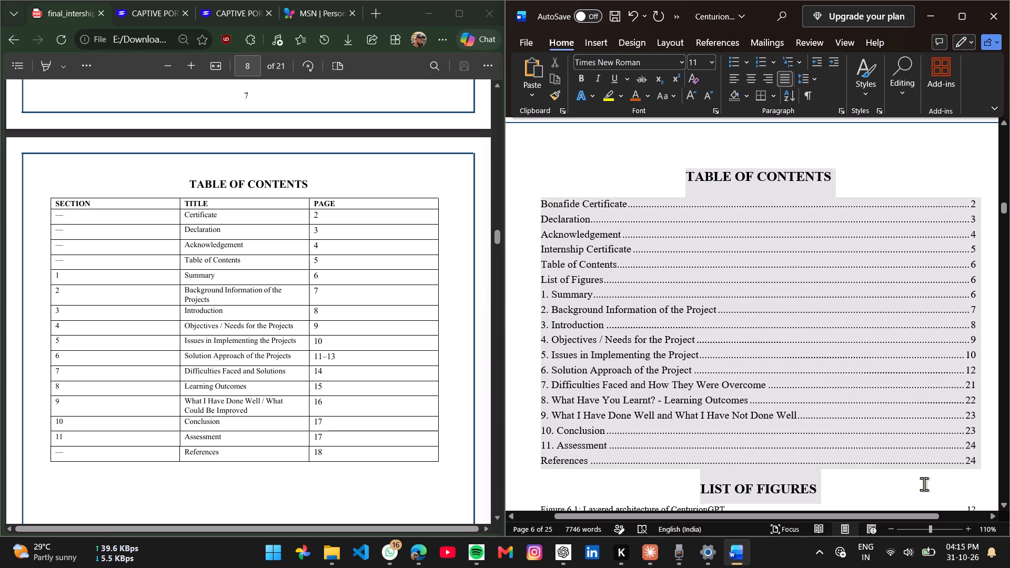
{"action": "left_click_drag", "start_coordinate": [924, 484], "coordinate": [984, 455]}
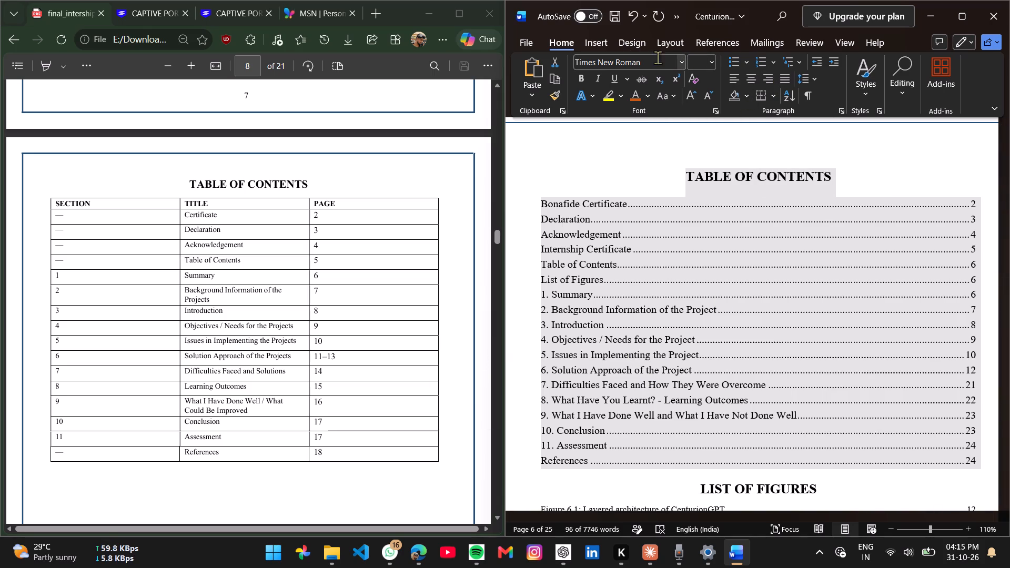
{"action": "left_click", "coordinate": [672, 56]}
{"action": "left_click", "coordinate": [675, 40]}
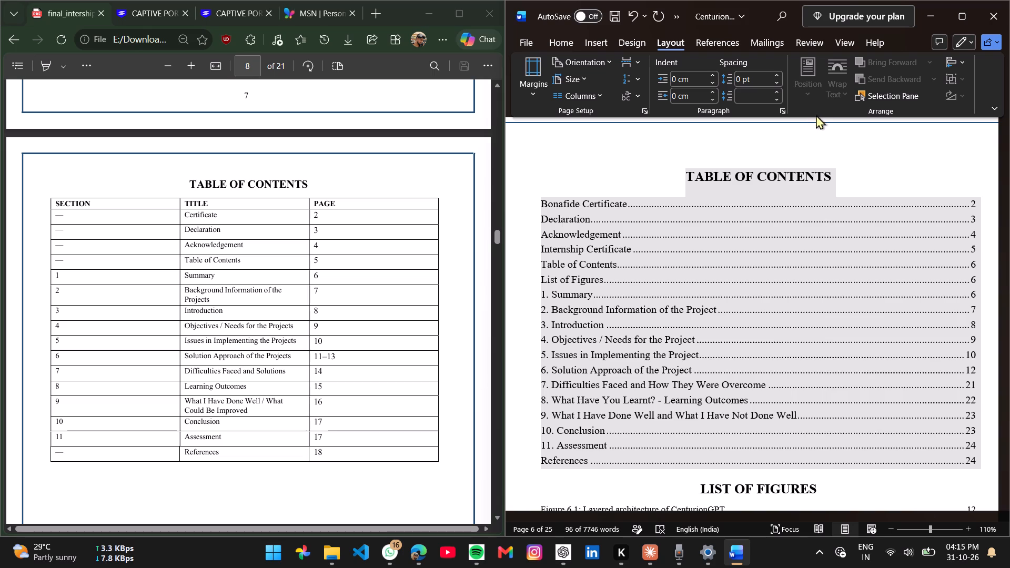
{"action": "left_click", "coordinate": [744, 48]}
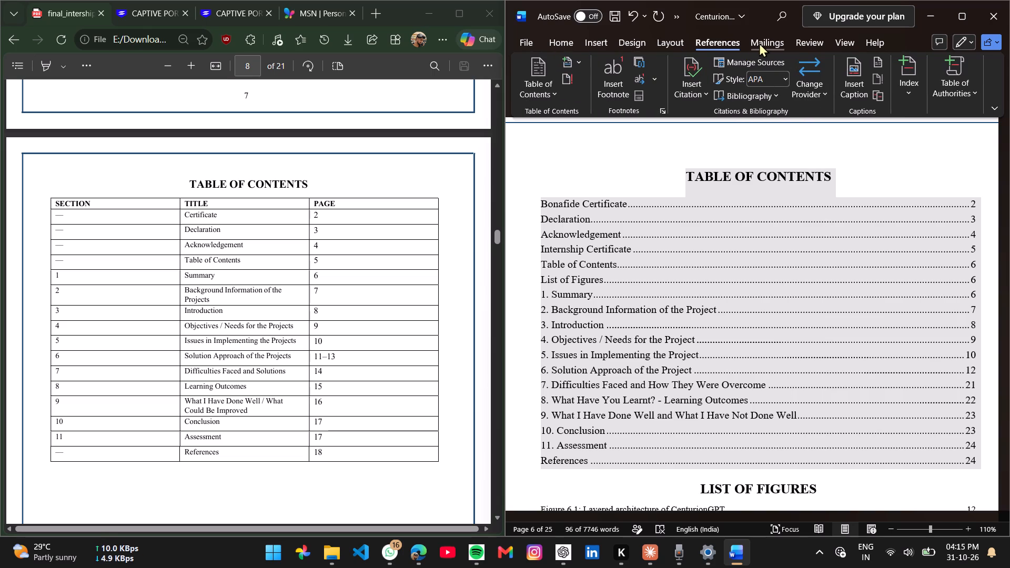
{"action": "left_click", "coordinate": [543, 75]}
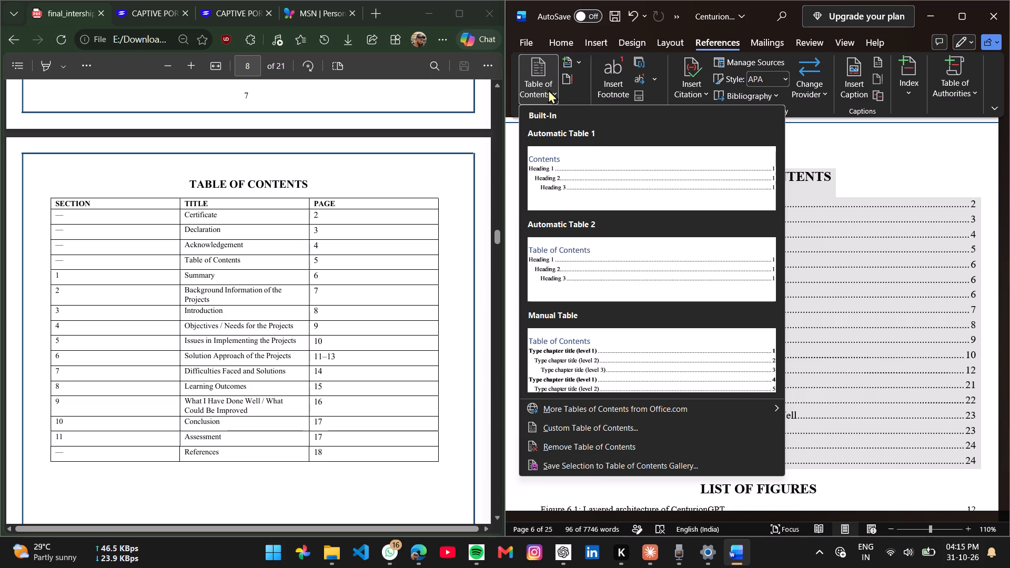
{"action": "scroll", "coordinate": [590, 360], "scroll_direction": "down", "scroll_amount": 3}
{"action": "scroll", "coordinate": [589, 361], "scroll_direction": "up", "scroll_amount": 1}
{"action": "scroll", "coordinate": [589, 361], "scroll_direction": "down", "scroll_amount": 3}
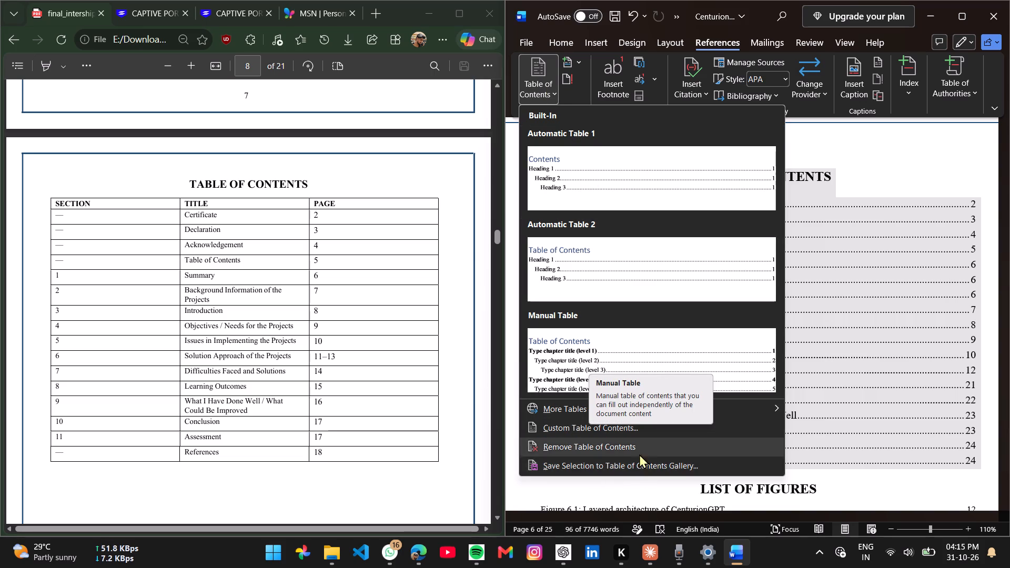
{"action": "left_click", "coordinate": [860, 332]}
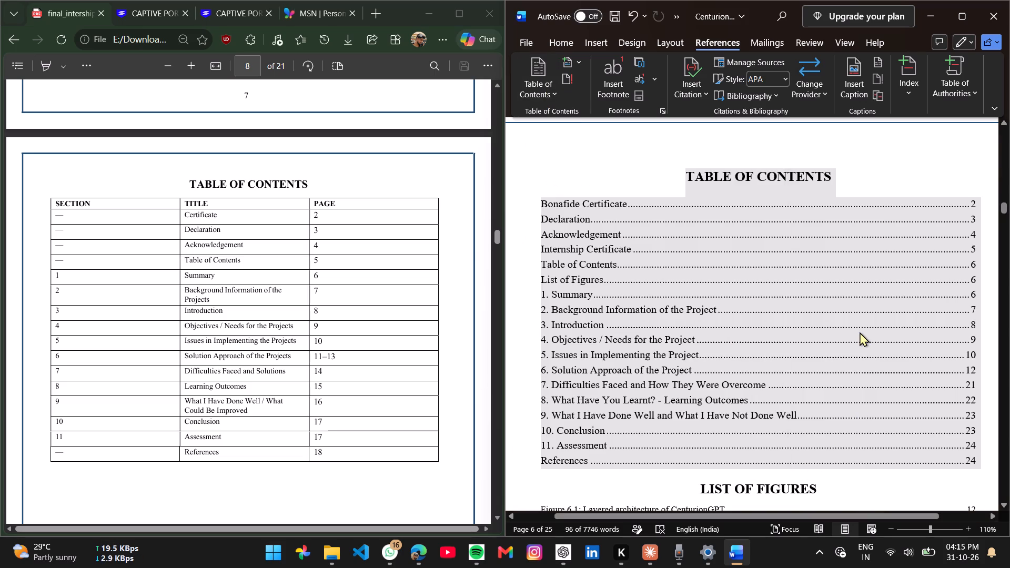
{"action": "left_click", "coordinate": [947, 168]}
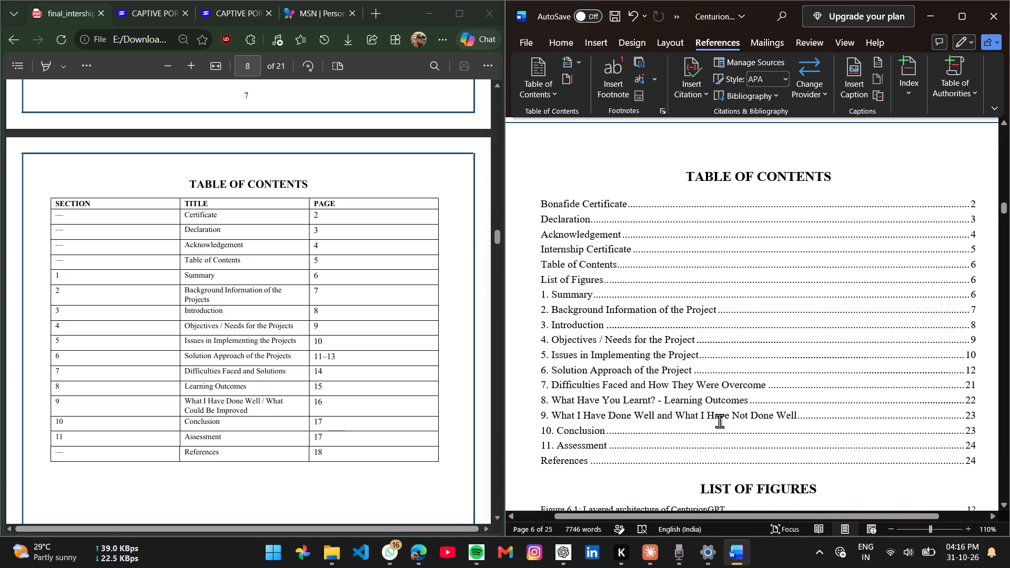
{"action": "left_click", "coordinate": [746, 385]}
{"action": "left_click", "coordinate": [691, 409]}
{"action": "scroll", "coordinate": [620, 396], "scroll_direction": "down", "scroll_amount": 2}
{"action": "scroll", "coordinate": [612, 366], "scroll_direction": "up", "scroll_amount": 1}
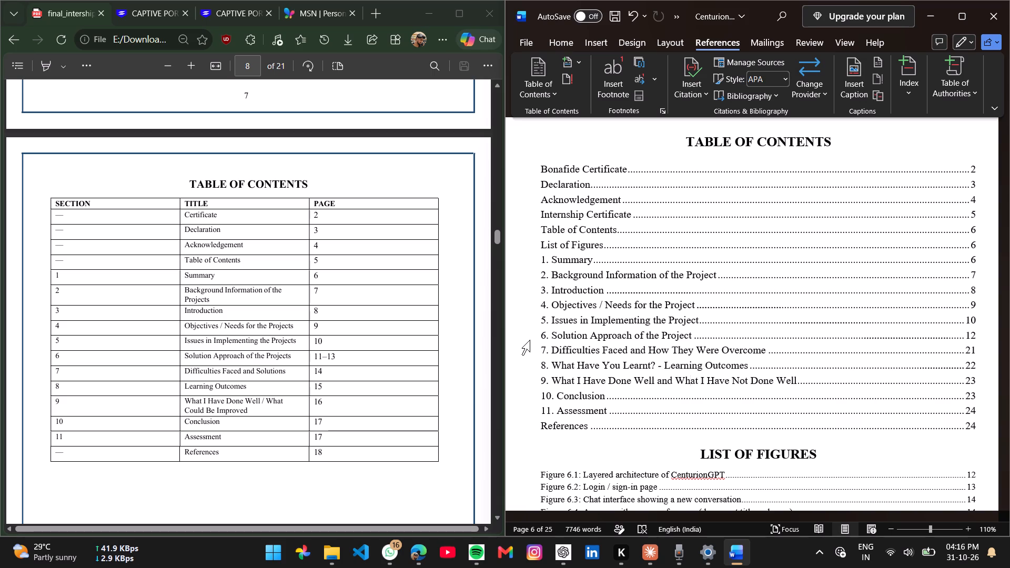
Delete all the dotted-leader entries under the report's TABLE OF CONTENTS heading, keeping the heading itself.
{"action": "left_click_drag", "start_coordinate": [620, 243], "coordinate": [629, 243]}
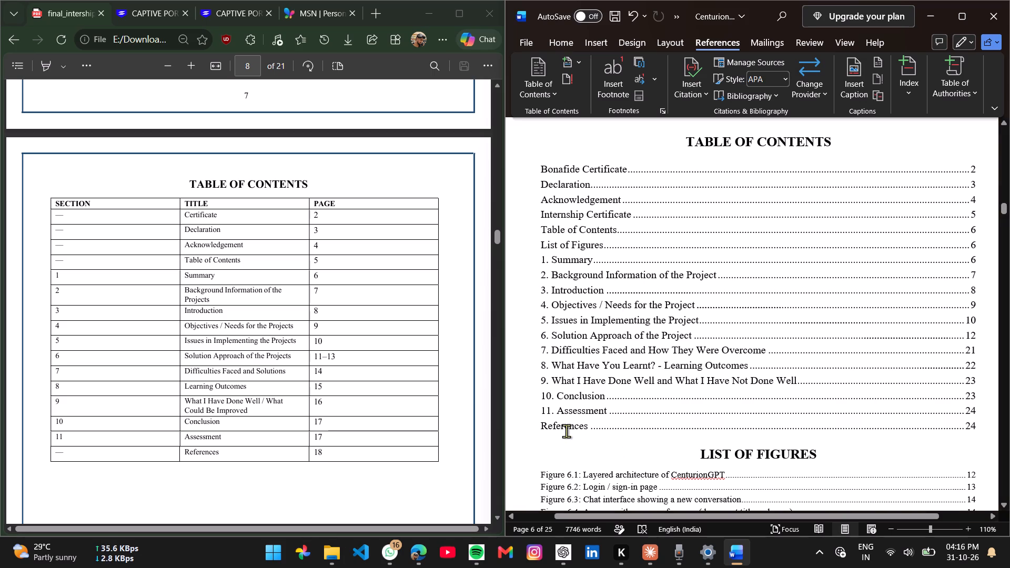
{"action": "left_click_drag", "start_coordinate": [985, 430], "coordinate": [932, 388]}
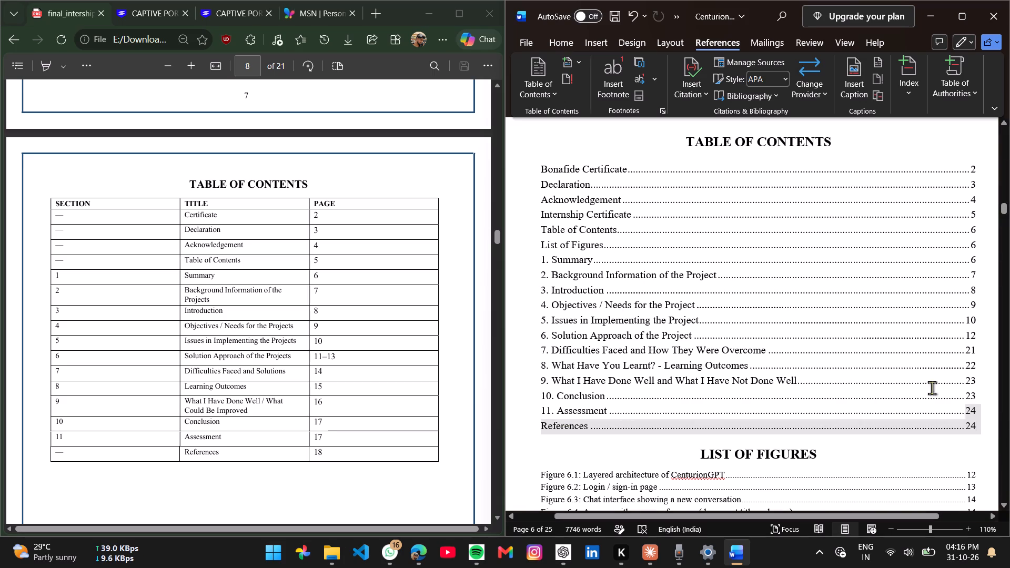
{"action": "left_click_drag", "start_coordinate": [932, 388], "coordinate": [545, 172]}
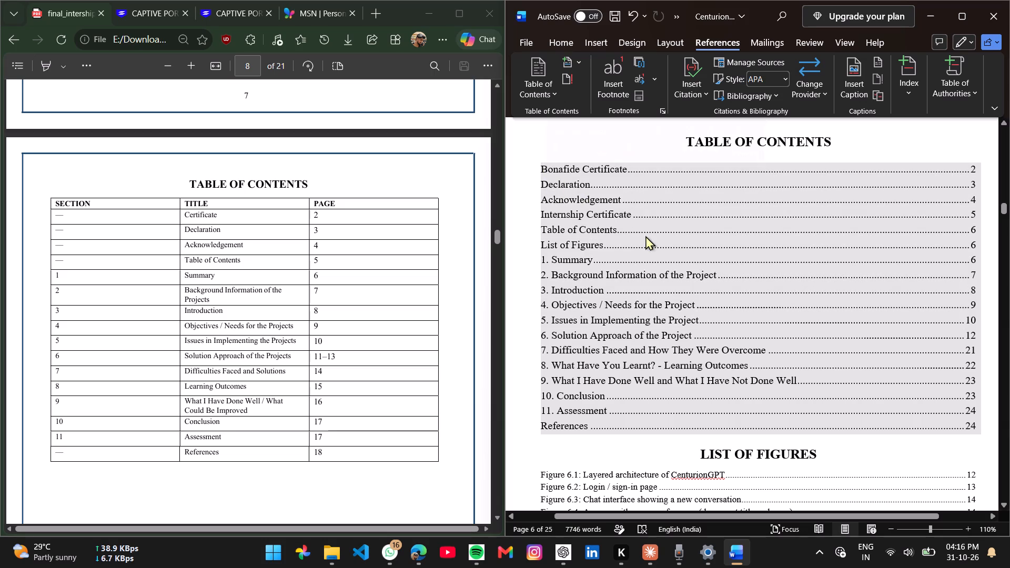
{"action": "key", "text": "BackSpace"}
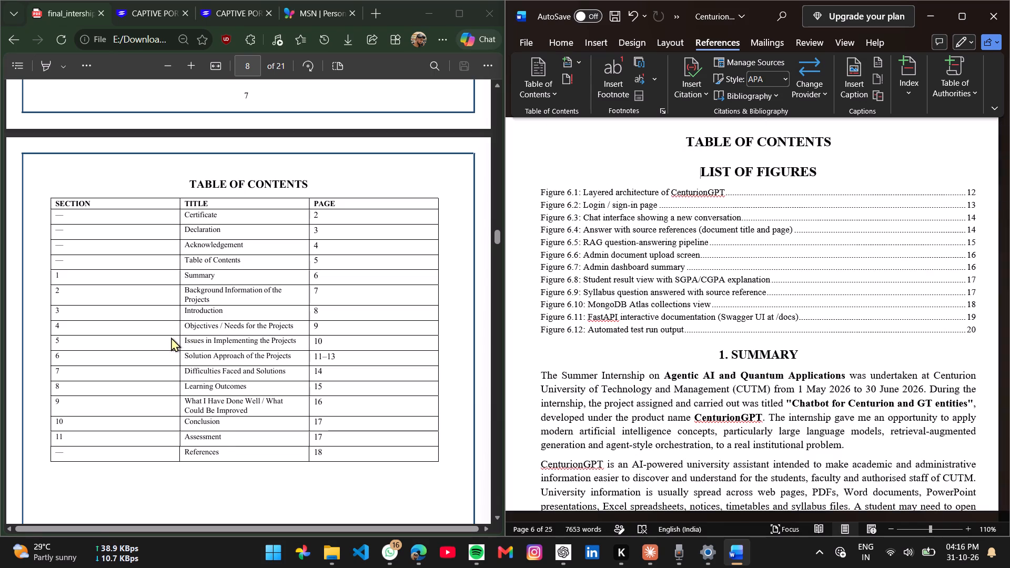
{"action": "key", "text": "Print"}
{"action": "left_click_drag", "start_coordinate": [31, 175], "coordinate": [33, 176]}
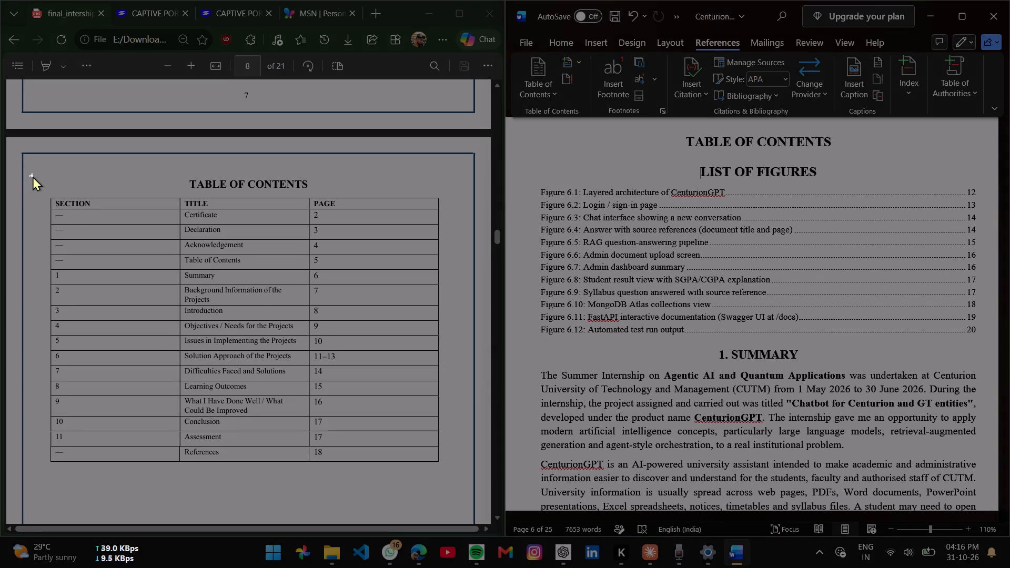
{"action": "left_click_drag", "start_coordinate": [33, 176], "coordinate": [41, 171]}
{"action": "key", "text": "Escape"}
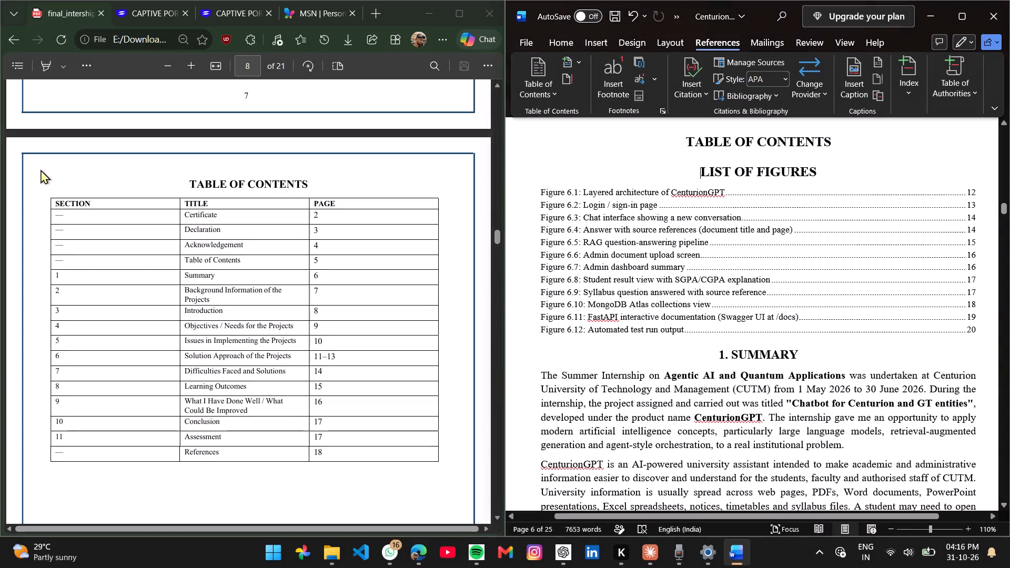
Screenshot the Section/Title/Page contents table in the reference PDF and paste it above the report's LIST OF FIGURES heading.
{"action": "key", "text": "Print"}
{"action": "left_click_drag", "start_coordinate": [38, 193], "coordinate": [84, 231]}
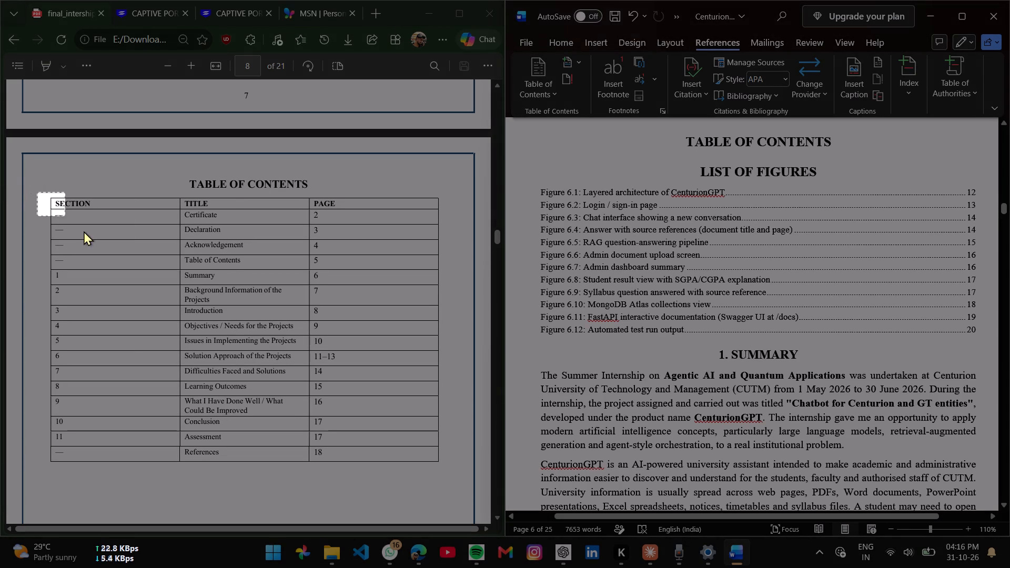
{"action": "left_click_drag", "start_coordinate": [84, 231], "coordinate": [447, 471]}
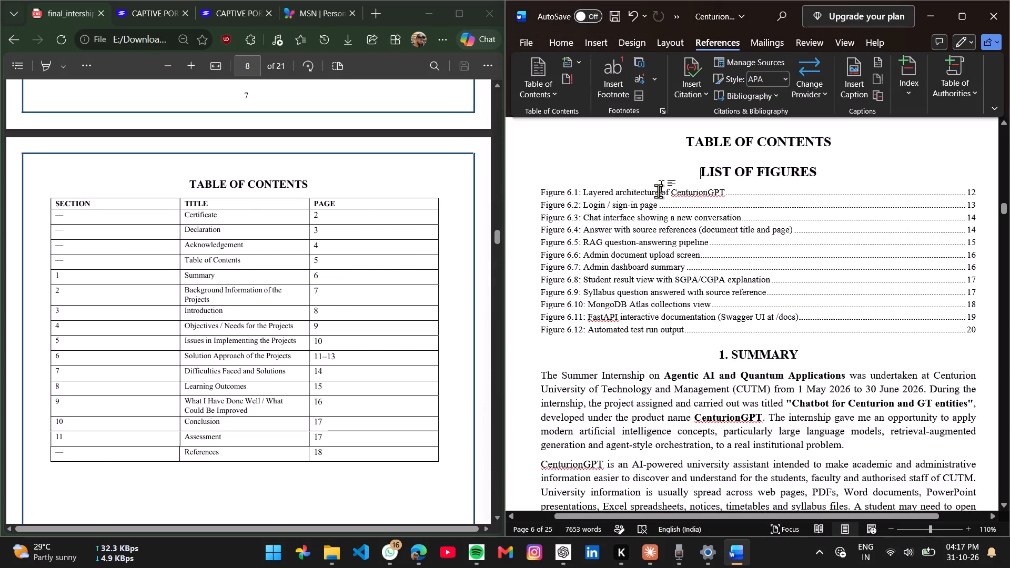
{"action": "left_click", "coordinate": [703, 170], "text": "ctrl"}
{"action": "left_click", "coordinate": [694, 185]}
{"action": "key", "text": "ctrl+v"}
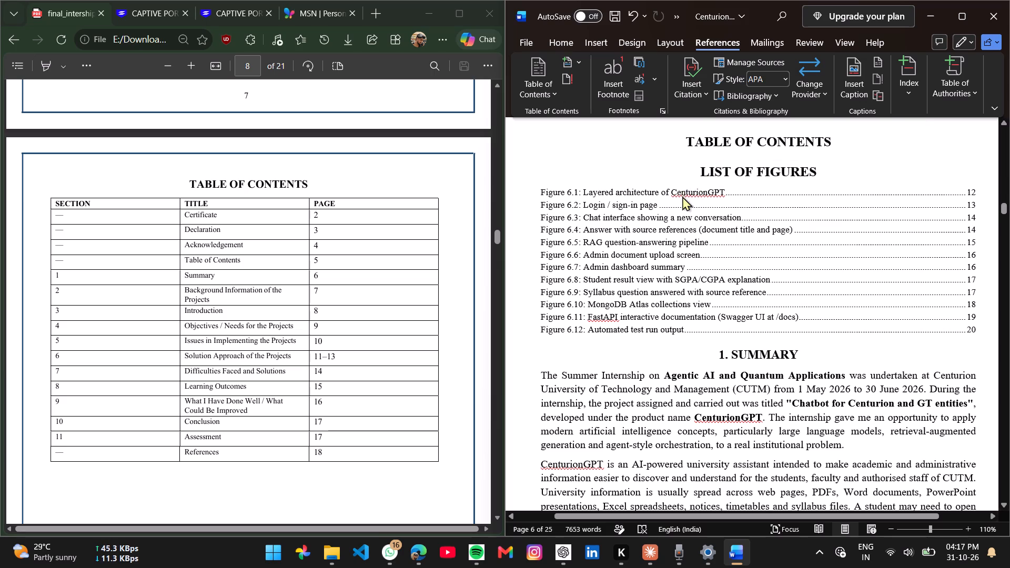
{"action": "scroll", "coordinate": [683, 339], "scroll_direction": "down", "scroll_amount": 5}
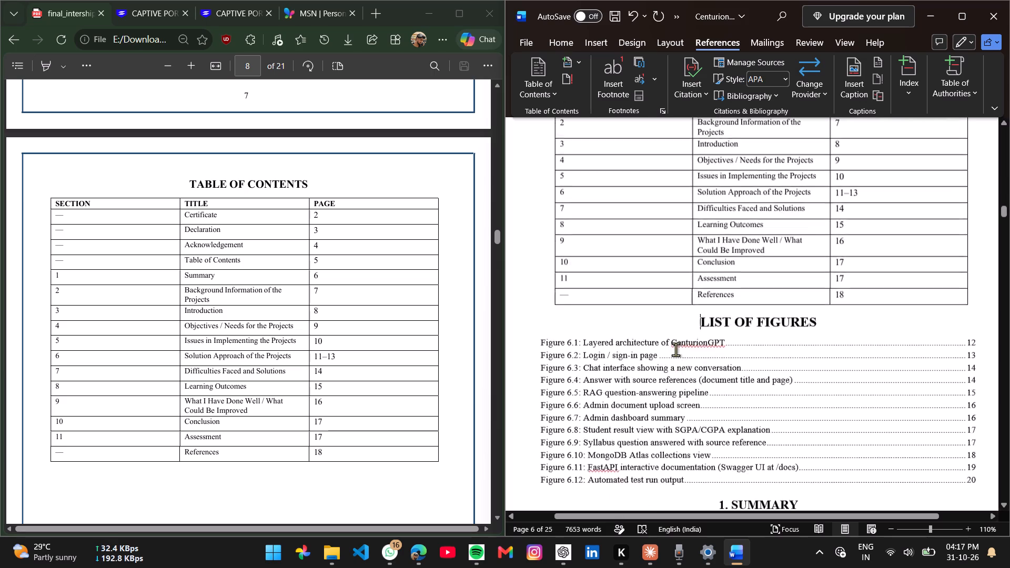
Delete the LIST OF FIGURES heading and all its figure entries from below the pasted contents table.
{"action": "scroll", "coordinate": [675, 349], "scroll_direction": "down", "scroll_amount": 2}
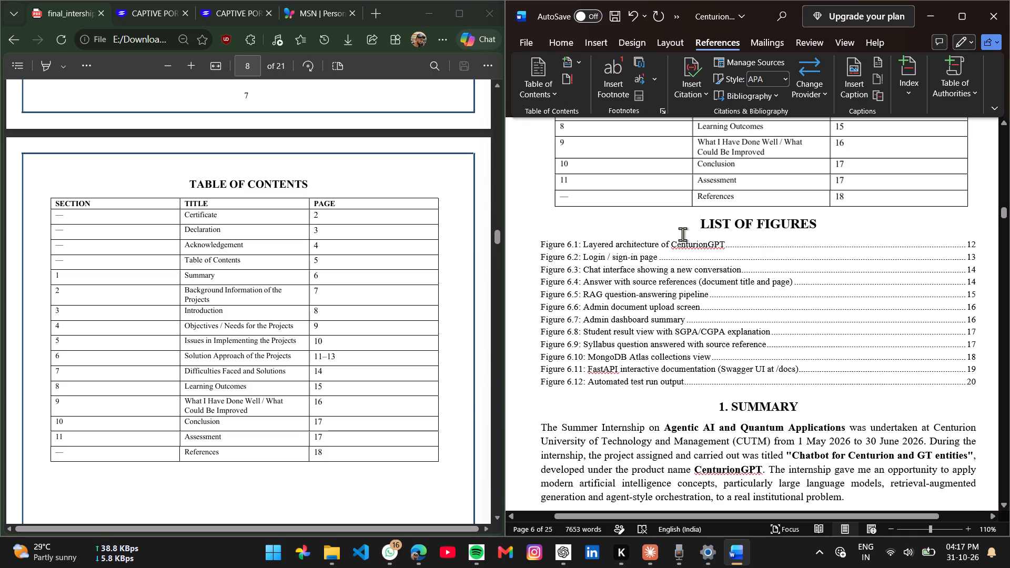
{"action": "scroll", "coordinate": [652, 295], "scroll_direction": "down", "scroll_amount": 1}
{"action": "scroll", "coordinate": [652, 297], "scroll_direction": "up", "scroll_amount": 5}
{"action": "scroll", "coordinate": [664, 286], "scroll_direction": "down", "scroll_amount": 3}
{"action": "left_click_drag", "start_coordinate": [694, 257], "coordinate": [913, 431]}
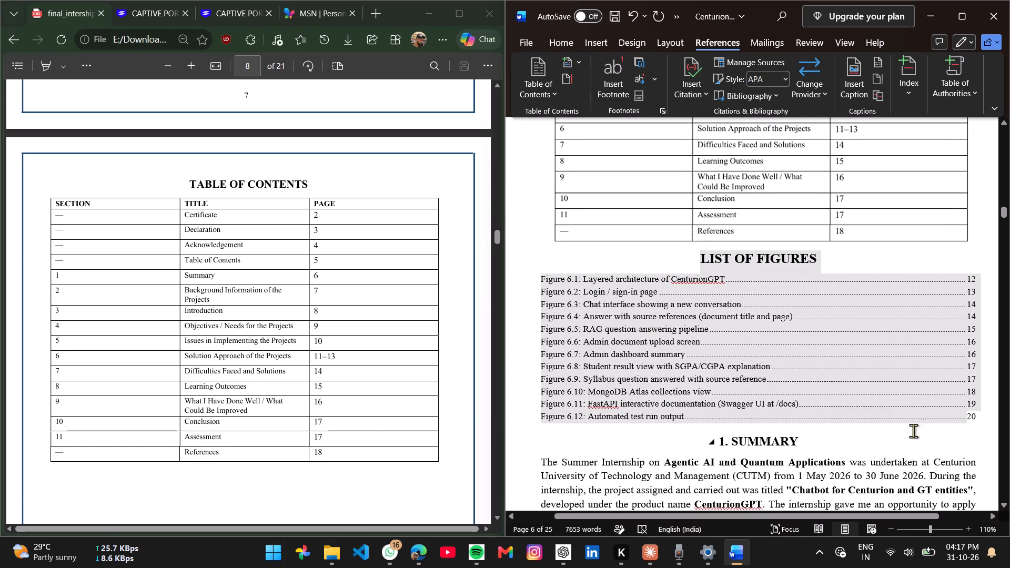
{"action": "left_click_drag", "start_coordinate": [913, 431], "coordinate": [945, 427]}
{"action": "left_click", "coordinate": [849, 428]}
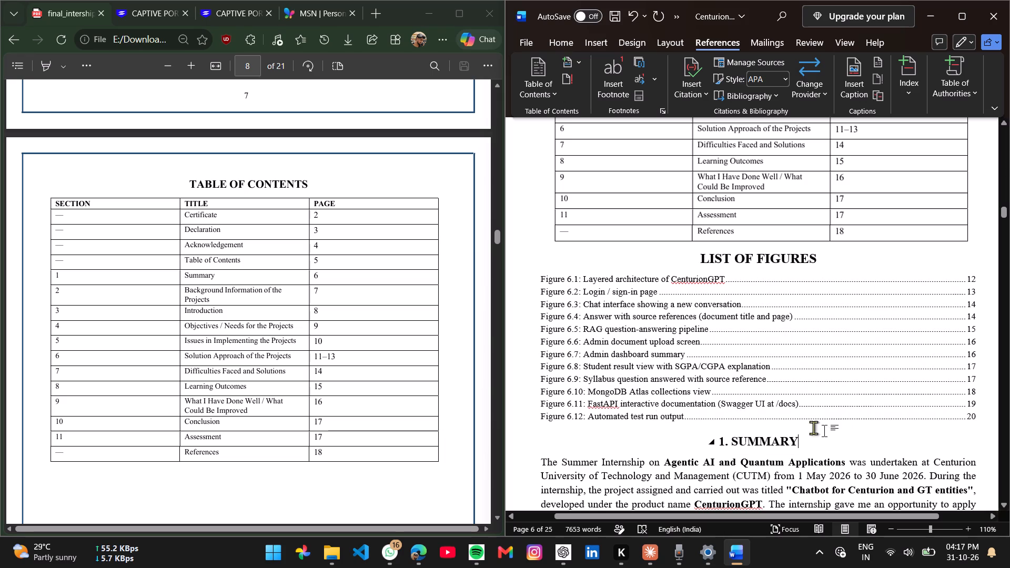
{"action": "left_click_drag", "start_coordinate": [700, 435], "coordinate": [538, 258]}
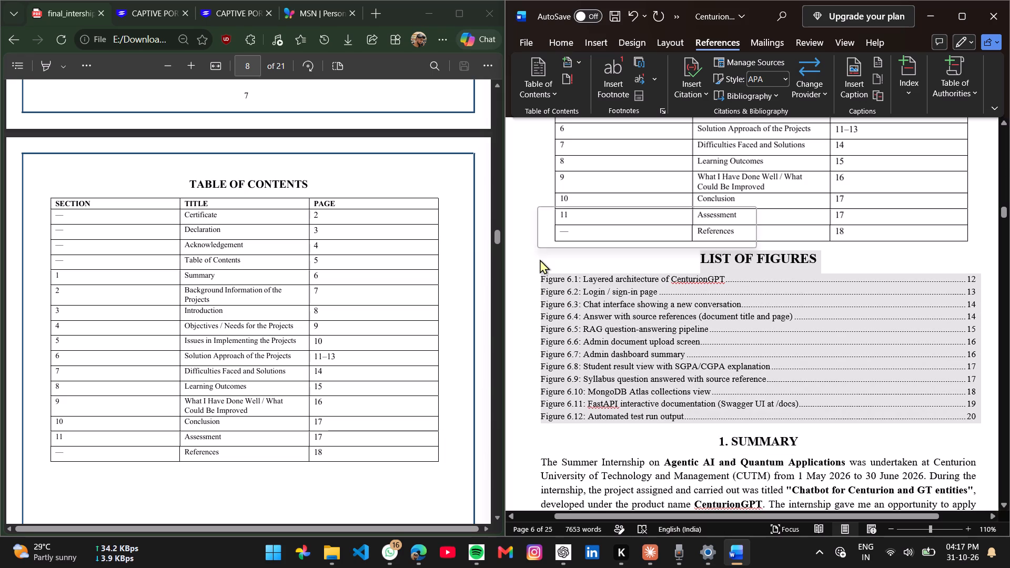
{"action": "key", "text": "BackSpace"}
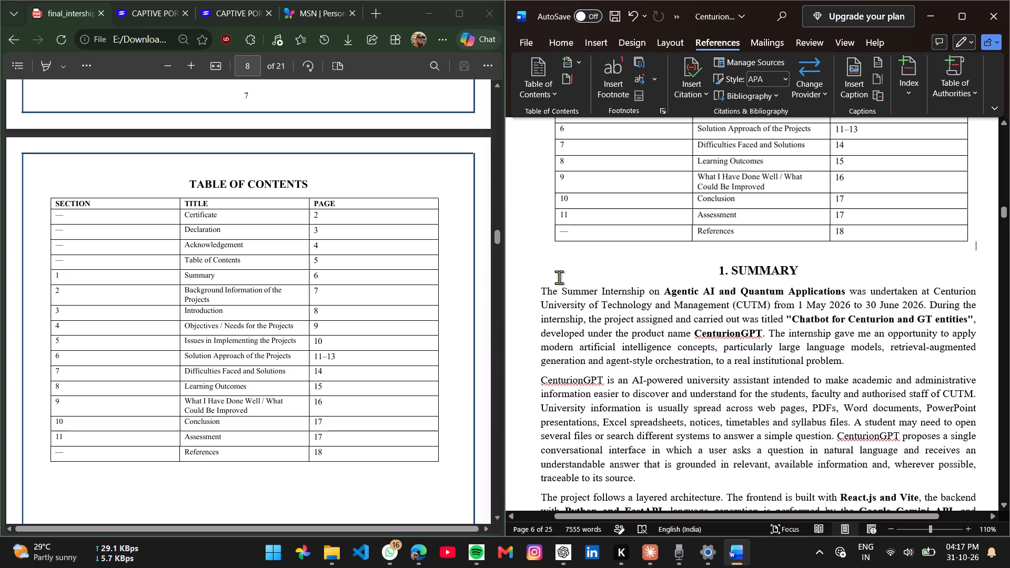
Compare the start and layout of the report's Summary section with the Summary page in the reference PDF.
{"action": "scroll", "coordinate": [706, 279], "scroll_direction": "down", "scroll_amount": 2}
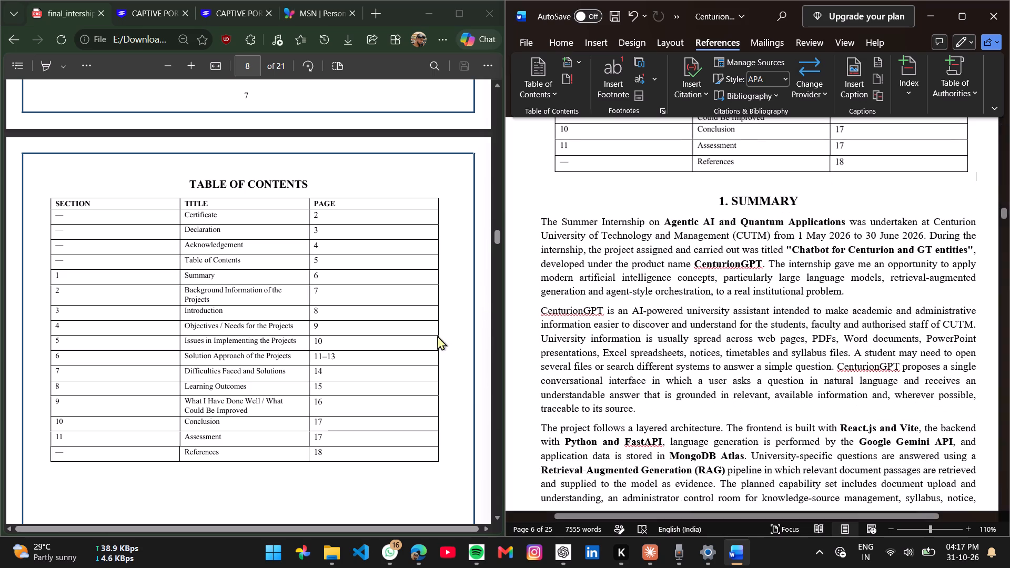
{"action": "scroll", "coordinate": [431, 340], "scroll_direction": "down", "scroll_amount": 9}
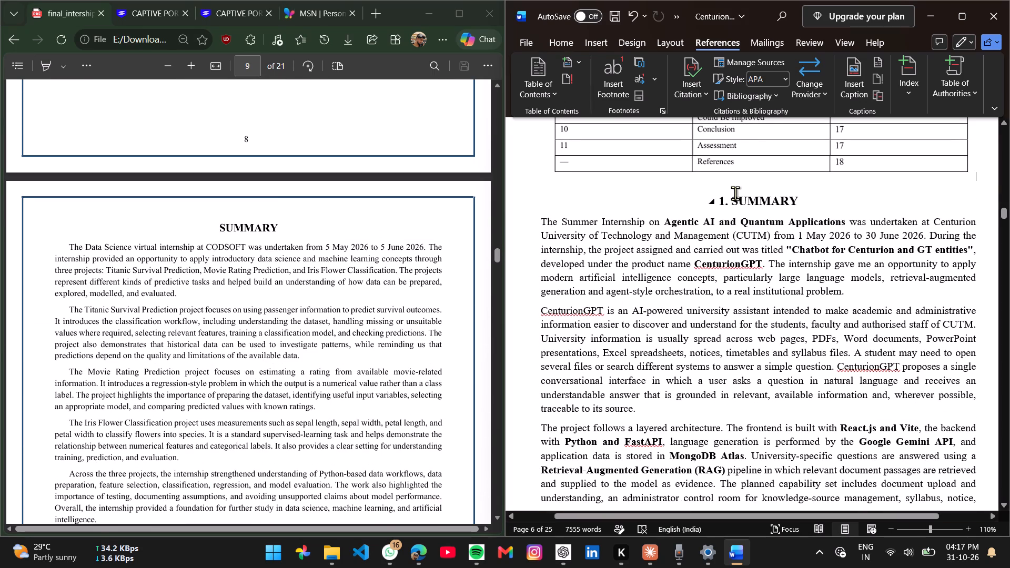
{"action": "left_click", "coordinate": [705, 185]}
{"action": "scroll", "coordinate": [800, 275], "scroll_direction": "down", "scroll_amount": 13}
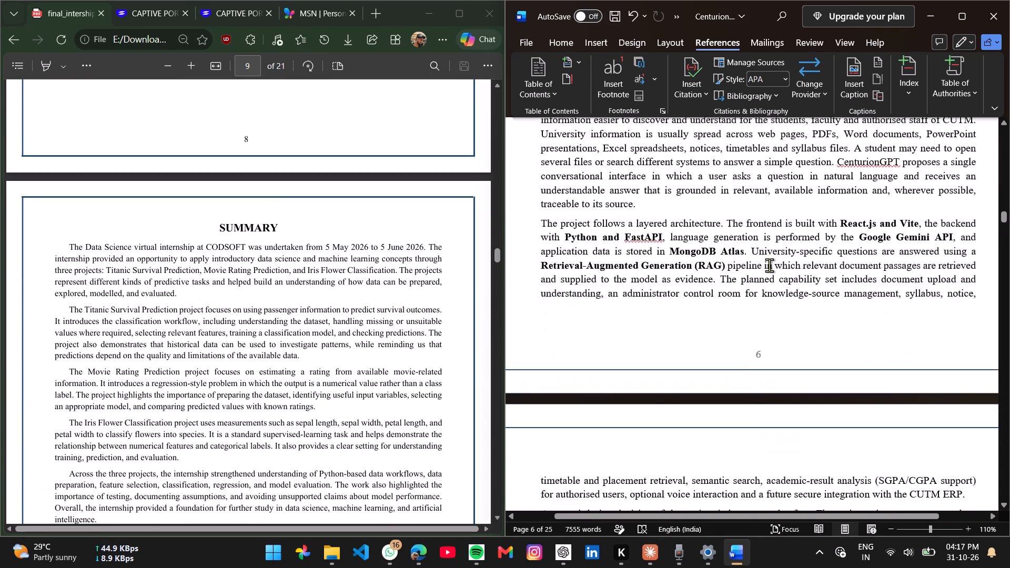
{"action": "scroll", "coordinate": [766, 265], "scroll_direction": "down", "scroll_amount": 9}
{"action": "scroll", "coordinate": [766, 265], "scroll_direction": "up", "scroll_amount": 10}
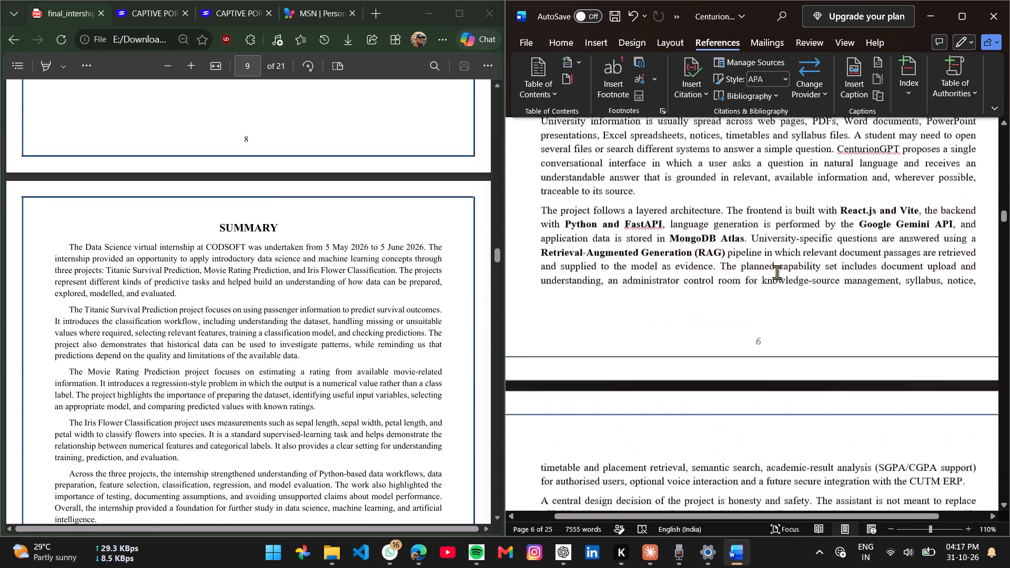
{"action": "scroll", "coordinate": [776, 272], "scroll_direction": "up", "scroll_amount": 8}
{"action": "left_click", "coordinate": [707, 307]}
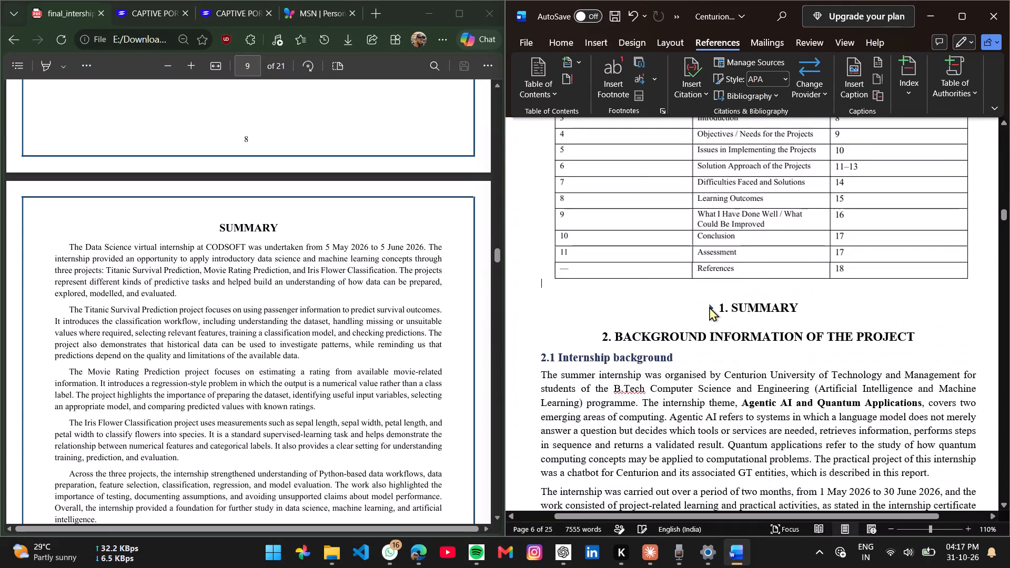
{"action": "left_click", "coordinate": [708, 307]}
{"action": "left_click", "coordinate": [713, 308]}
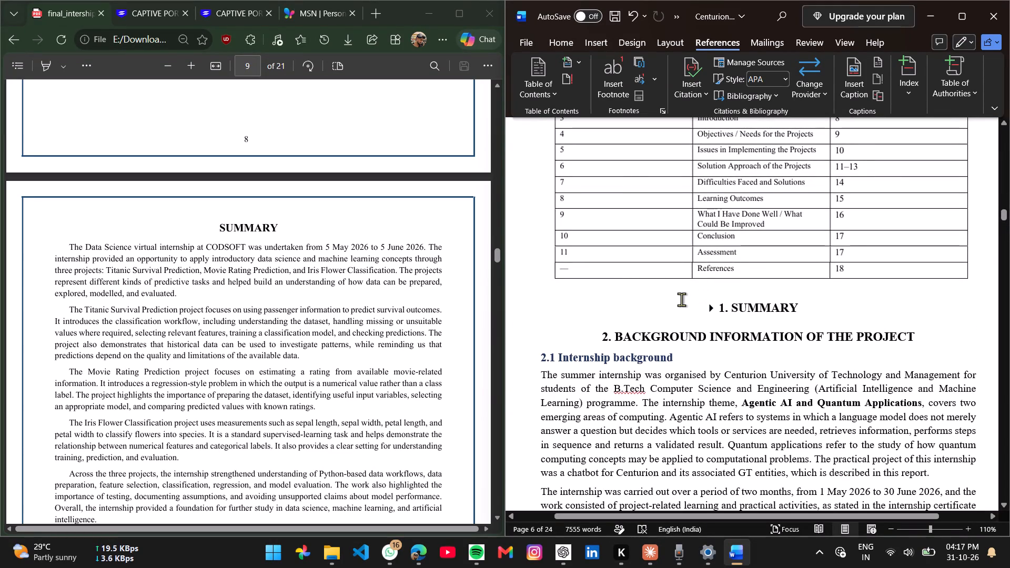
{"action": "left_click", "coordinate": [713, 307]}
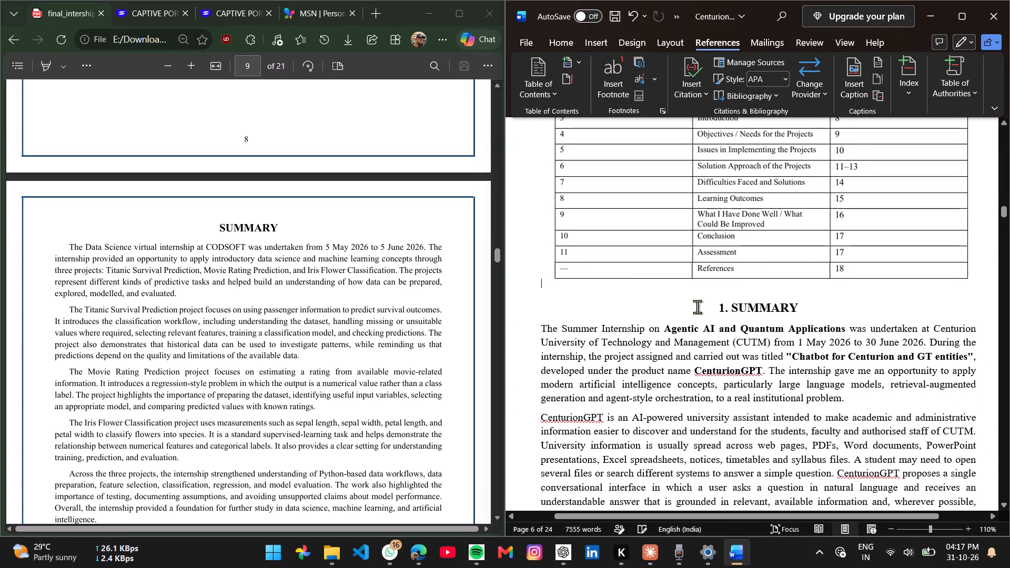
Insert twelve blank lines before the 1. SUMMARY heading to push it onto the page after the contents table.
{"action": "left_click", "coordinate": [697, 305]}
{"action": "key", "text": "Return"}
{"action": "key", "text": "Return"}
{"action": "key", "text": "Return"}
{"action": "key", "text": "Return"}
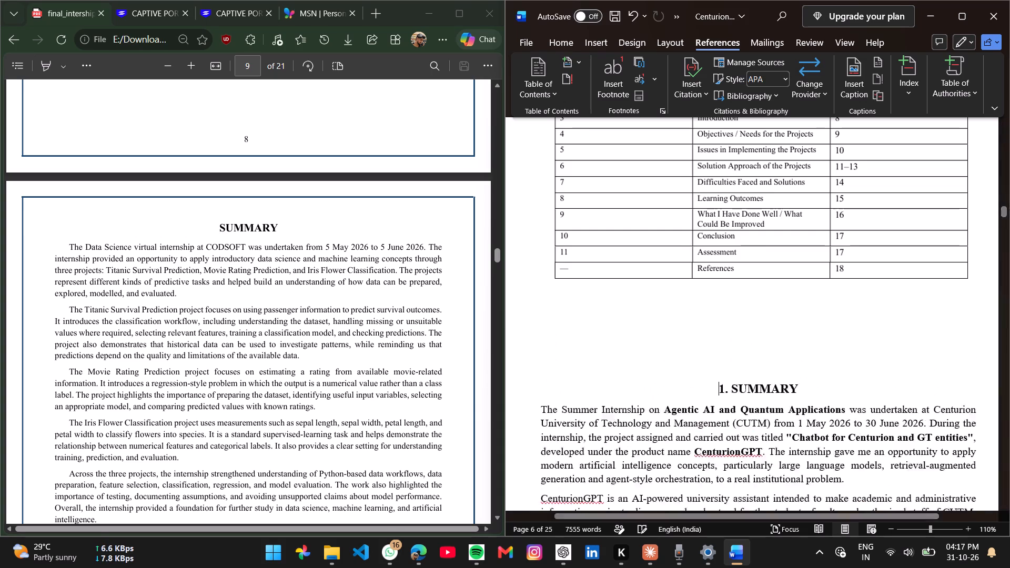
{"action": "key", "text": "Return"}
{"action": "key", "text": "Return"}
{"action": "key", "text": "Return"}
{"action": "key", "text": "Return"}
{"action": "key", "text": "Return"}
{"action": "key", "text": "Return"}
{"action": "scroll", "coordinate": [753, 438], "scroll_direction": "down", "scroll_amount": 1}
{"action": "scroll", "coordinate": [761, 442], "scroll_direction": "up", "scroll_amount": 1}
{"action": "scroll", "coordinate": [765, 444], "scroll_direction": "down", "scroll_amount": 1}
{"action": "key", "text": "Return"}
{"action": "key", "text": "Return"}
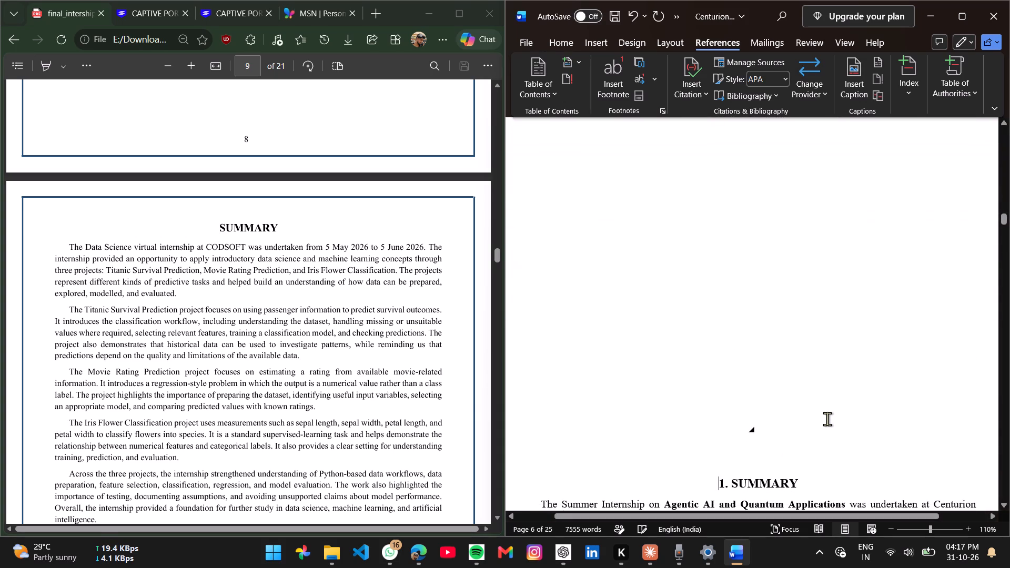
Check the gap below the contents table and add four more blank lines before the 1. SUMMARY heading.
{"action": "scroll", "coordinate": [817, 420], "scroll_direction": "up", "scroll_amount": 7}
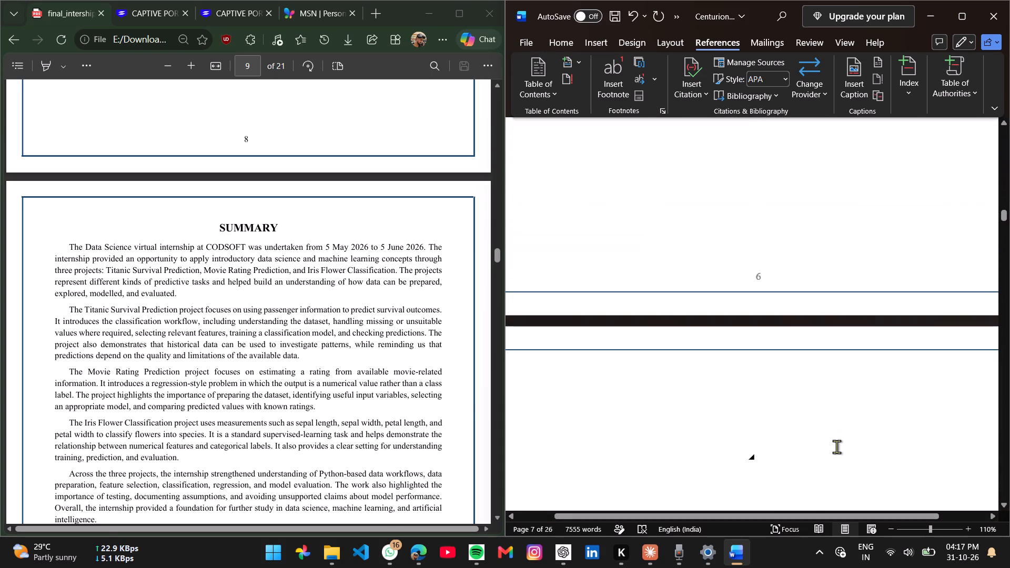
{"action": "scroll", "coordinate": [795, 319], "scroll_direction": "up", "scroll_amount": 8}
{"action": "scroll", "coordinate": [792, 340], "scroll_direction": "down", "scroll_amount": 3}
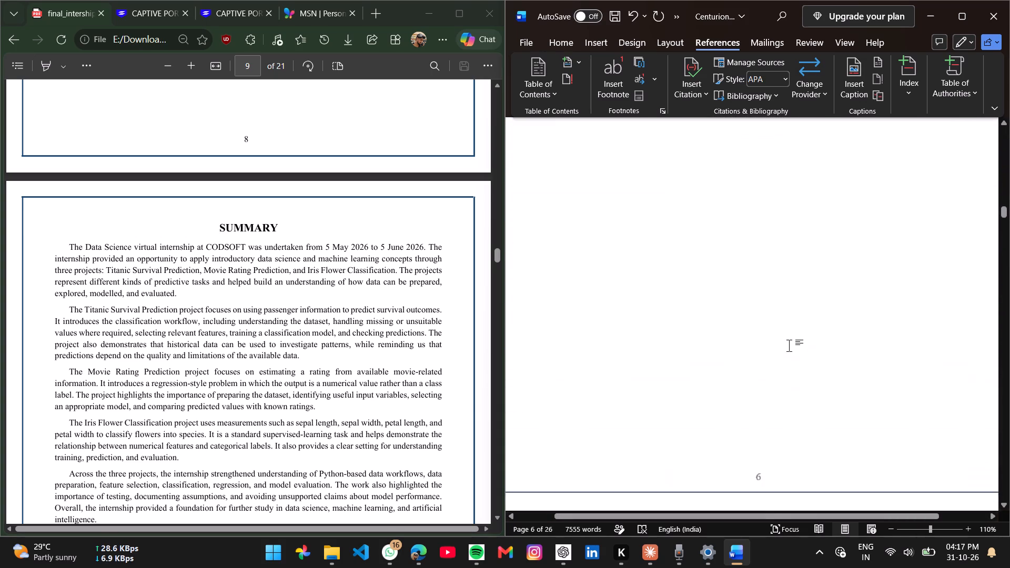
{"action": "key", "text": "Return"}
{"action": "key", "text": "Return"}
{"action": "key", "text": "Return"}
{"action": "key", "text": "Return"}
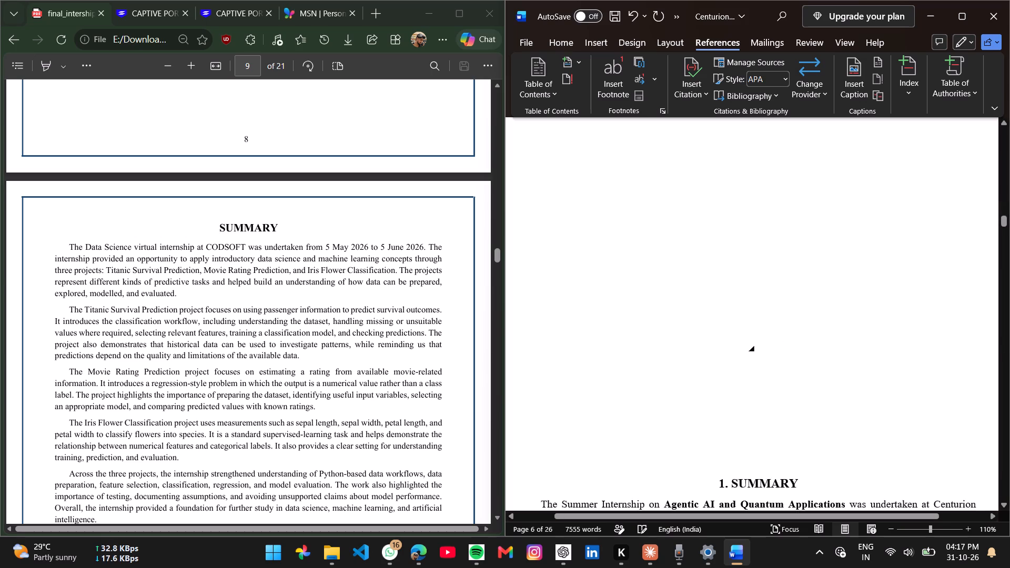
Remove eleven of the blank lines above the 1. SUMMARY heading and check its placement below the contents table.
{"action": "key", "text": "BackSpace"}
{"action": "key", "text": "BackSpace"}
{"action": "key", "text": "BackSpace"}
{"action": "key", "text": "BackSpace"}
{"action": "key", "text": "BackSpace"}
{"action": "key", "text": "BackSpace"}
{"action": "key", "text": "BackSpace"}
{"action": "key", "text": "BackSpace"}
{"action": "key", "text": "BackSpace"}
{"action": "key", "text": "BackSpace"}
{"action": "key", "text": "BackSpace"}
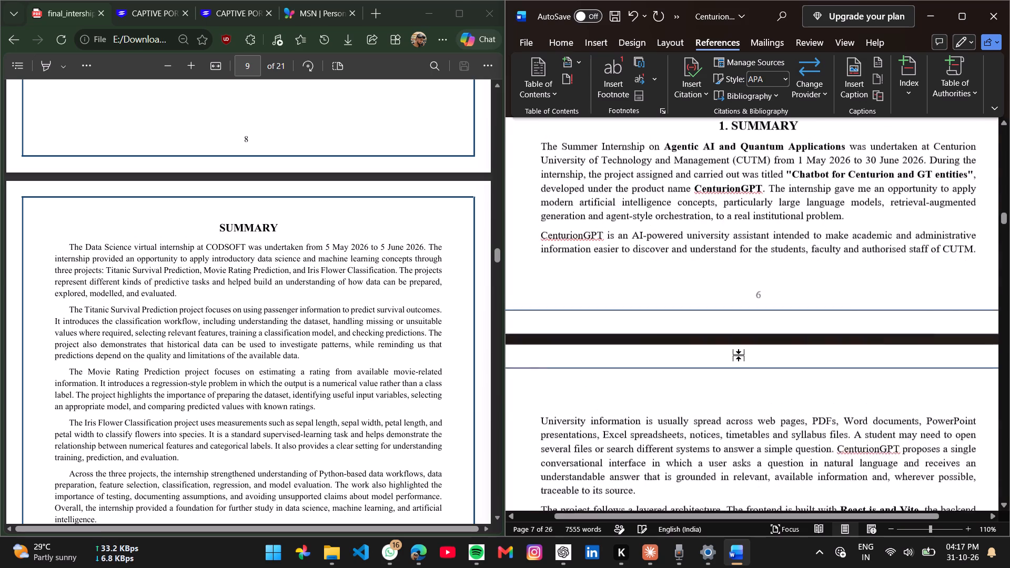
{"action": "scroll", "coordinate": [744, 348], "scroll_direction": "up", "scroll_amount": 9}
{"action": "scroll", "coordinate": [747, 344], "scroll_direction": "down", "scroll_amount": 1}
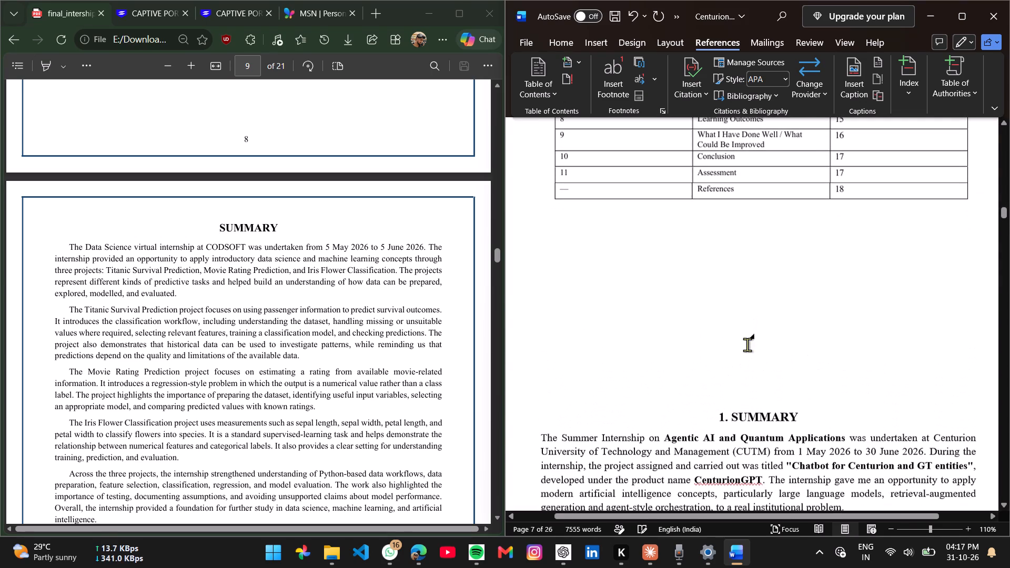
Add four blank lines before the 1. SUMMARY heading to start it on page 7, and check the spacing around the page break.
{"action": "key", "text": "Return"}
{"action": "key", "text": "Return"}
{"action": "key", "text": "Return"}
{"action": "key", "text": "Return"}
{"action": "scroll", "coordinate": [749, 351], "scroll_direction": "down", "scroll_amount": 3}
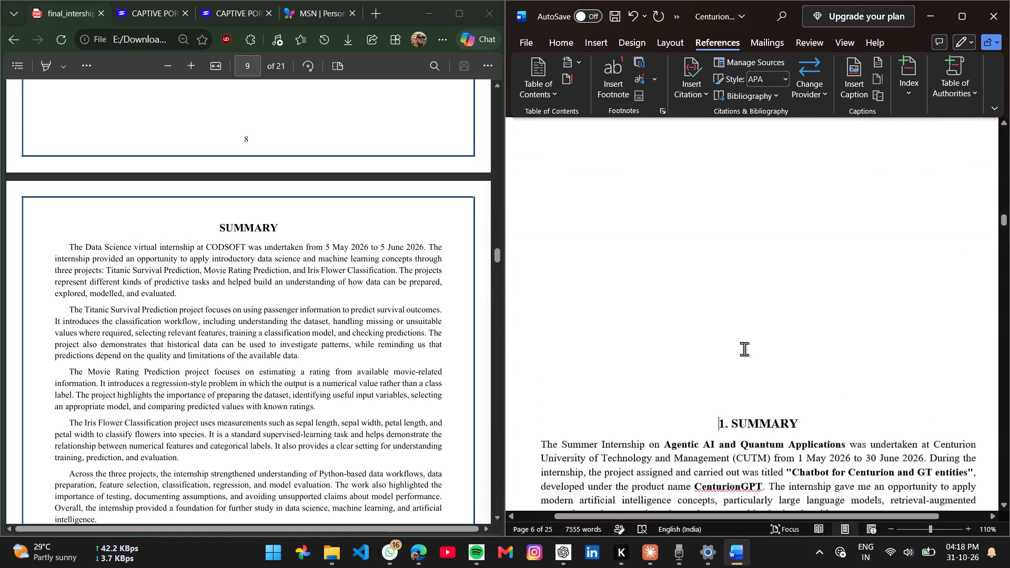
{"action": "scroll", "coordinate": [744, 349], "scroll_direction": "down", "scroll_amount": 1}
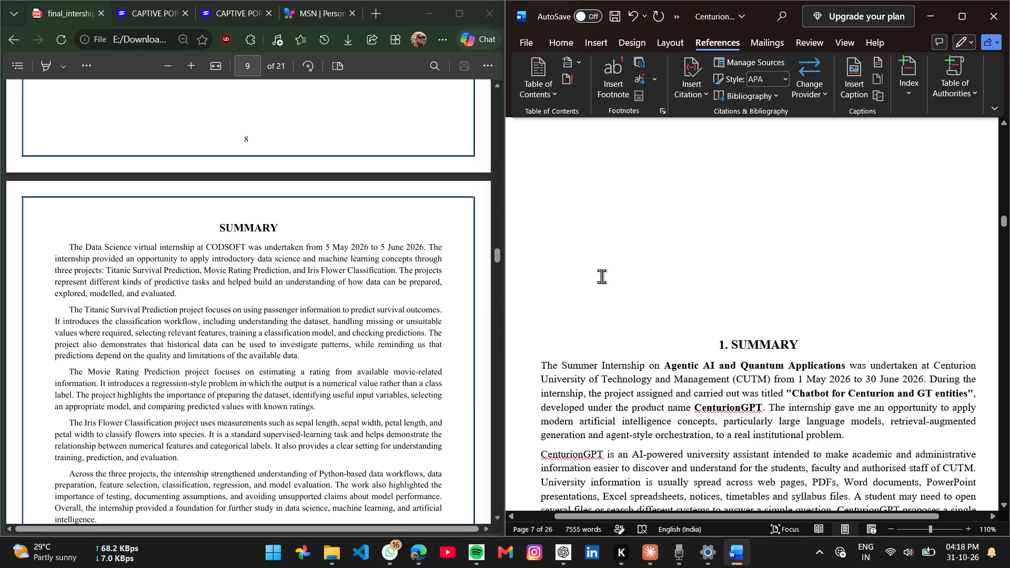
{"action": "scroll", "coordinate": [642, 334], "scroll_direction": "down", "scroll_amount": 3}
{"action": "scroll", "coordinate": [647, 339], "scroll_direction": "up", "scroll_amount": 13}
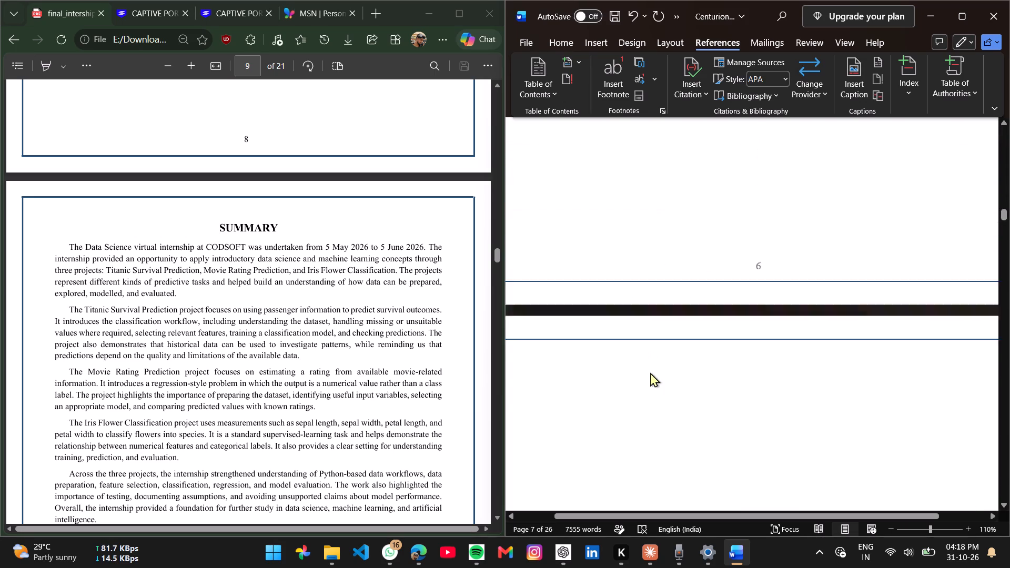
{"action": "scroll", "coordinate": [650, 372], "scroll_direction": "up", "scroll_amount": 13}
{"action": "scroll", "coordinate": [637, 387], "scroll_direction": "down", "scroll_amount": 1}
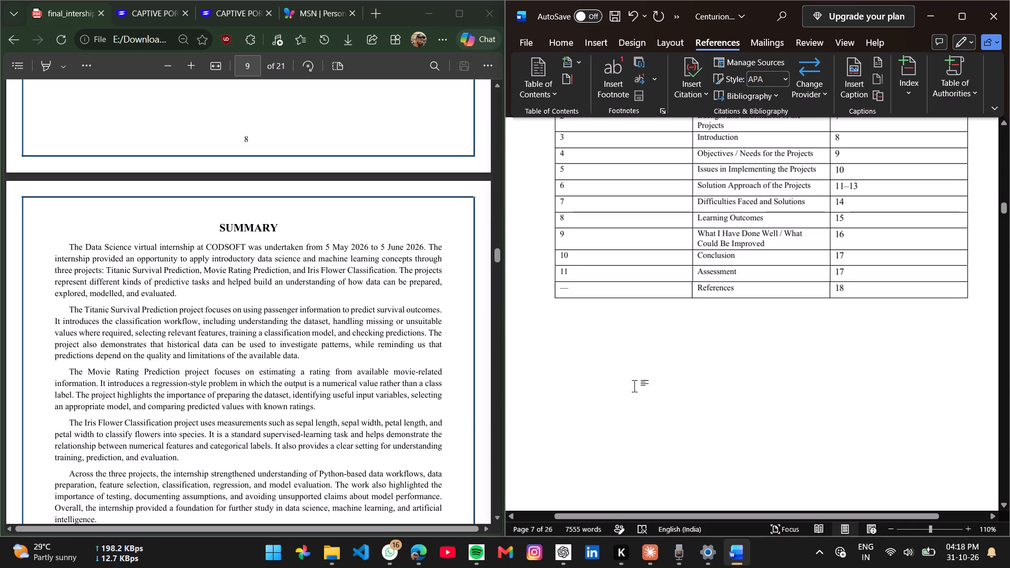
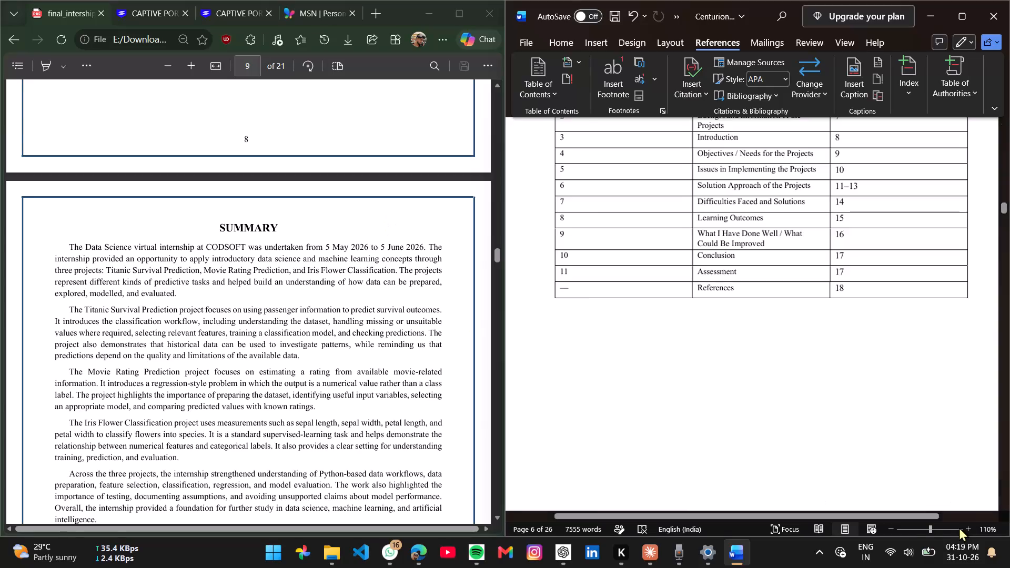
Delete the run of blank lines separating the contents table from the 1. SUMMARY heading.
{"action": "scroll", "coordinate": [959, 527], "scroll_direction": "down", "scroll_amount": 8}
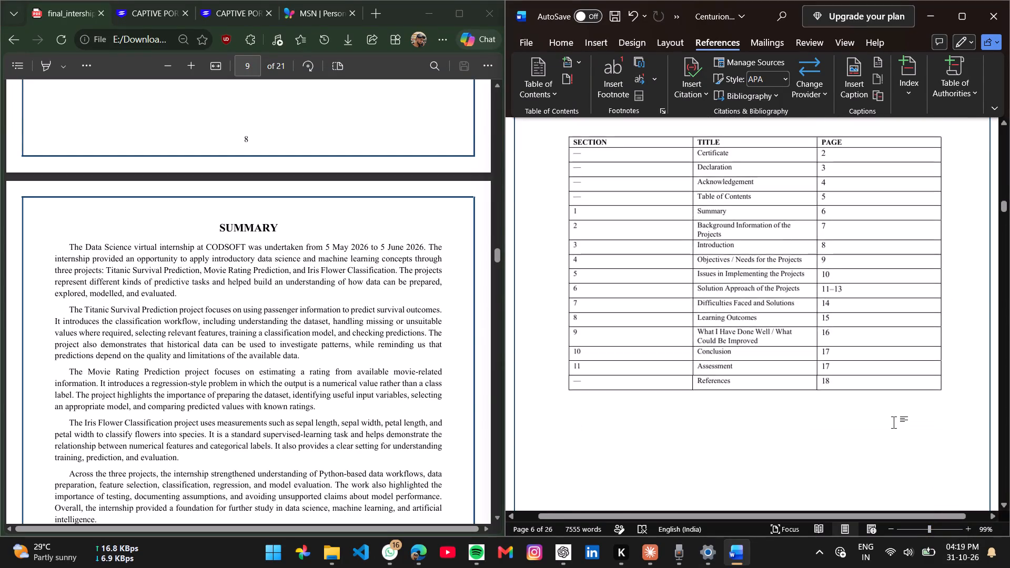
{"action": "scroll", "coordinate": [889, 419], "scroll_direction": "down", "scroll_amount": 18}
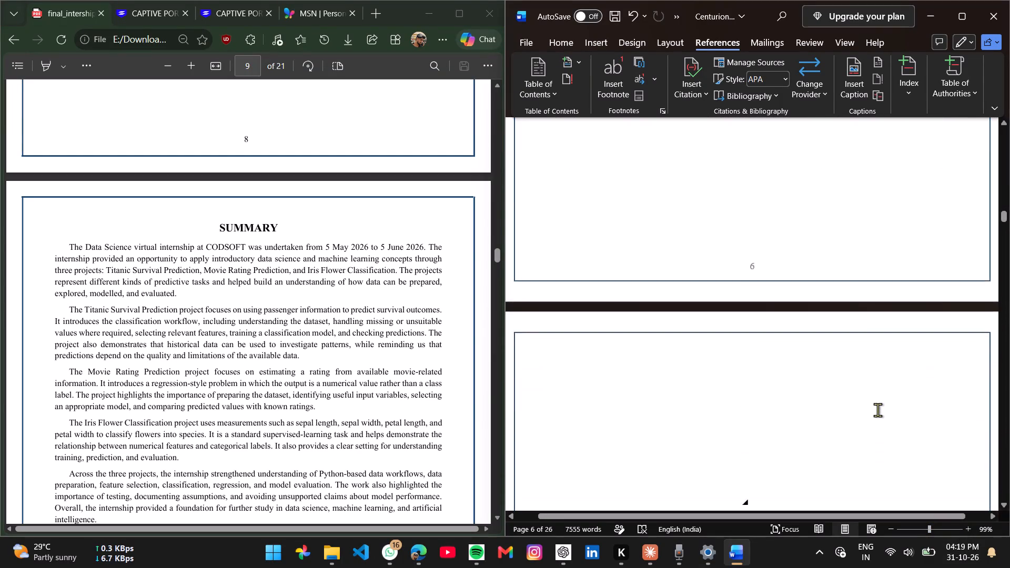
{"action": "scroll", "coordinate": [877, 410], "scroll_direction": "down", "scroll_amount": 7}
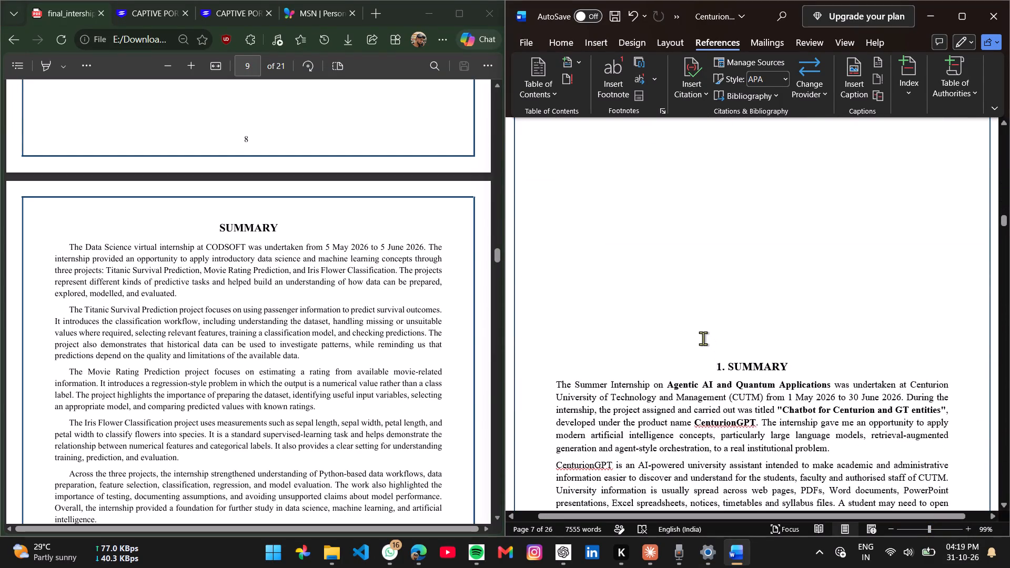
{"action": "key", "text": "BackSpace"}
{"action": "scroll", "coordinate": [755, 336], "scroll_direction": "up", "scroll_amount": 2}
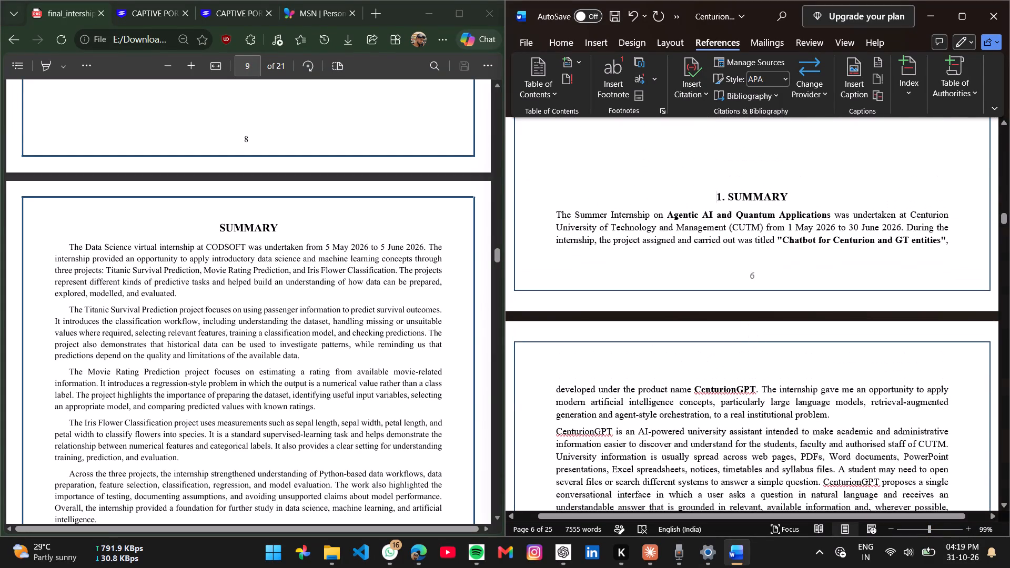
{"action": "key", "text": "Return"}
{"action": "left_click_drag", "start_coordinate": [655, 196], "coordinate": [716, 382]}
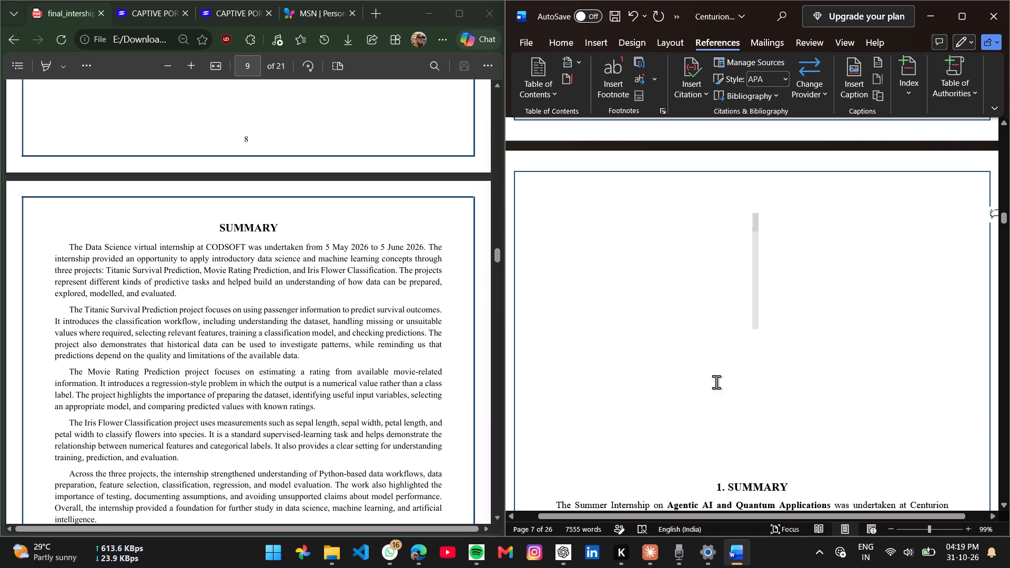
{"action": "left_click_drag", "start_coordinate": [716, 382], "coordinate": [726, 470]}
{"action": "key", "text": "BackSpace"}
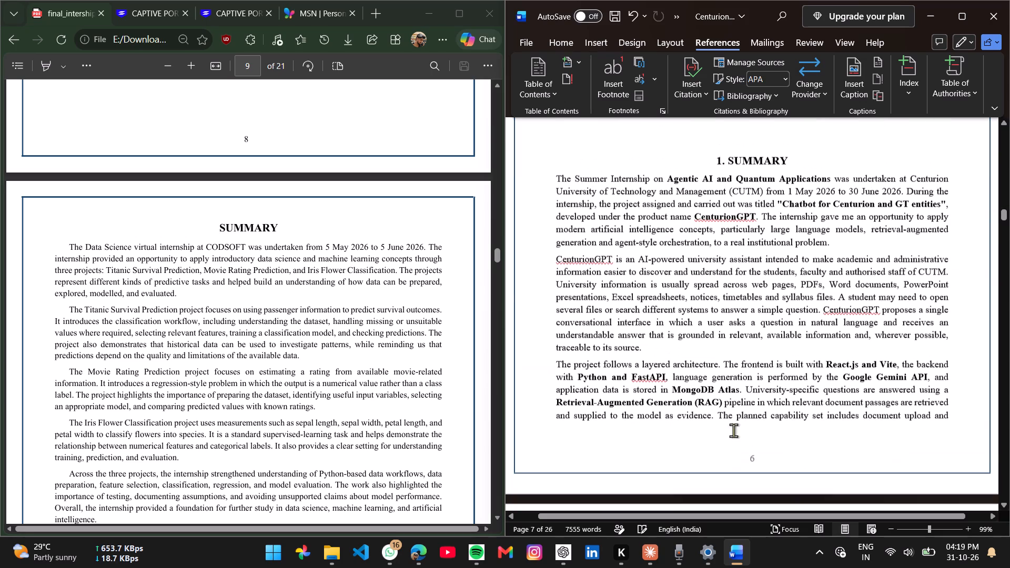
{"action": "scroll", "coordinate": [764, 296], "scroll_direction": "up", "scroll_amount": 4}
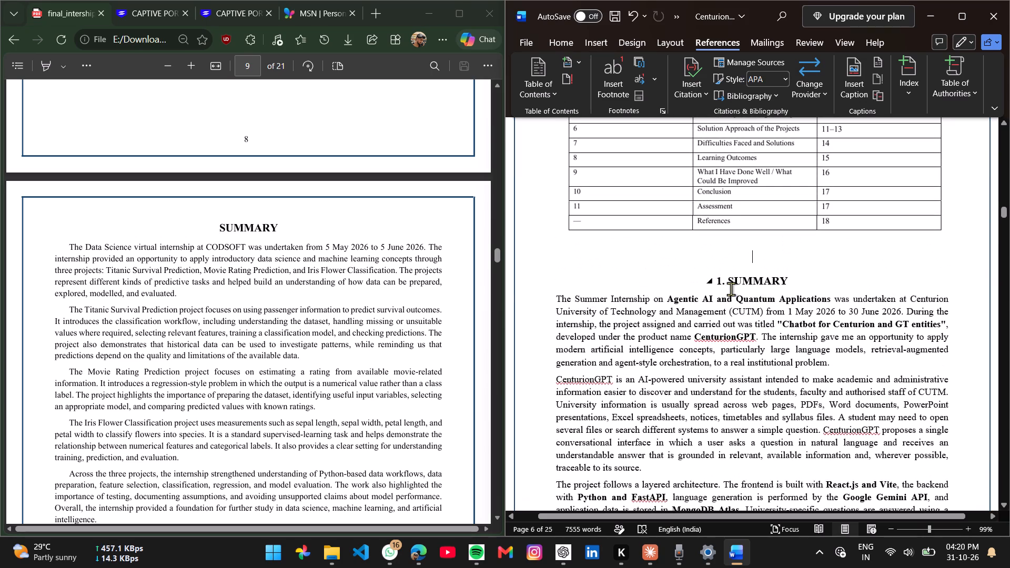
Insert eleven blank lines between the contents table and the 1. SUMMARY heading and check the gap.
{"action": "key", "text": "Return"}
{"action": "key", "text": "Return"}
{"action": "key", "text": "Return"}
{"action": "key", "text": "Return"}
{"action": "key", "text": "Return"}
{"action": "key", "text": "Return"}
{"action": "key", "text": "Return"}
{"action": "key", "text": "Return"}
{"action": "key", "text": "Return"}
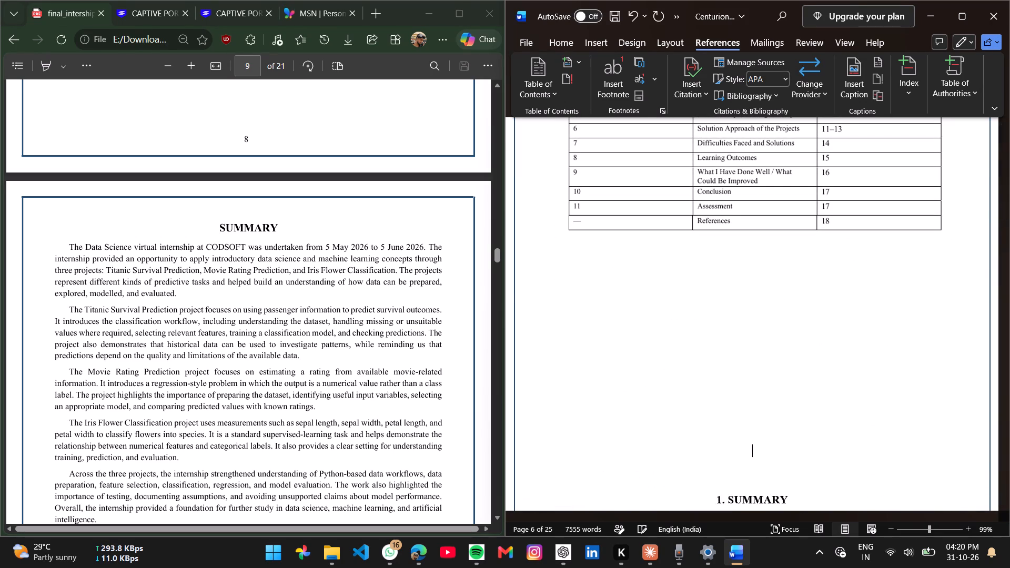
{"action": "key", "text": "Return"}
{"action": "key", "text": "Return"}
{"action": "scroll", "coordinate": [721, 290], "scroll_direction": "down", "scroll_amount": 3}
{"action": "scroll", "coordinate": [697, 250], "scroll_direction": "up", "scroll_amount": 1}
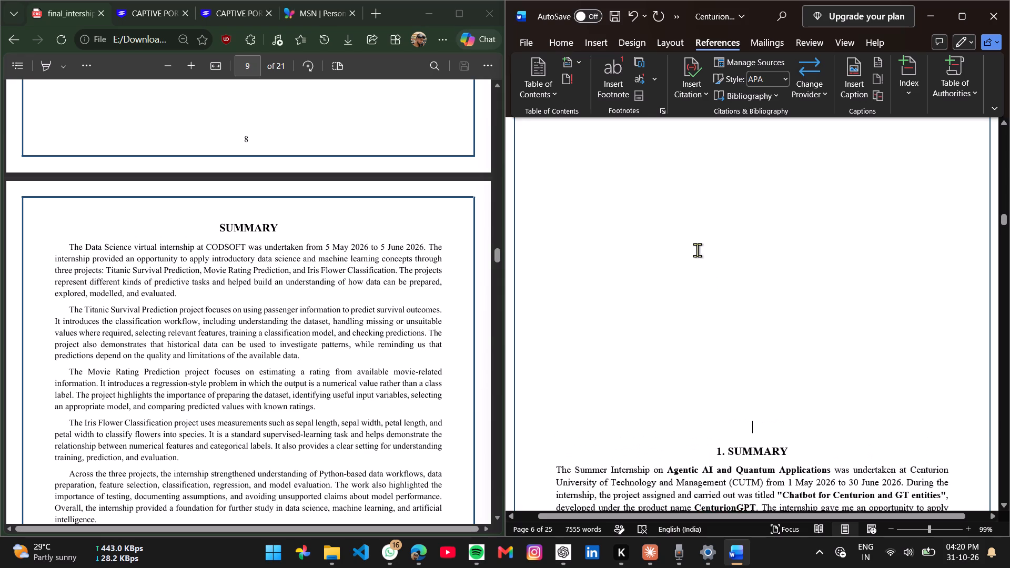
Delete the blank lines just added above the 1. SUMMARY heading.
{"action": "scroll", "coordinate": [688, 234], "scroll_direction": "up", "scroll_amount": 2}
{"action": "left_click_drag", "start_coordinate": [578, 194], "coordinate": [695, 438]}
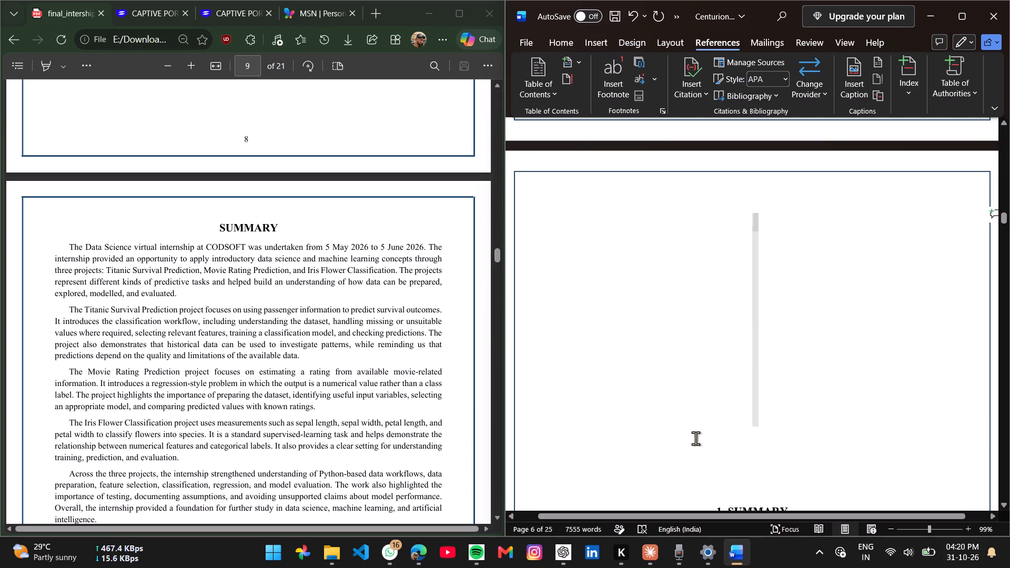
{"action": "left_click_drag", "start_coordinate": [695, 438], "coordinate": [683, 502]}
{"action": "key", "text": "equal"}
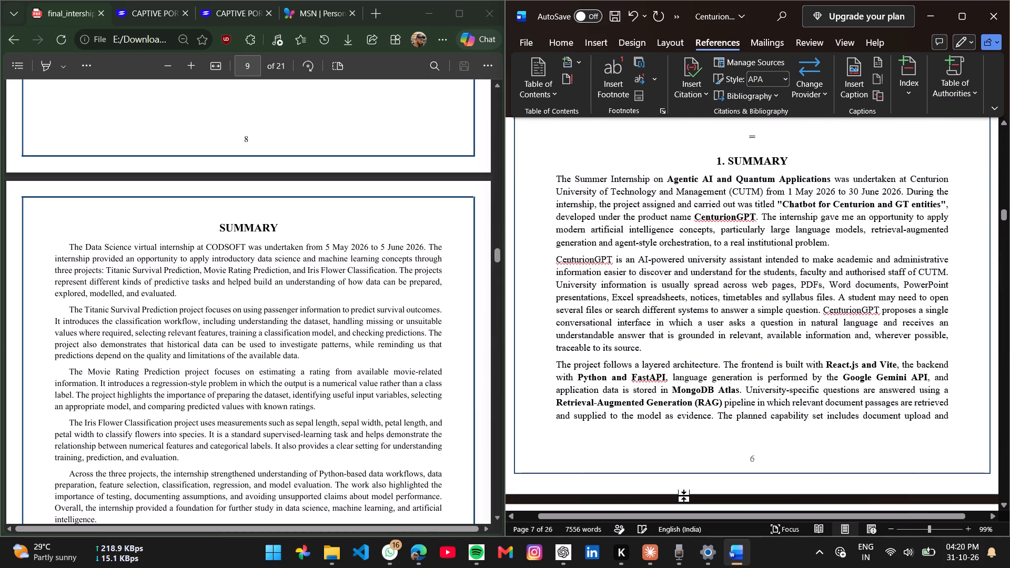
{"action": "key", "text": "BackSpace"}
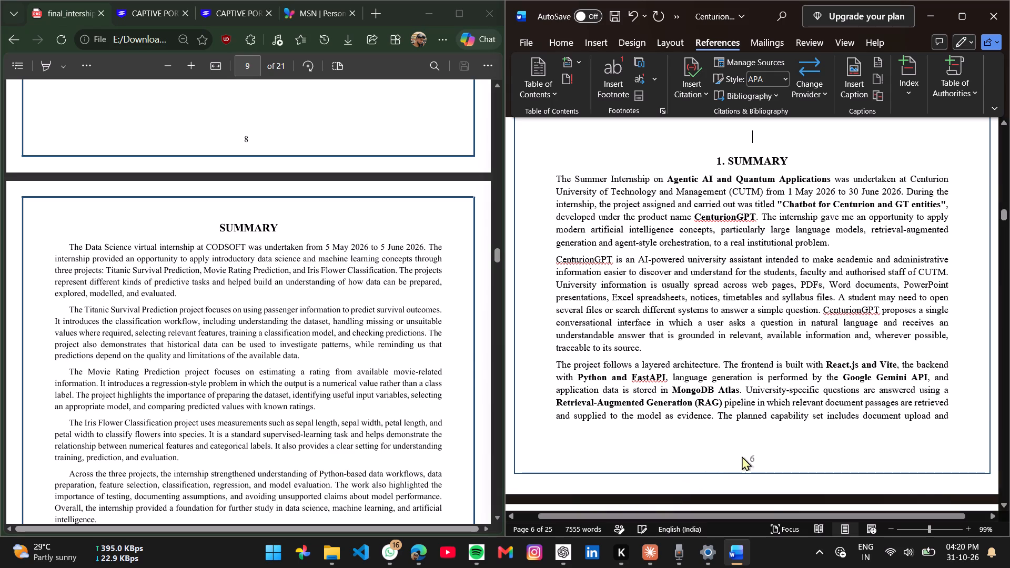
Look through the Summary and section 2 pages to check how their text falls across the page breaks.
{"action": "scroll", "coordinate": [802, 437], "scroll_direction": "up", "scroll_amount": 1}
{"action": "scroll", "coordinate": [802, 437], "scroll_direction": "down", "scroll_amount": 7}
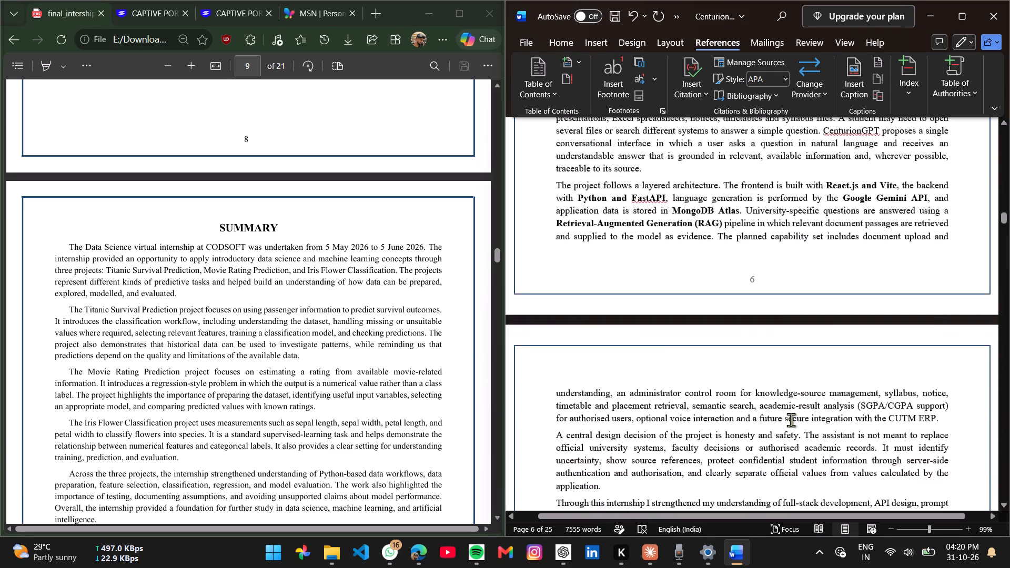
{"action": "scroll", "coordinate": [788, 414], "scroll_direction": "down", "scroll_amount": 10}
{"action": "scroll", "coordinate": [788, 414], "scroll_direction": "down", "scroll_amount": 18}
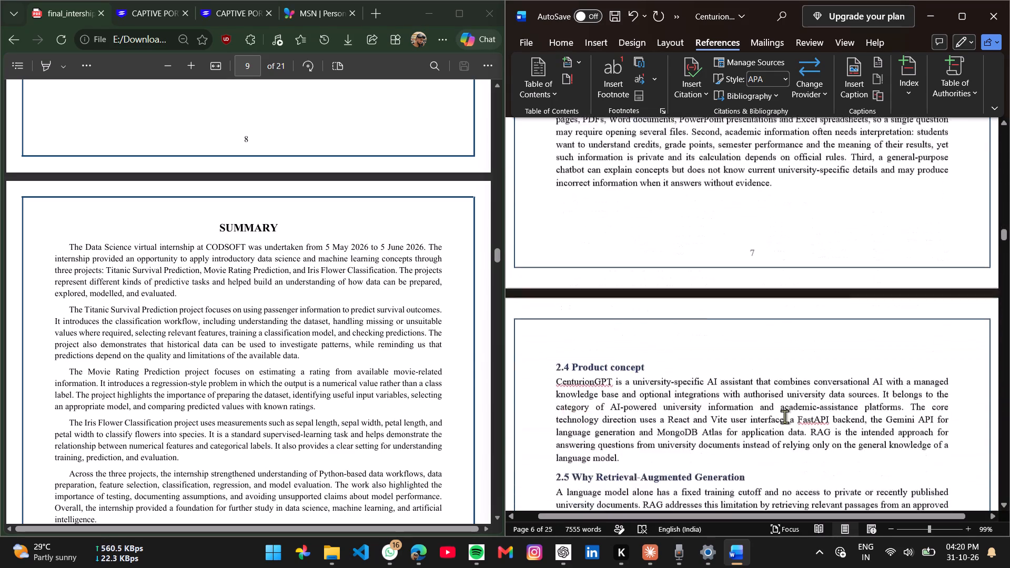
{"action": "scroll", "coordinate": [784, 417], "scroll_direction": "down", "scroll_amount": 8}
{"action": "scroll", "coordinate": [767, 435], "scroll_direction": "up", "scroll_amount": 12}
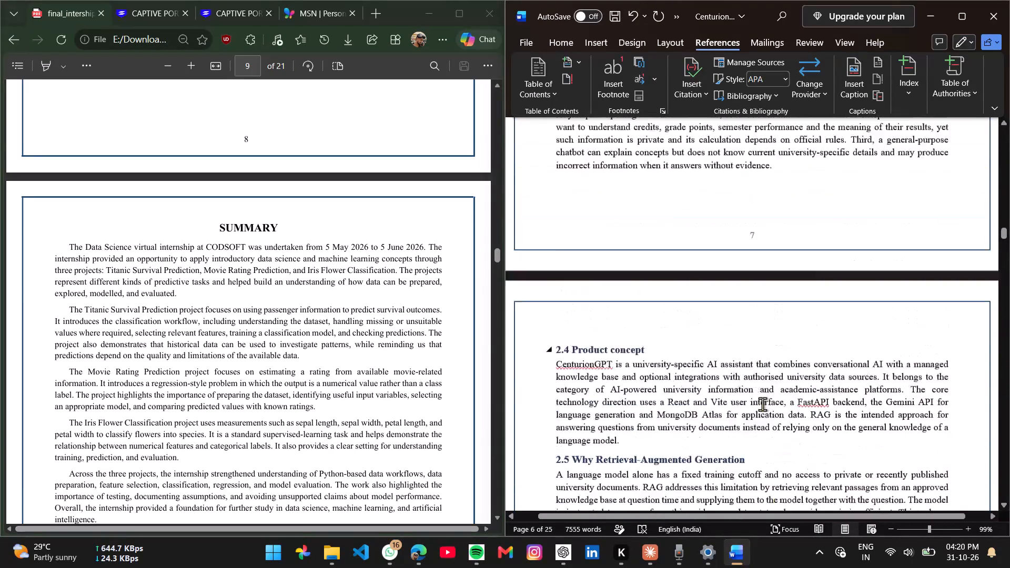
{"action": "scroll", "coordinate": [762, 404], "scroll_direction": "up", "scroll_amount": 1}
{"action": "scroll", "coordinate": [726, 435], "scroll_direction": "up", "scroll_amount": 20}
{"action": "scroll", "coordinate": [726, 435], "scroll_direction": "up", "scroll_amount": 17}
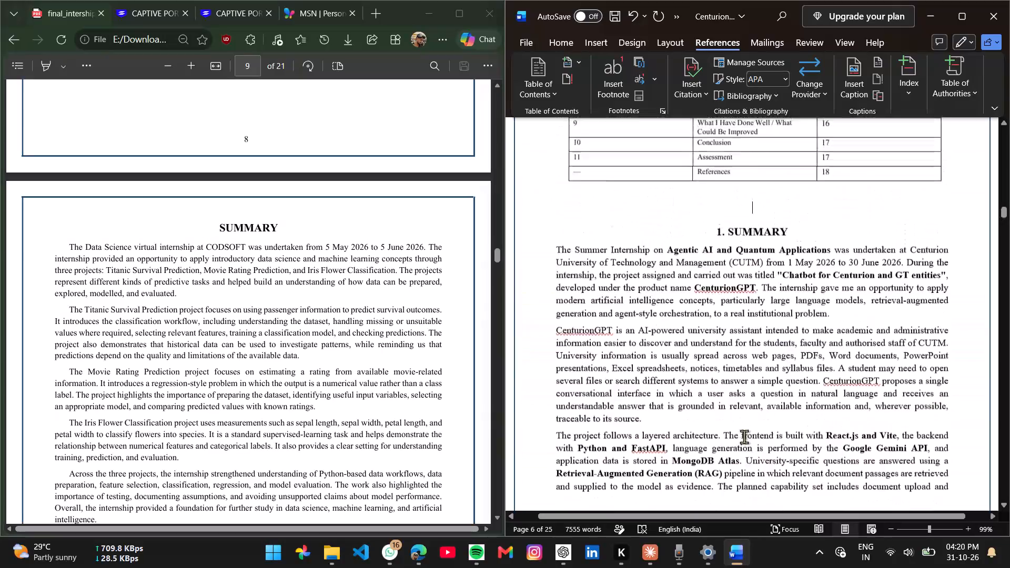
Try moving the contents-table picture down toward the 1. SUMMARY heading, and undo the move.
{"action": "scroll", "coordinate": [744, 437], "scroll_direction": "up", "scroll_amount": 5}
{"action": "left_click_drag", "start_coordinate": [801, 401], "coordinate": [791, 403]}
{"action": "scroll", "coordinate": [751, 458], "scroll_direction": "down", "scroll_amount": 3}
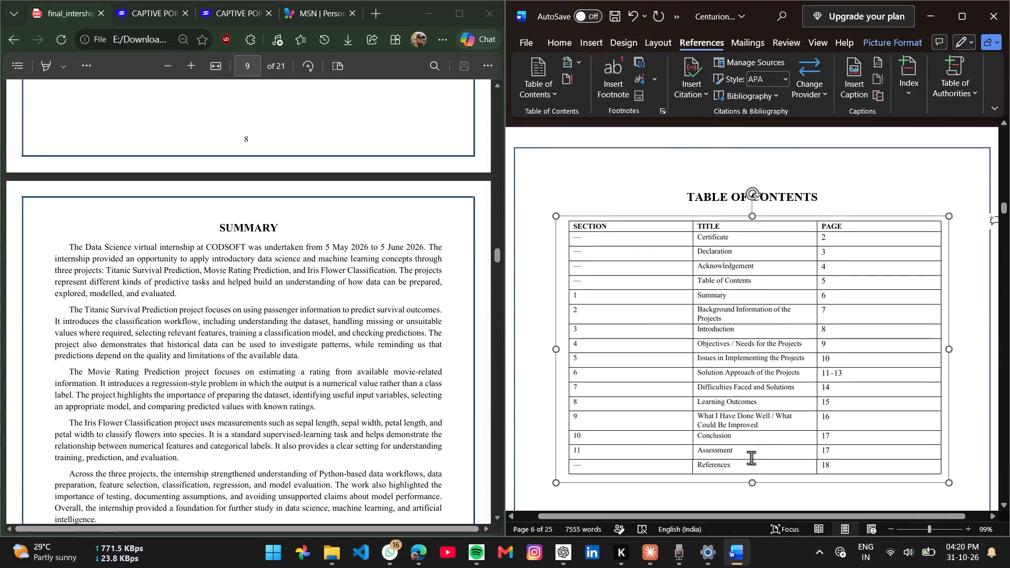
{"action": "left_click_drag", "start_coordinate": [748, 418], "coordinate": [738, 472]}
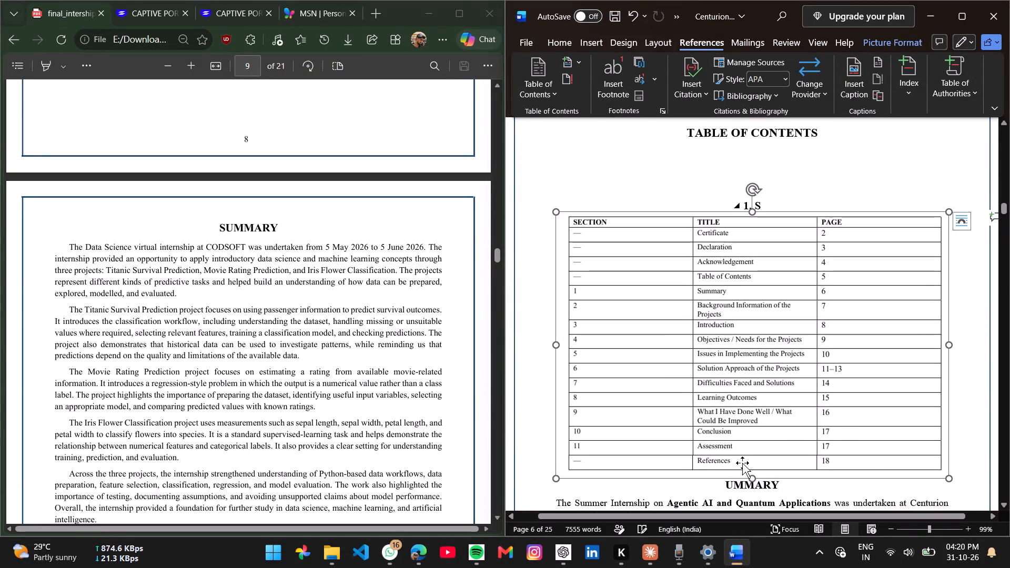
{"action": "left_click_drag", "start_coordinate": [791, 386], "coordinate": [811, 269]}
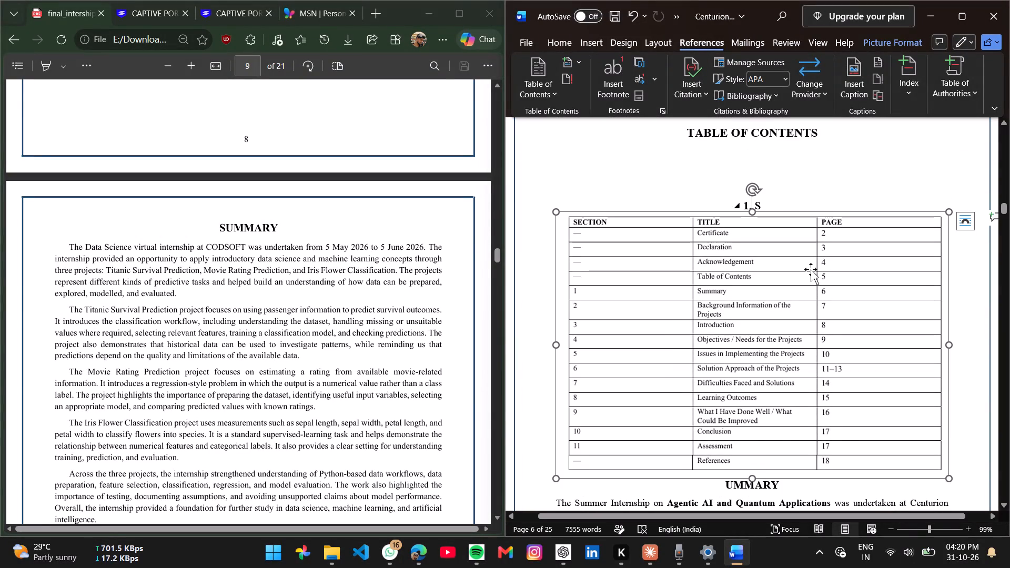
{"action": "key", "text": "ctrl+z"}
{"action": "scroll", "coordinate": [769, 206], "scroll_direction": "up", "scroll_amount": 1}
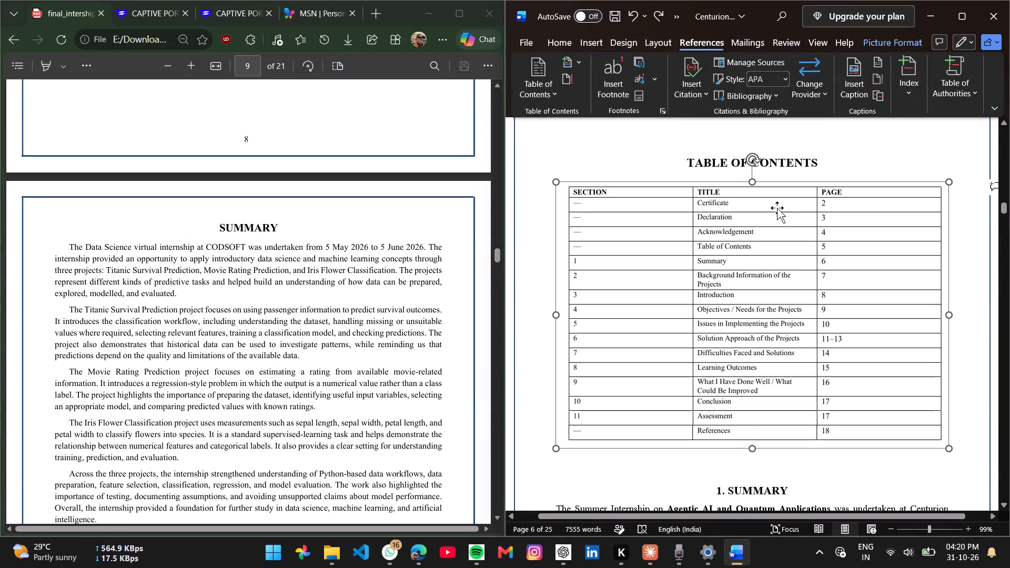
Set the contents-table picture's text wrapping to In Front of Text.
{"action": "left_click", "coordinate": [825, 240]}
{"action": "left_click", "coordinate": [957, 192]}
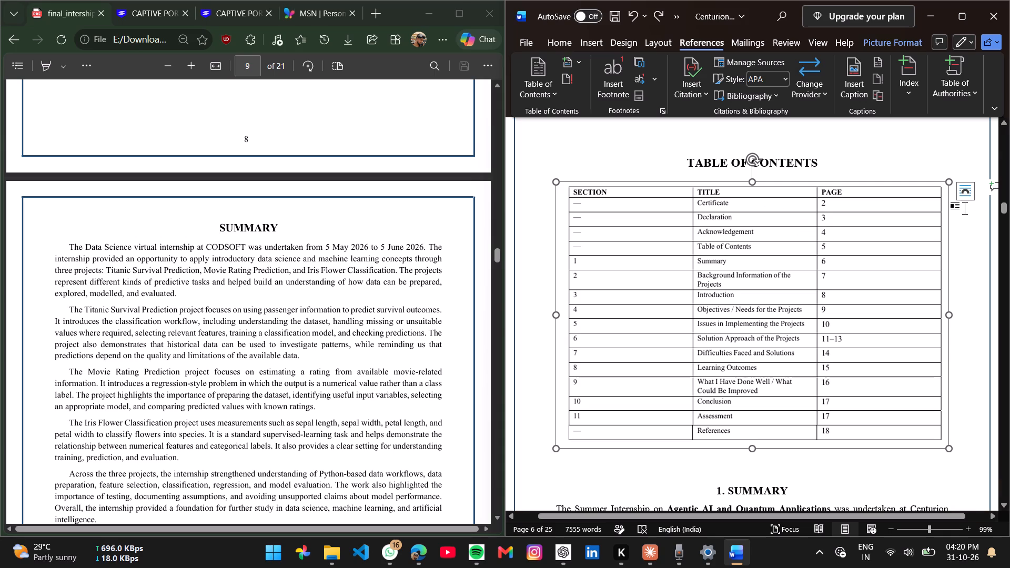
{"action": "left_click", "coordinate": [962, 192]}
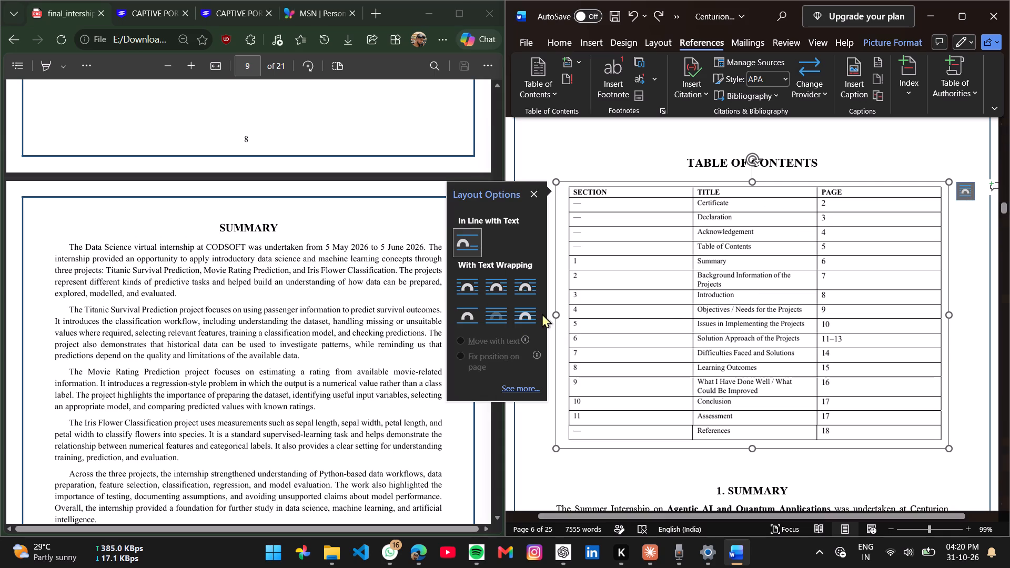
{"action": "left_click", "coordinate": [528, 311]}
{"action": "scroll", "coordinate": [843, 380], "scroll_direction": "down", "scroll_amount": 2}
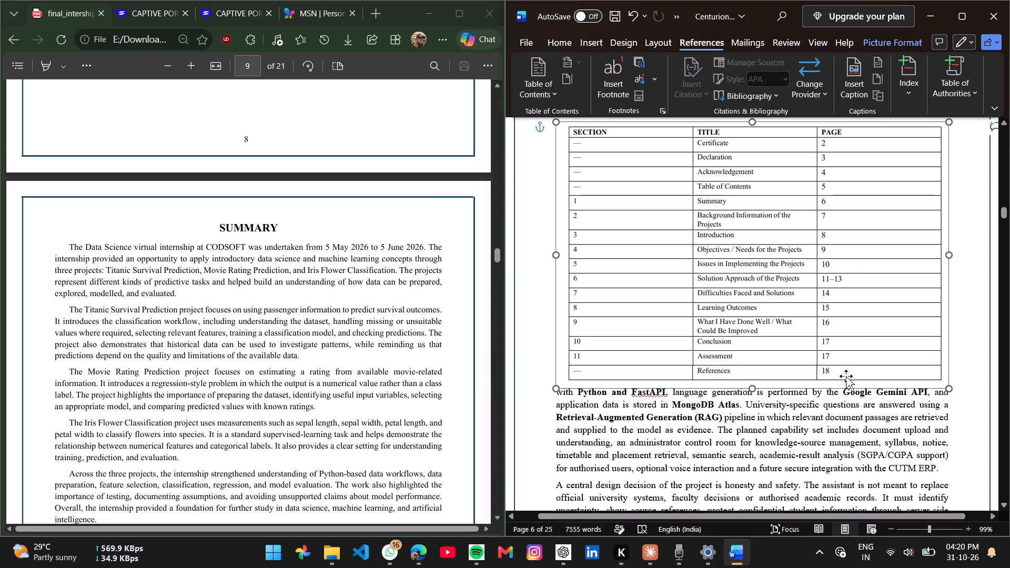
Move the floating contents-table picture aside and insert eleven blank lines before the 1. SUMMARY heading.
{"action": "key", "text": "Return"}
{"action": "key", "text": "Return"}
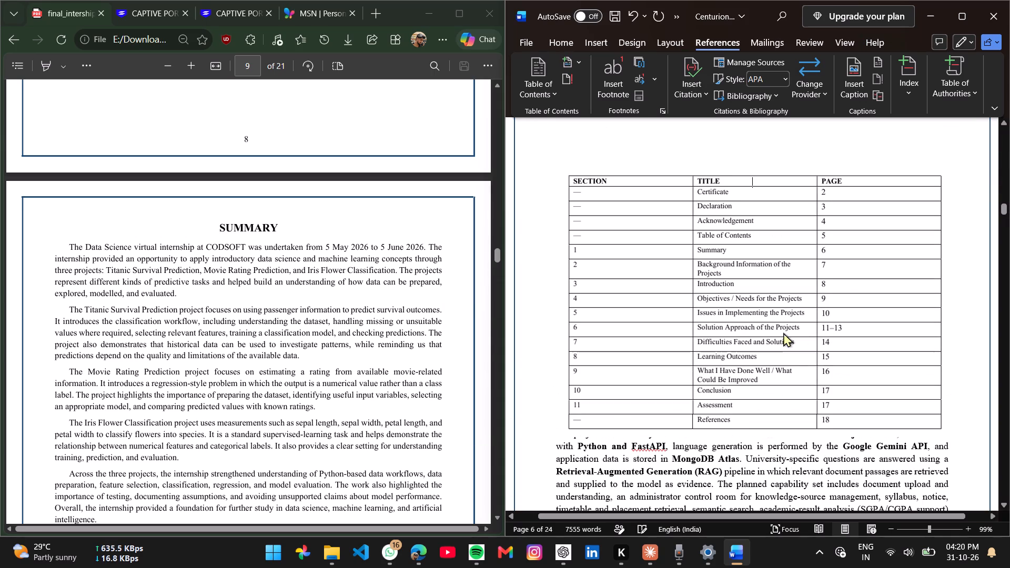
{"action": "left_click_drag", "start_coordinate": [773, 330], "coordinate": [832, 215]}
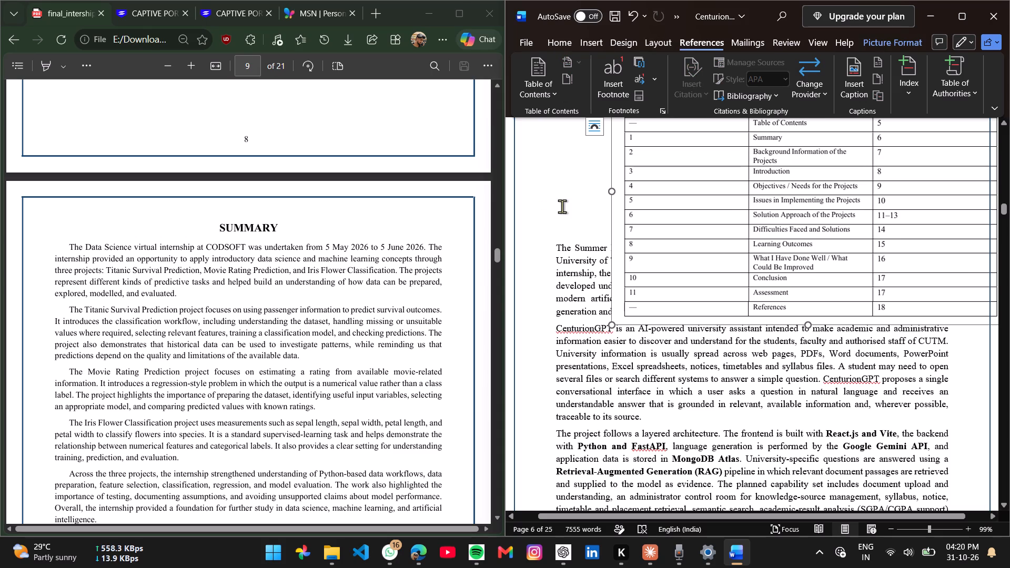
{"action": "left_click", "coordinate": [562, 206]}
{"action": "key", "text": "Return"}
{"action": "key", "text": "Return"}
{"action": "key", "text": "Return"}
{"action": "key", "text": "Return"}
{"action": "key", "text": "Return"}
{"action": "key", "text": "Return"}
{"action": "key", "text": "Return"}
{"action": "key", "text": "Return"}
{"action": "key", "text": "Return"}
{"action": "key", "text": "Return"}
{"action": "key", "text": "Return"}
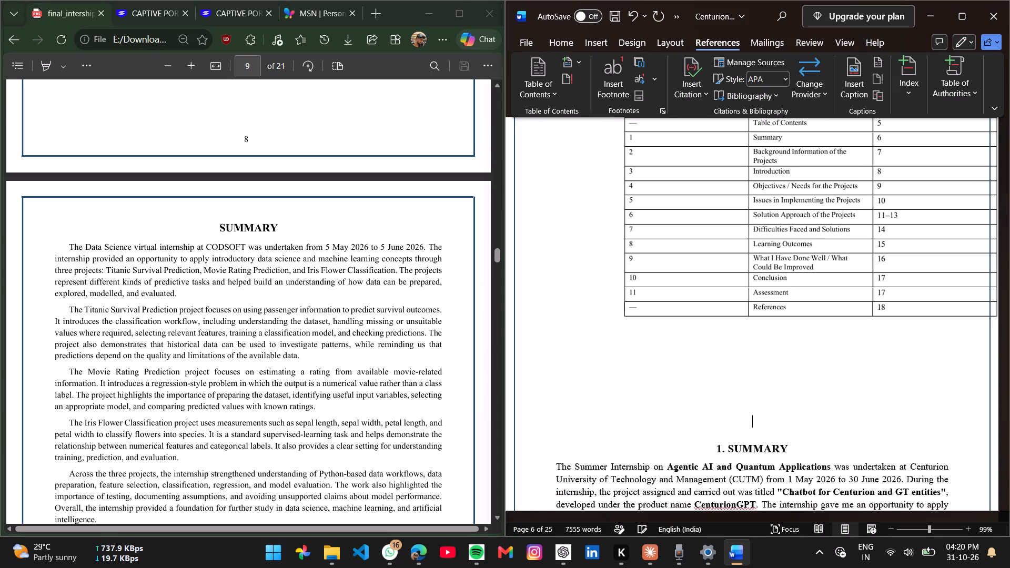
Reposition the floating contents-table picture between the page margins, just above the 1. SUMMARY heading.
{"action": "left_click_drag", "start_coordinate": [816, 274], "coordinate": [734, 293]}
{"action": "left_click", "coordinate": [751, 302]}
{"action": "left_click_drag", "start_coordinate": [751, 302], "coordinate": [753, 303]}
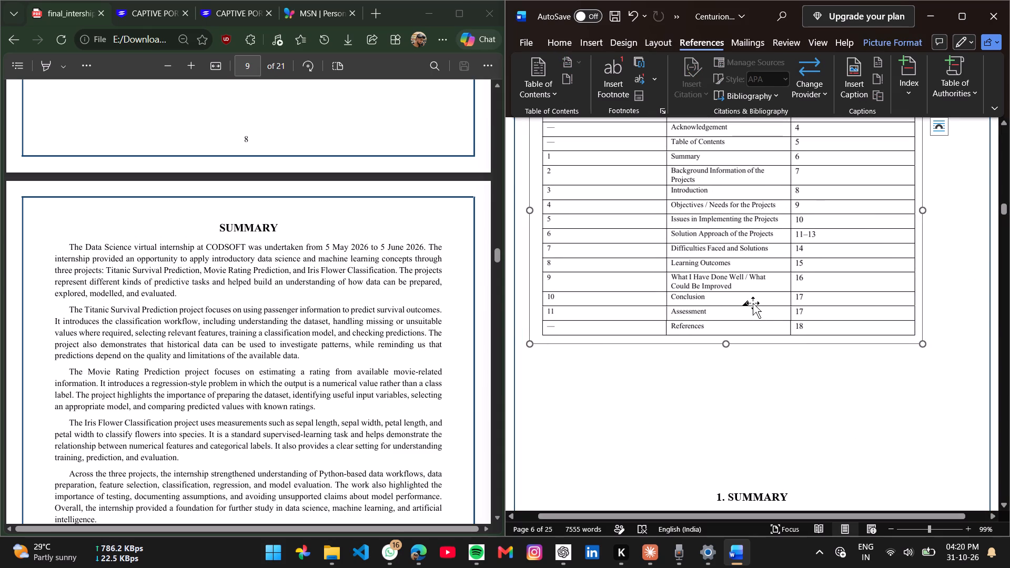
{"action": "left_click_drag", "start_coordinate": [753, 303], "coordinate": [770, 317]}
{"action": "left_click_drag", "start_coordinate": [802, 268], "coordinate": [830, 290]}
{"action": "scroll", "coordinate": [796, 301], "scroll_direction": "up", "scroll_amount": 4}
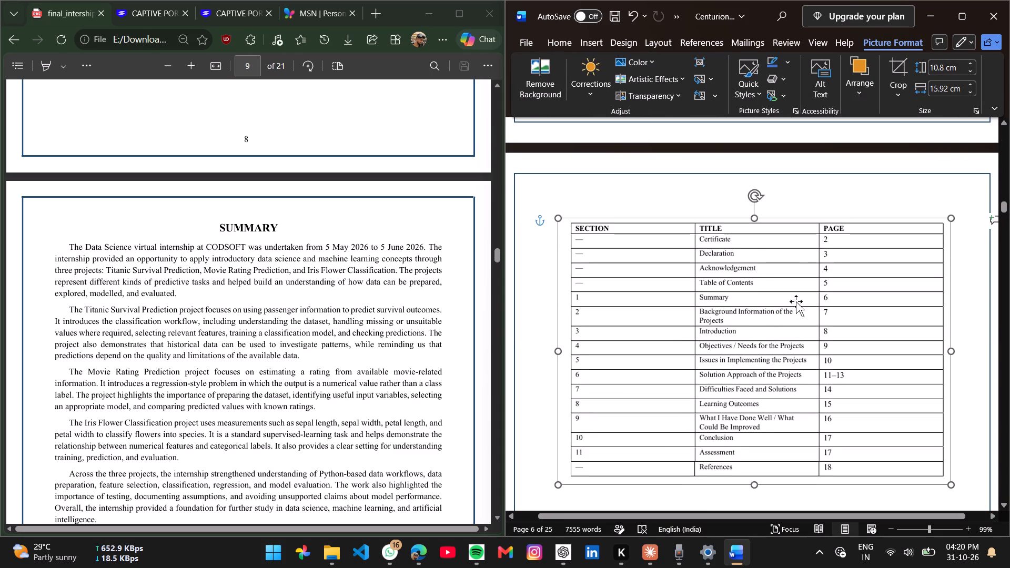
{"action": "left_click_drag", "start_coordinate": [762, 337], "coordinate": [751, 434]}
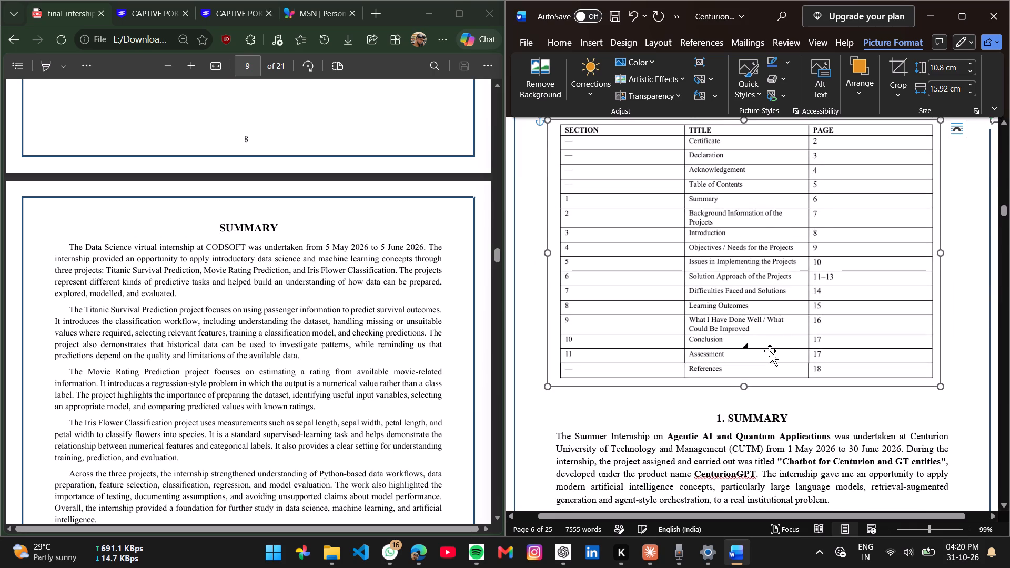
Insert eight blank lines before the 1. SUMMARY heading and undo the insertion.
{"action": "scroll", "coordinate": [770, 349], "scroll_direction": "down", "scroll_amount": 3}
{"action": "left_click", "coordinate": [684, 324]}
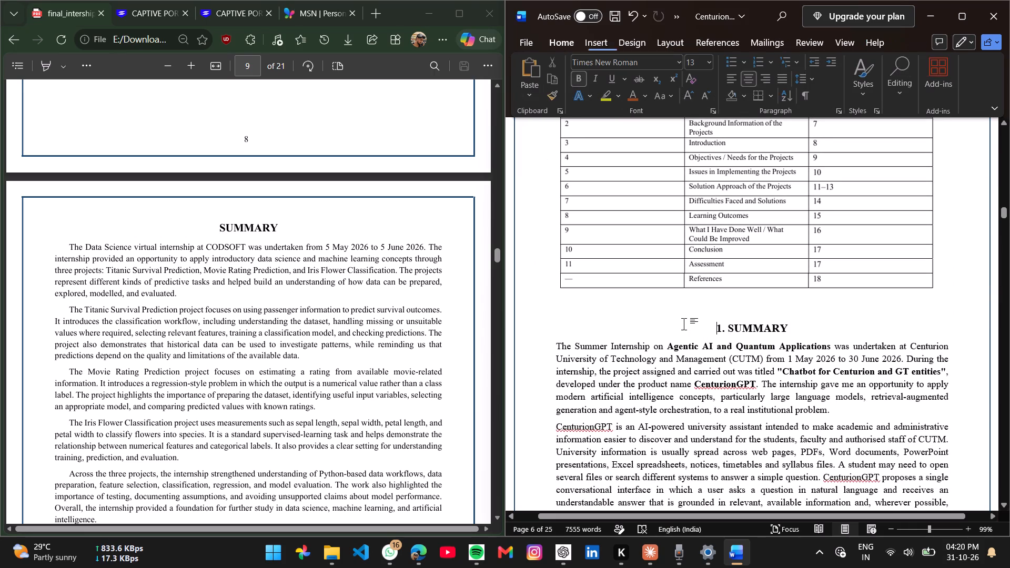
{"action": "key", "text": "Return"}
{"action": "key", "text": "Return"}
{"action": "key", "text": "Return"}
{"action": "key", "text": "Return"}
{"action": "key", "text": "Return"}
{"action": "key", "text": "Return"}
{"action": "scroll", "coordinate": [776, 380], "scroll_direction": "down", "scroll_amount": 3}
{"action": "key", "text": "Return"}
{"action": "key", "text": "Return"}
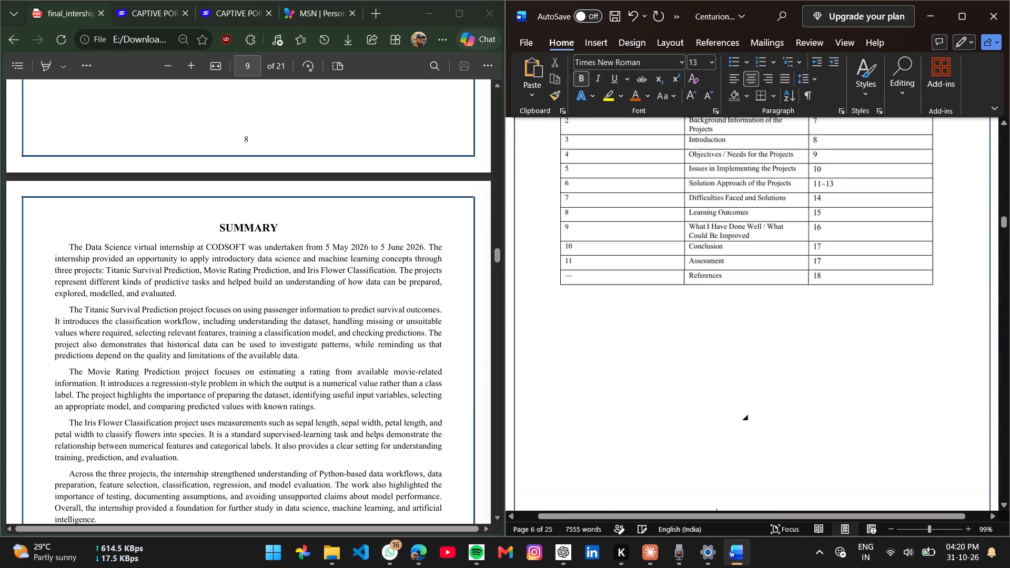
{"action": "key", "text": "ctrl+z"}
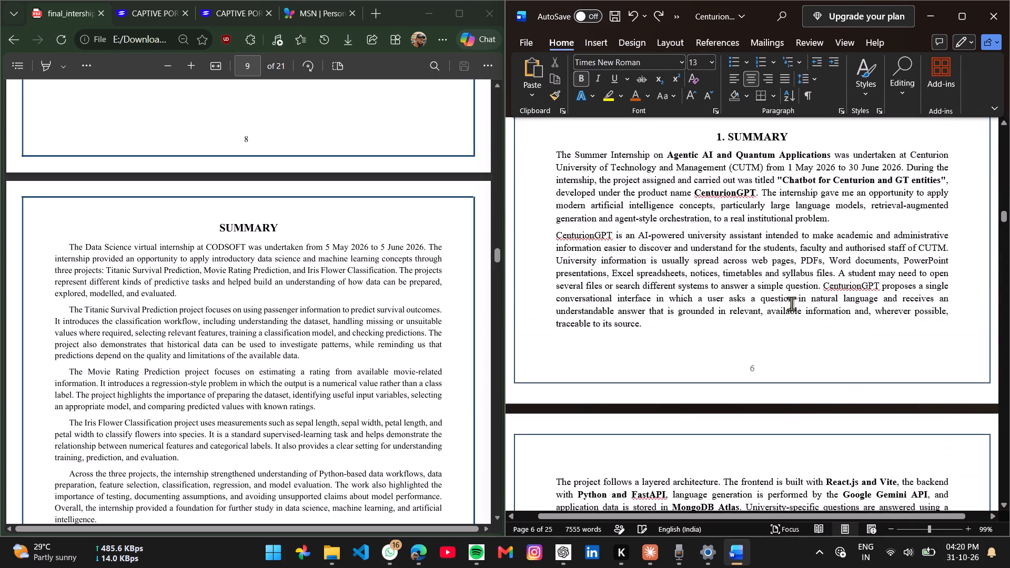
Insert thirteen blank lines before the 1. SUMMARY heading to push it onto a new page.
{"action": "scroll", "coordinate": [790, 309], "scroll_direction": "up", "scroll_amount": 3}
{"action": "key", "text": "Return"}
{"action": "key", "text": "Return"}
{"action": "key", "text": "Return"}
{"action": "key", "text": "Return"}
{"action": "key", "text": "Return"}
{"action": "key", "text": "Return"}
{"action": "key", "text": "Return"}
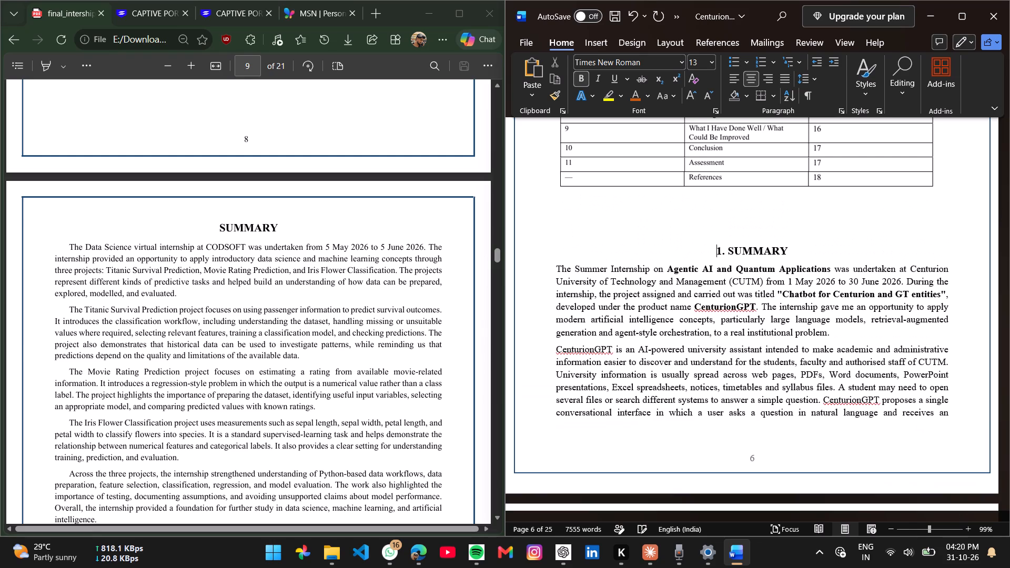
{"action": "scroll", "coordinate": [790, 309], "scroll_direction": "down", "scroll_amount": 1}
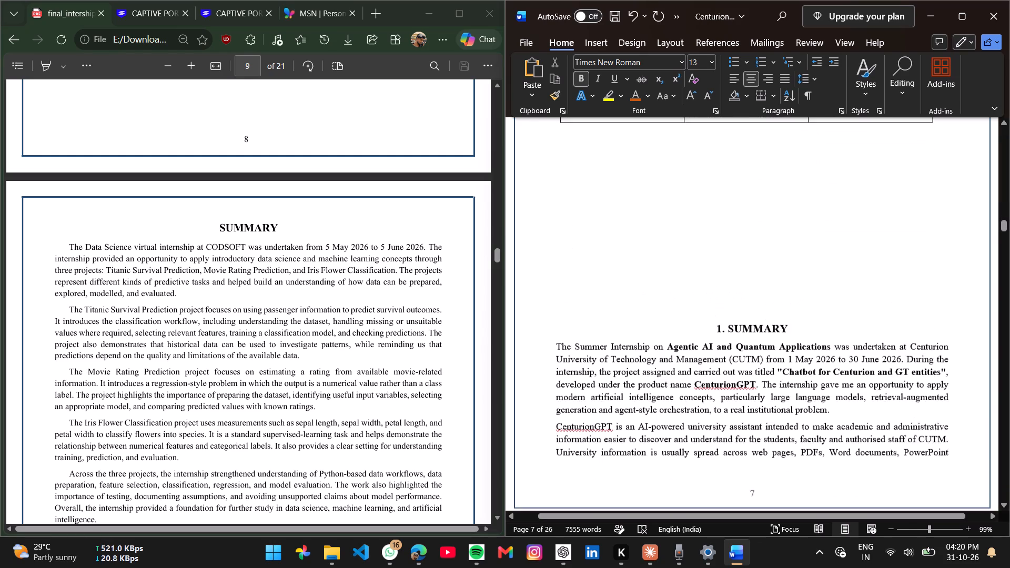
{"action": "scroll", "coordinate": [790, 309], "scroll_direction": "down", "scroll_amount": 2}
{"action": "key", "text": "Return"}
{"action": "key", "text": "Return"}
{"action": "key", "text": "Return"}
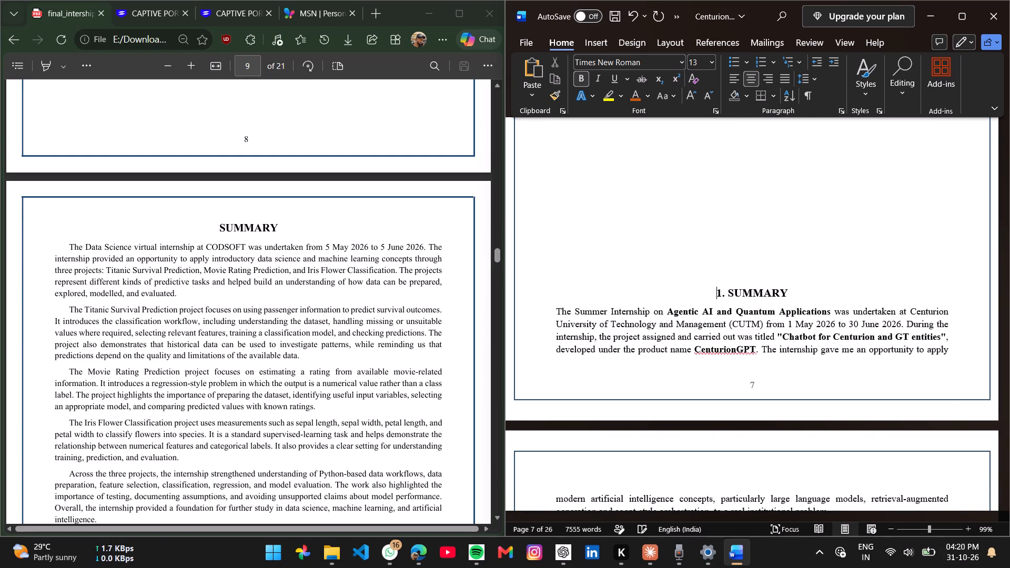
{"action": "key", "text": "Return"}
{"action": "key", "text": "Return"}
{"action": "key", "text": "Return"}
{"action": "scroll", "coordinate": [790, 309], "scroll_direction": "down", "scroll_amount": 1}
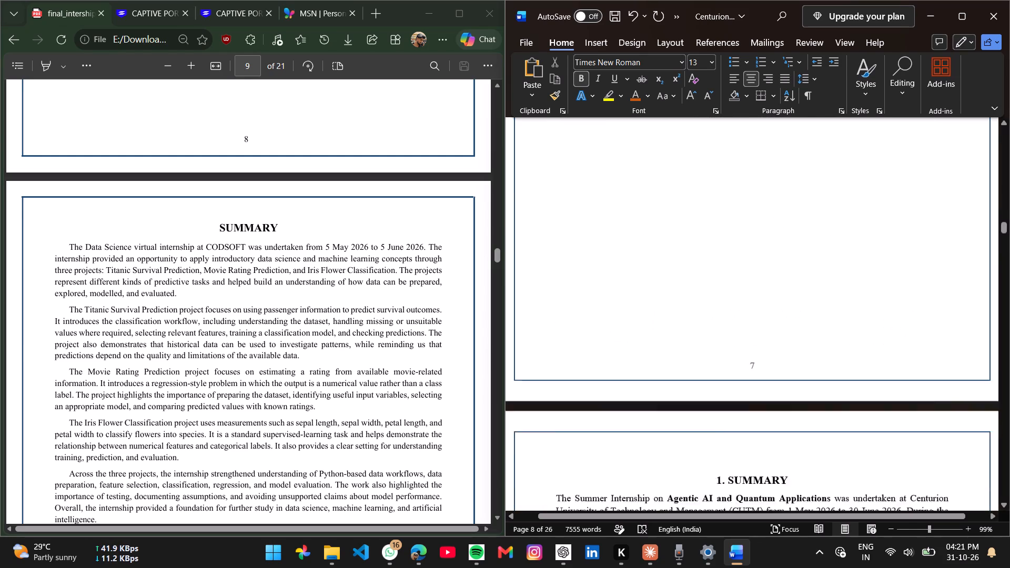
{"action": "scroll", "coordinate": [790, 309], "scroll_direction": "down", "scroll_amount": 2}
Move the floating contents-table picture back a page and place it just below the TABLE OF CONTENTS heading, within the page borders.
{"action": "scroll", "coordinate": [790, 309], "scroll_direction": "up", "scroll_amount": 8}
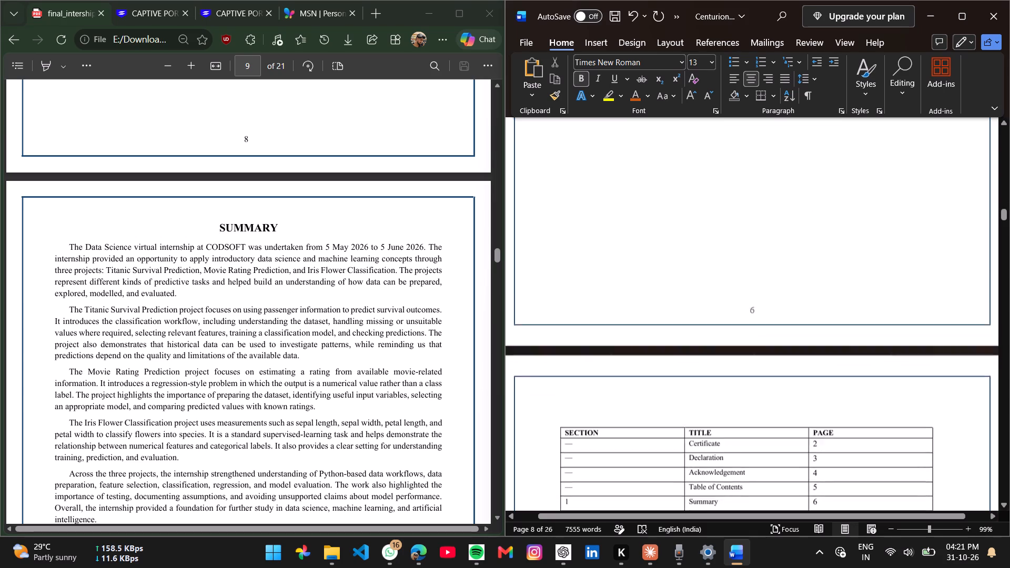
{"action": "scroll", "coordinate": [790, 309], "scroll_direction": "up", "scroll_amount": 1}
{"action": "scroll", "coordinate": [790, 309], "scroll_direction": "down", "scroll_amount": 5}
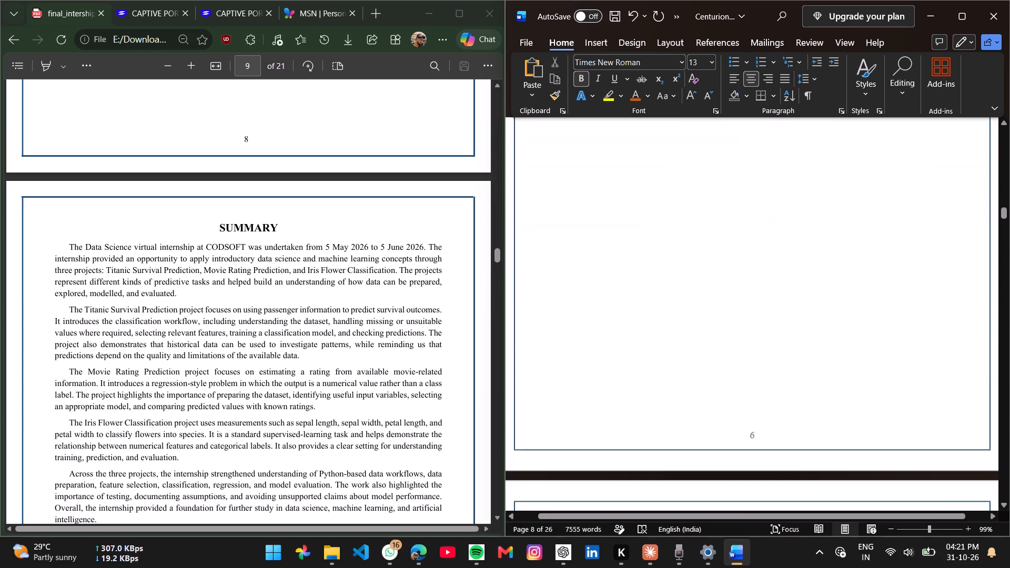
{"action": "scroll", "coordinate": [790, 309], "scroll_direction": "down", "scroll_amount": 2}
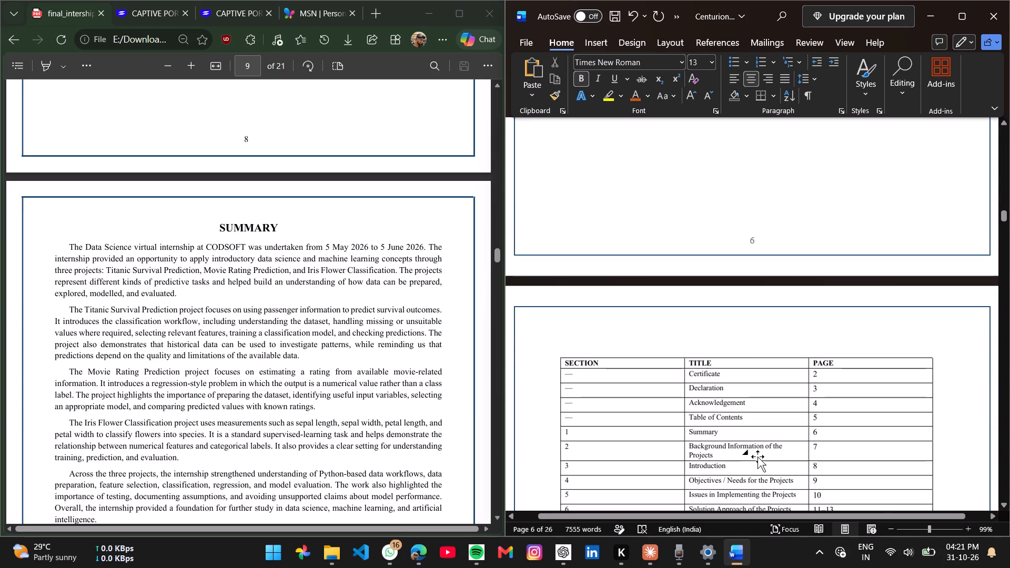
{"action": "left_click_drag", "start_coordinate": [757, 457], "coordinate": [747, 195]}
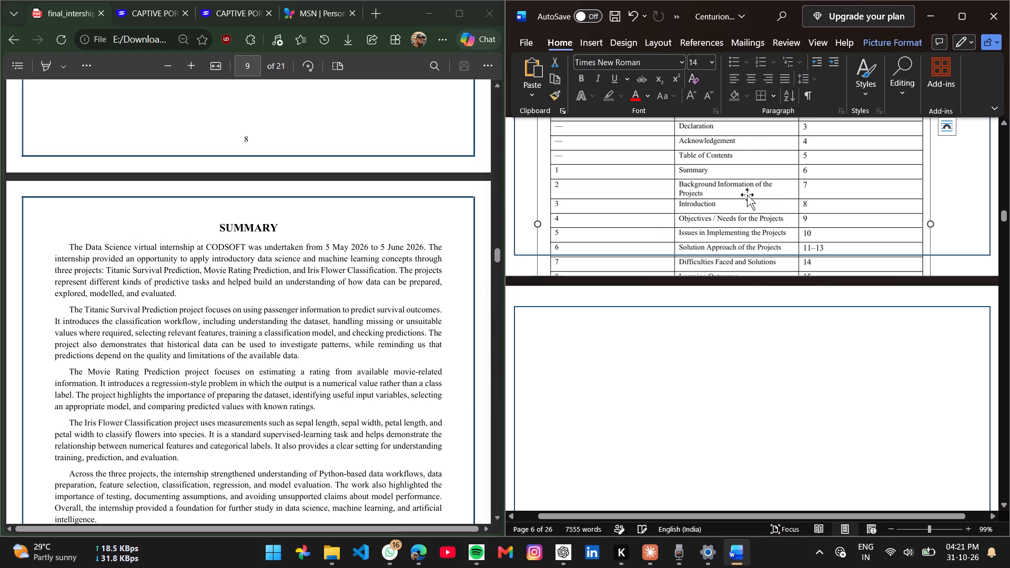
{"action": "scroll", "coordinate": [803, 361], "scroll_direction": "up", "scroll_amount": 2}
{"action": "left_click_drag", "start_coordinate": [783, 476], "coordinate": [785, 245]}
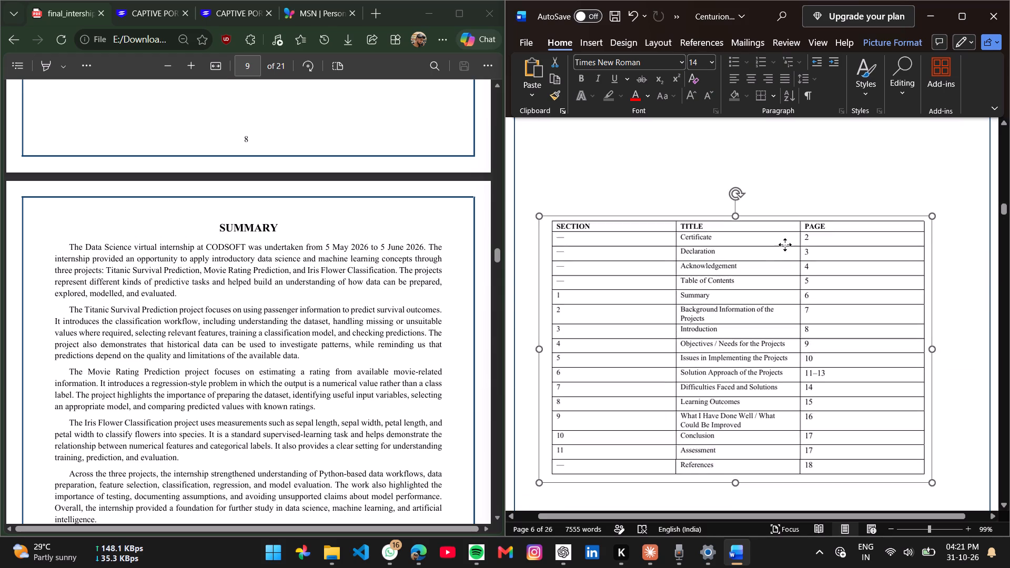
{"action": "left_click_drag", "start_coordinate": [785, 245], "coordinate": [785, 243]}
{"action": "scroll", "coordinate": [785, 243], "scroll_direction": "up", "scroll_amount": 2}
{"action": "scroll", "coordinate": [782, 458], "scroll_direction": "down", "scroll_amount": 1}
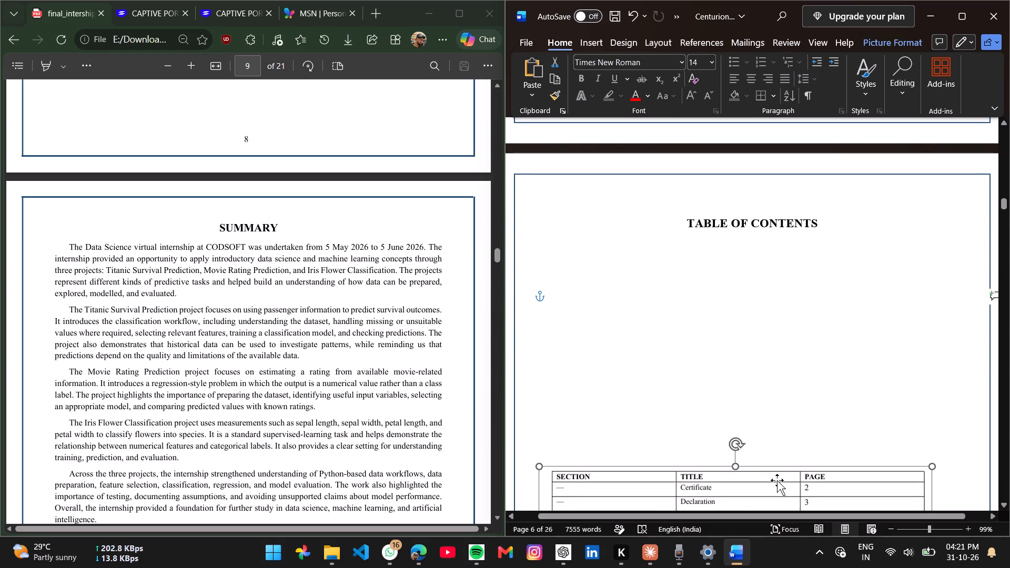
{"action": "left_click_drag", "start_coordinate": [777, 480], "coordinate": [794, 273]}
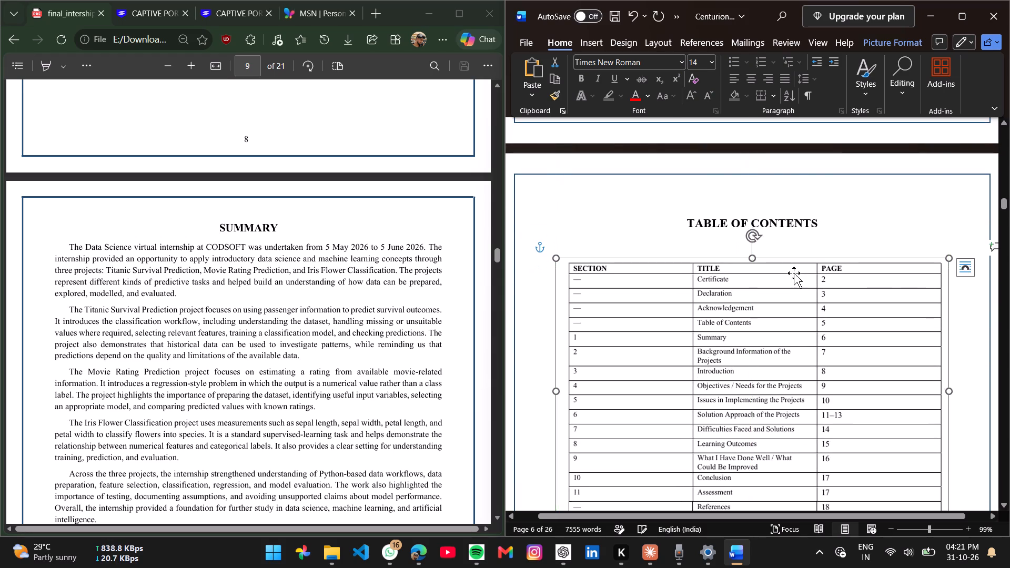
Stretch the contents-table picture slightly taller by extending its bottom edge, keeping its width, and deselect it.
{"action": "scroll", "coordinate": [794, 273], "scroll_direction": "down", "scroll_amount": 2}
{"action": "left_click_drag", "start_coordinate": [754, 310], "coordinate": [759, 373]}
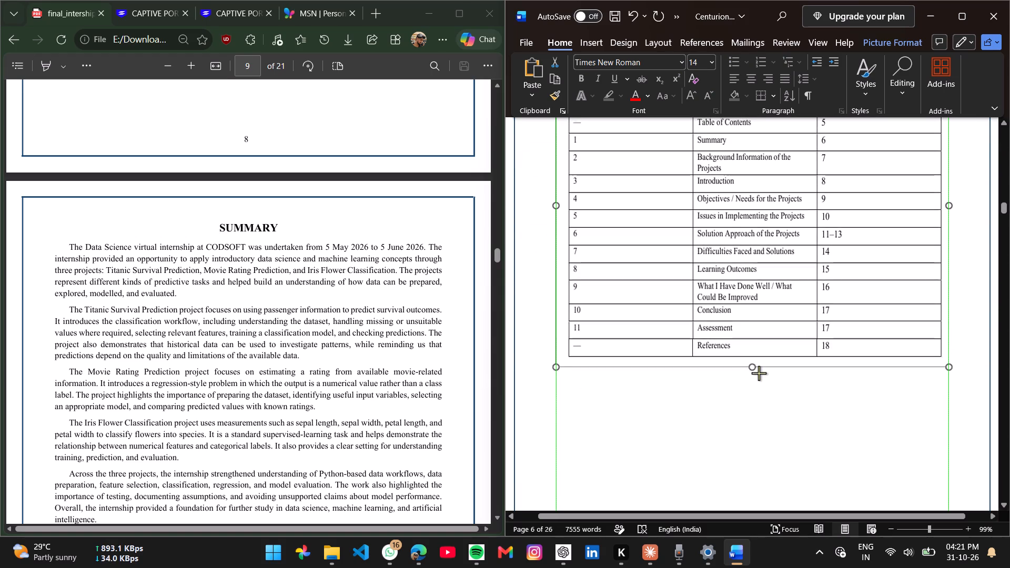
{"action": "left_click_drag", "start_coordinate": [759, 373], "coordinate": [767, 336]}
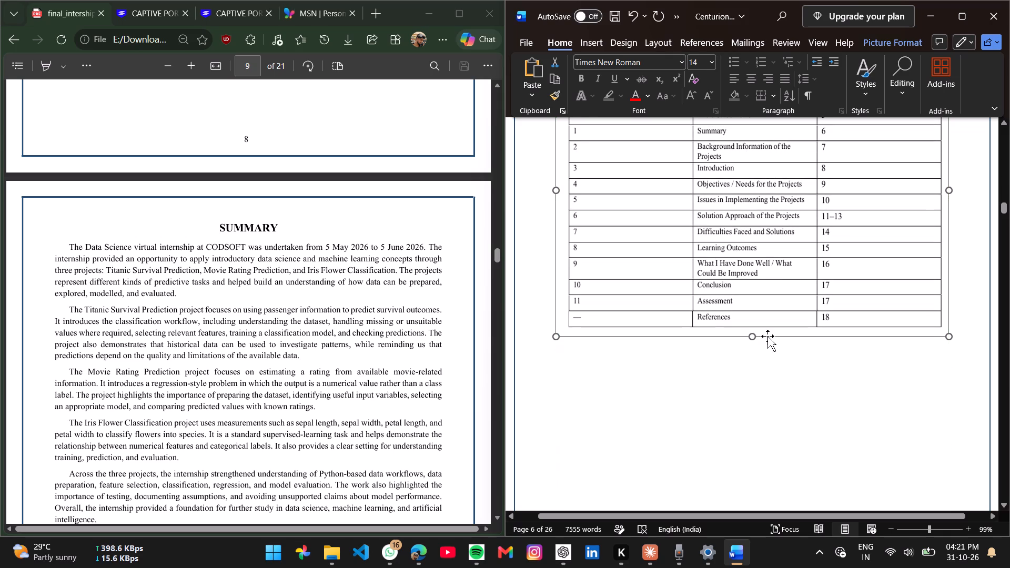
{"action": "left_click", "coordinate": [771, 368]}
Review the layout of the TABLE OF CONTENTS page and the empty space between it and the Summary.
{"action": "scroll", "coordinate": [771, 368], "scroll_direction": "down", "scroll_amount": 5}
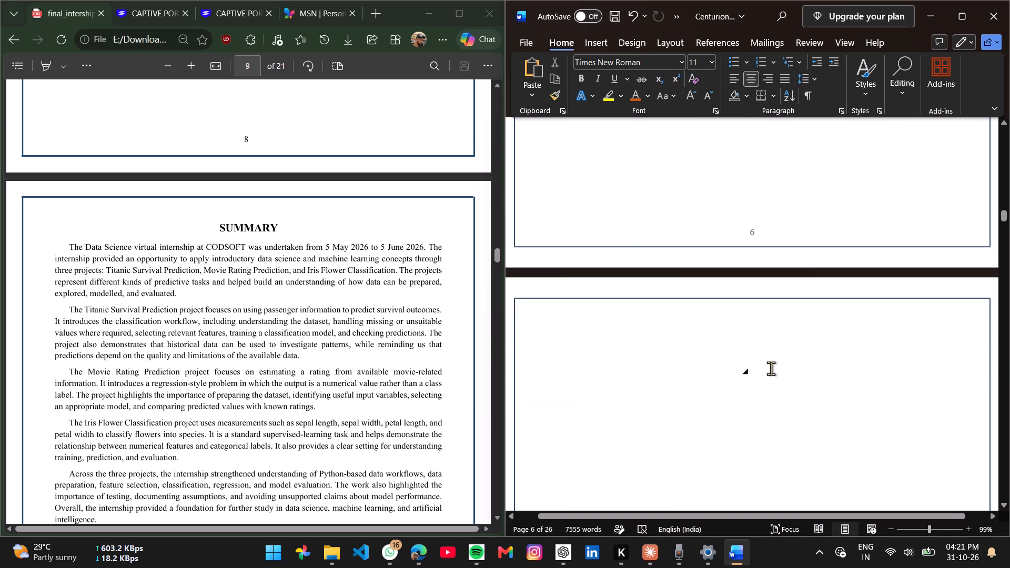
{"action": "scroll", "coordinate": [771, 368], "scroll_direction": "up", "scroll_amount": 4}
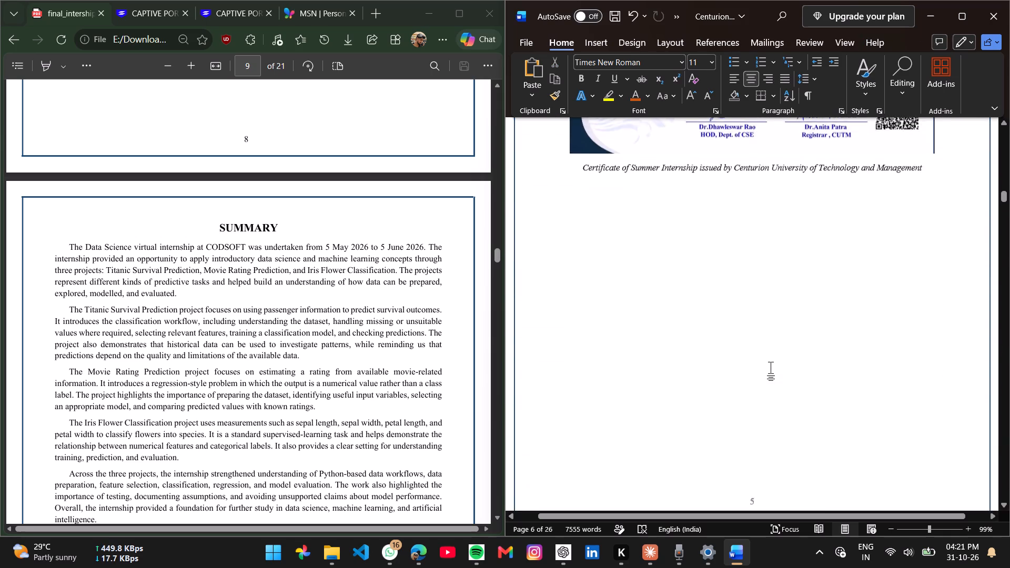
{"action": "scroll", "coordinate": [771, 368], "scroll_direction": "down", "scroll_amount": 3}
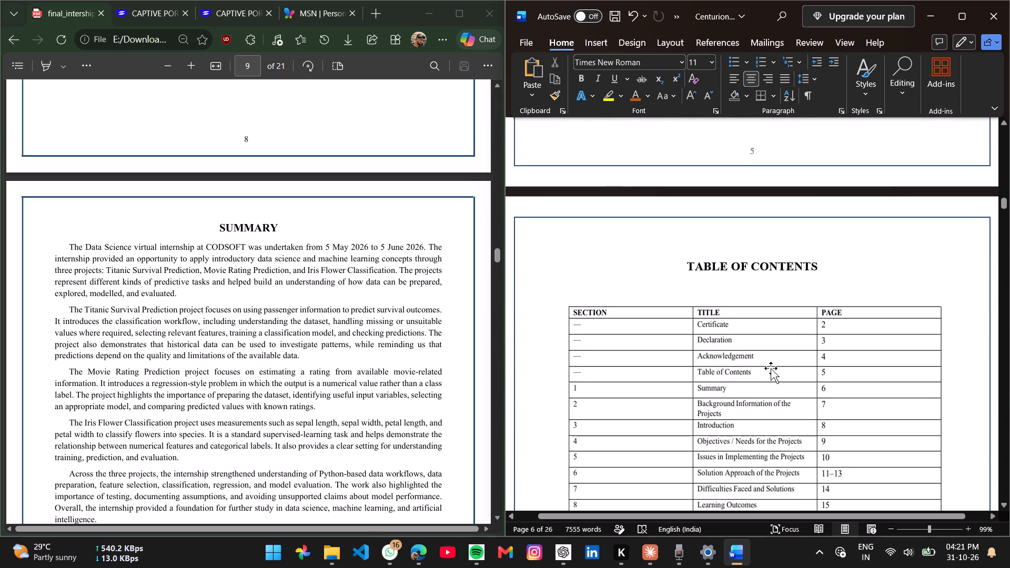
{"action": "scroll", "coordinate": [771, 368], "scroll_direction": "down", "scroll_amount": 2}
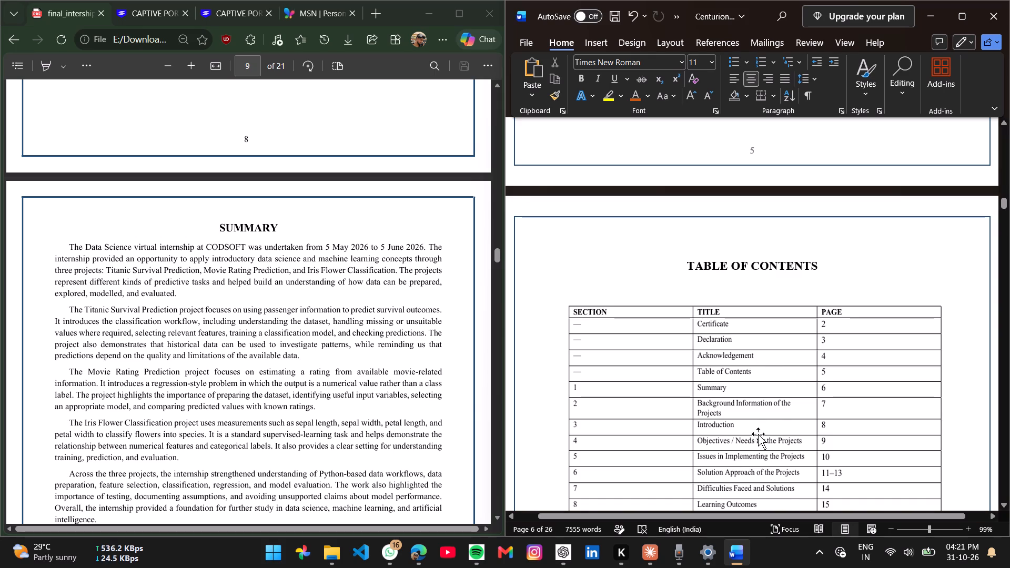
{"action": "scroll", "coordinate": [775, 412], "scroll_direction": "down", "scroll_amount": 6}
{"action": "scroll", "coordinate": [820, 325], "scroll_direction": "down", "scroll_amount": 1}
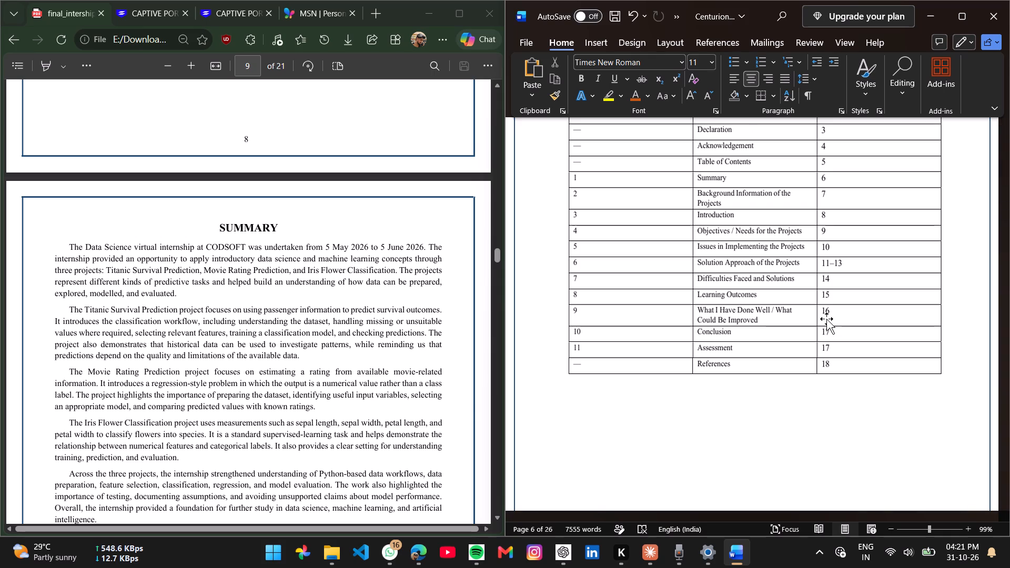
{"action": "scroll", "coordinate": [842, 347], "scroll_direction": "up", "scroll_amount": 2}
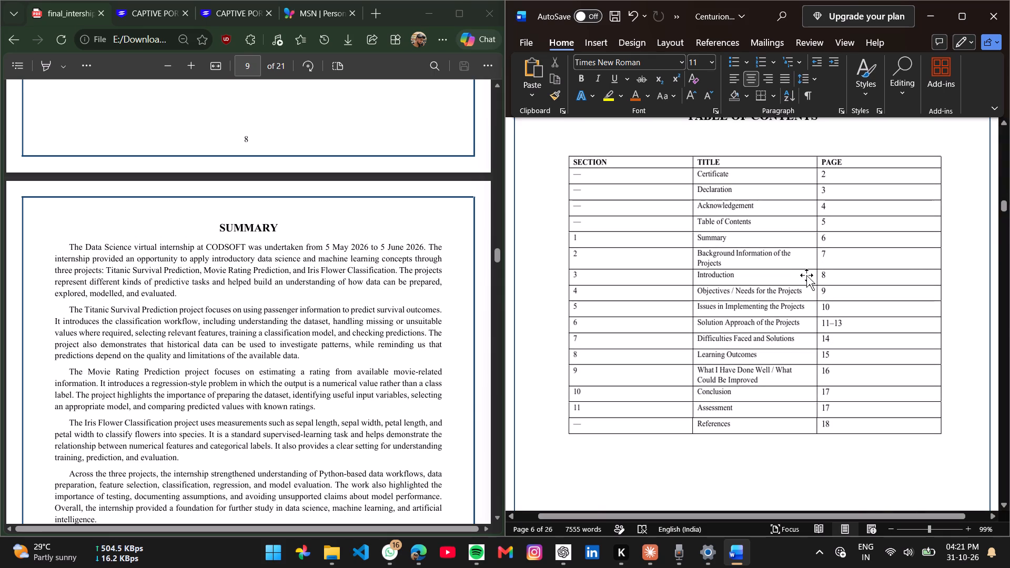
{"action": "scroll", "coordinate": [774, 319], "scroll_direction": "down", "scroll_amount": 1}
{"action": "scroll", "coordinate": [794, 332], "scroll_direction": "up", "scroll_amount": 4}
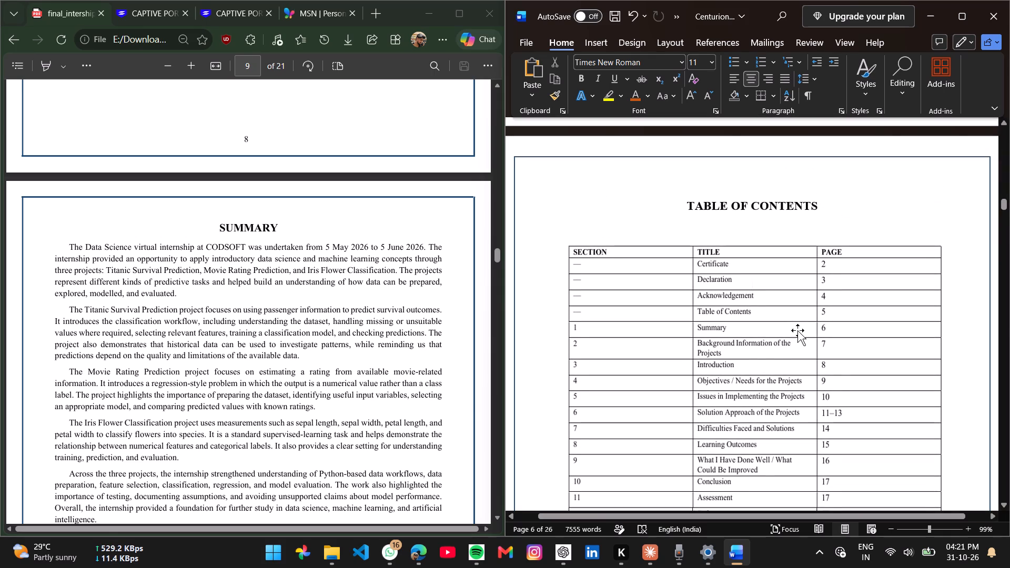
{"action": "scroll", "coordinate": [765, 344], "scroll_direction": "down", "scroll_amount": 17}
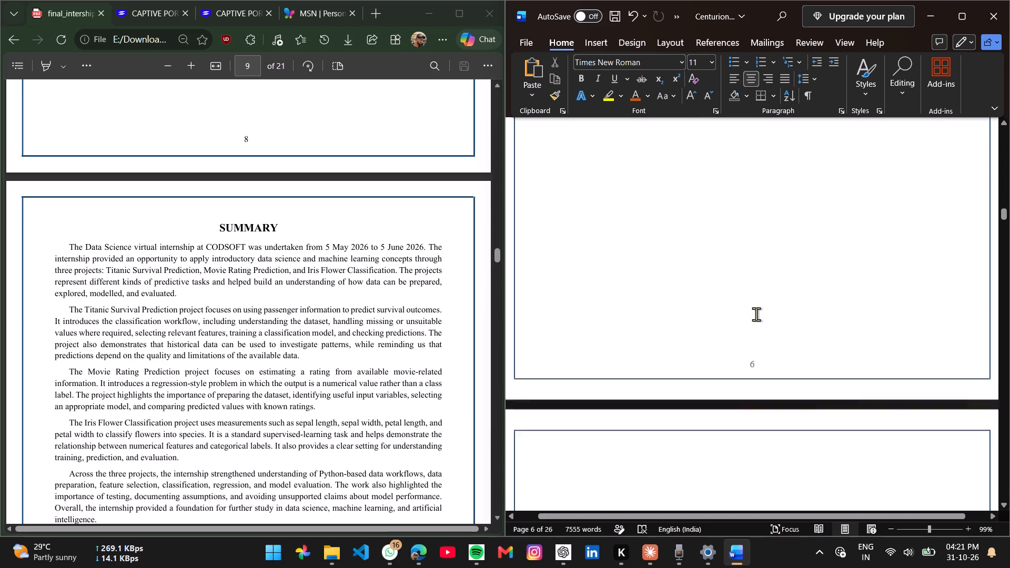
{"action": "scroll", "coordinate": [756, 314], "scroll_direction": "down", "scroll_amount": 9}
{"action": "scroll", "coordinate": [746, 383], "scroll_direction": "down", "scroll_amount": 12}
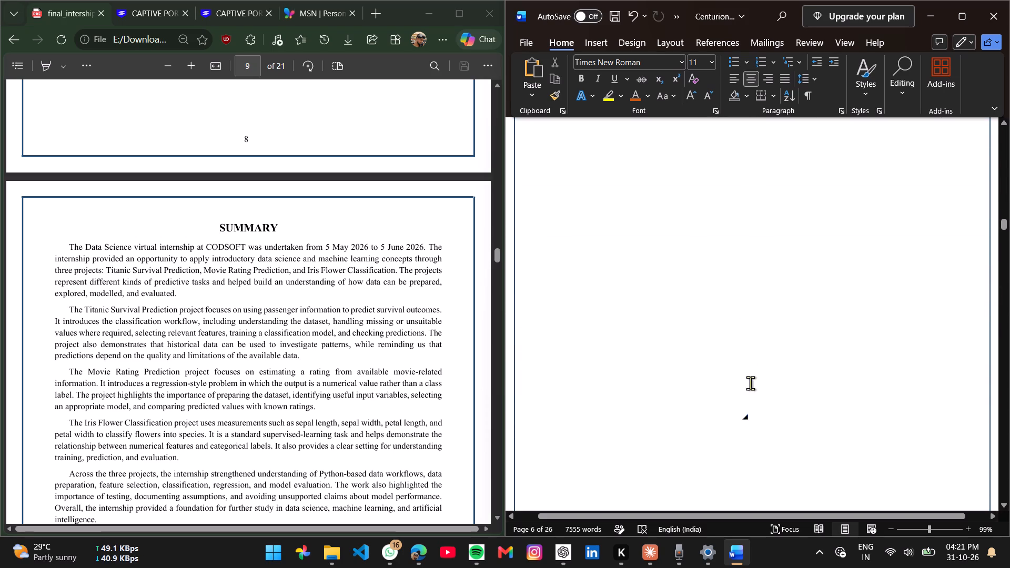
{"action": "scroll", "coordinate": [750, 383], "scroll_direction": "down", "scroll_amount": 3}
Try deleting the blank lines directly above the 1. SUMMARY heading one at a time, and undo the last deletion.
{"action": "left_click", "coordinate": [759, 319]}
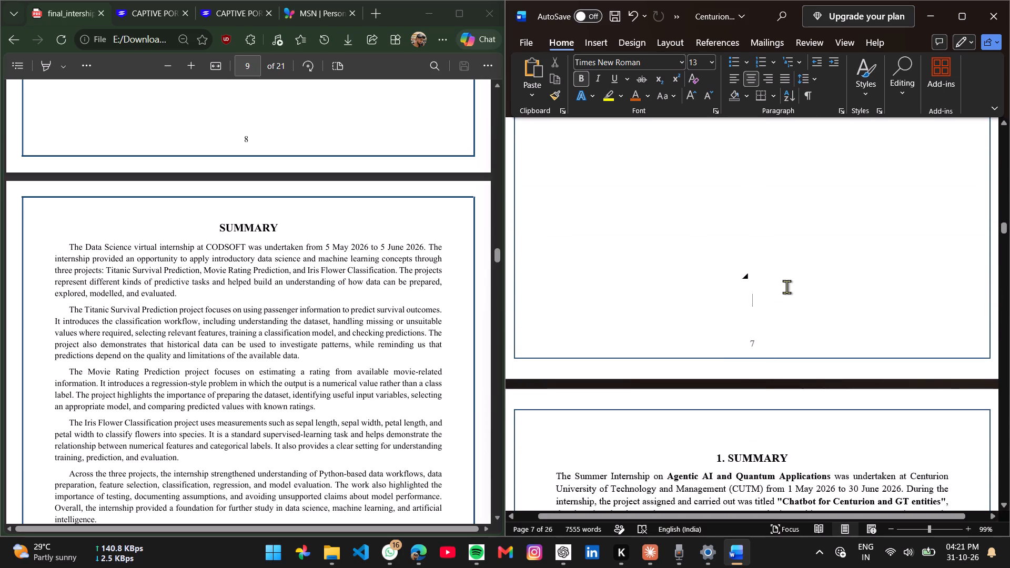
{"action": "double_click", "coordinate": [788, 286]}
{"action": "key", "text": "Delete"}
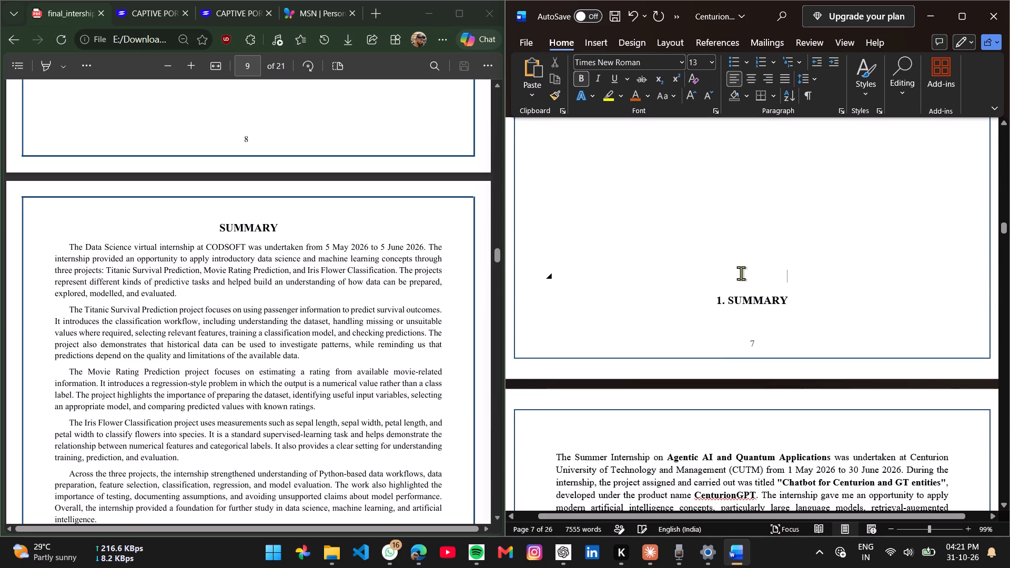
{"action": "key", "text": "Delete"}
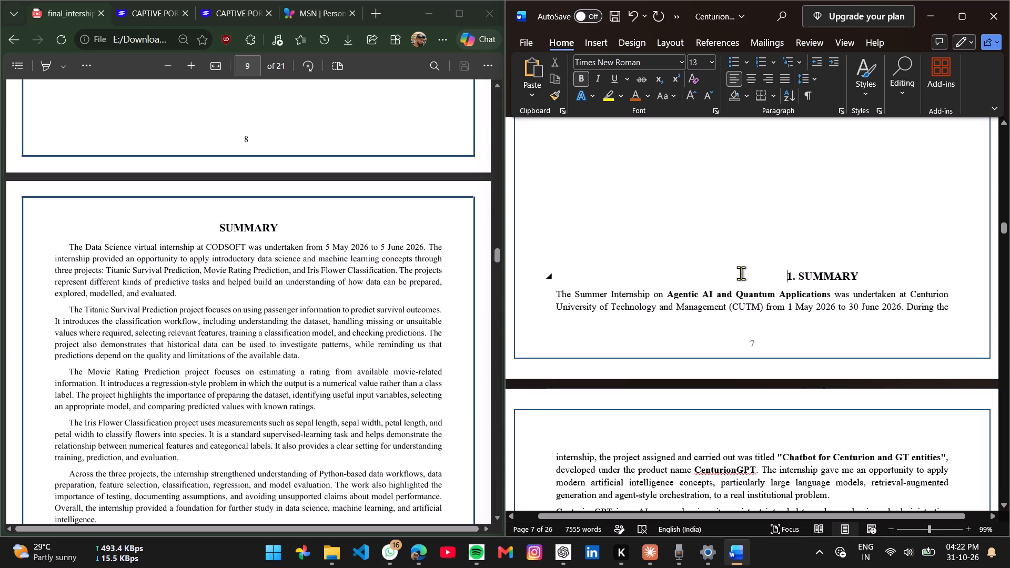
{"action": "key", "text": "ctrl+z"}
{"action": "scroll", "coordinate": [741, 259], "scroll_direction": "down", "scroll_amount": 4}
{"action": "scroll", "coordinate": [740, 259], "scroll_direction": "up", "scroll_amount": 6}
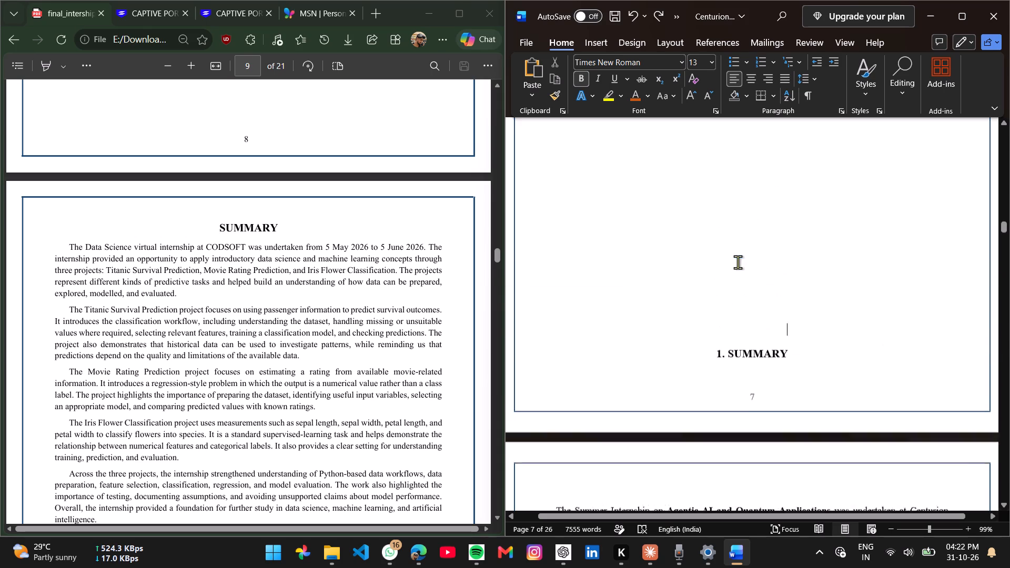
Select the whole run of blank lines above the 1. SUMMARY heading and delete it.
{"action": "left_click_drag", "start_coordinate": [708, 327], "coordinate": [650, 127]}
{"action": "scroll", "coordinate": [676, 244], "scroll_direction": "up", "scroll_amount": 5}
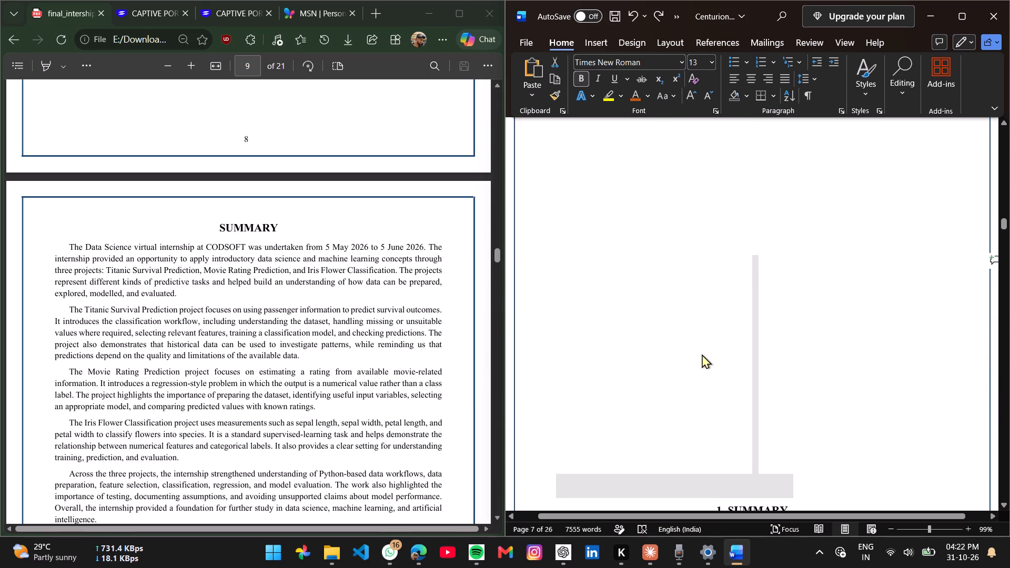
{"action": "left_click_drag", "start_coordinate": [697, 354], "coordinate": [692, 349]}
{"action": "scroll", "coordinate": [663, 313], "scroll_direction": "up", "scroll_amount": 9}
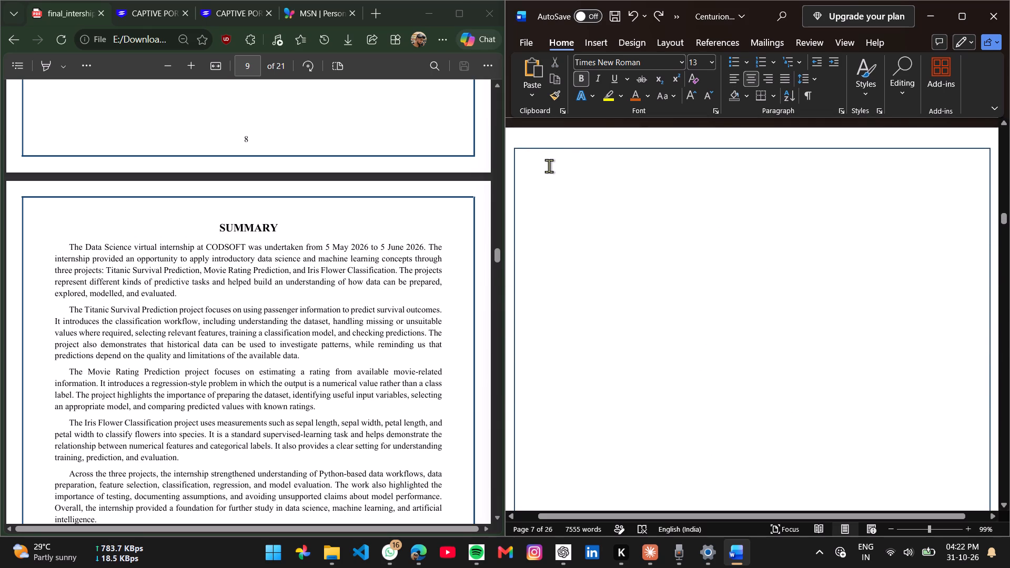
{"action": "left_click_drag", "start_coordinate": [549, 166], "coordinate": [662, 227]}
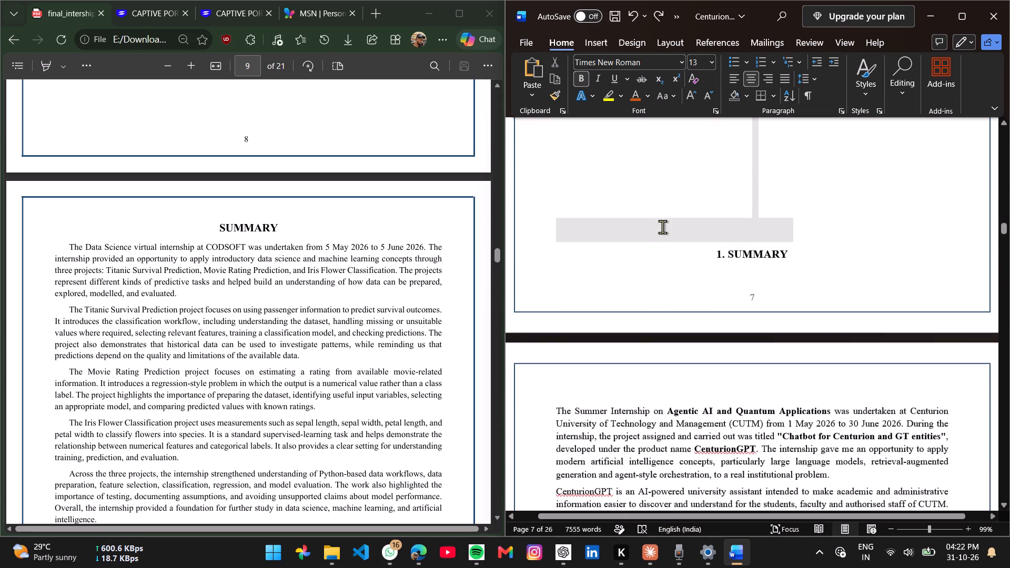
{"action": "left_click_drag", "start_coordinate": [662, 227], "coordinate": [678, 242]}
{"action": "key", "text": "BackSpace"}
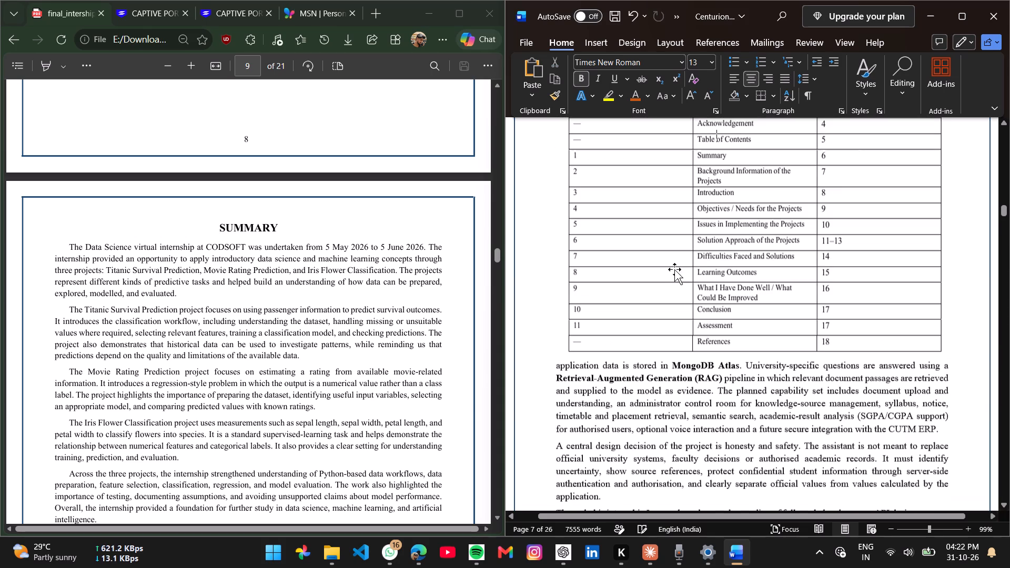
Move the contents-table picture up towards the preceding page, clear of the space between the TABLE OF CONTENTS and 1. SUMMARY headings.
{"action": "scroll", "coordinate": [675, 374], "scroll_direction": "up", "scroll_amount": 8}
{"action": "left_click_drag", "start_coordinate": [699, 358], "coordinate": [688, 177]}
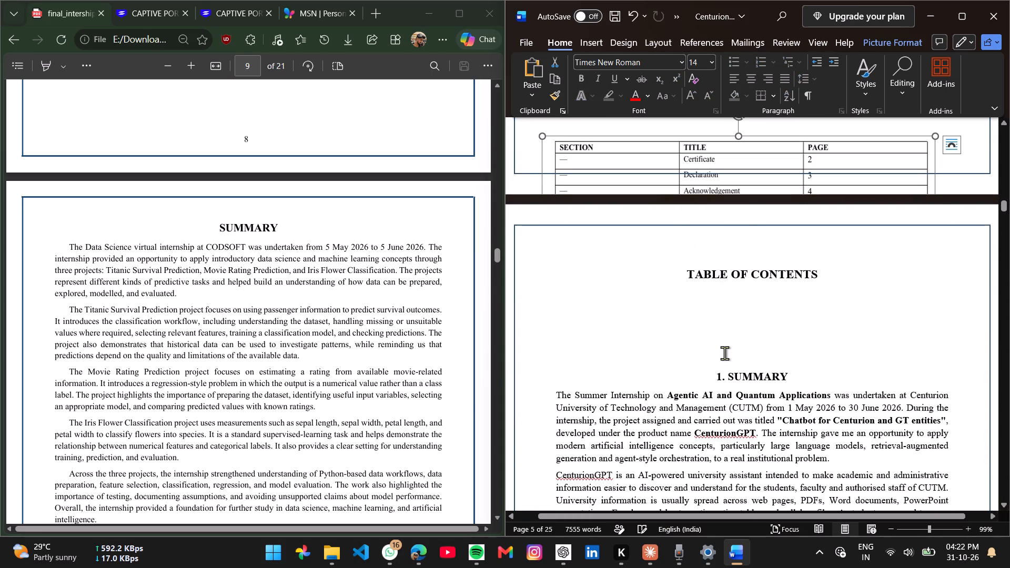
Insert thirteen blank lines between the TABLE OF CONTENTS heading and the 1. SUMMARY heading.
{"action": "left_click", "coordinate": [724, 354]}
{"action": "key", "text": "Return"}
{"action": "key", "text": "Return"}
{"action": "key", "text": "Return"}
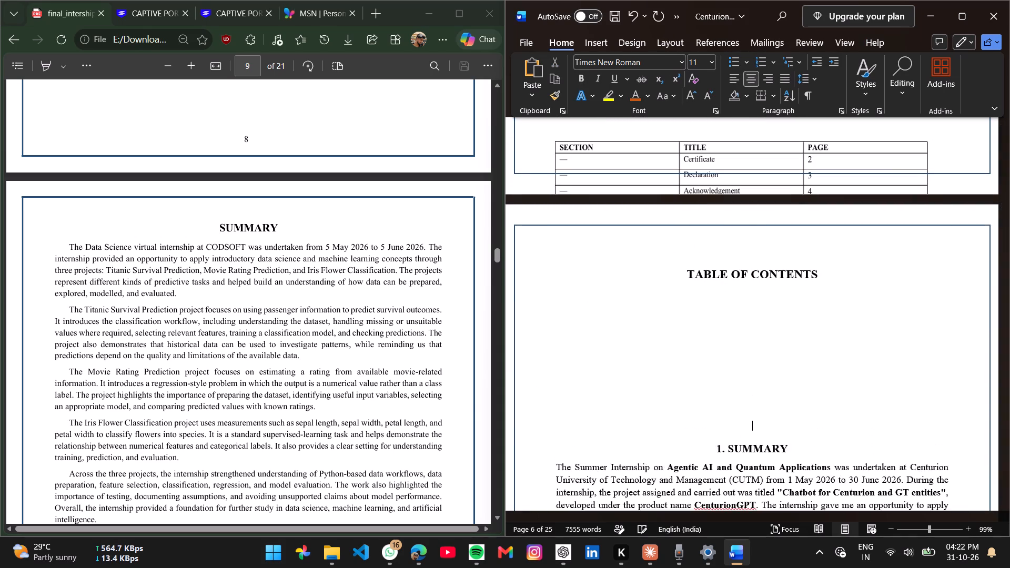
{"action": "key", "text": "Return"}
{"action": "key", "text": "Return"}
{"action": "key", "text": "Return"}
{"action": "scroll", "coordinate": [721, 360], "scroll_direction": "down", "scroll_amount": 5}
{"action": "key", "text": "Return"}
{"action": "key", "text": "Return"}
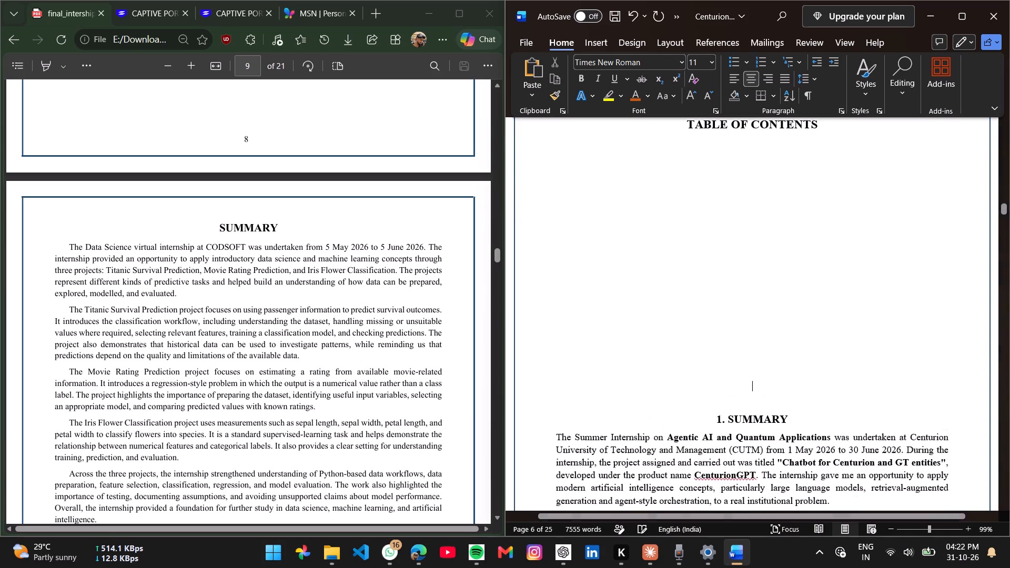
{"action": "key", "text": "Return"}
{"action": "key", "text": "Return"}
{"action": "key", "text": "Return"}
{"action": "scroll", "coordinate": [712, 353], "scroll_direction": "down", "scroll_amount": 3}
{"action": "key", "text": "Return"}
{"action": "key", "text": "Return"}
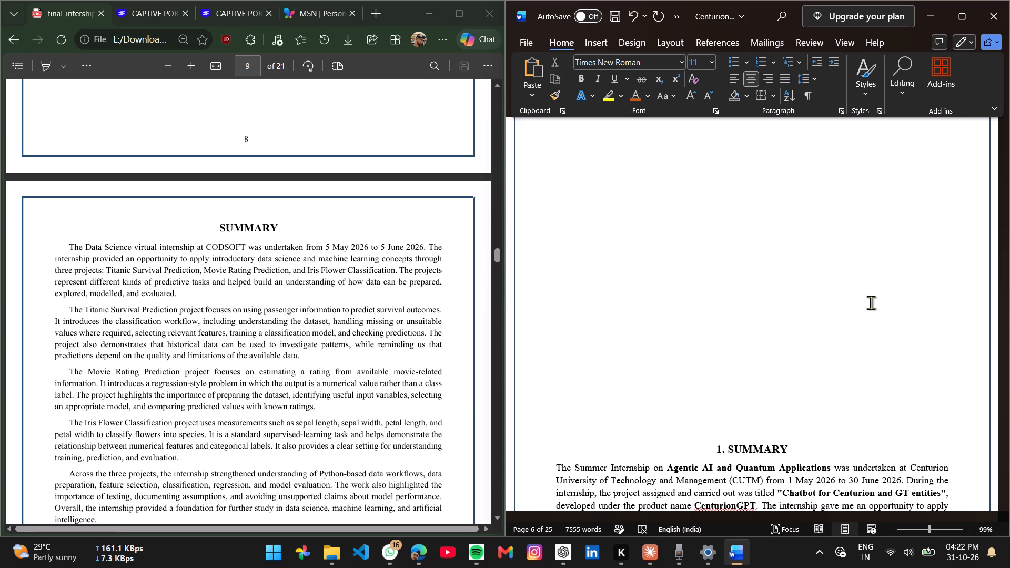
{"action": "scroll", "coordinate": [681, 319], "scroll_direction": "up", "scroll_amount": 1}
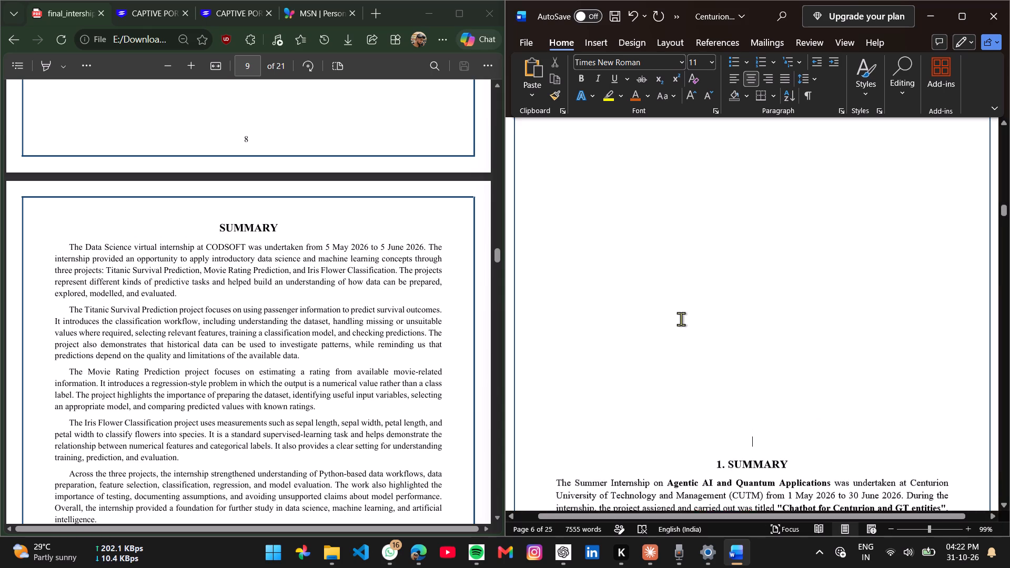
Move the contents-table picture down off the preceding page so it sits beneath the TABLE OF CONTENTS heading.
{"action": "scroll", "coordinate": [681, 319], "scroll_direction": "up", "scroll_amount": 5}
{"action": "scroll", "coordinate": [713, 326], "scroll_direction": "down", "scroll_amount": 3}
{"action": "scroll", "coordinate": [713, 329], "scroll_direction": "up", "scroll_amount": 5}
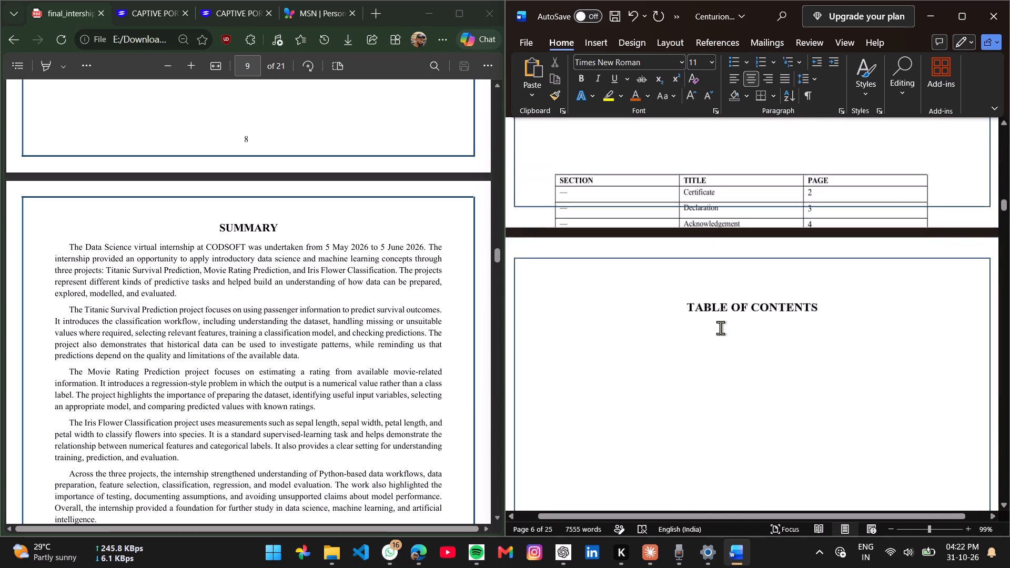
{"action": "scroll", "coordinate": [720, 328], "scroll_direction": "up", "scroll_amount": 17}
{"action": "scroll", "coordinate": [698, 311], "scroll_direction": "down", "scroll_amount": 8}
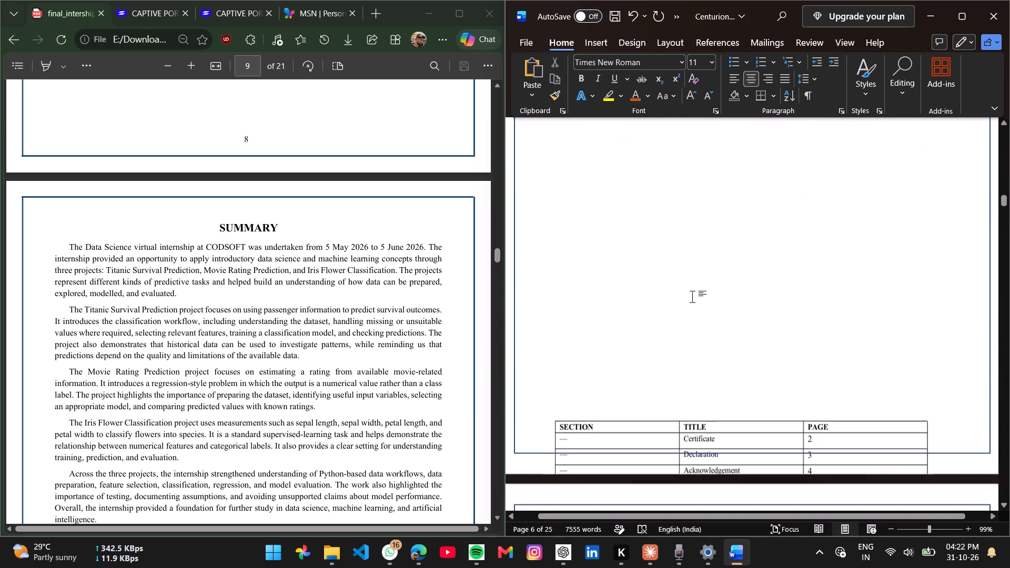
{"action": "scroll", "coordinate": [692, 294], "scroll_direction": "down", "scroll_amount": 6}
{"action": "left_click_drag", "start_coordinate": [695, 262], "coordinate": [711, 352]}
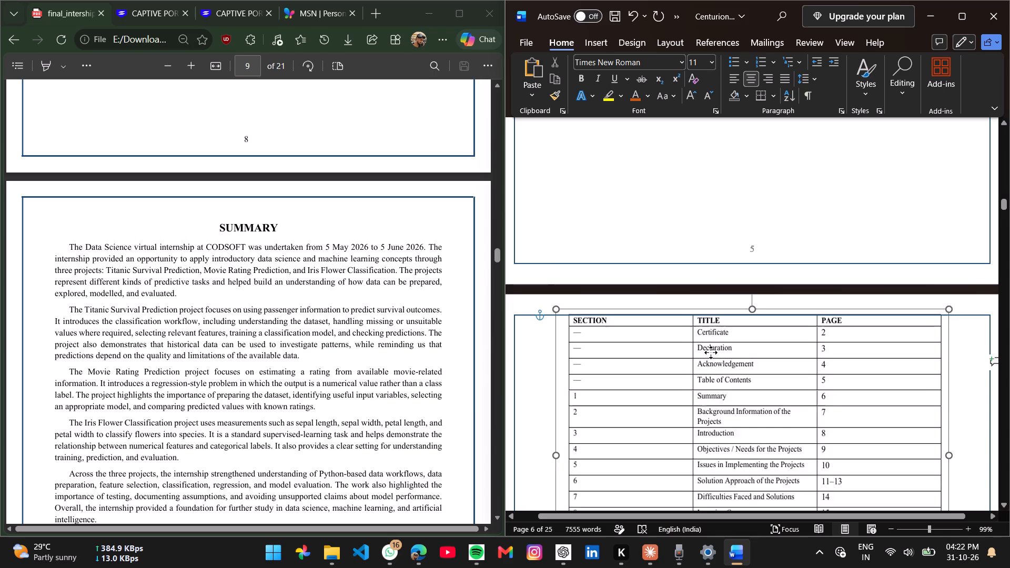
{"action": "left_click_drag", "start_coordinate": [711, 352], "coordinate": [716, 427]}
{"action": "scroll", "coordinate": [713, 409], "scroll_direction": "down", "scroll_amount": 6}
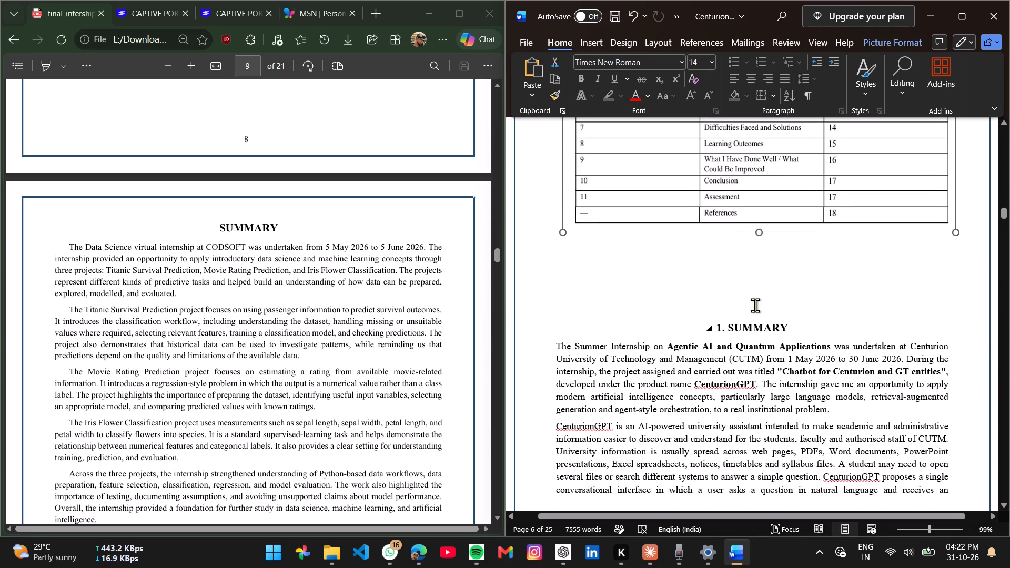
Insert seven blank lines directly above the 1. SUMMARY heading so the Summary starts on page 7.
{"action": "left_click", "coordinate": [757, 305]}
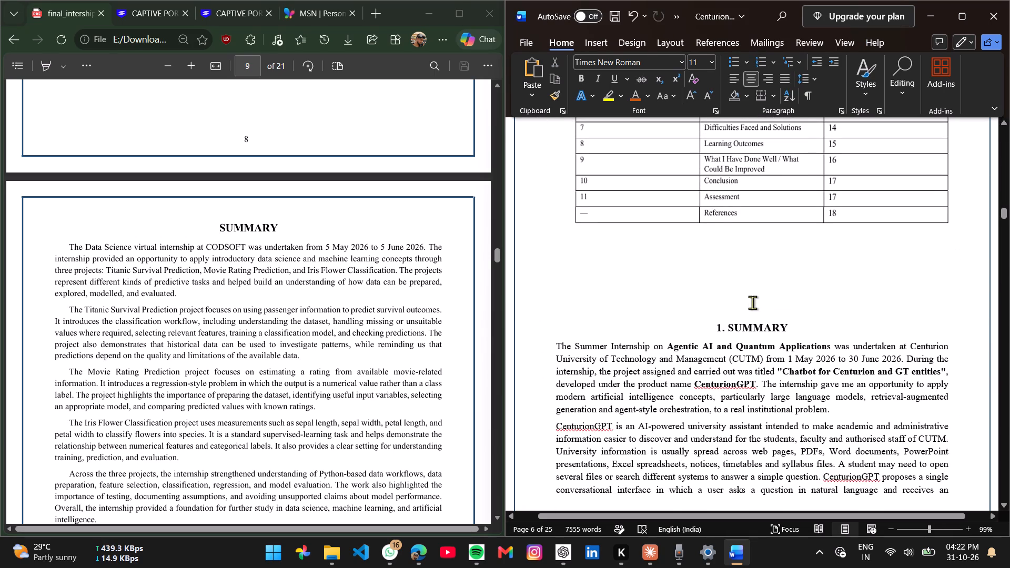
{"action": "left_click", "coordinate": [703, 305]}
{"action": "scroll", "coordinate": [367, 308], "scroll_direction": "down", "scroll_amount": 1}
{"action": "scroll", "coordinate": [367, 308], "scroll_direction": "up", "scroll_amount": 2}
{"action": "scroll", "coordinate": [367, 309], "scroll_direction": "down", "scroll_amount": 4}
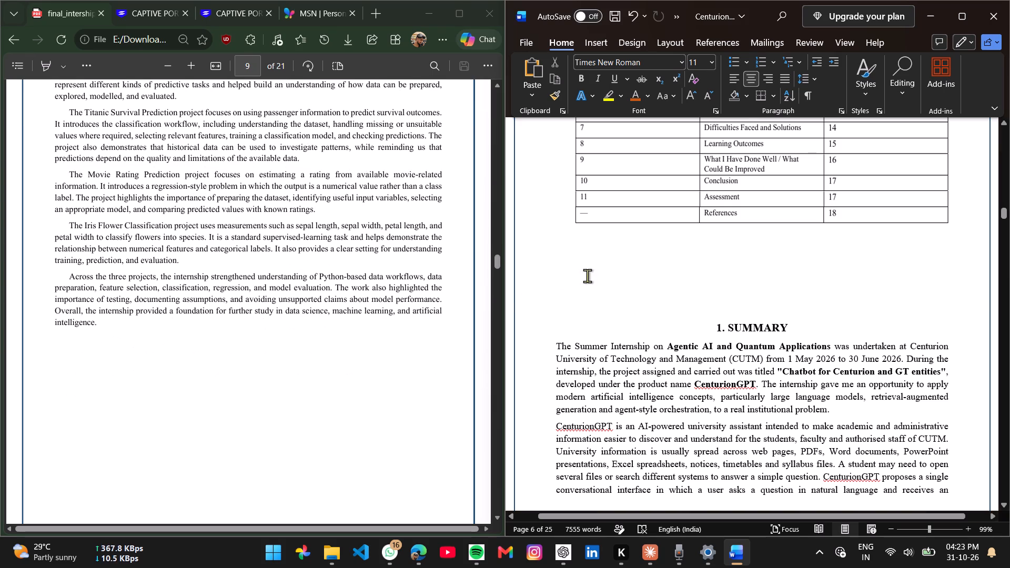
{"action": "key", "text": "shift+Return"}
{"action": "key", "text": "Return"}
{"action": "key", "text": "Return"}
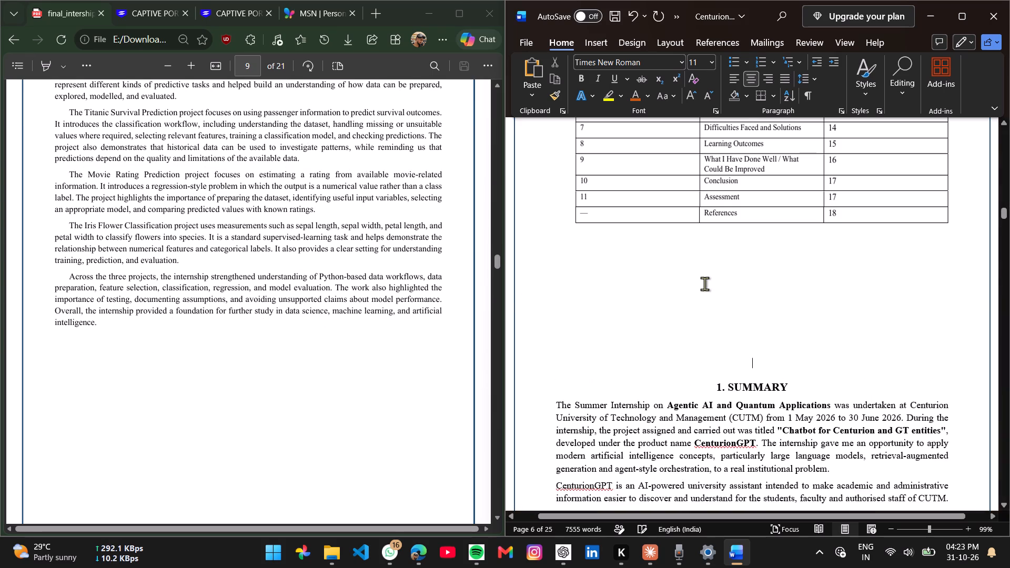
{"action": "key", "text": "Return"}
{"action": "scroll", "coordinate": [719, 305], "scroll_direction": "down", "scroll_amount": 10}
{"action": "key", "text": "Return"}
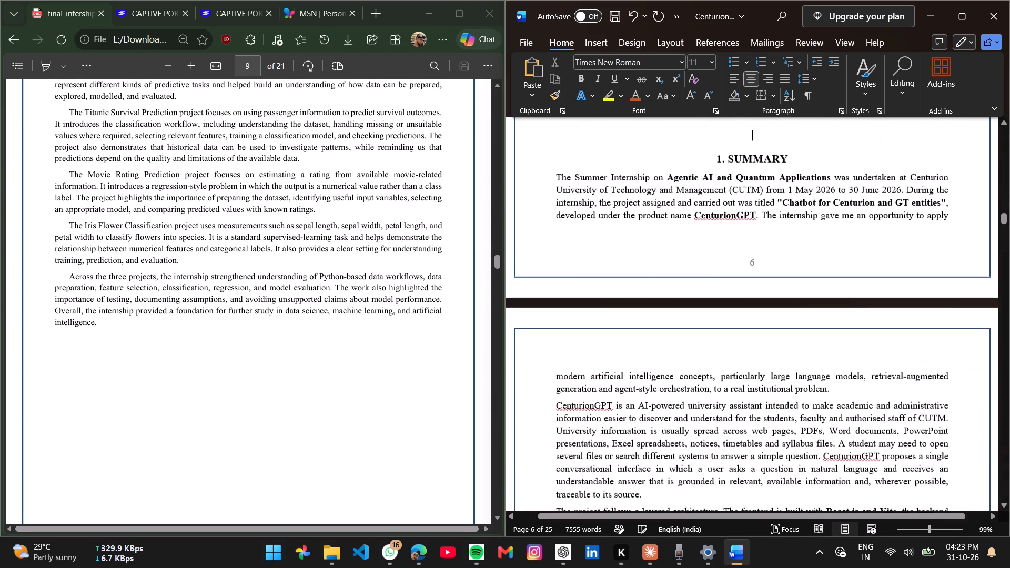
{"action": "key", "text": "Return"}
{"action": "key", "text": "Return"}
{"action": "scroll", "coordinate": [767, 339], "scroll_direction": "up", "scroll_amount": 7}
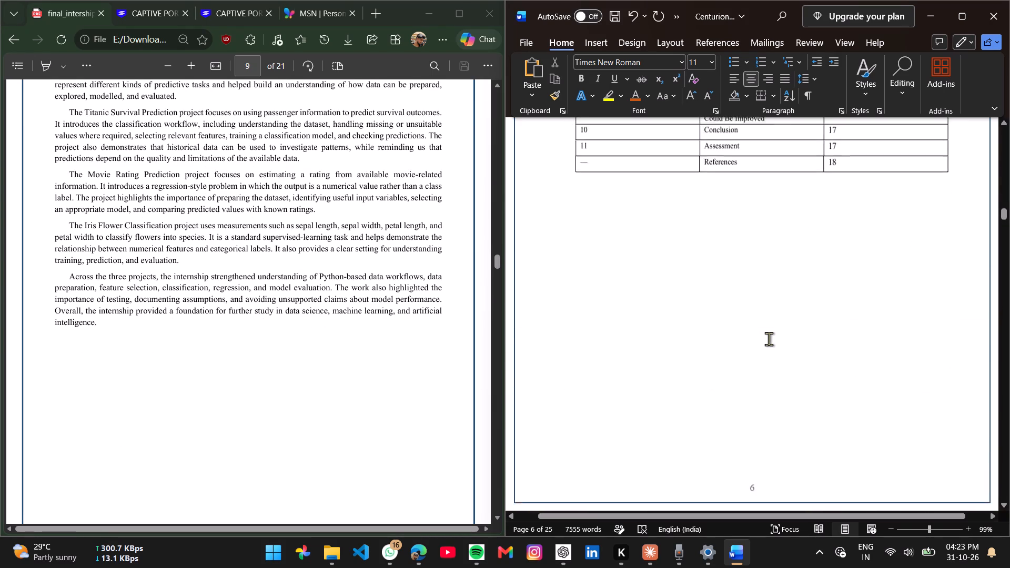
{"action": "scroll", "coordinate": [769, 339], "scroll_direction": "up", "scroll_amount": 3}
{"action": "scroll", "coordinate": [767, 341], "scroll_direction": "down", "scroll_amount": 6}
Look through the Summary's ending and sections 2.1 to 2.6 to see how they fall across the pages.
{"action": "scroll", "coordinate": [748, 340], "scroll_direction": "down", "scroll_amount": 20}
{"action": "scroll", "coordinate": [748, 340], "scroll_direction": "down", "scroll_amount": 4}
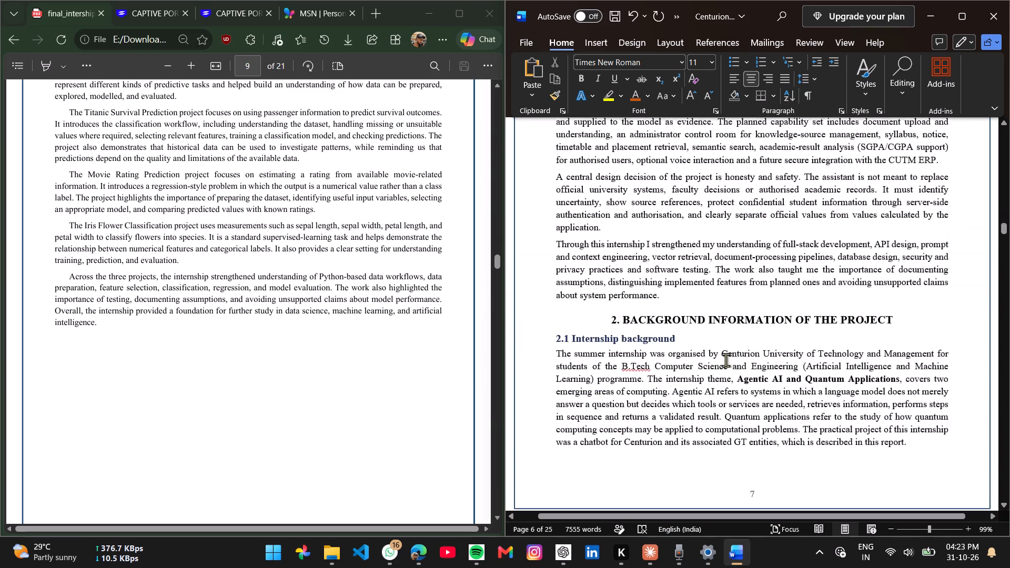
{"action": "scroll", "coordinate": [725, 360], "scroll_direction": "down", "scroll_amount": 9}
{"action": "scroll", "coordinate": [725, 353], "scroll_direction": "down", "scroll_amount": 12}
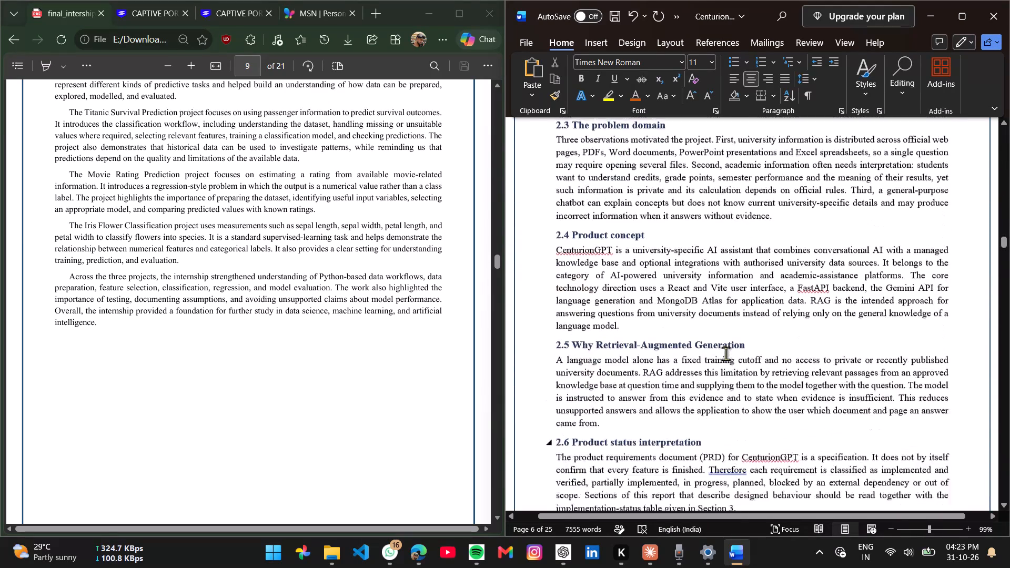
{"action": "scroll", "coordinate": [724, 356], "scroll_direction": "down", "scroll_amount": 7}
{"action": "scroll", "coordinate": [724, 354], "scroll_direction": "up", "scroll_amount": 18}
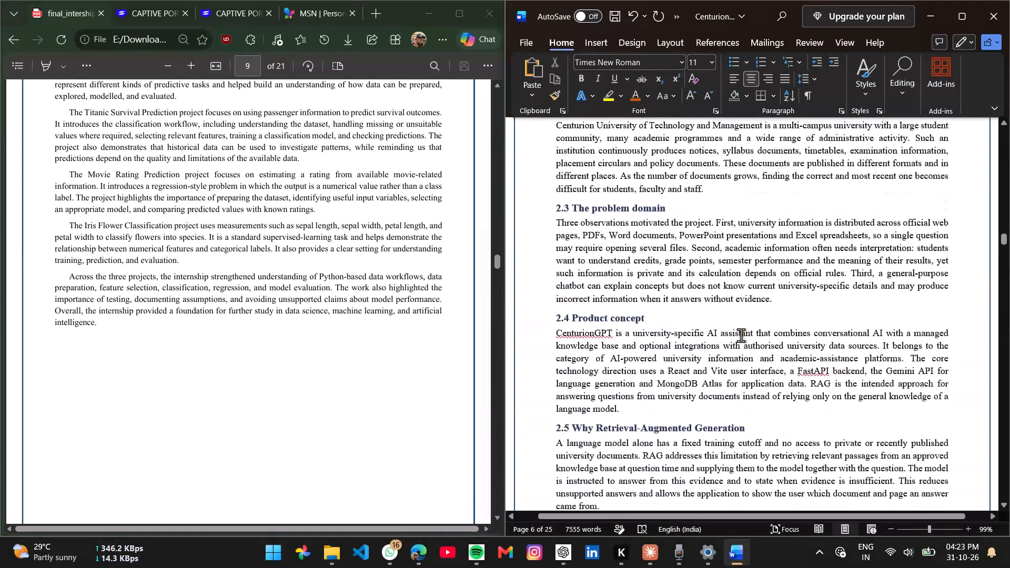
{"action": "scroll", "coordinate": [741, 335], "scroll_direction": "up", "scroll_amount": 20}
{"action": "scroll", "coordinate": [739, 335], "scroll_direction": "down", "scroll_amount": 4}
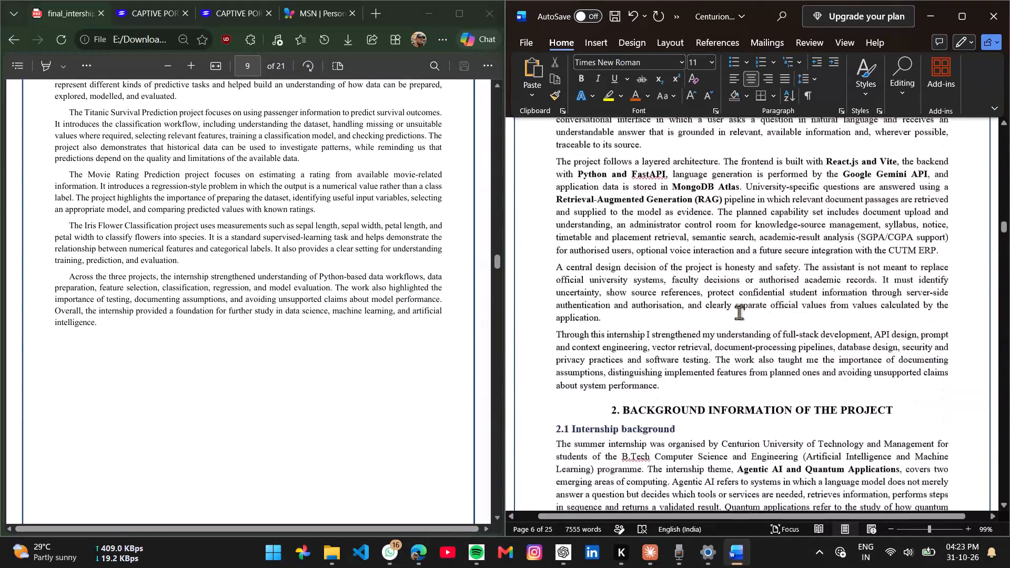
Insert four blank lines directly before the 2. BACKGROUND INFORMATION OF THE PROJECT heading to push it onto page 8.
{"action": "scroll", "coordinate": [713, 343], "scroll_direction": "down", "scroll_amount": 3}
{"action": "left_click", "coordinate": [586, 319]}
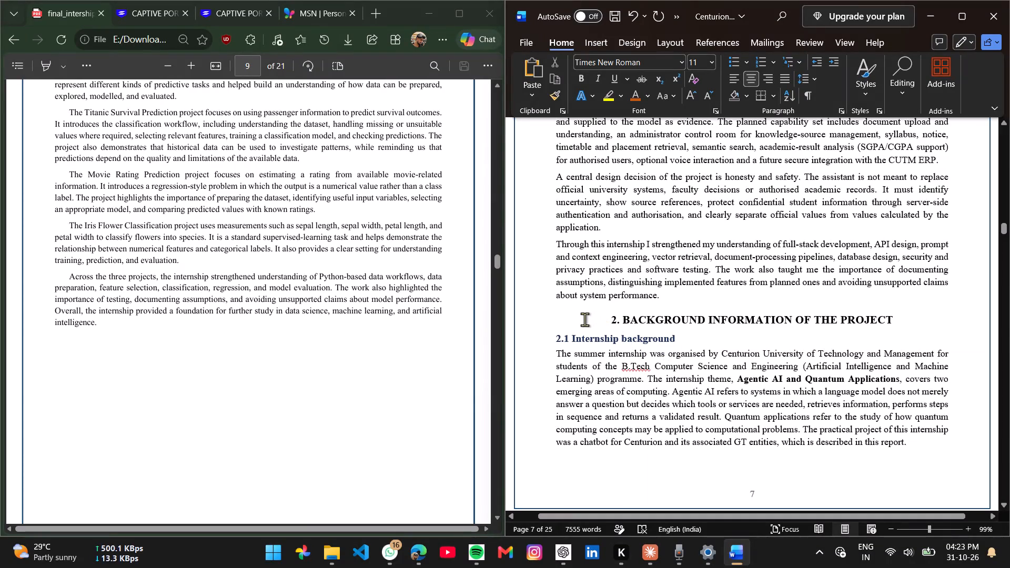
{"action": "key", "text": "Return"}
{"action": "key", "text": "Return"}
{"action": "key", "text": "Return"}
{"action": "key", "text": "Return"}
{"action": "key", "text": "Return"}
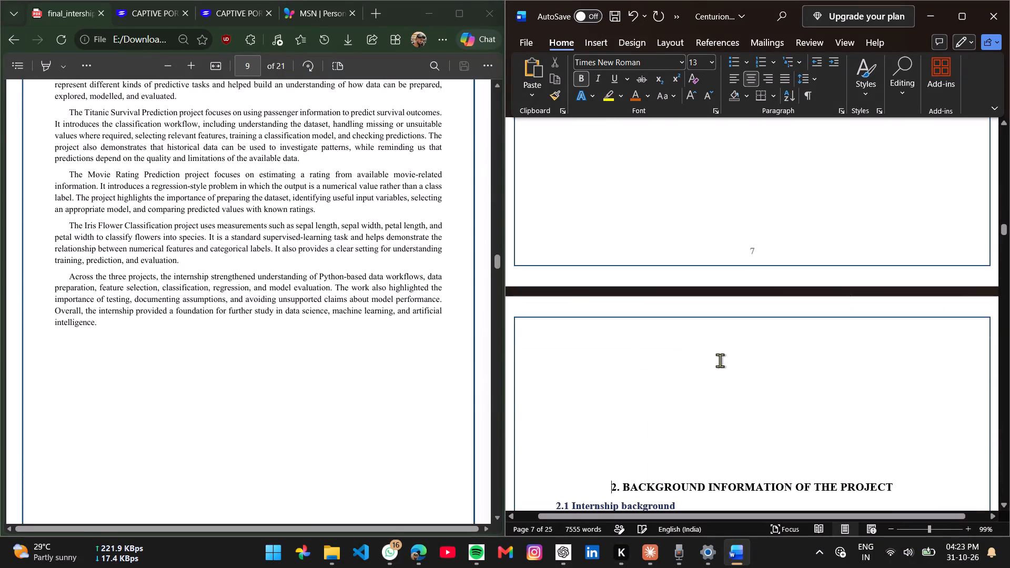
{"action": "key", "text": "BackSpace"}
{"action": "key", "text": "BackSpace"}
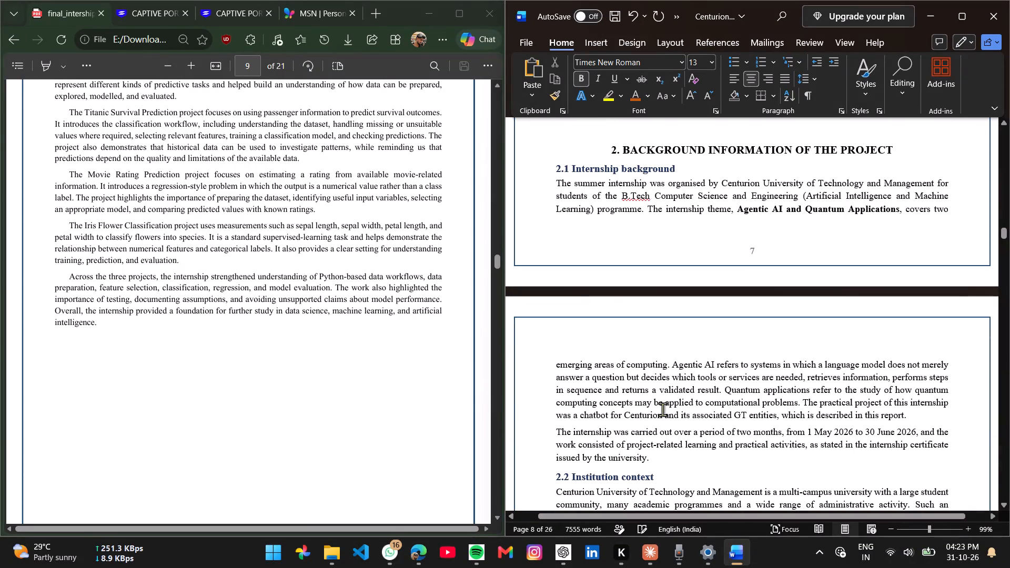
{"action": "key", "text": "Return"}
Replace the blank lines between the Summary's last paragraph and the 2. BACKGROUND heading with five new ones, starting the heading on page 8.
{"action": "left_click_drag", "start_coordinate": [656, 429], "coordinate": [674, 235]}
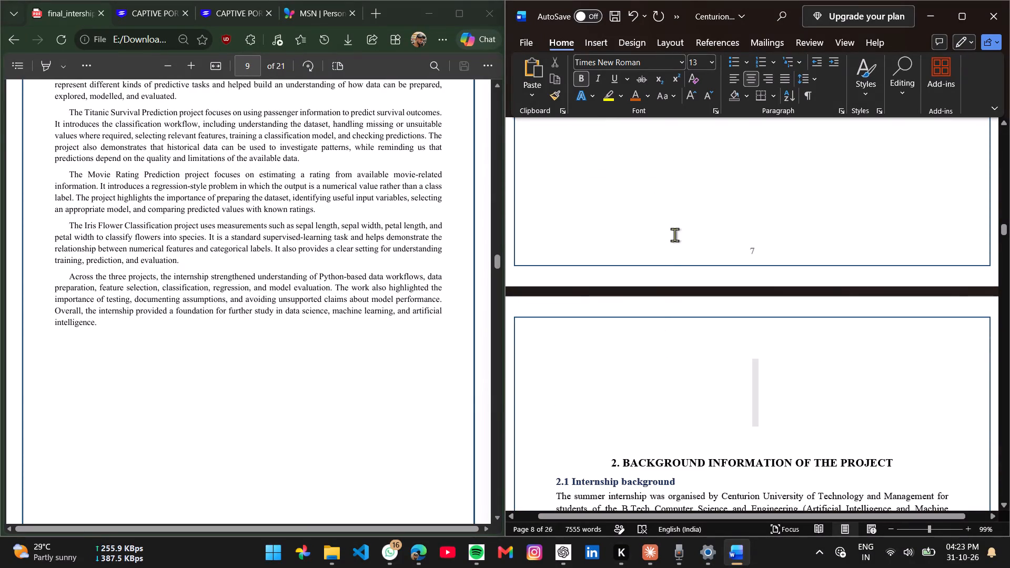
{"action": "left_click_drag", "start_coordinate": [674, 235], "coordinate": [693, 168]}
{"action": "key", "text": "BackSpace"}
{"action": "key", "text": "Return"}
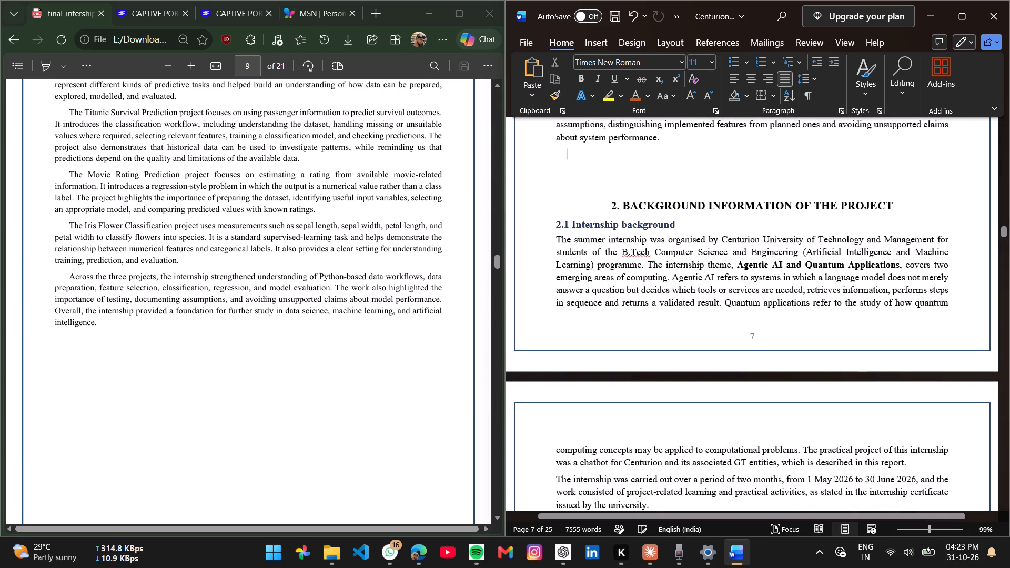
{"action": "key", "text": "Return"}
{"action": "key", "text": "Return"}
{"action": "key", "text": "Return"}
{"action": "key", "text": "Return"}
{"action": "key", "text": "Return"}
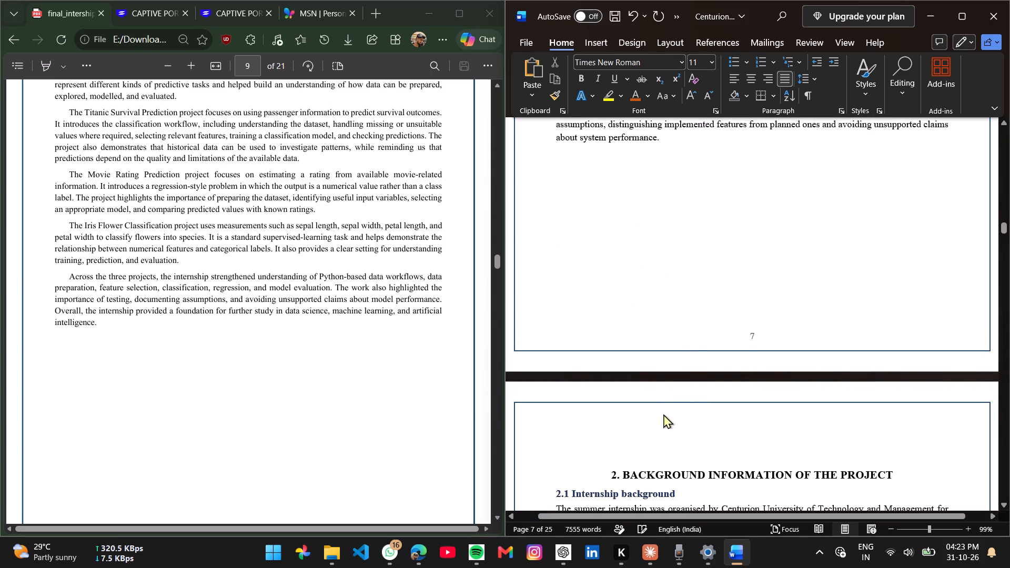
{"action": "scroll", "coordinate": [662, 415], "scroll_direction": "down", "scroll_amount": 5}
{"action": "key", "text": "BackSpace"}
{"action": "scroll", "coordinate": [661, 406], "scroll_direction": "down", "scroll_amount": 2}
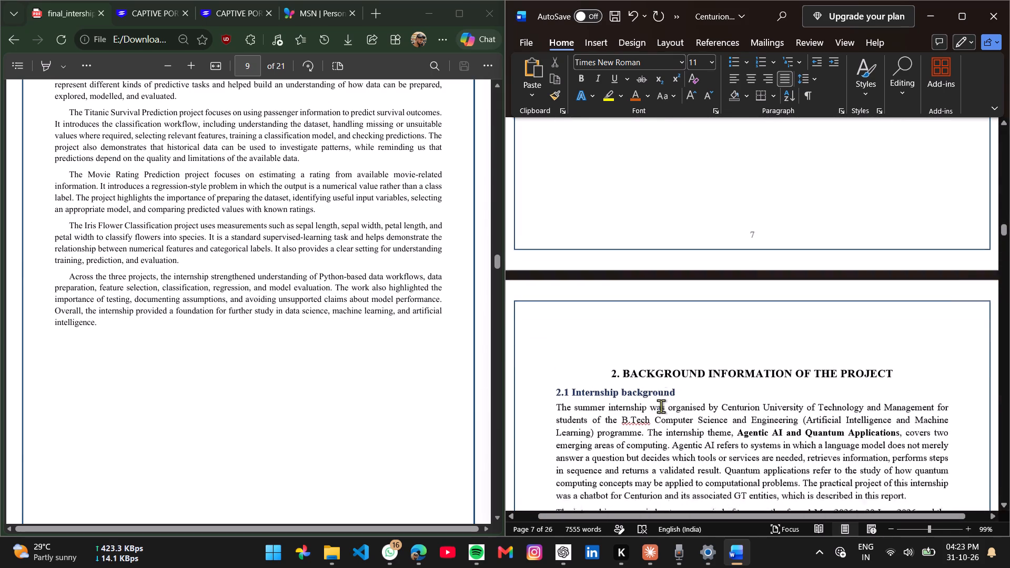
Delete the selected blank space above the 2. BACKGROUND heading at the top of page 8 and insert one blank line there.
{"action": "scroll", "coordinate": [661, 406], "scroll_direction": "down", "scroll_amount": 8}
{"action": "scroll", "coordinate": [686, 374], "scroll_direction": "up", "scroll_amount": 5}
{"action": "scroll", "coordinate": [686, 374], "scroll_direction": "down", "scroll_amount": 2}
{"action": "scroll", "coordinate": [686, 374], "scroll_direction": "up", "scroll_amount": 4}
{"action": "left_click_drag", "start_coordinate": [677, 272], "coordinate": [667, 207]}
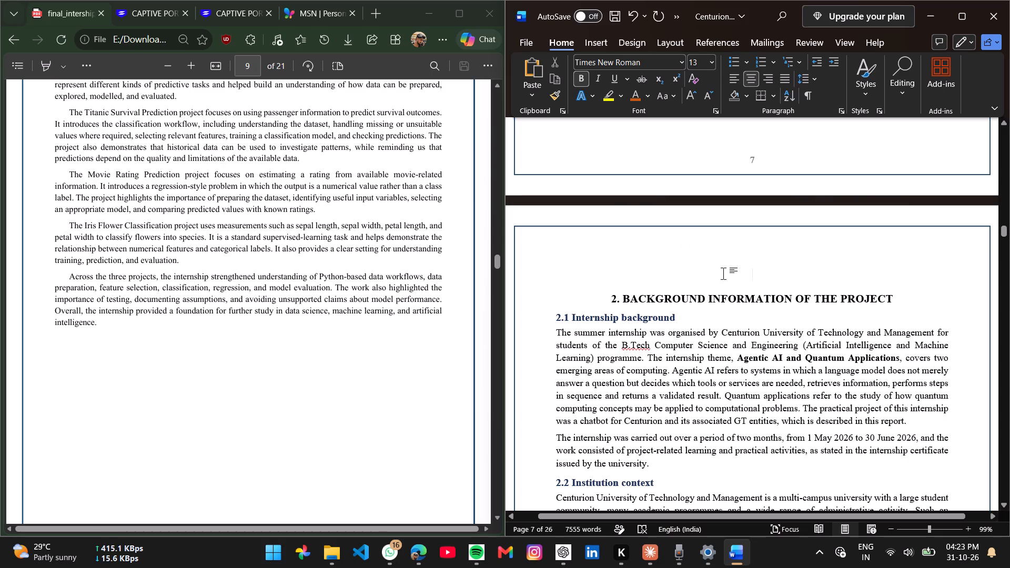
{"action": "key", "text": "BackSpace"}
{"action": "key", "text": "Return"}
Delete the page 9 text above 3. INTRODUCTION: the end of the 2.5 paragraph and all of section 2.6 Product status interpretation.
{"action": "scroll", "coordinate": [726, 330], "scroll_direction": "down", "scroll_amount": 1}
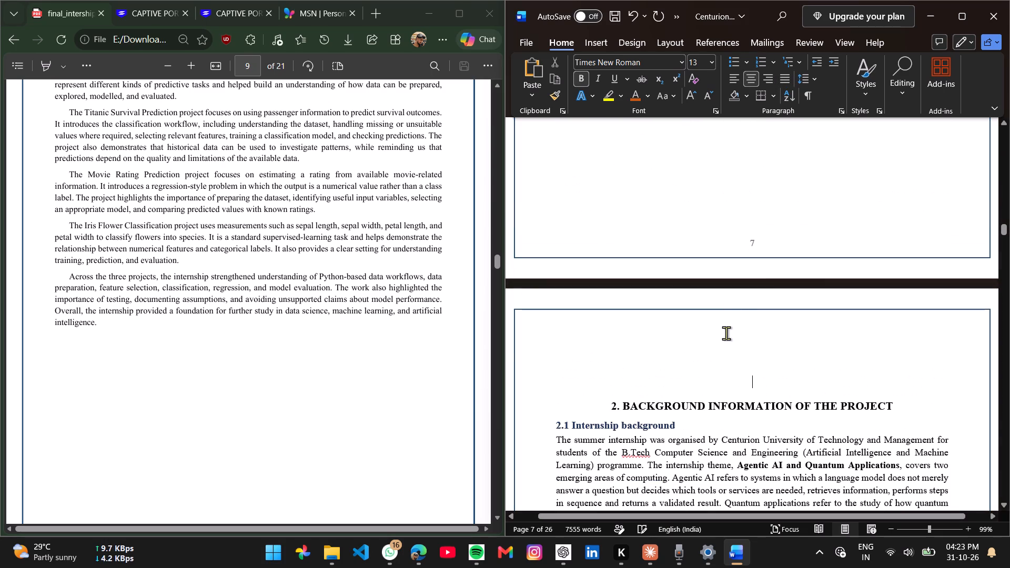
{"action": "scroll", "coordinate": [726, 333], "scroll_direction": "down", "scroll_amount": 16}
{"action": "scroll", "coordinate": [726, 352], "scroll_direction": "down", "scroll_amount": 7}
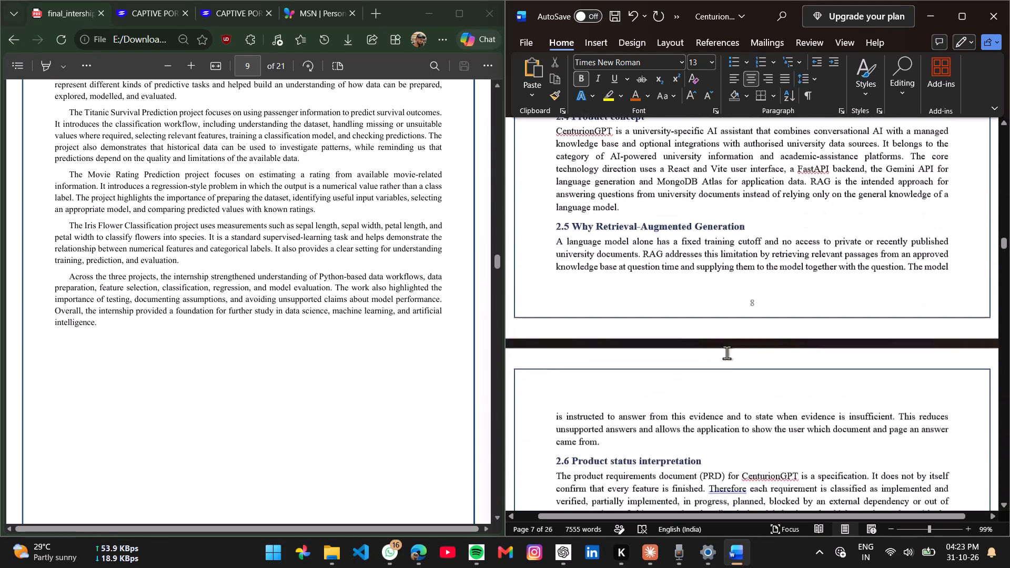
{"action": "scroll", "coordinate": [726, 352], "scroll_direction": "down", "scroll_amount": 6}
{"action": "left_click_drag", "start_coordinate": [749, 319], "coordinate": [721, 303]}
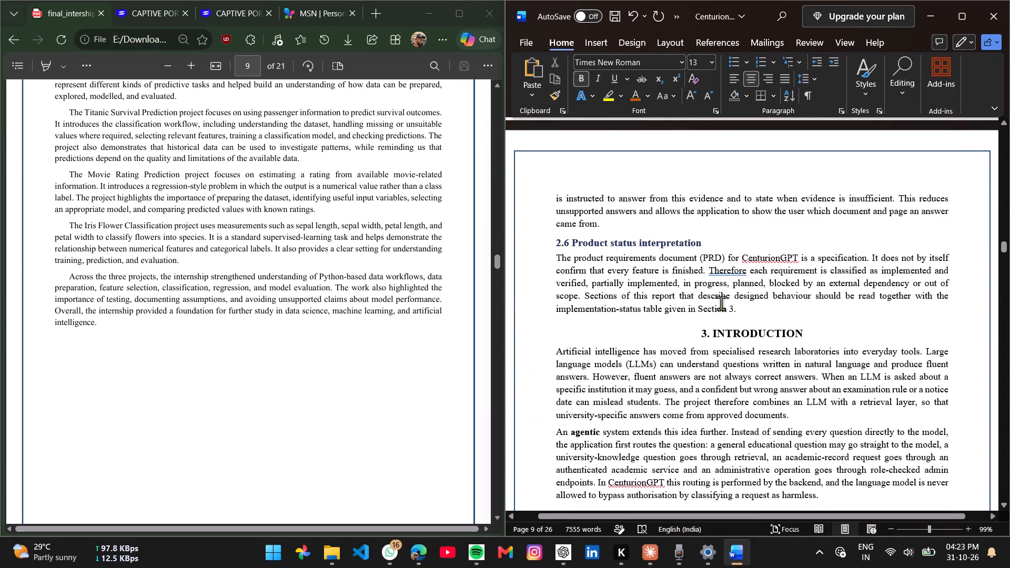
{"action": "left_click_drag", "start_coordinate": [721, 303], "coordinate": [553, 195]}
{"action": "key", "text": "BackSpace"}
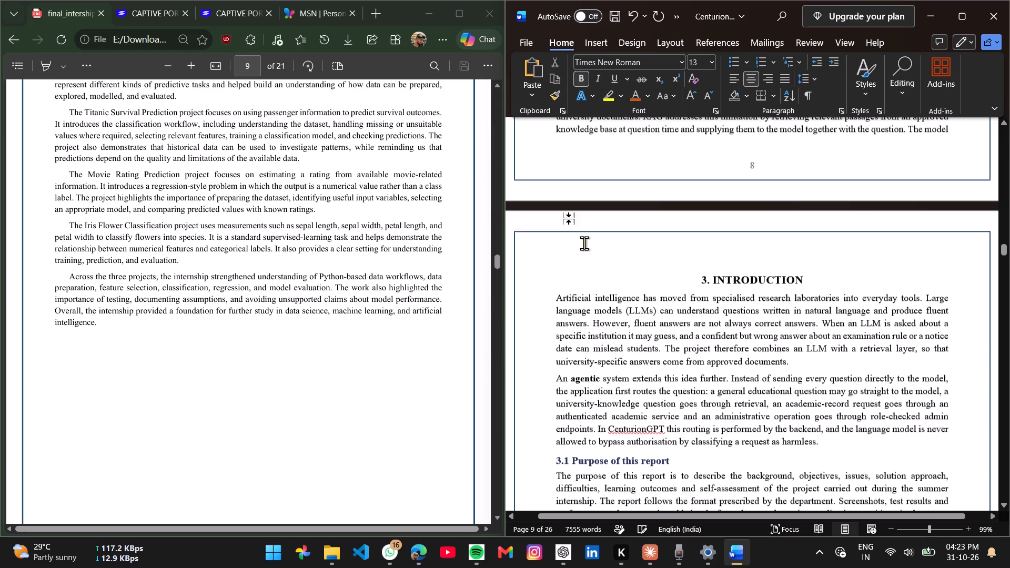
Delete the leftover words "The model" at the end of the 2.5 Why Retrieval-Augmented Generation paragraph.
{"action": "scroll", "coordinate": [696, 309], "scroll_direction": "up", "scroll_amount": 2}
{"action": "scroll", "coordinate": [696, 313], "scroll_direction": "down", "scroll_amount": 7}
{"action": "scroll", "coordinate": [693, 311], "scroll_direction": "up", "scroll_amount": 6}
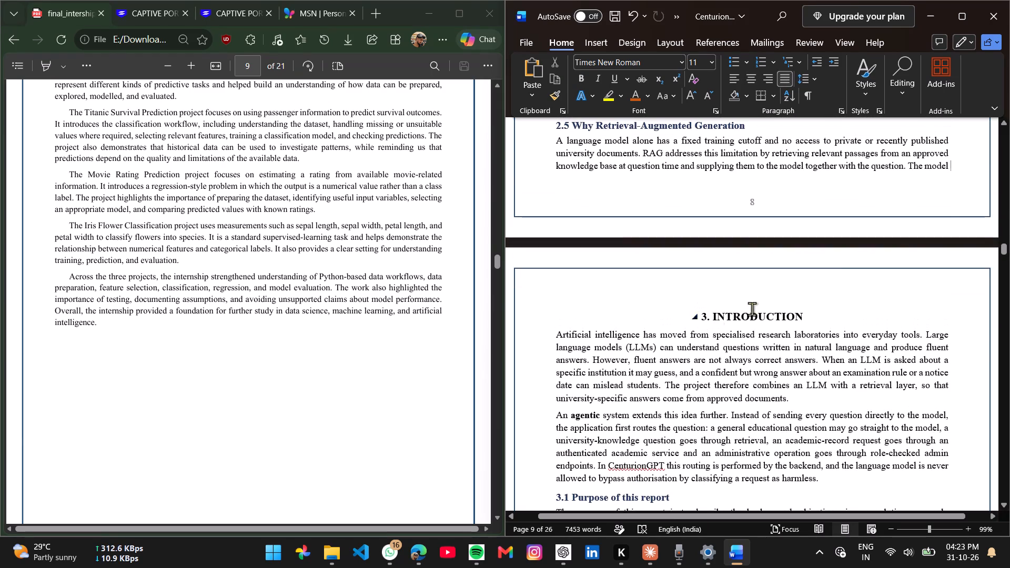
{"action": "left_click_drag", "start_coordinate": [944, 168], "coordinate": [911, 164]}
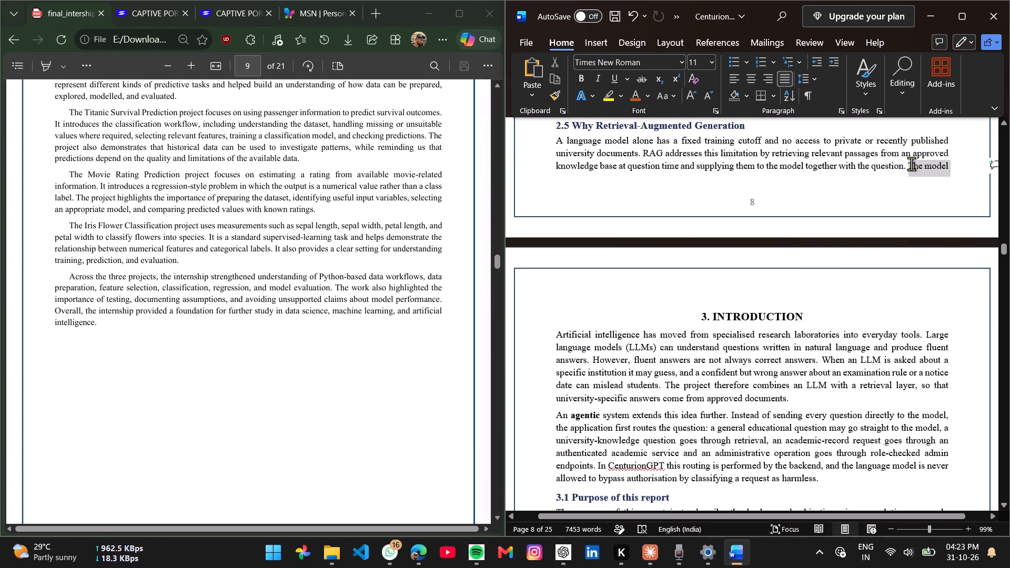
{"action": "left_click_drag", "start_coordinate": [911, 164], "coordinate": [910, 164]}
{"action": "key", "text": "BackSpace"}
Delete the end of the 3.3 Implementation status paragraph, from "The status column must be completed" through "Out of scope.".
{"action": "scroll", "coordinate": [772, 258], "scroll_direction": "down", "scroll_amount": 6}
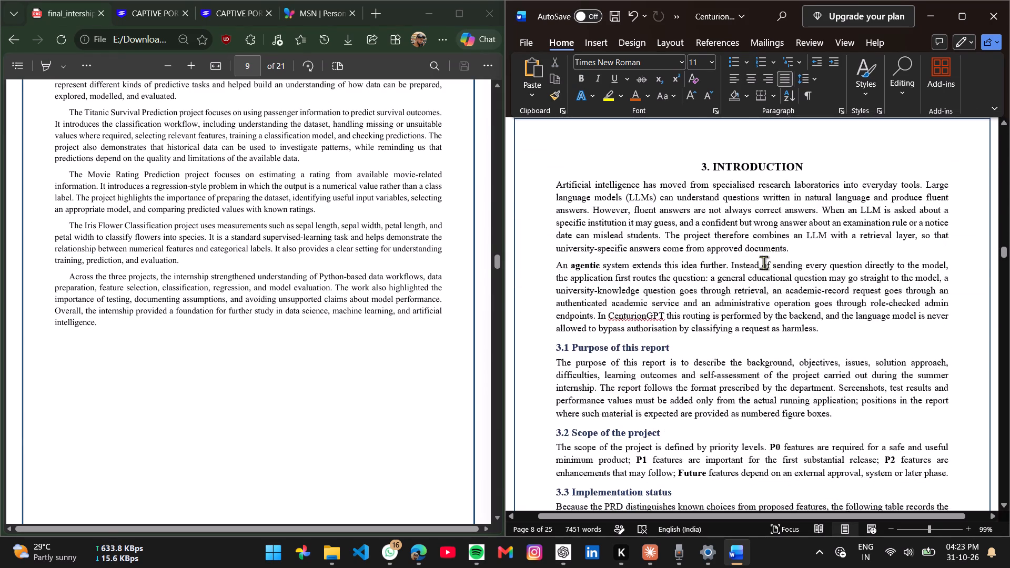
{"action": "scroll", "coordinate": [763, 262], "scroll_direction": "down", "scroll_amount": 20}
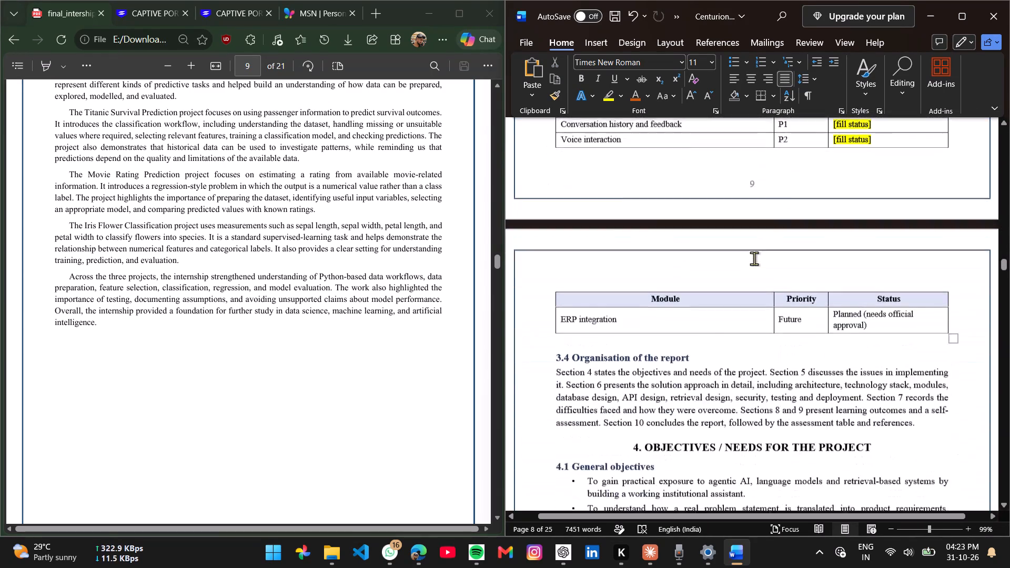
{"action": "scroll", "coordinate": [754, 258], "scroll_direction": "down", "scroll_amount": 3}
{"action": "scroll", "coordinate": [753, 262], "scroll_direction": "up", "scroll_amount": 7}
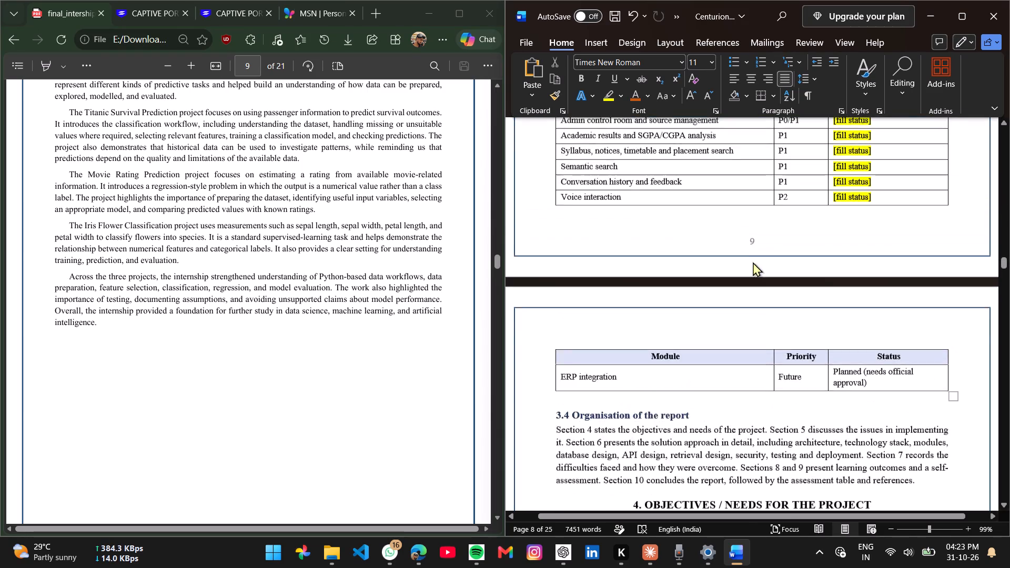
{"action": "scroll", "coordinate": [753, 262], "scroll_direction": "up", "scroll_amount": 3}
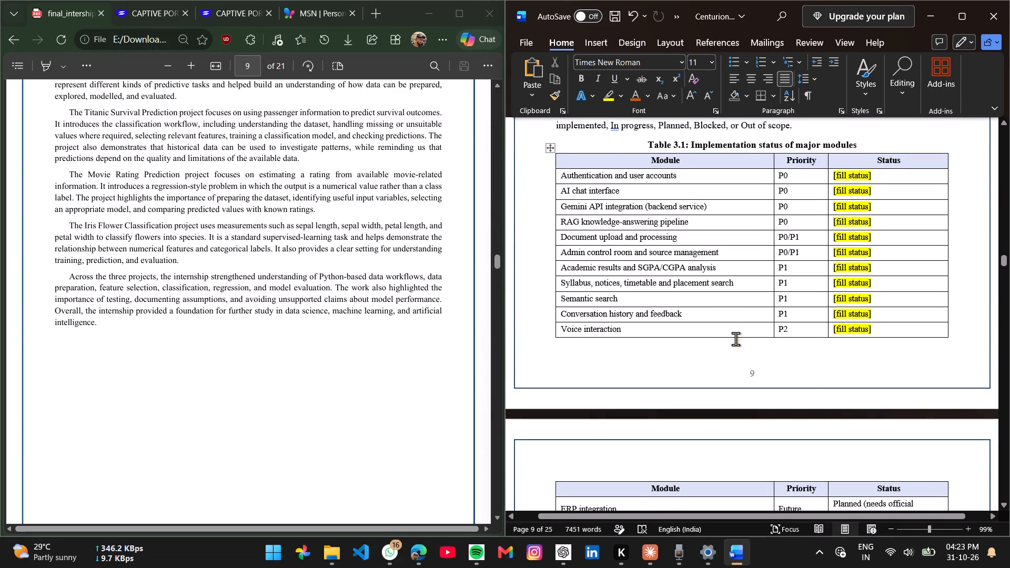
{"action": "scroll", "coordinate": [719, 341], "scroll_direction": "up", "scroll_amount": 3}
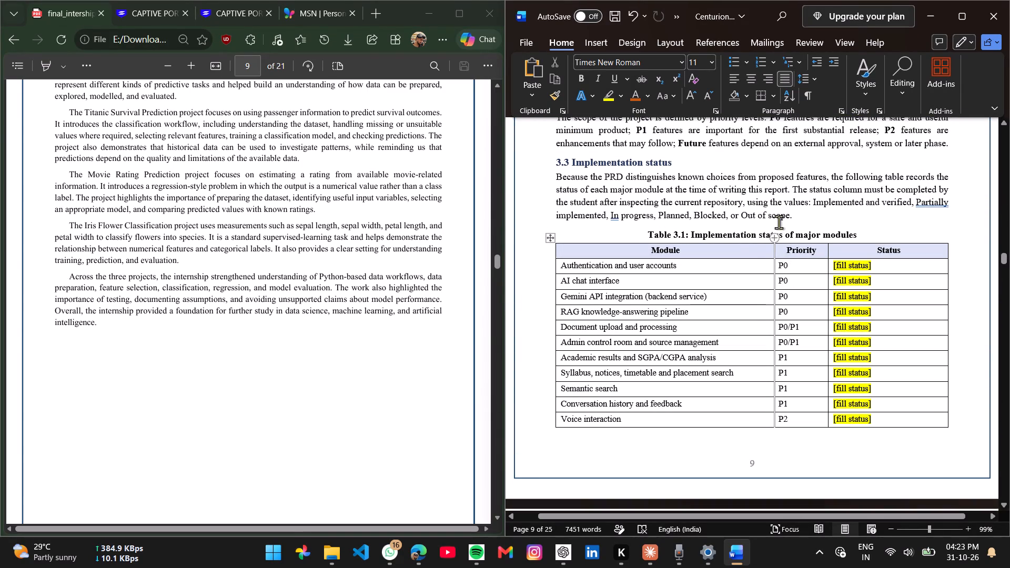
{"action": "left_click_drag", "start_coordinate": [803, 217], "coordinate": [606, 219]}
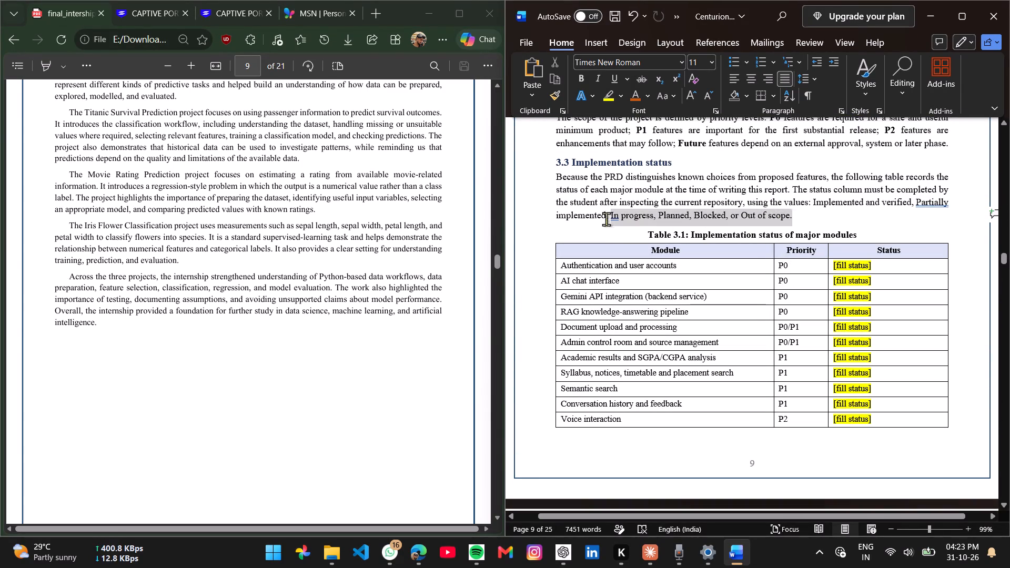
{"action": "left_click_drag", "start_coordinate": [606, 219], "coordinate": [825, 214]}
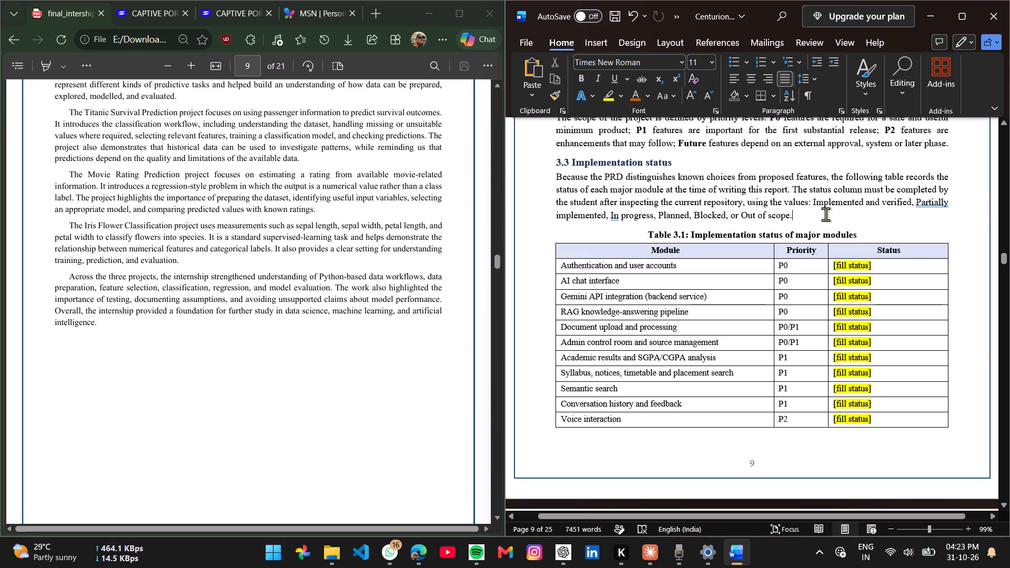
{"action": "left_click_drag", "start_coordinate": [825, 214], "coordinate": [795, 189]}
{"action": "key", "text": "BackSpace"}
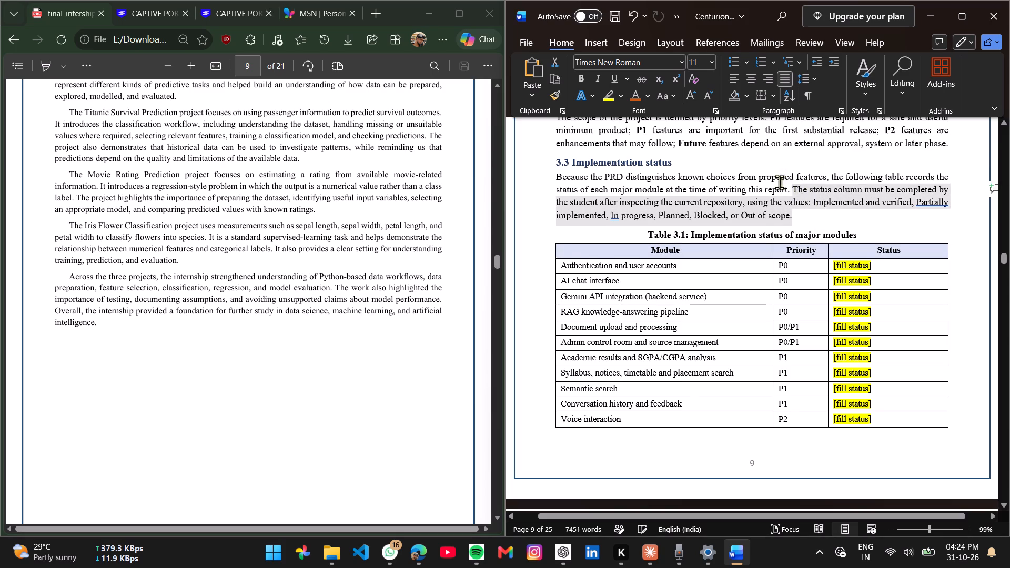
Delete the second paragraph of 3. INTRODUCTION, beginning "An agentic system extends this idea further".
{"action": "scroll", "coordinate": [713, 354], "scroll_direction": "down", "scroll_amount": 10}
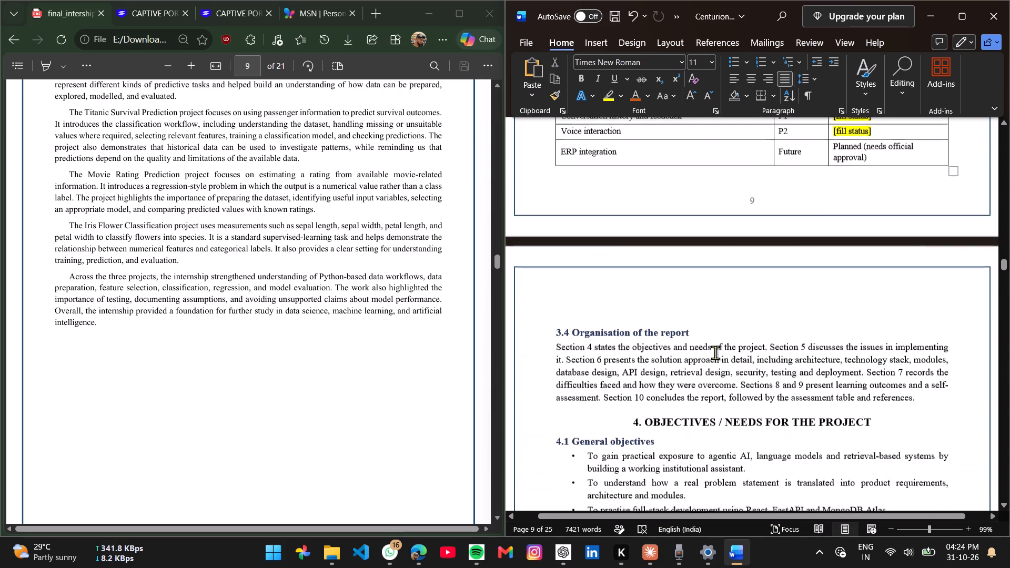
{"action": "scroll", "coordinate": [715, 352], "scroll_direction": "down", "scroll_amount": 2}
{"action": "scroll", "coordinate": [715, 352], "scroll_direction": "up", "scroll_amount": 14}
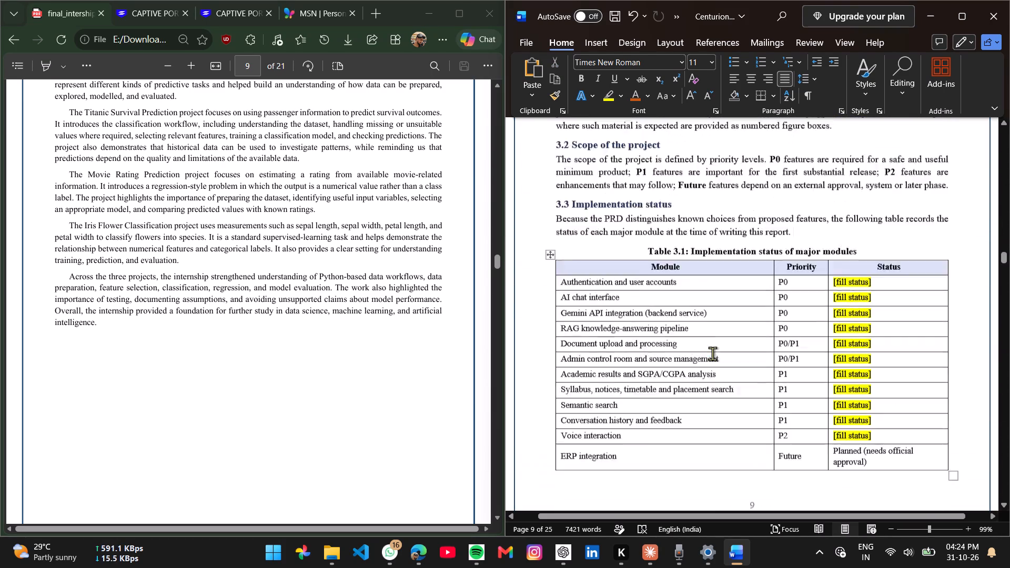
{"action": "scroll", "coordinate": [712, 353], "scroll_direction": "up", "scroll_amount": 9}
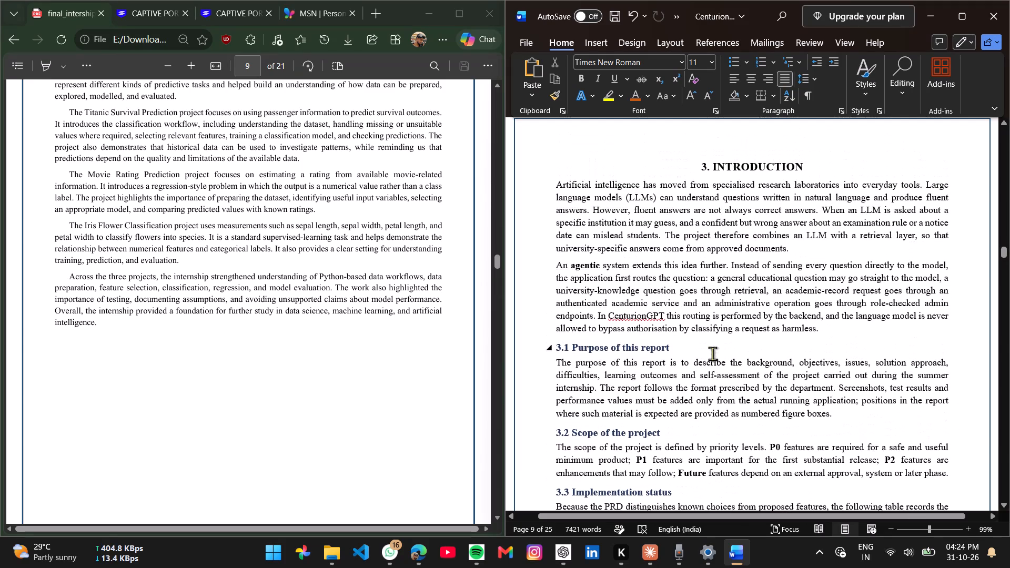
{"action": "left_click_drag", "start_coordinate": [828, 327], "coordinate": [558, 262]}
{"action": "key", "text": "BackSpace"}
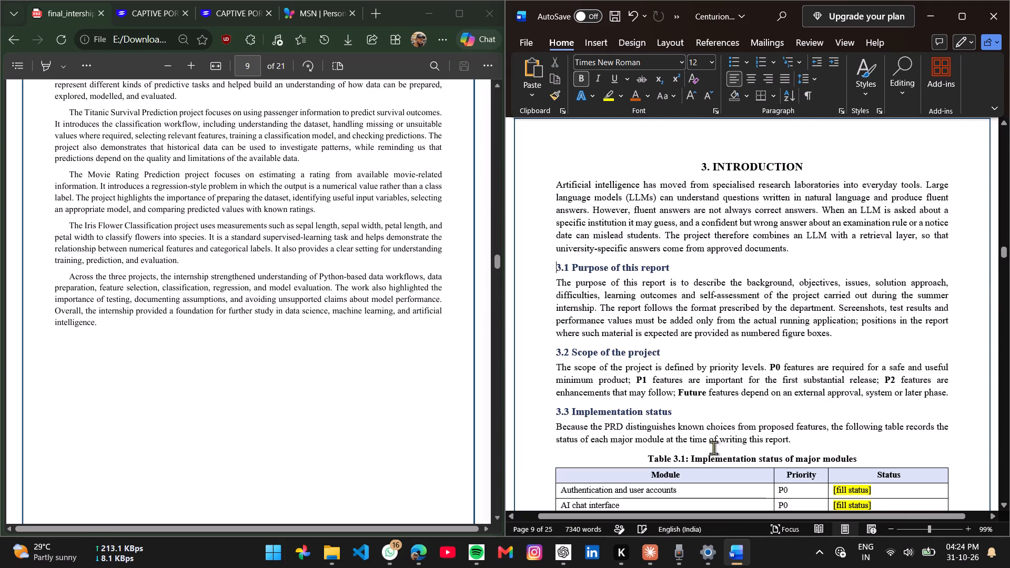
Review section 3 from its introduction through 3.4 Organisation of the report, checking how it fits on page 9 before section 4.
{"action": "scroll", "coordinate": [713, 418], "scroll_direction": "down", "scroll_amount": 7}
{"action": "scroll", "coordinate": [728, 377], "scroll_direction": "down", "scroll_amount": 11}
{"action": "scroll", "coordinate": [738, 372], "scroll_direction": "up", "scroll_amount": 1}
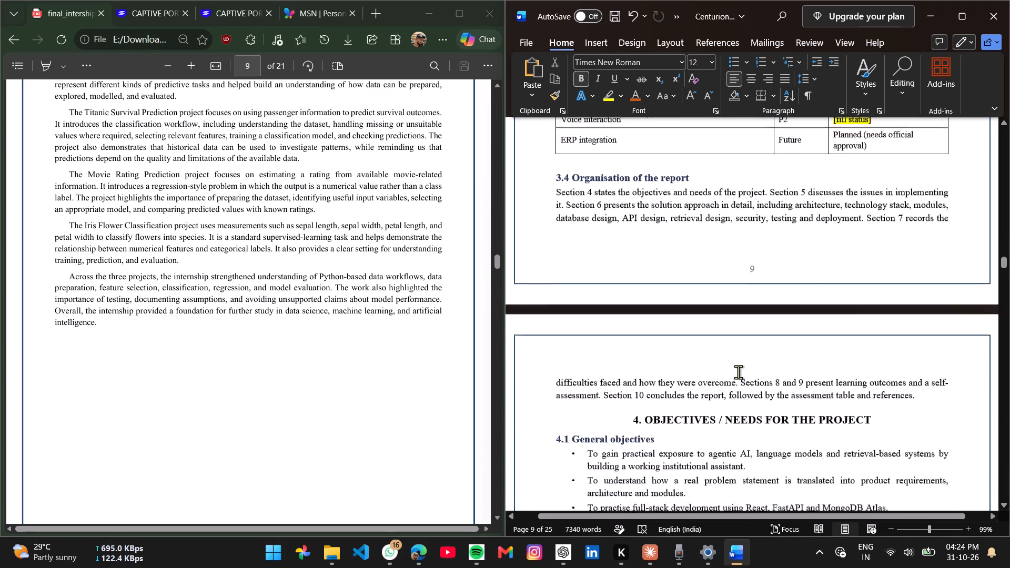
{"action": "scroll", "coordinate": [738, 372], "scroll_direction": "up", "scroll_amount": 3}
{"action": "scroll", "coordinate": [736, 386], "scroll_direction": "down", "scroll_amount": 2}
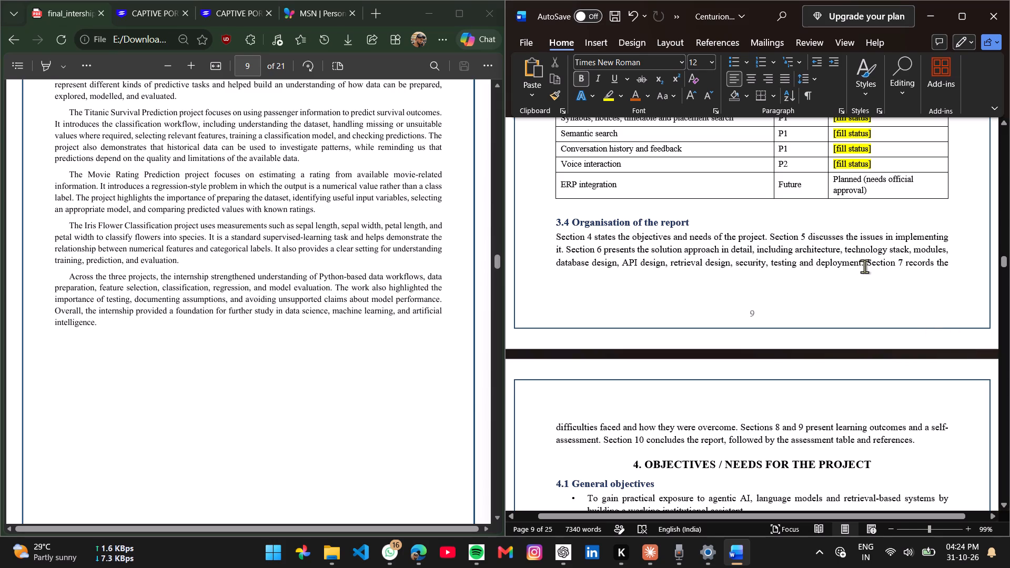
{"action": "scroll", "coordinate": [654, 276], "scroll_direction": "up", "scroll_amount": 2}
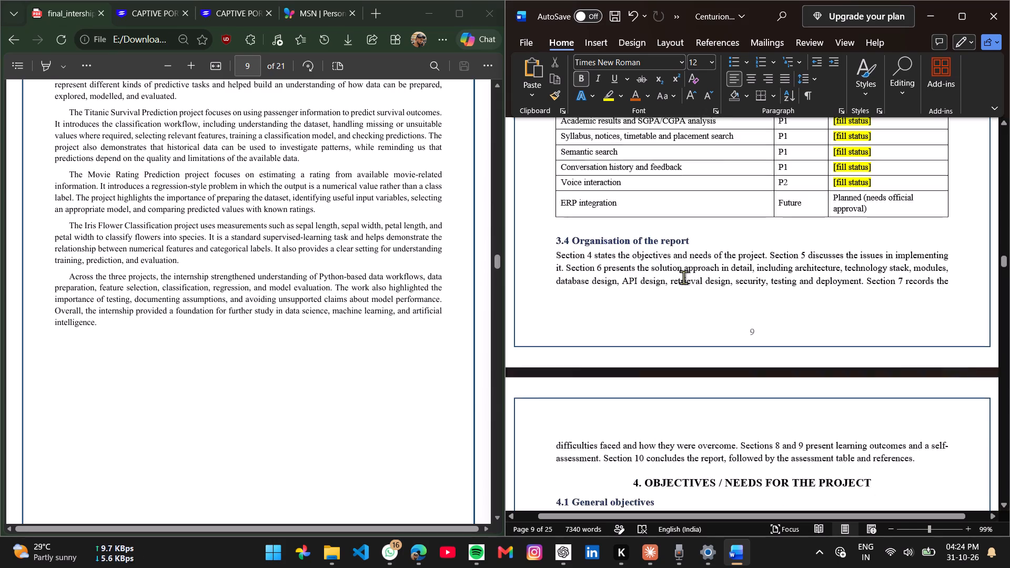
{"action": "scroll", "coordinate": [683, 277], "scroll_direction": "up", "scroll_amount": 4}
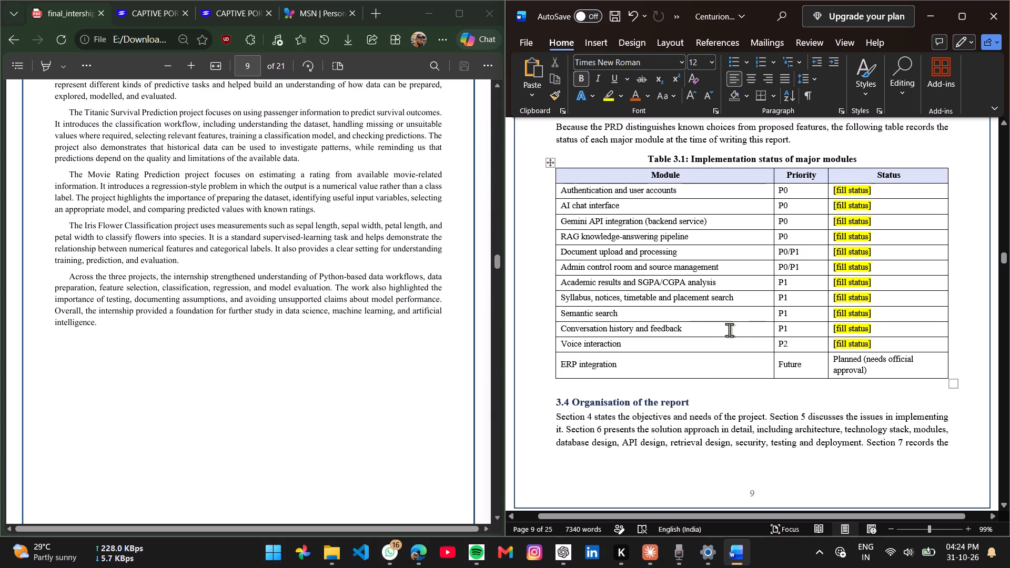
{"action": "scroll", "coordinate": [709, 370], "scroll_direction": "up", "scroll_amount": 3}
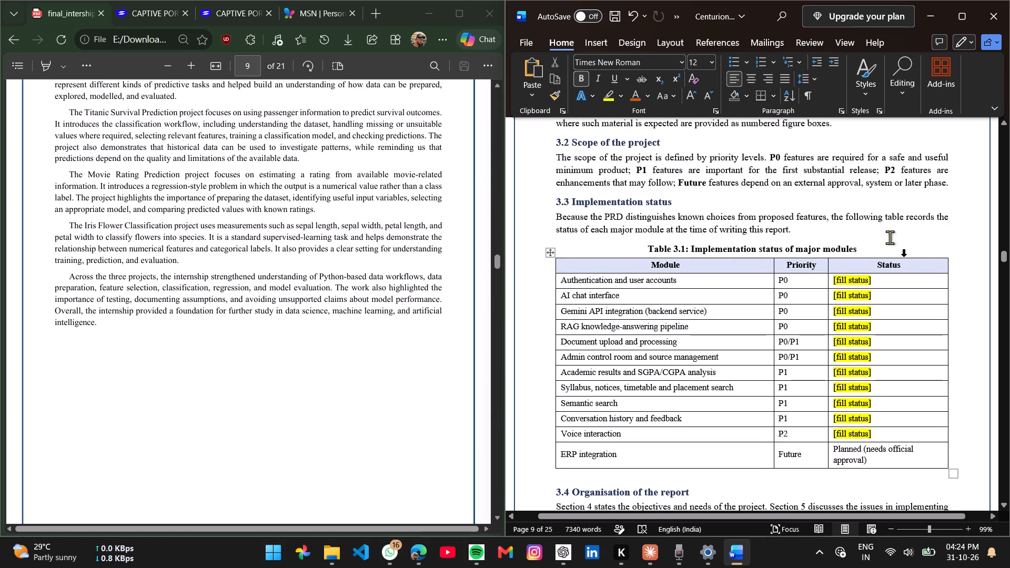
{"action": "scroll", "coordinate": [760, 241], "scroll_direction": "up", "scroll_amount": 2}
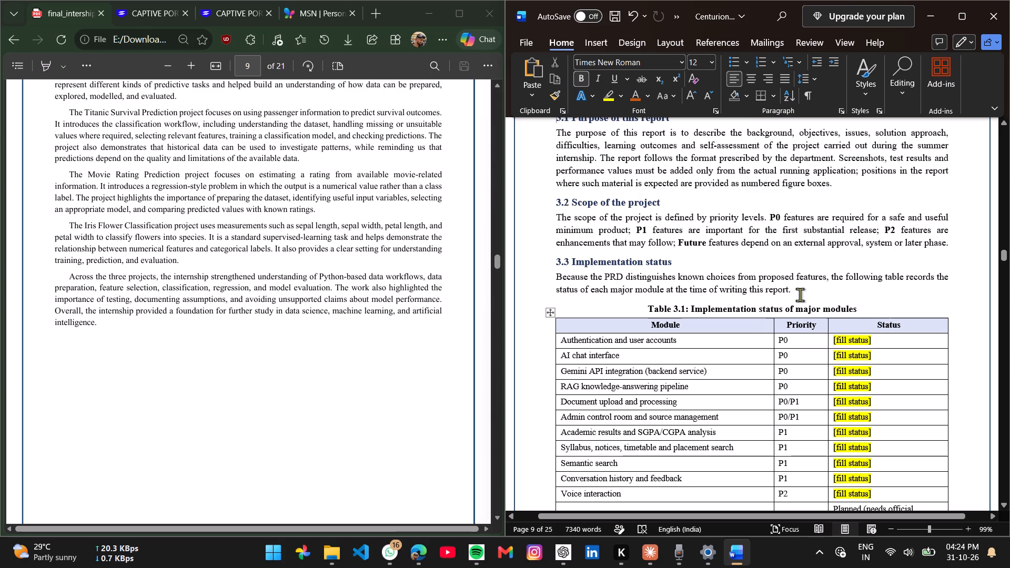
{"action": "scroll", "coordinate": [713, 236], "scroll_direction": "up", "scroll_amount": 2}
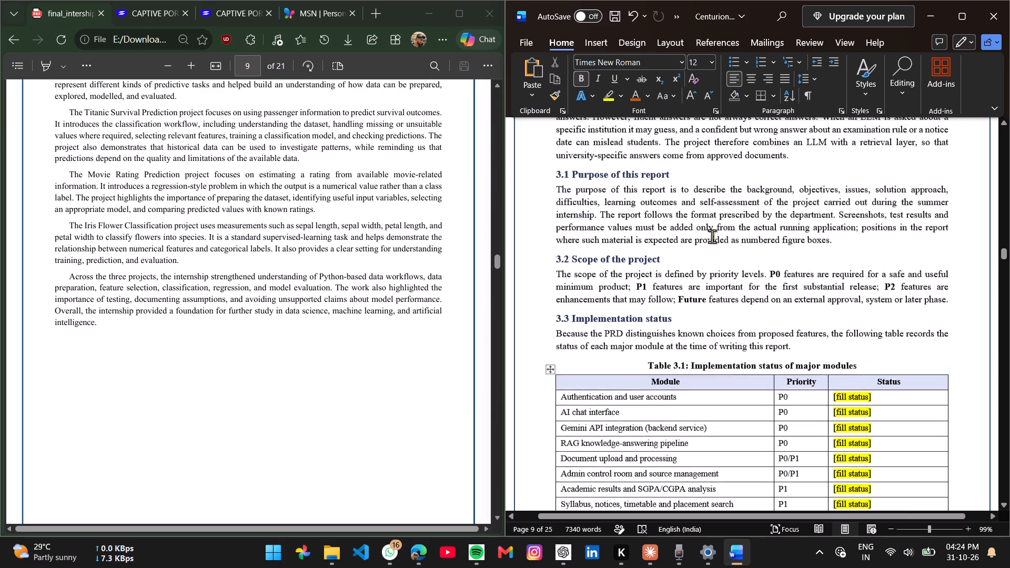
{"action": "scroll", "coordinate": [712, 236], "scroll_direction": "up", "scroll_amount": 2}
{"action": "scroll", "coordinate": [807, 245], "scroll_direction": "down", "scroll_amount": 5}
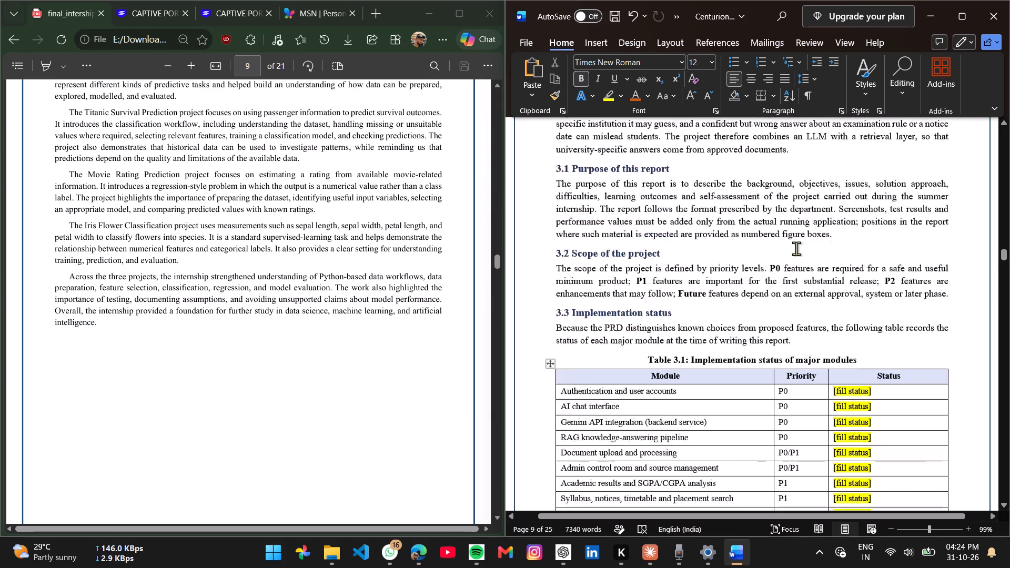
{"action": "scroll", "coordinate": [796, 248], "scroll_direction": "down", "scroll_amount": 2}
{"action": "scroll", "coordinate": [792, 245], "scroll_direction": "up", "scroll_amount": 19}
{"action": "scroll", "coordinate": [770, 241], "scroll_direction": "down", "scroll_amount": 4}
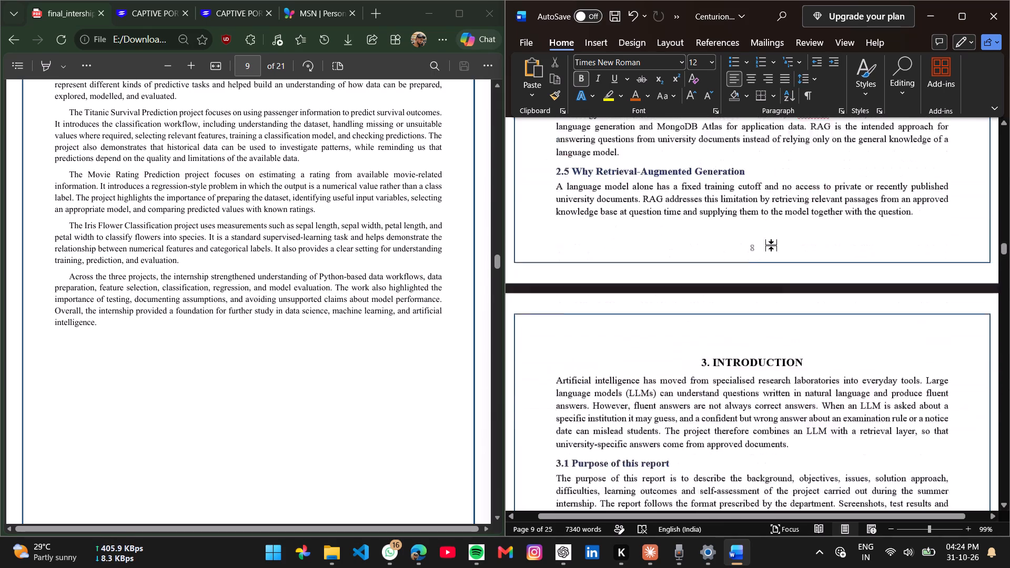
{"action": "scroll", "coordinate": [772, 245], "scroll_direction": "down", "scroll_amount": 11}
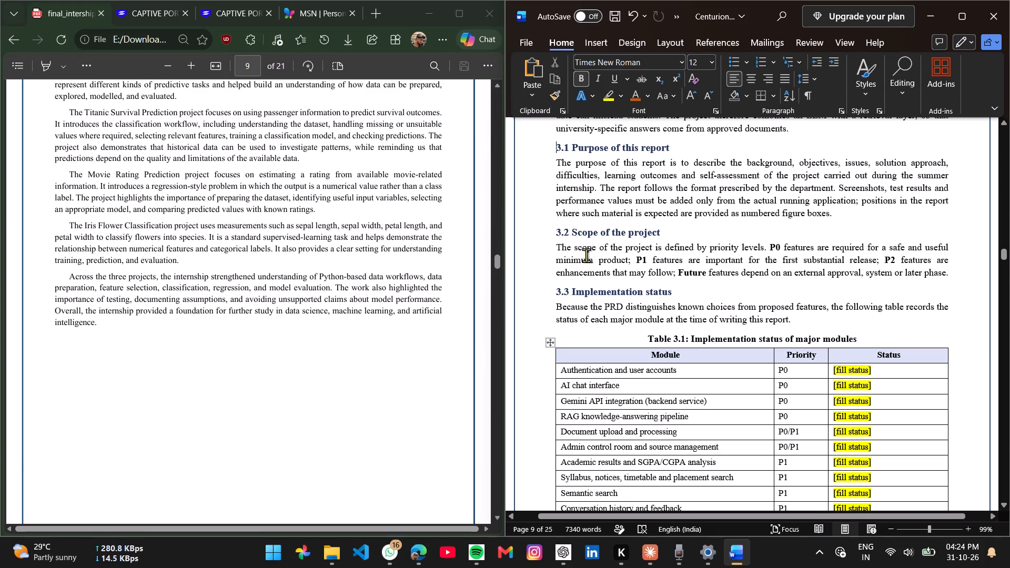
{"action": "scroll", "coordinate": [610, 226], "scroll_direction": "down", "scroll_amount": 3}
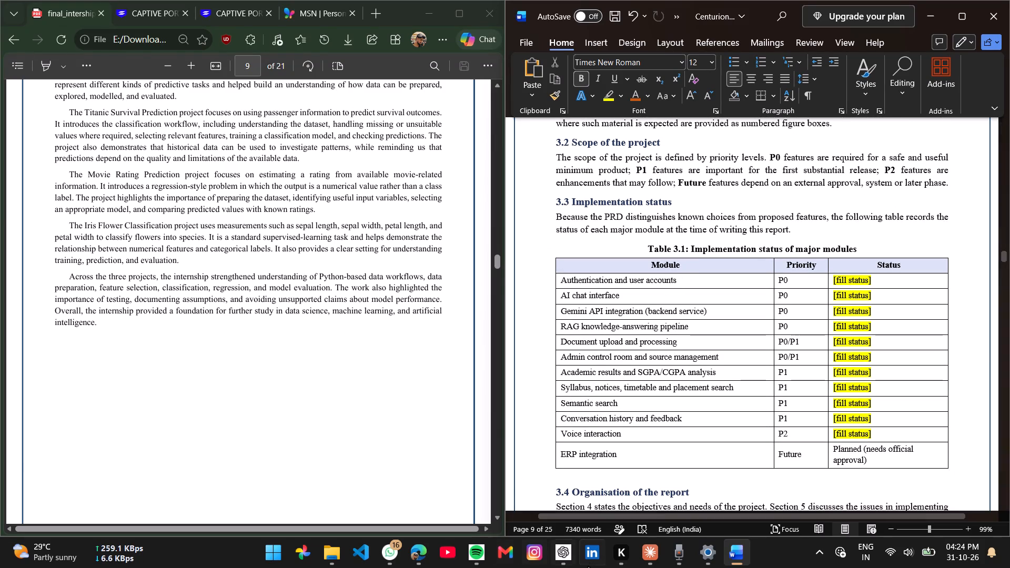
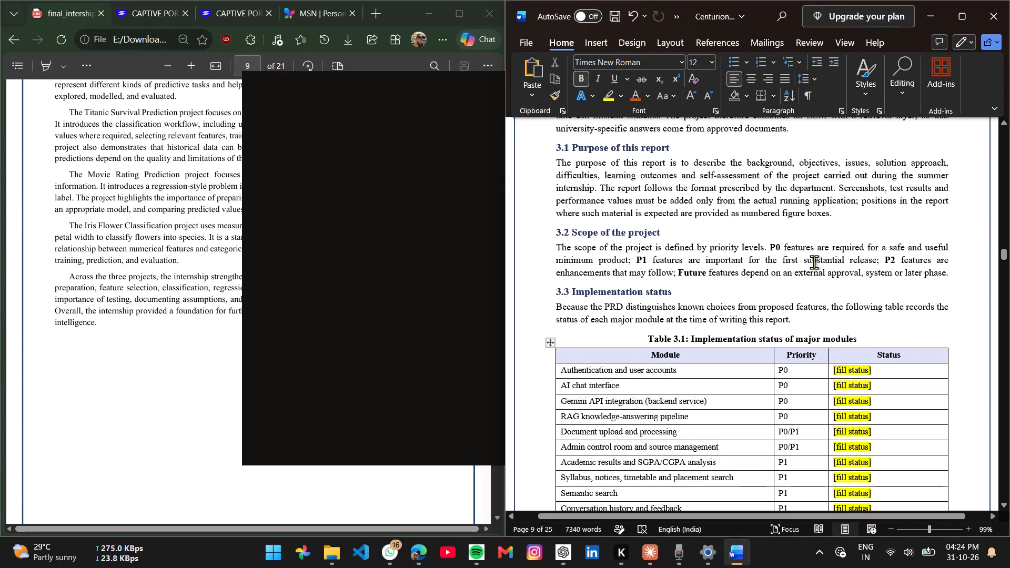
Delete the end of the 3.1 Purpose of this report paragraph, from "The report follows the format" through "numbered figure boxes.".
{"action": "scroll", "coordinate": [814, 262], "scroll_direction": "up", "scroll_amount": 1}
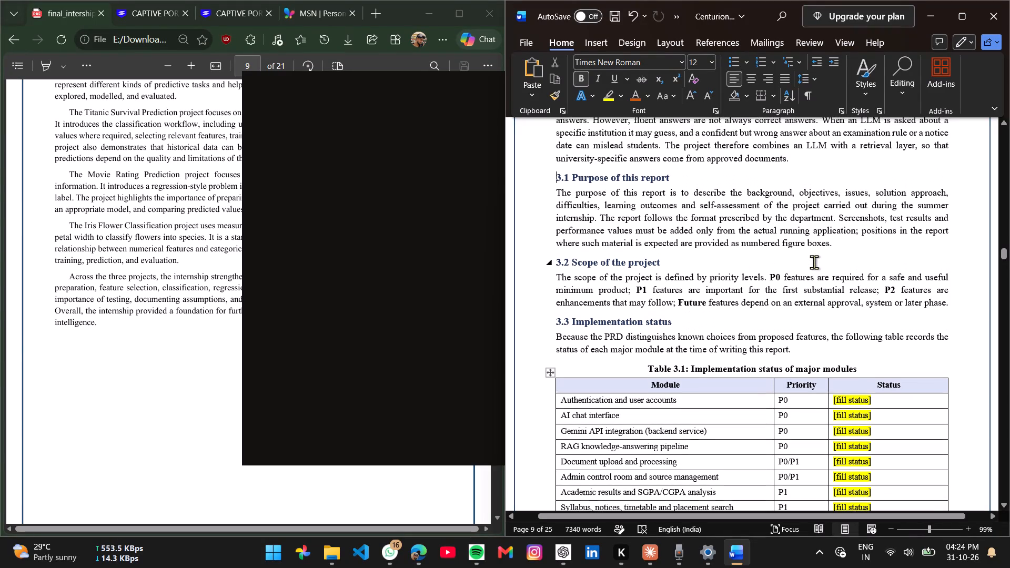
{"action": "scroll", "coordinate": [814, 262], "scroll_direction": "up", "scroll_amount": 1}
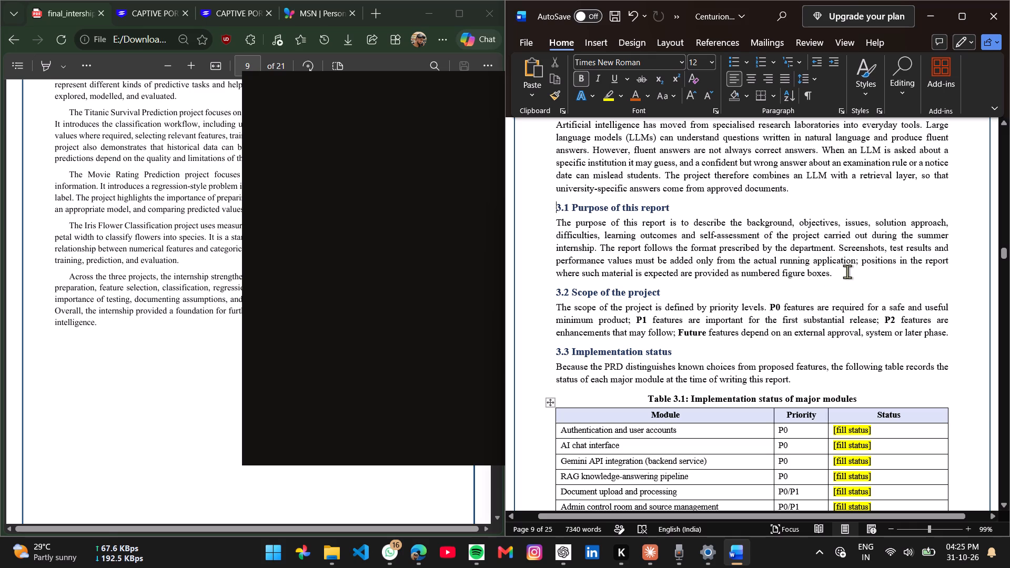
{"action": "left_click_drag", "start_coordinate": [835, 278], "coordinate": [822, 272]}
{"action": "left_click_drag", "start_coordinate": [853, 261], "coordinate": [812, 264]}
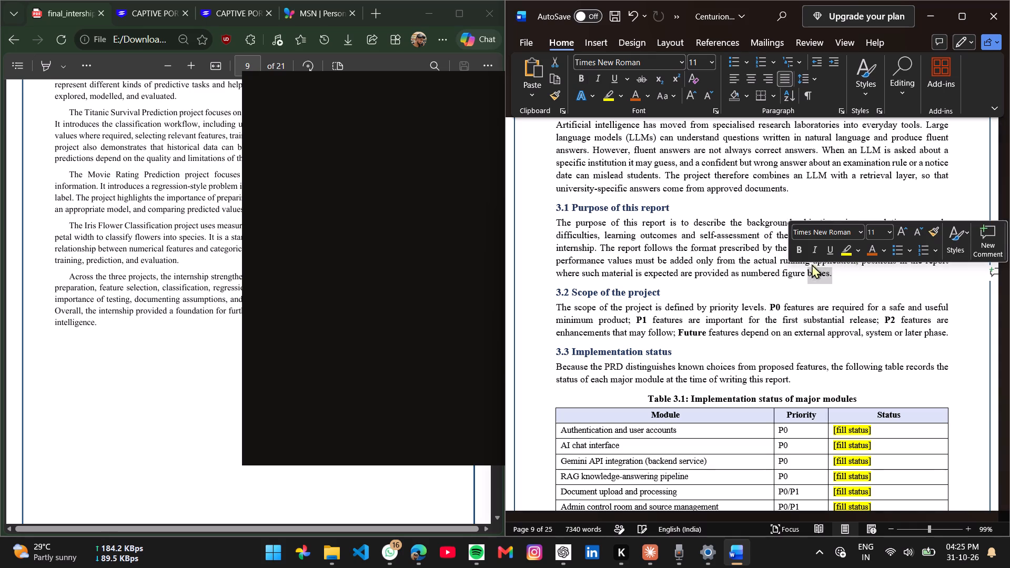
{"action": "left_click_drag", "start_coordinate": [812, 264], "coordinate": [806, 267]}
{"action": "left_click", "coordinate": [611, 261]}
{"action": "left_click_drag", "start_coordinate": [601, 248], "coordinate": [791, 270]}
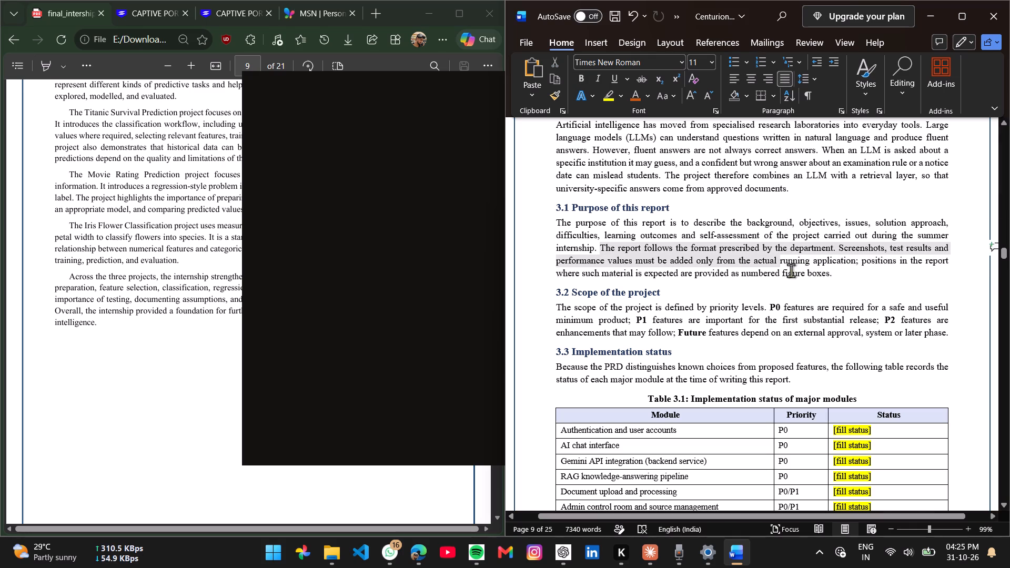
{"action": "left_click_drag", "start_coordinate": [791, 270], "coordinate": [835, 280]}
{"action": "key", "text": "BackSpace"}
Review the report from 3.2 through section 4 to the start of section 5, checking the headings and page breaks.
{"action": "scroll", "coordinate": [845, 293], "scroll_direction": "down", "scroll_amount": 2}
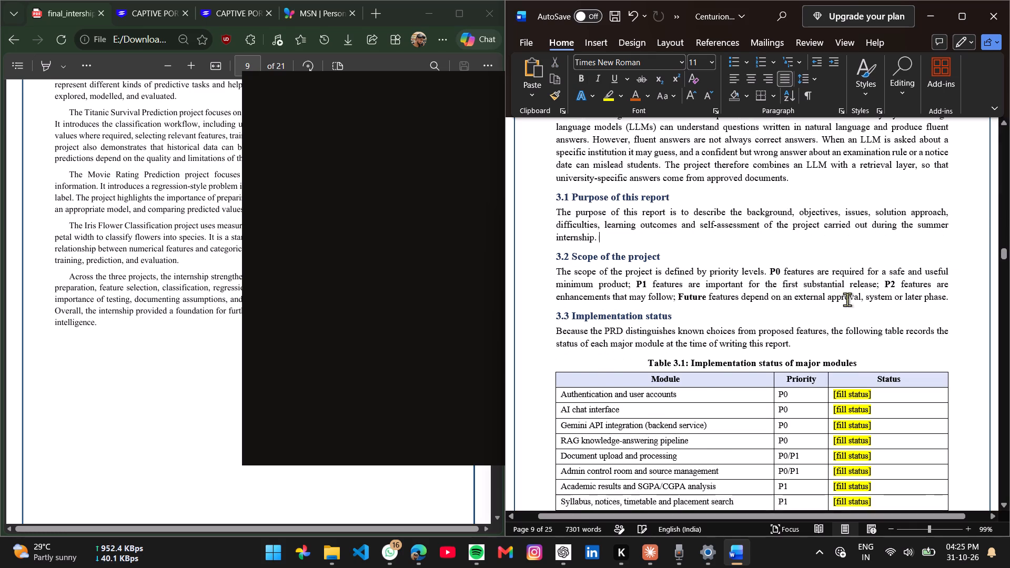
{"action": "scroll", "coordinate": [847, 299], "scroll_direction": "down", "scroll_amount": 12}
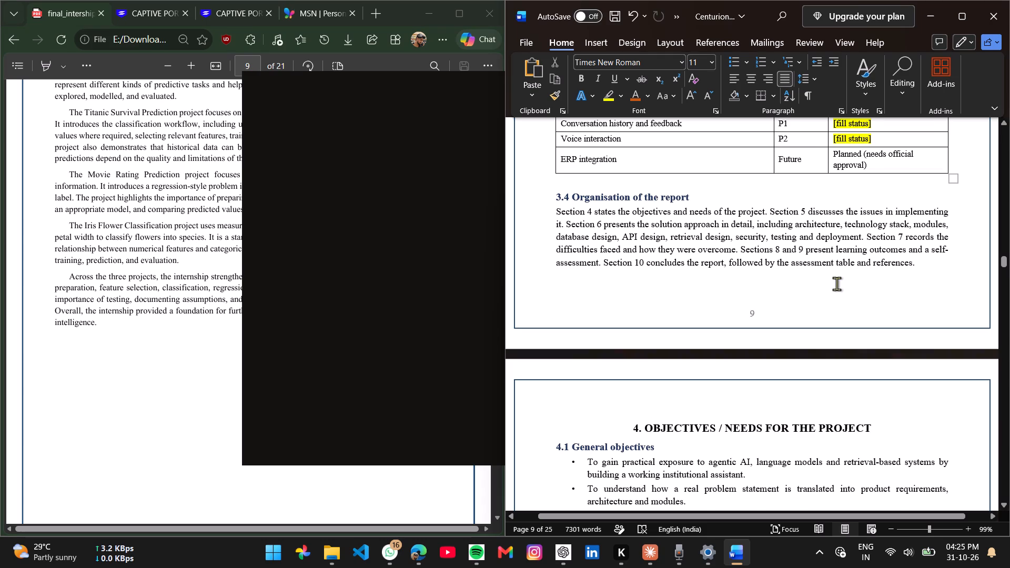
{"action": "scroll", "coordinate": [836, 283], "scroll_direction": "down", "scroll_amount": 17}
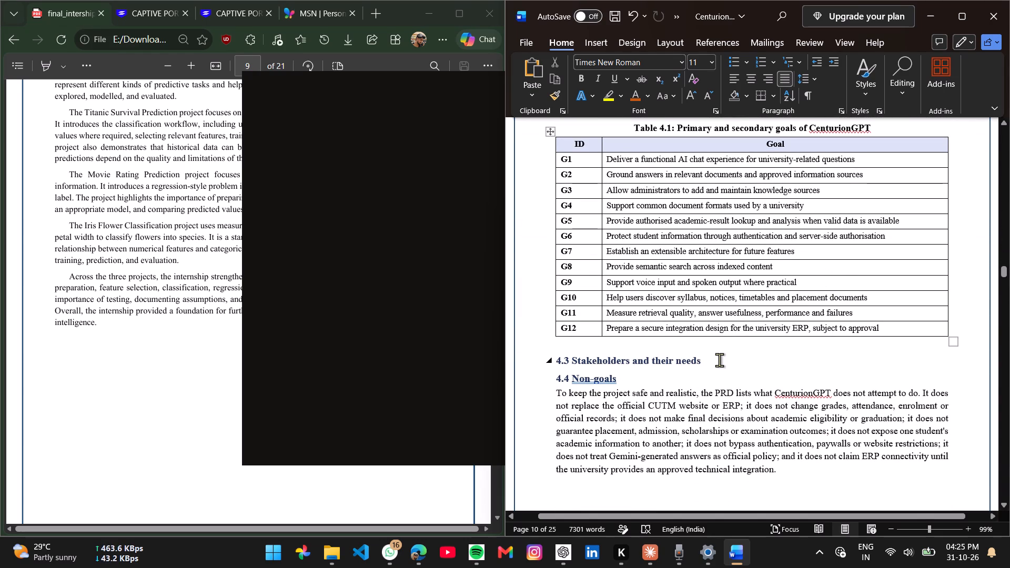
{"action": "scroll", "coordinate": [721, 358], "scroll_direction": "up", "scroll_amount": 1}
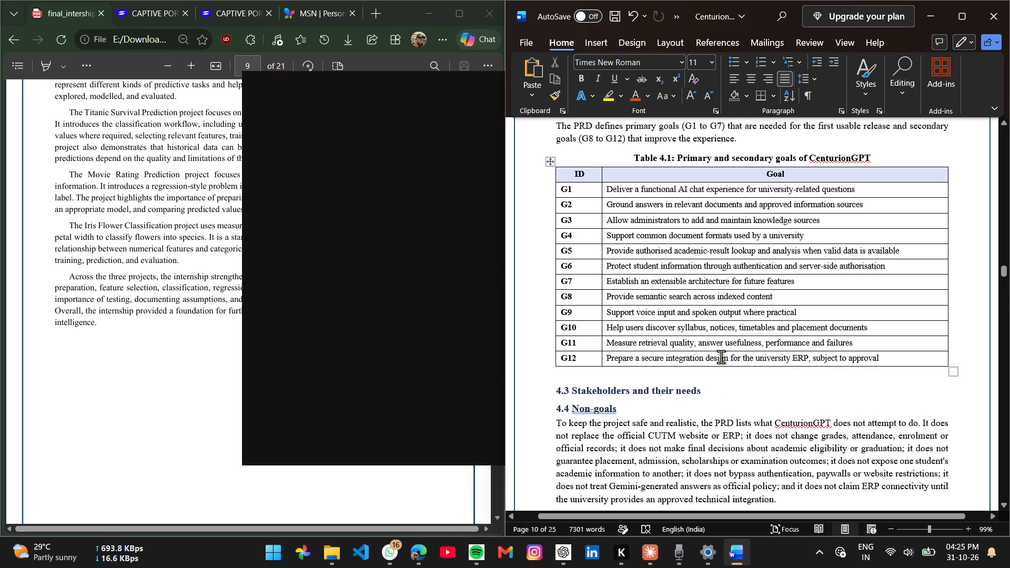
{"action": "scroll", "coordinate": [721, 357], "scroll_direction": "up", "scroll_amount": 1}
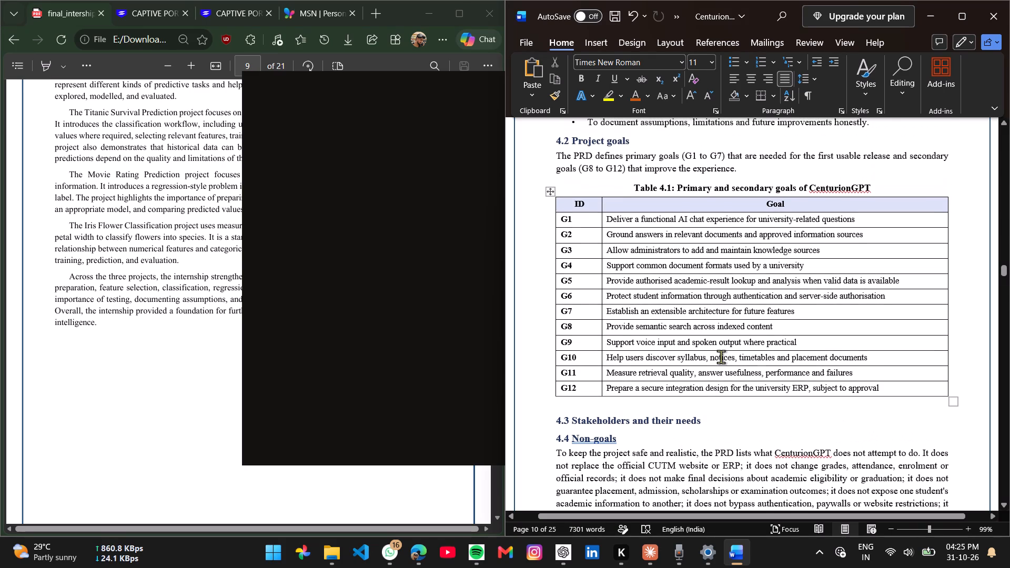
{"action": "scroll", "coordinate": [721, 357], "scroll_direction": "up", "scroll_amount": 1}
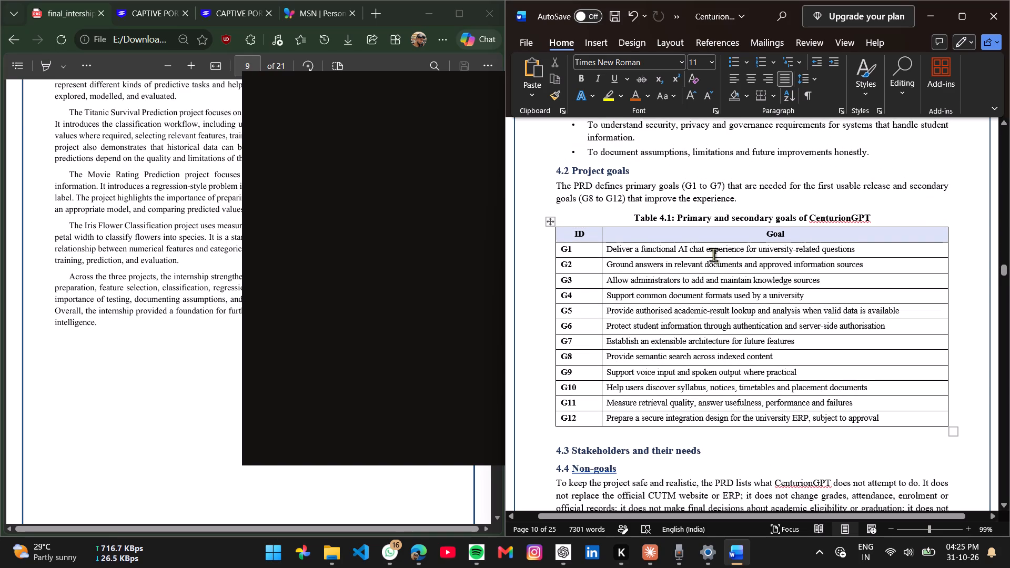
{"action": "scroll", "coordinate": [718, 258], "scroll_direction": "down", "scroll_amount": 17}
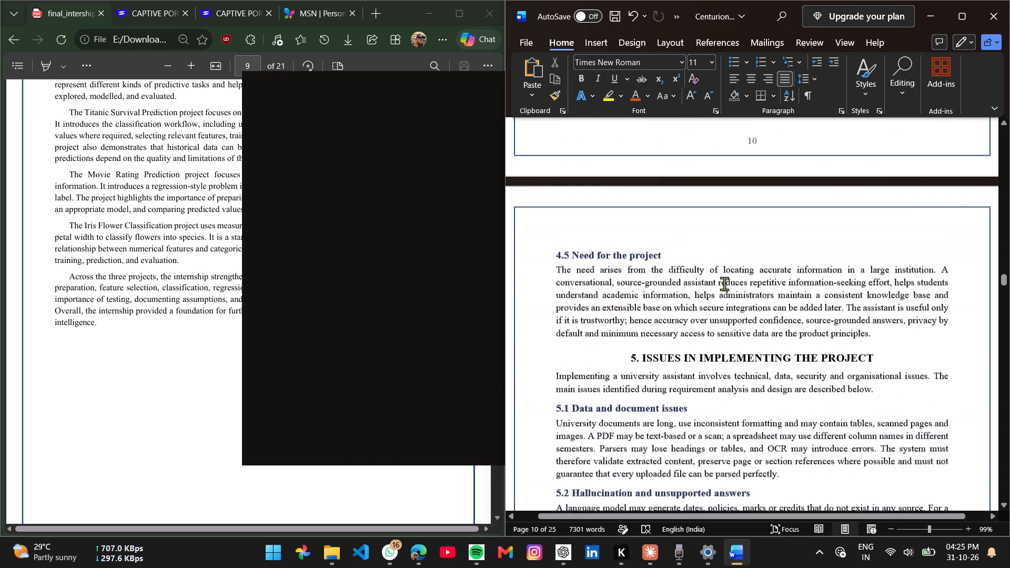
{"action": "scroll", "coordinate": [724, 283], "scroll_direction": "down", "scroll_amount": 1}
Delete the 4.4 Non-goals heading together with its paragraph.
{"action": "scroll", "coordinate": [724, 283], "scroll_direction": "up", "scroll_amount": 4}
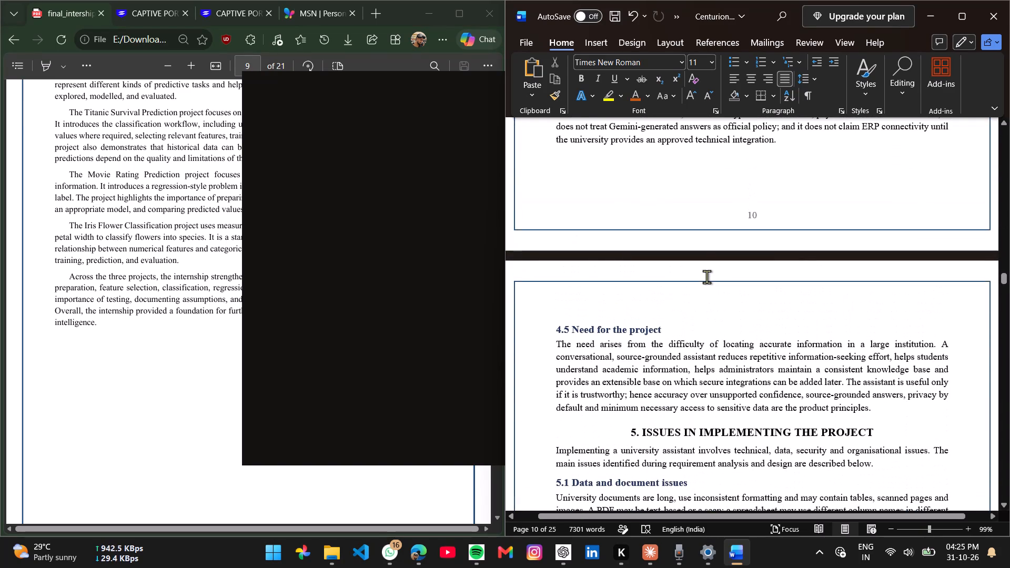
{"action": "scroll", "coordinate": [706, 277], "scroll_direction": "up", "scroll_amount": 6}
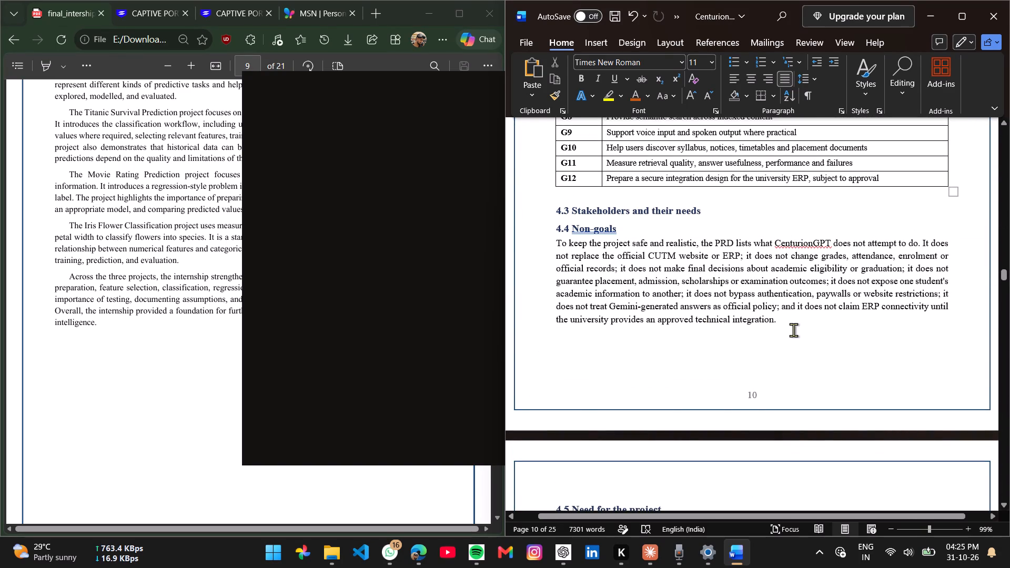
{"action": "left_click_drag", "start_coordinate": [547, 235], "coordinate": [551, 237]}
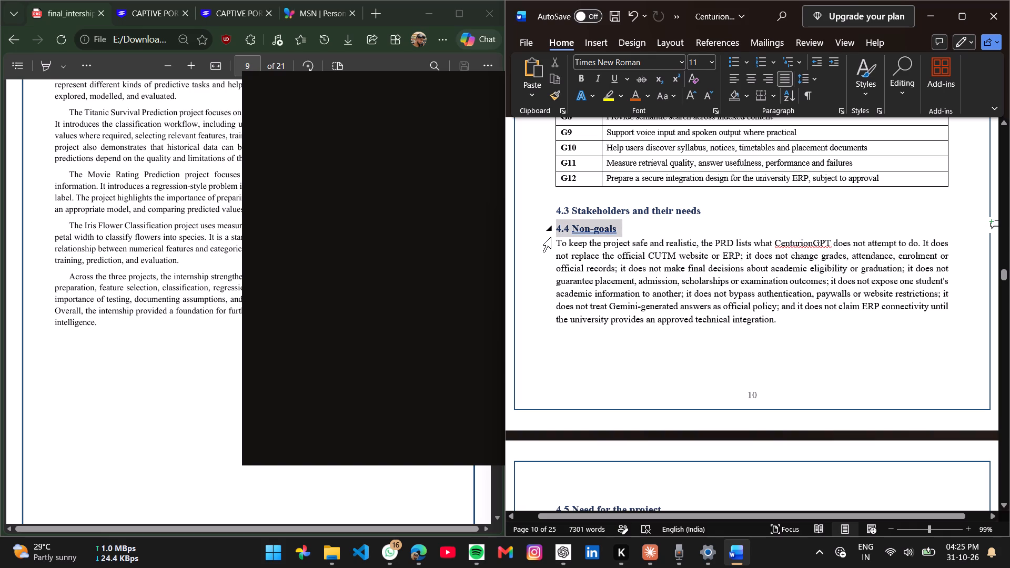
{"action": "left_click_drag", "start_coordinate": [551, 237], "coordinate": [795, 353]}
{"action": "key", "text": "BackSpace"}
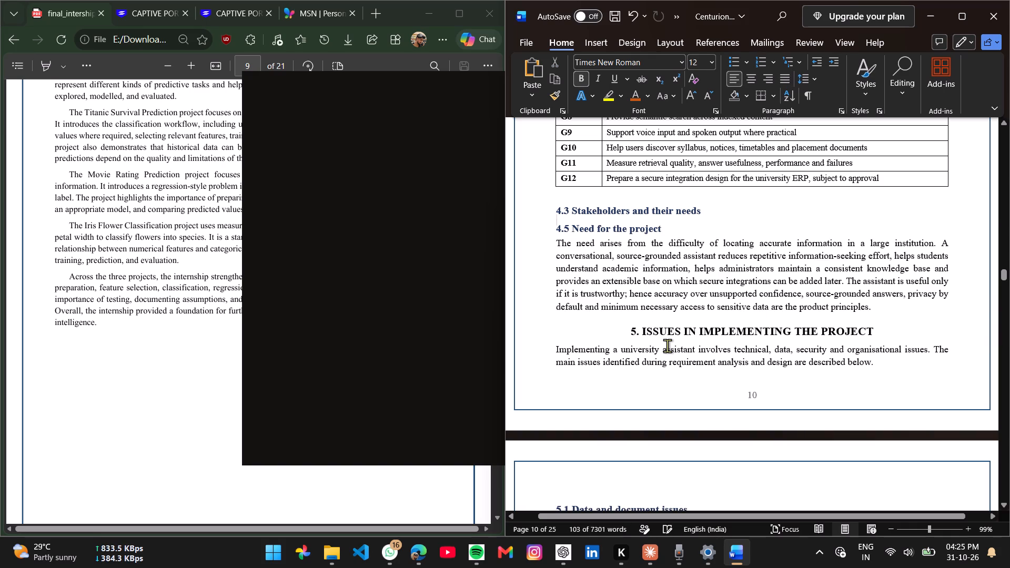
Delete the empty 4.3 Stakeholders and their needs heading.
{"action": "left_click_drag", "start_coordinate": [737, 212], "coordinate": [720, 206]}
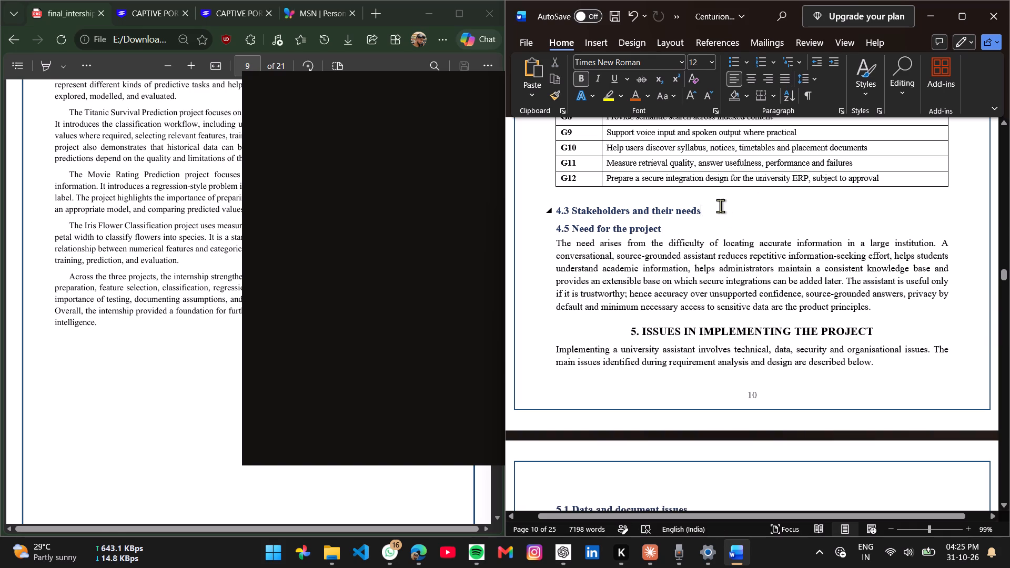
{"action": "left_click_drag", "start_coordinate": [720, 206], "coordinate": [527, 209]}
{"action": "key", "text": "BackSpace"}
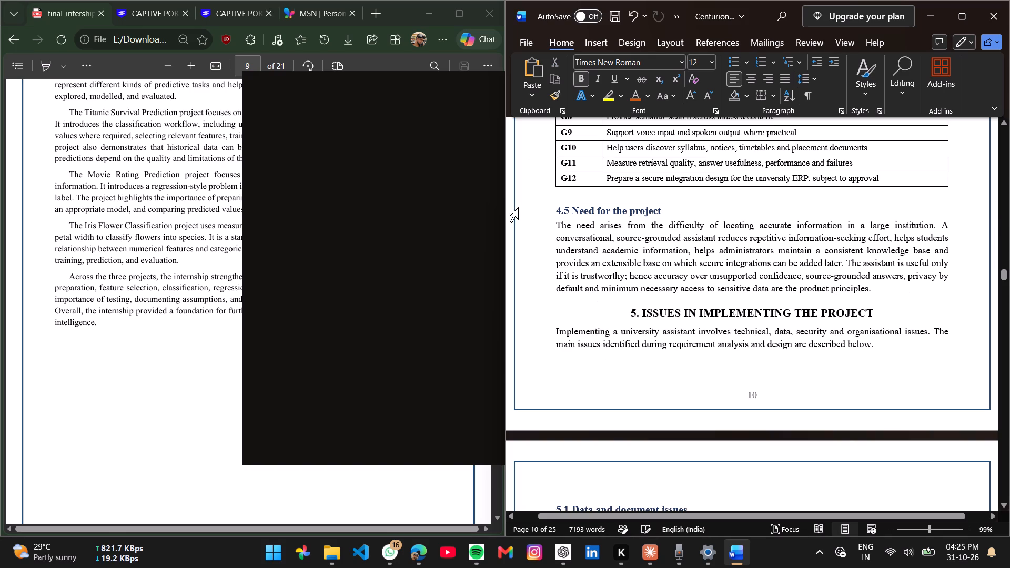
Insert a blank line before the 5. ISSUES IN IMPLEMENTING THE PROJECT heading to push it onto page 11.
{"action": "left_click", "coordinate": [624, 315]}
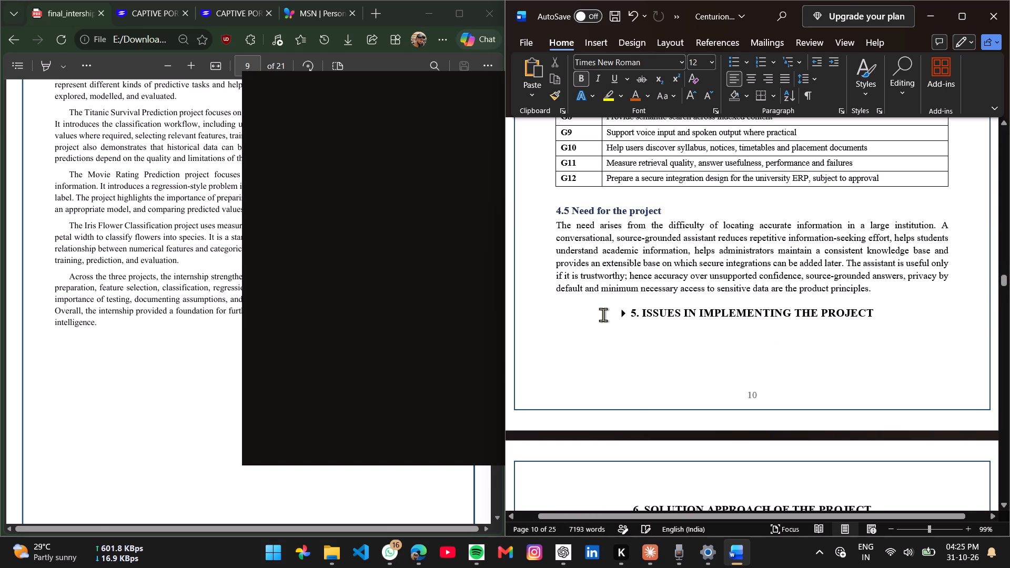
{"action": "left_click", "coordinate": [623, 319]}
{"action": "left_click", "coordinate": [620, 312]}
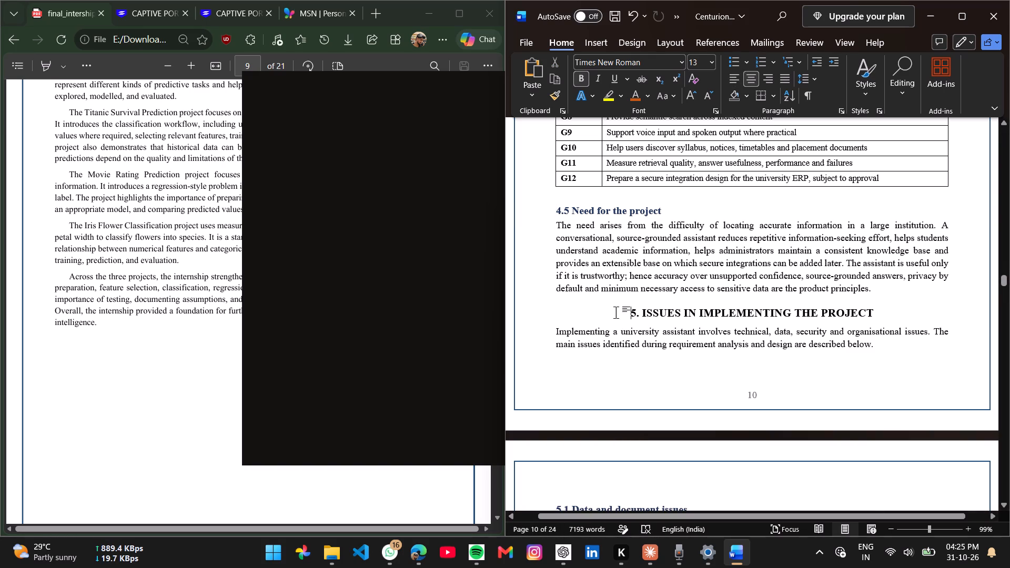
{"action": "key", "text": "Return"}
Review section 5 from its introduction through 5.9, checking its length and where section 6 begins.
{"action": "scroll", "coordinate": [602, 326], "scroll_direction": "down", "scroll_amount": 6}
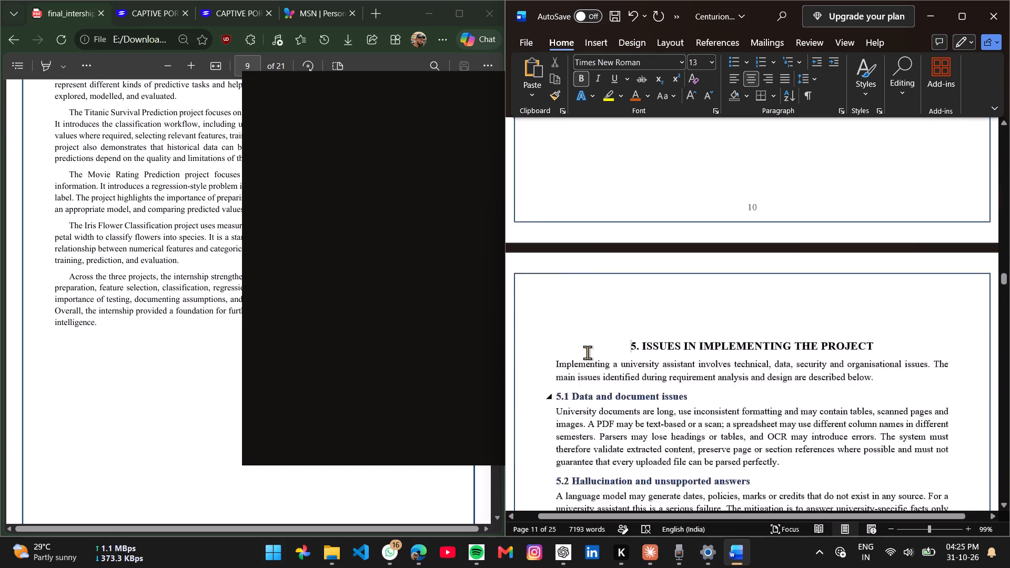
{"action": "scroll", "coordinate": [604, 338], "scroll_direction": "down", "scroll_amount": 16}
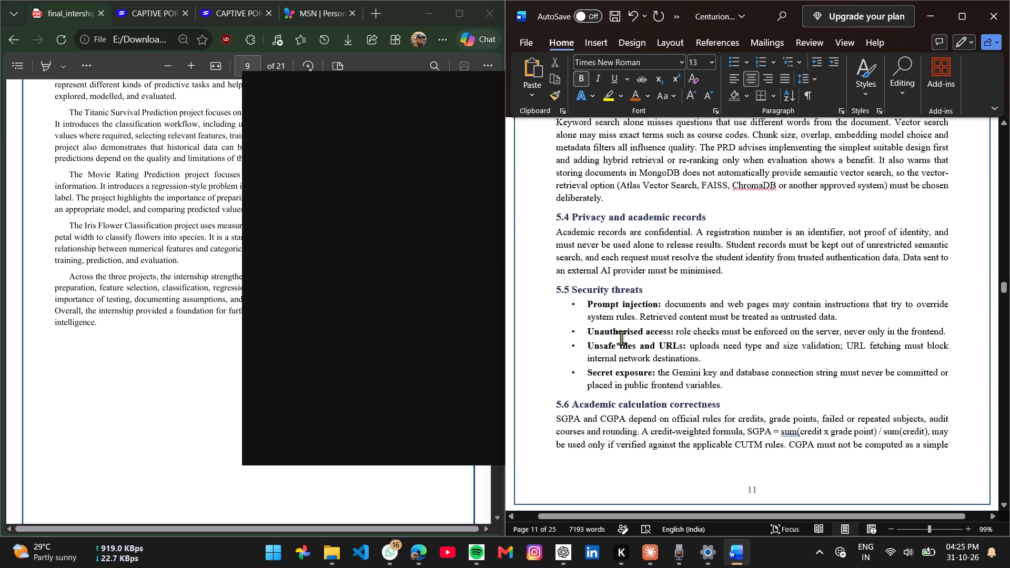
{"action": "scroll", "coordinate": [621, 338], "scroll_direction": "down", "scroll_amount": 15}
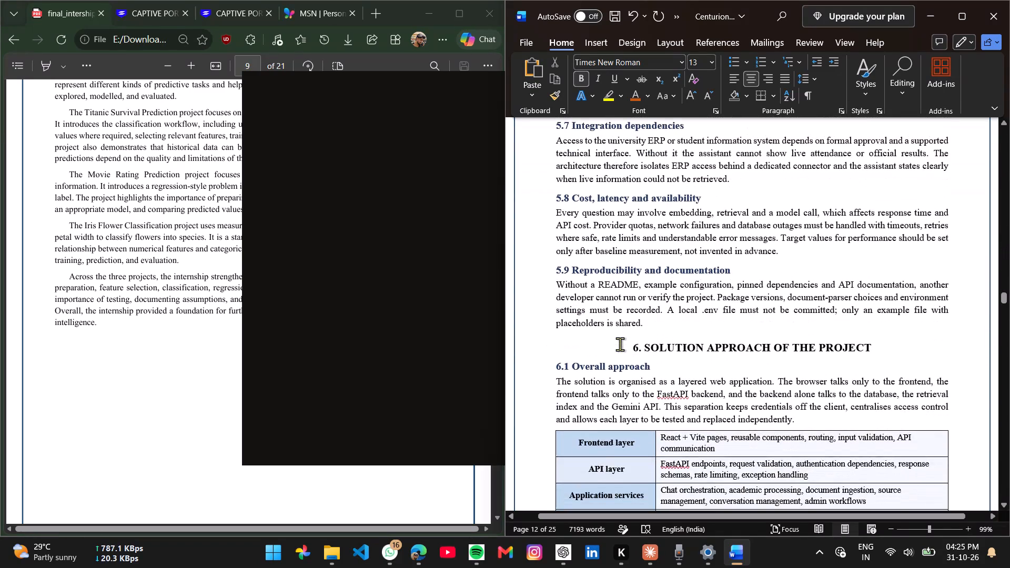
{"action": "scroll", "coordinate": [620, 344], "scroll_direction": "up", "scroll_amount": 17}
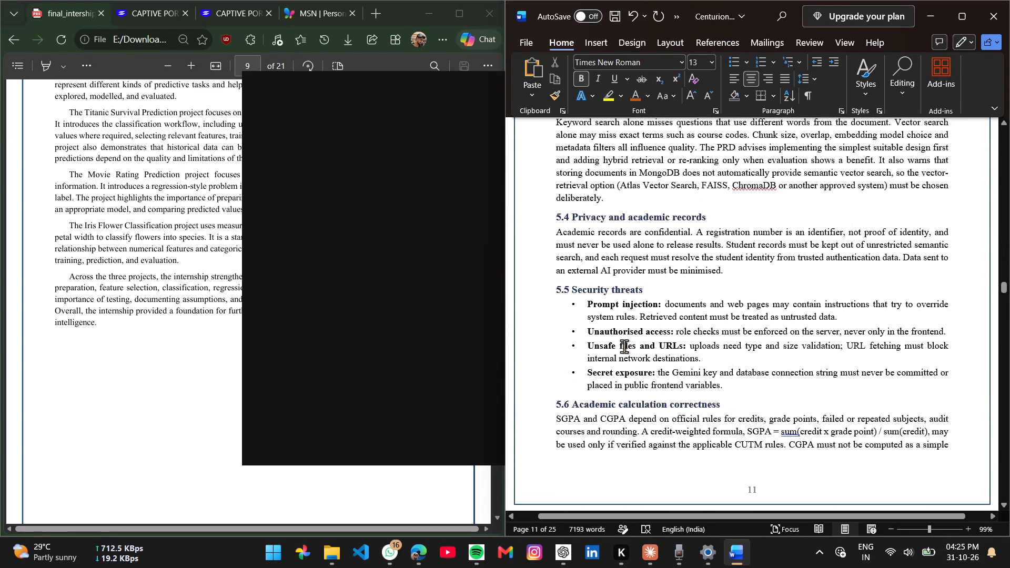
{"action": "scroll", "coordinate": [640, 328], "scroll_direction": "up", "scroll_amount": 4}
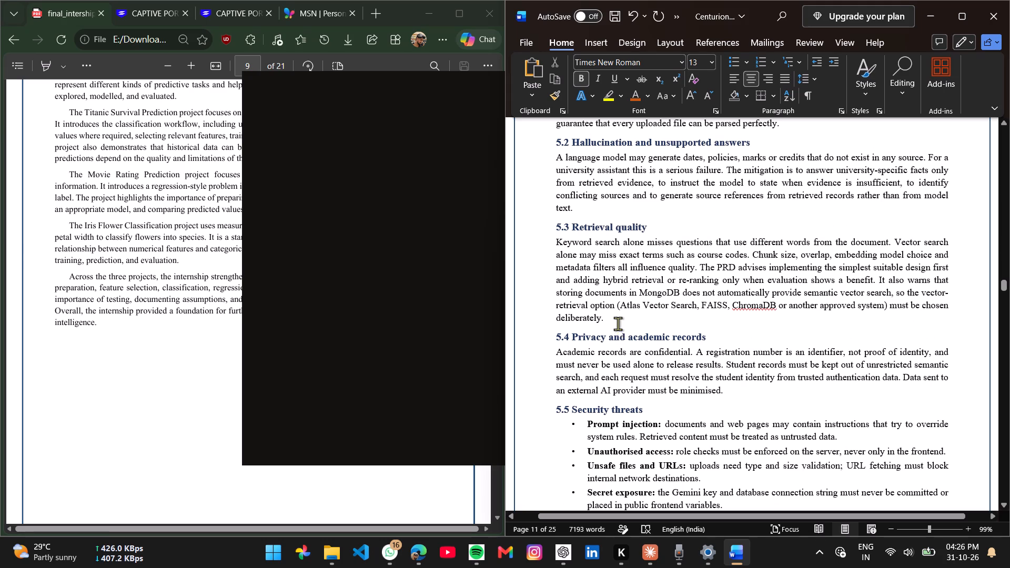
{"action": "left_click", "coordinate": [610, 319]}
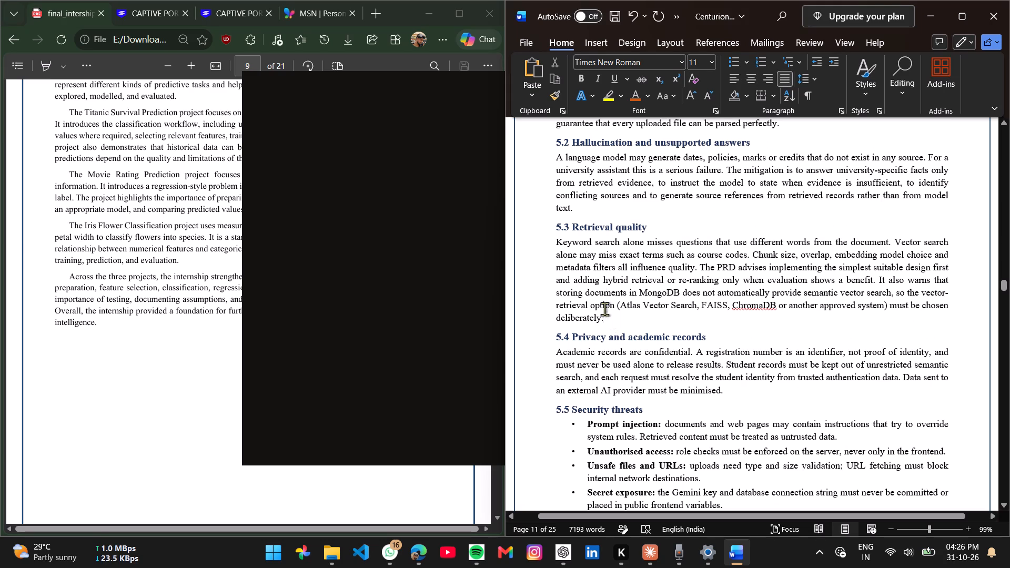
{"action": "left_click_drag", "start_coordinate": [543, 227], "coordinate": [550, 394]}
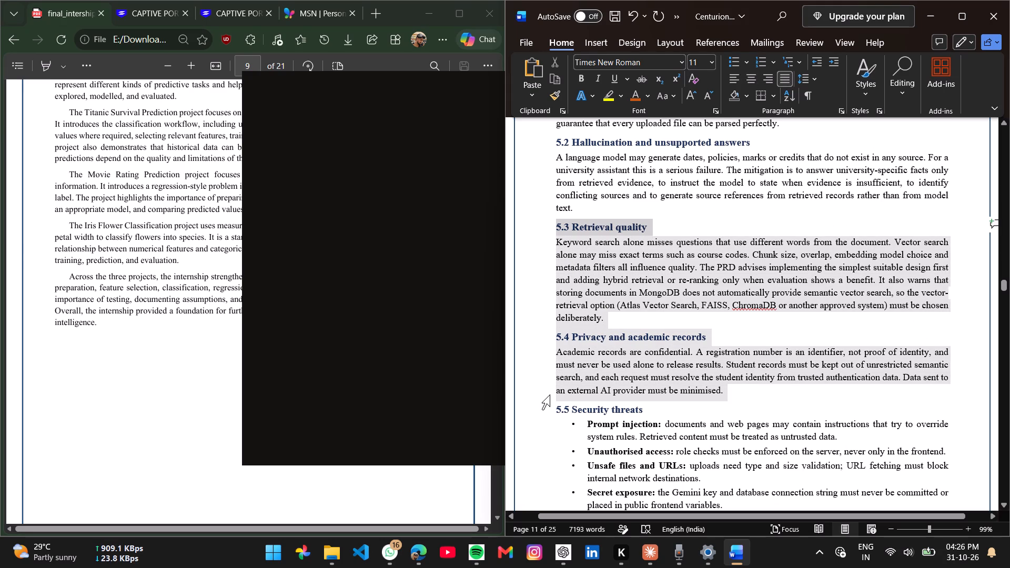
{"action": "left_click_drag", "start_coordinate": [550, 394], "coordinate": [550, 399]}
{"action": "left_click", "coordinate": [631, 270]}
Recheck subsections 5.1 to 5.9 and how they spread across pages 11 and 12 before section 6.
{"action": "scroll", "coordinate": [619, 266], "scroll_direction": "up", "scroll_amount": 5}
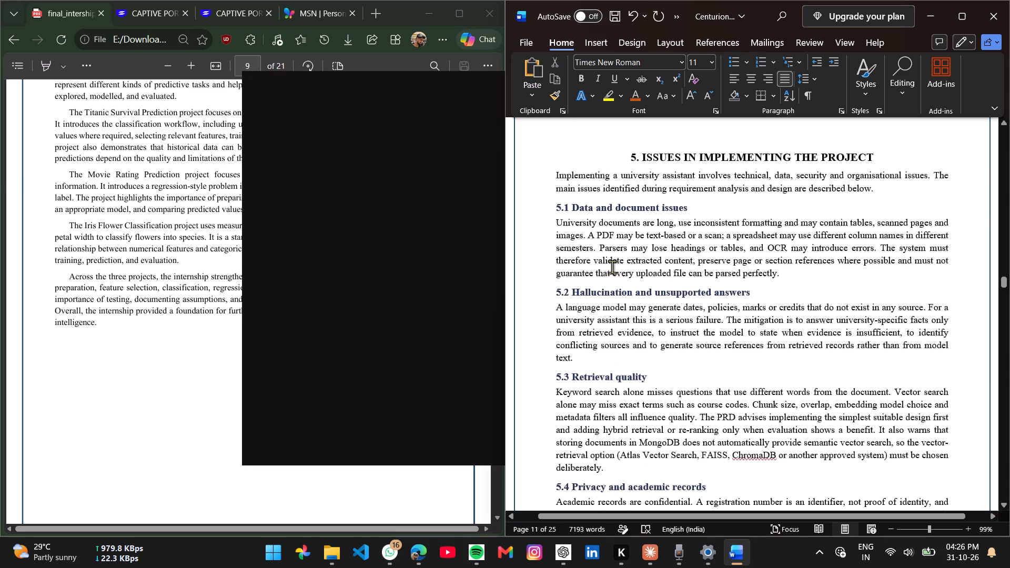
{"action": "scroll", "coordinate": [612, 267], "scroll_direction": "up", "scroll_amount": 1}
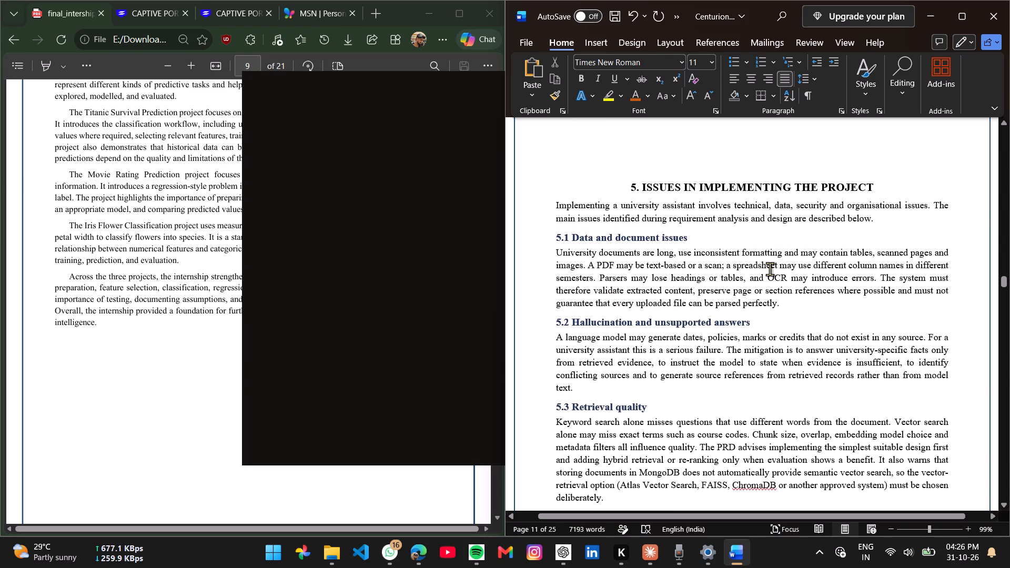
{"action": "scroll", "coordinate": [741, 316], "scroll_direction": "down", "scroll_amount": 13}
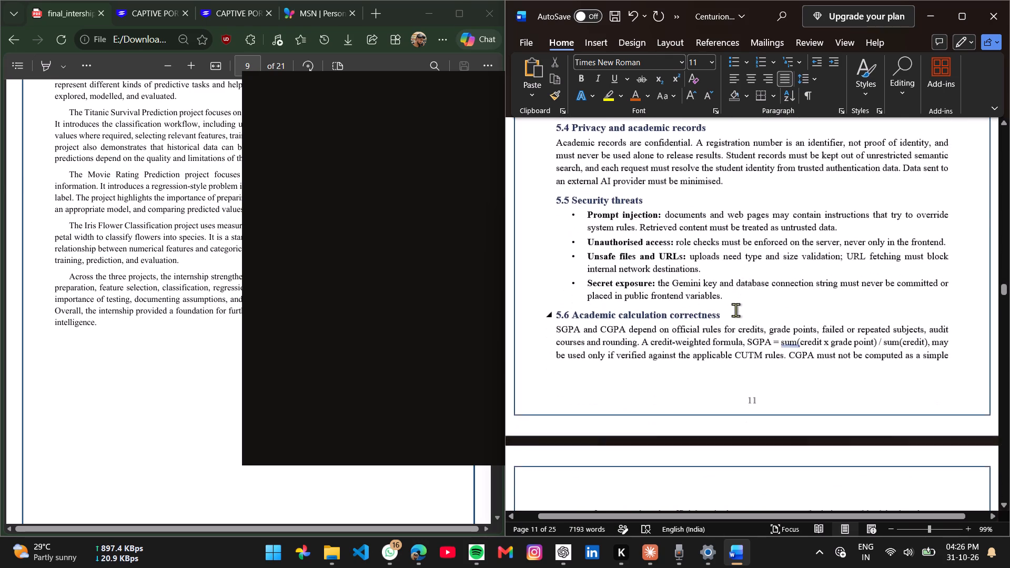
{"action": "scroll", "coordinate": [735, 310], "scroll_direction": "down", "scroll_amount": 10}
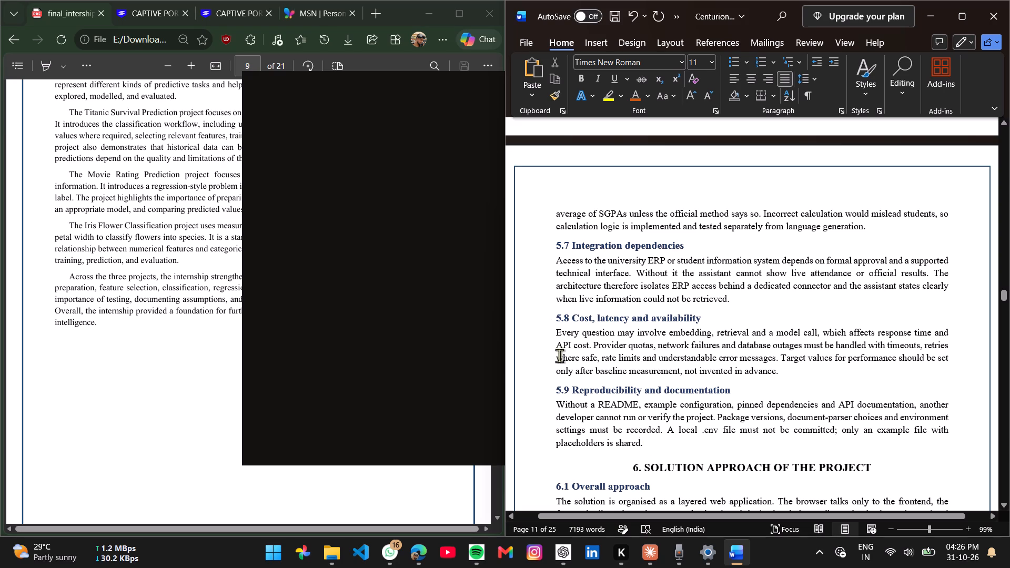
{"action": "left_click_drag", "start_coordinate": [659, 454], "coordinate": [634, 429]}
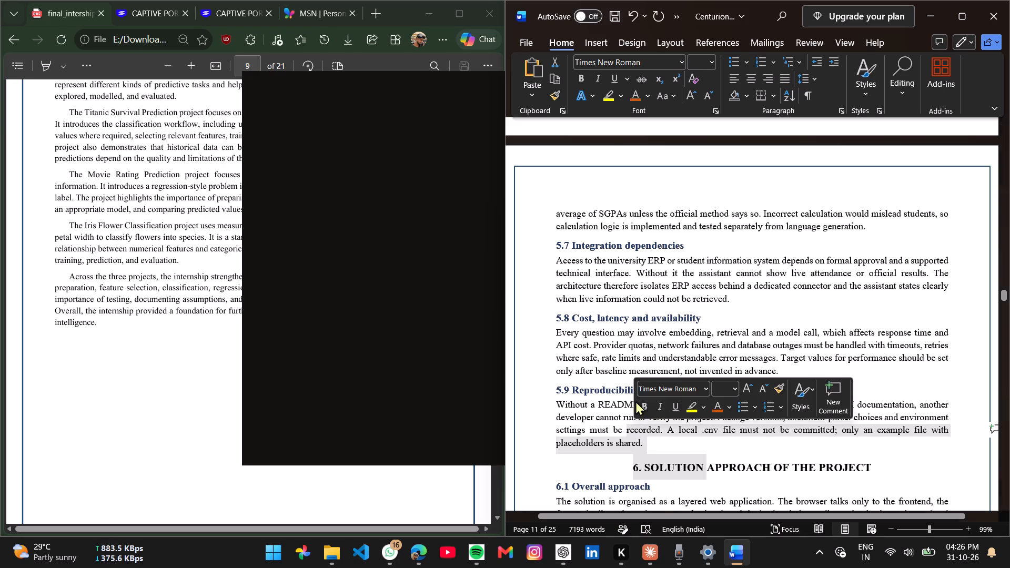
{"action": "left_click", "coordinate": [583, 310]}
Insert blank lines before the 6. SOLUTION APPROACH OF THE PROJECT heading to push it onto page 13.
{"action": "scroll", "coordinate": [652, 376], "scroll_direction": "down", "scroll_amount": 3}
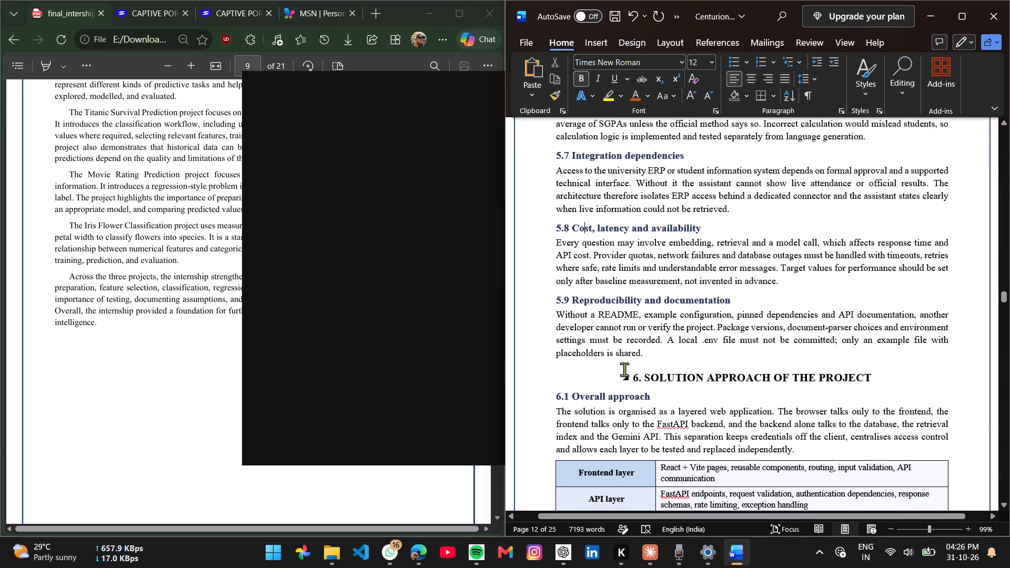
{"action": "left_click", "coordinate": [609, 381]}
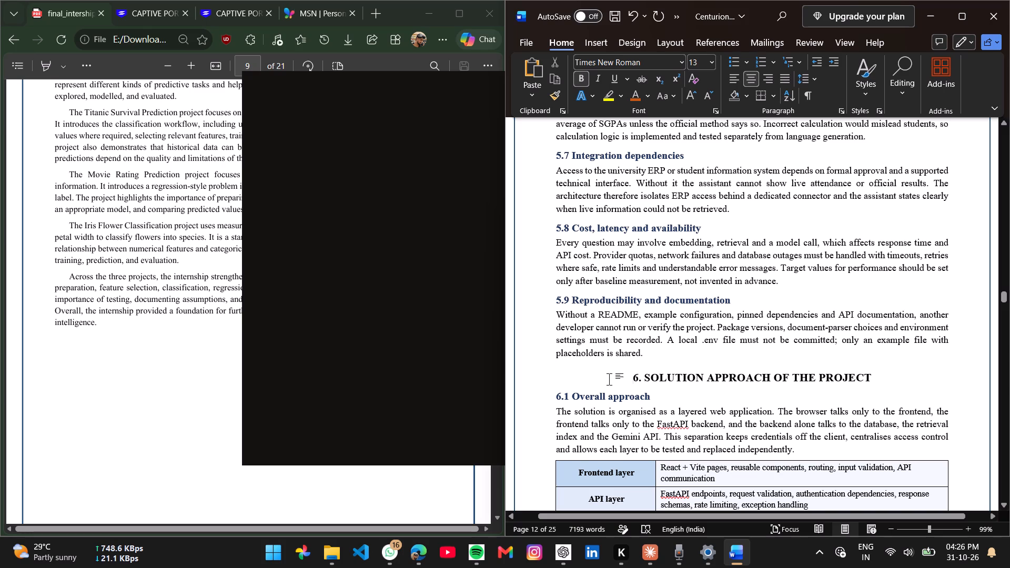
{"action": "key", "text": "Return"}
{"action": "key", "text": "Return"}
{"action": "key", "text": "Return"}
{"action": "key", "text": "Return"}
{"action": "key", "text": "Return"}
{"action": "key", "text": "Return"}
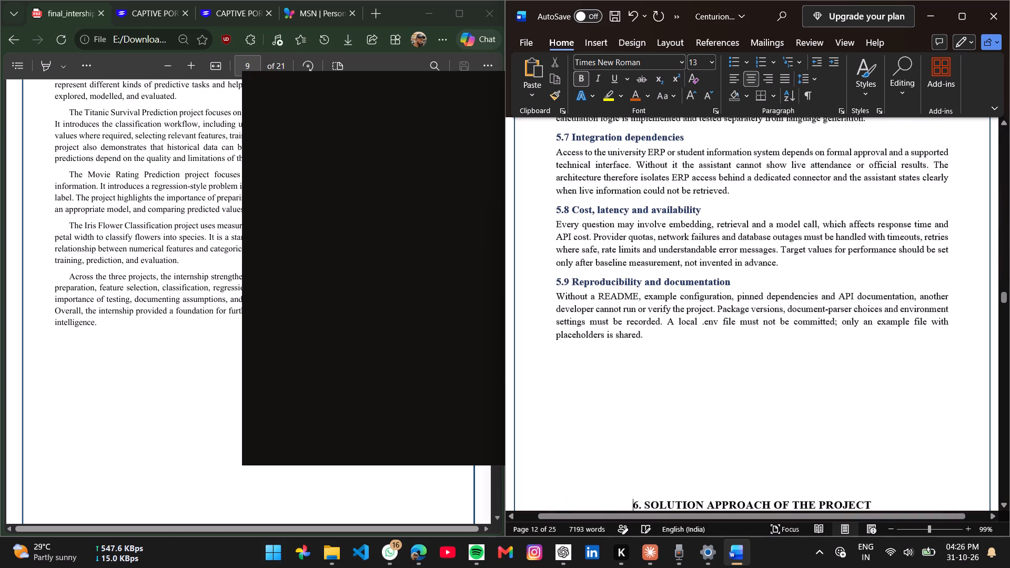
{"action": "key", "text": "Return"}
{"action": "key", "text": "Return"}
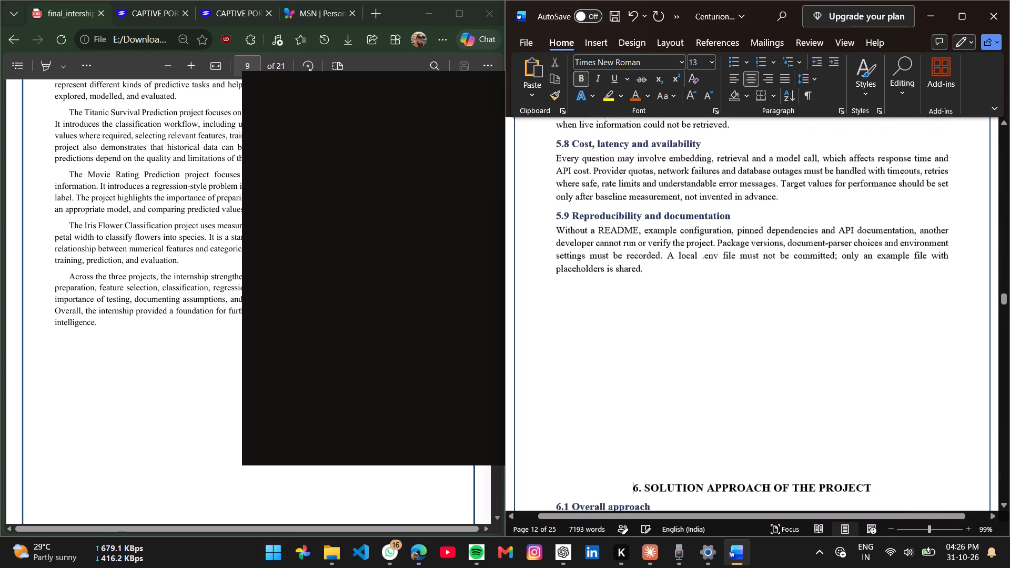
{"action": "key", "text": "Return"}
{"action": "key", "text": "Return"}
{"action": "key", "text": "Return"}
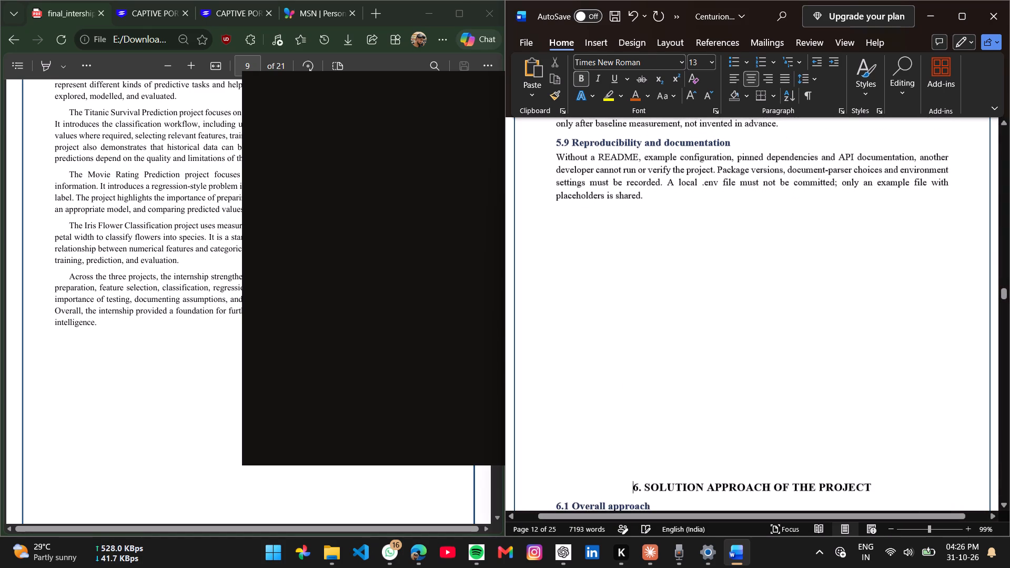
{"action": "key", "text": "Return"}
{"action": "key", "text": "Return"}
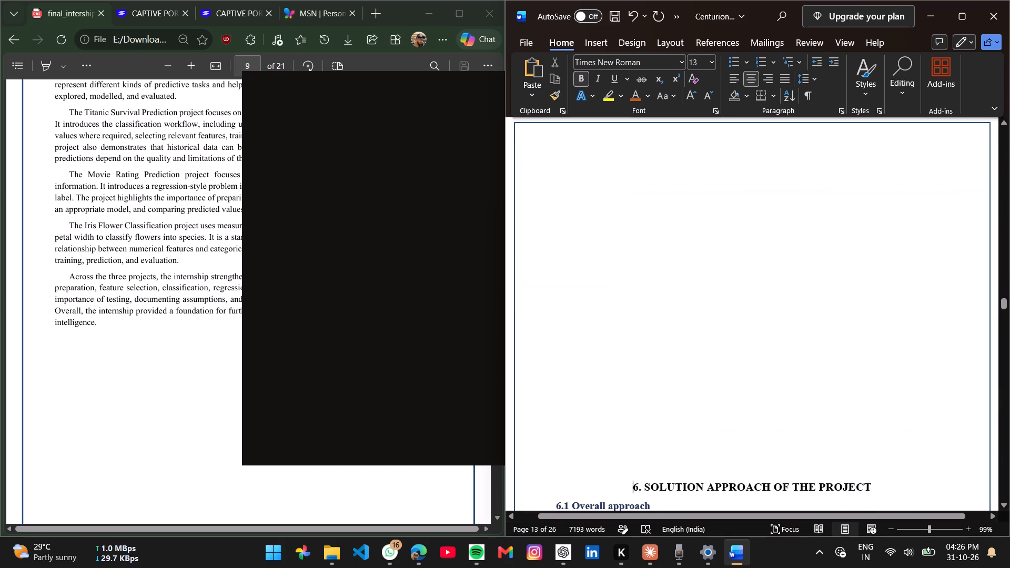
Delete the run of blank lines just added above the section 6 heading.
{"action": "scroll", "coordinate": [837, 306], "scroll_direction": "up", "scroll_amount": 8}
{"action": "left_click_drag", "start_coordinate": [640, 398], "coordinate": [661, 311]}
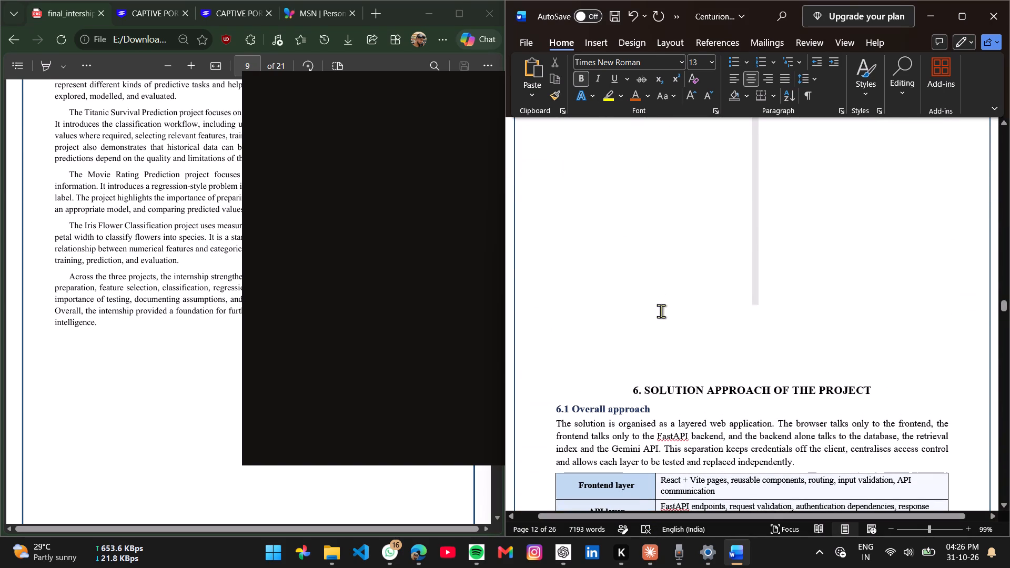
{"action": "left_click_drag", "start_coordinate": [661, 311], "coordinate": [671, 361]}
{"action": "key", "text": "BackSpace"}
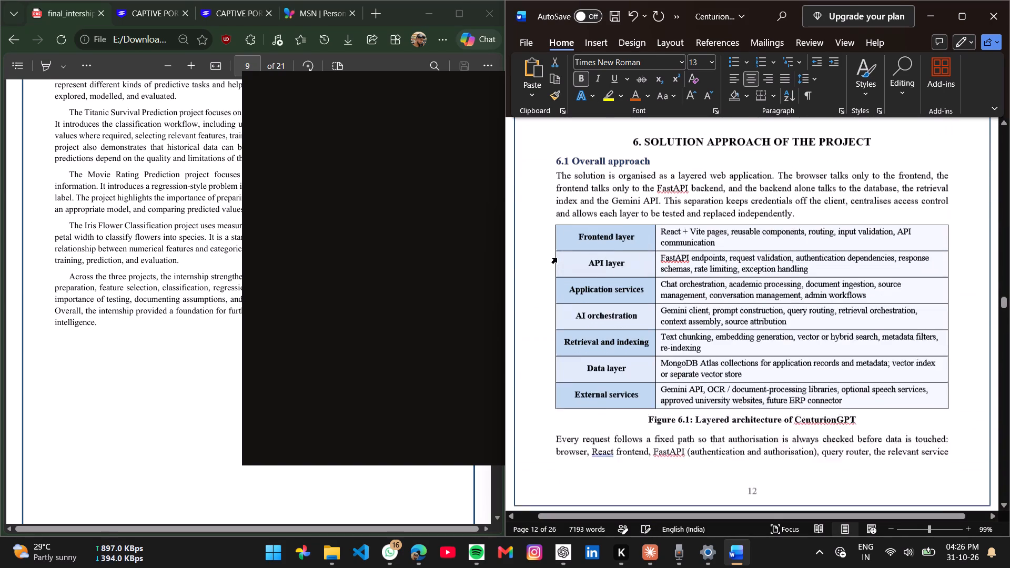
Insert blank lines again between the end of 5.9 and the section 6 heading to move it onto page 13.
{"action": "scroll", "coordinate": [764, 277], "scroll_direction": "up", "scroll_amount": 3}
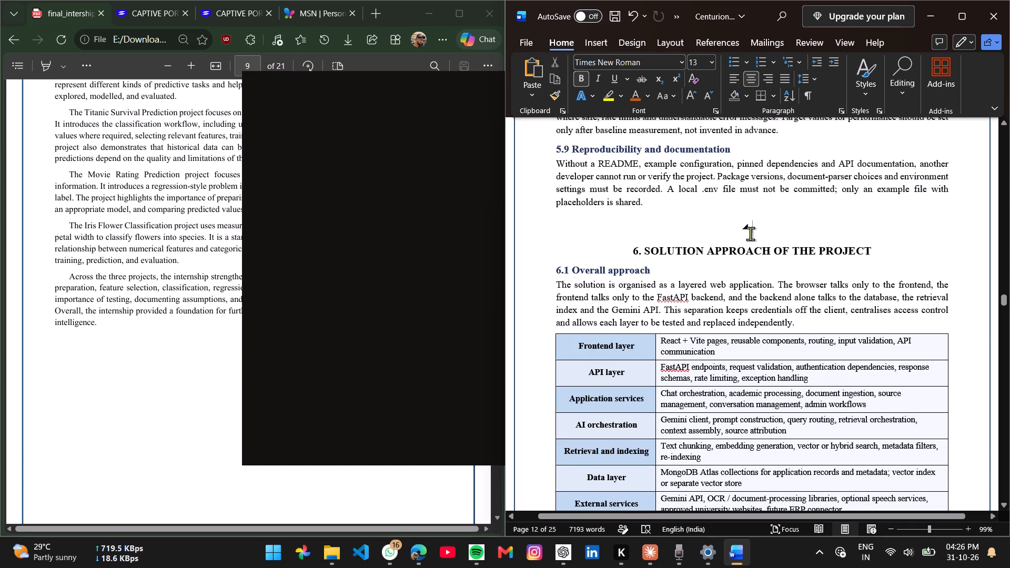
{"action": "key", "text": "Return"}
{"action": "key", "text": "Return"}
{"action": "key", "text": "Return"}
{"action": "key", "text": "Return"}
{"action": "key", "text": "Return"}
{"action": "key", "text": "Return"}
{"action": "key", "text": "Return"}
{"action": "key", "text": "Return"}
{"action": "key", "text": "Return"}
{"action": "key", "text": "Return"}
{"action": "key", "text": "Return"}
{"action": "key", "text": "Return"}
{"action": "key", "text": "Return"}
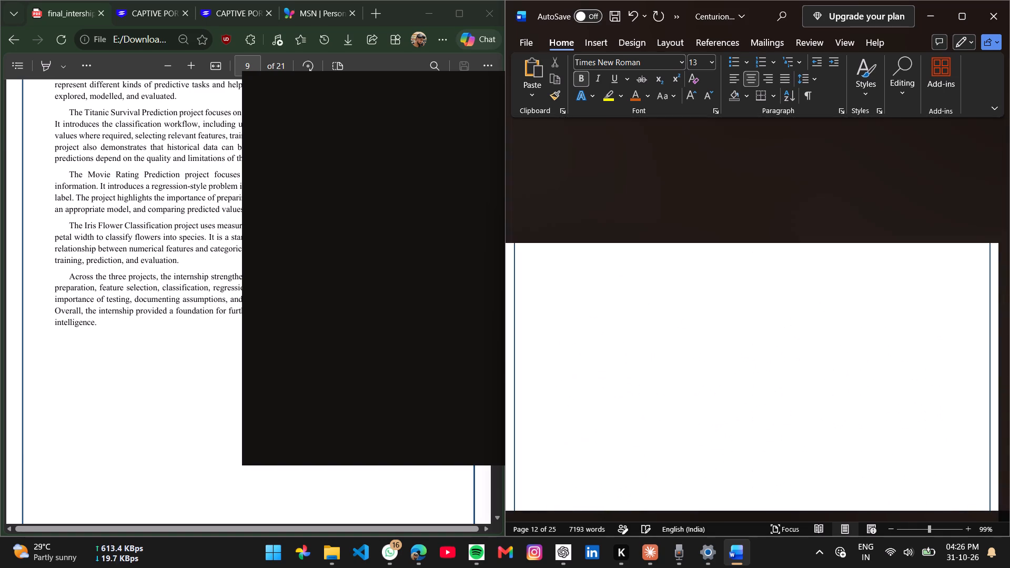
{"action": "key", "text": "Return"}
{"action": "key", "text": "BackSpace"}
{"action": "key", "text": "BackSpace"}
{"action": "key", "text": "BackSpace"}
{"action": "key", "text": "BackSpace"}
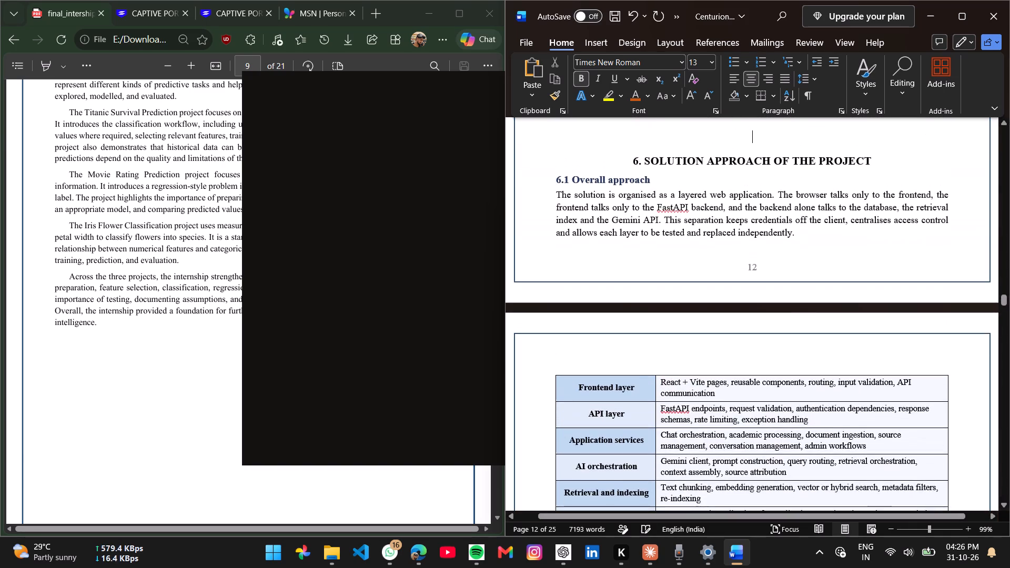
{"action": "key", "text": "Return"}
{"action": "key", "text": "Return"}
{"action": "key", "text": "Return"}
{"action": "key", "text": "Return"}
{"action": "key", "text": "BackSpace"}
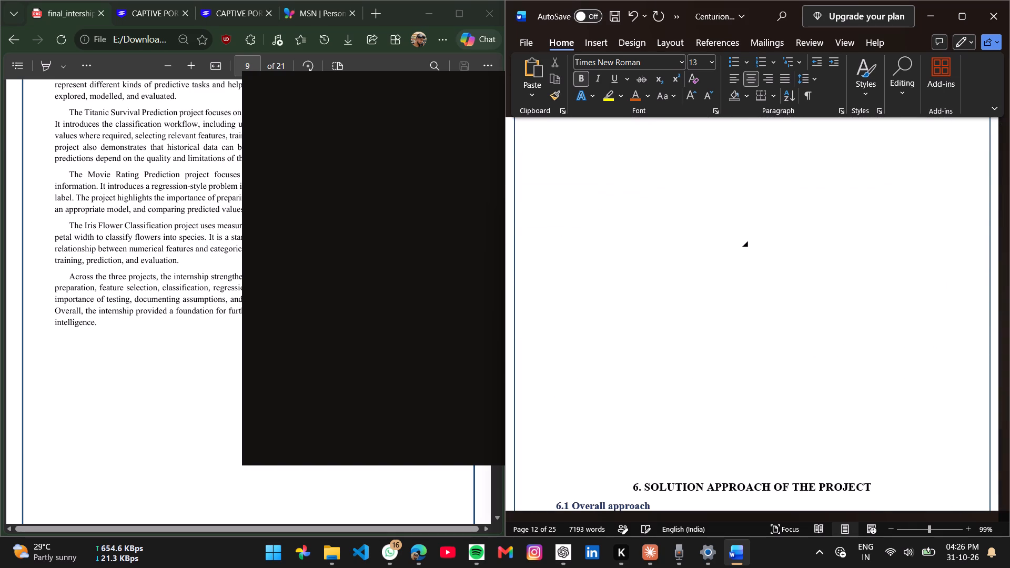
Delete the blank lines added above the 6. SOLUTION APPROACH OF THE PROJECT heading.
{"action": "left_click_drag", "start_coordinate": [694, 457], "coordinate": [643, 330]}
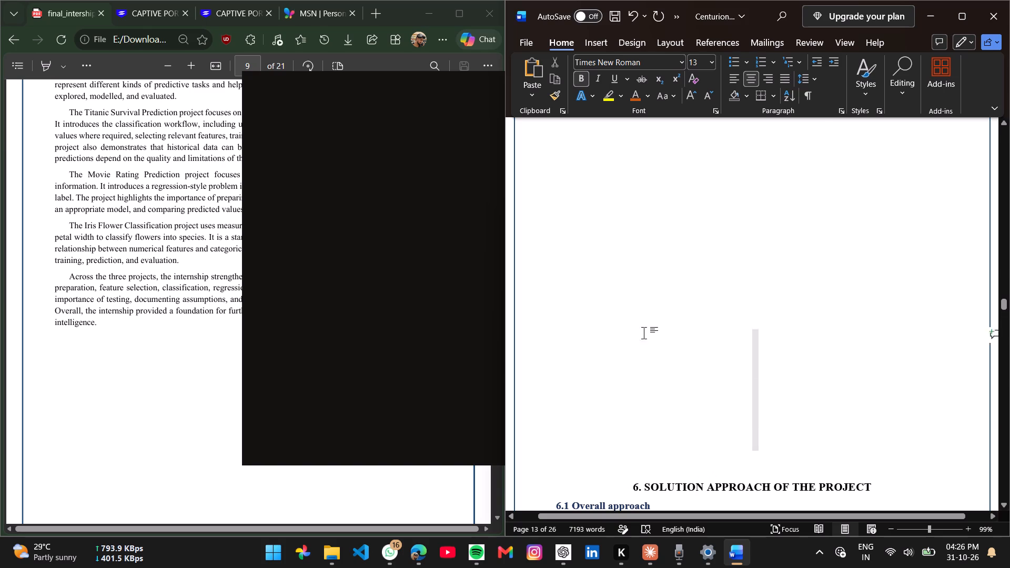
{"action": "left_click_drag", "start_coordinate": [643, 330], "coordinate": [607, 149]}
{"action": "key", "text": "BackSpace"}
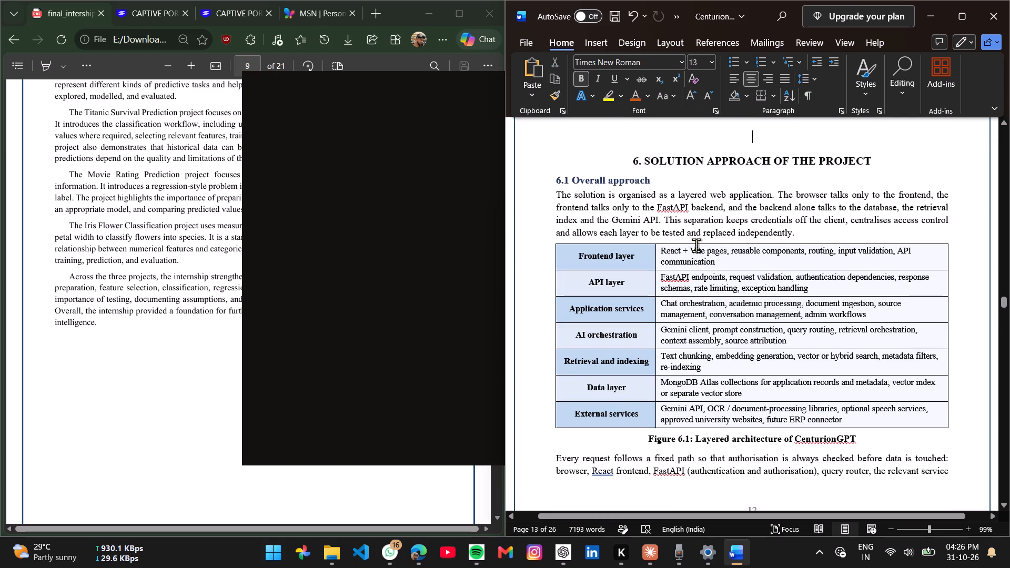
Check how section 6.1 and the 6.2 Technology stack table spread across pages 12 and 13.
{"action": "scroll", "coordinate": [710, 278], "scroll_direction": "up", "scroll_amount": 1}
{"action": "scroll", "coordinate": [708, 279], "scroll_direction": "down", "scroll_amount": 7}
{"action": "scroll", "coordinate": [701, 257], "scroll_direction": "up", "scroll_amount": 1}
{"action": "scroll", "coordinate": [701, 257], "scroll_direction": "down", "scroll_amount": 3}
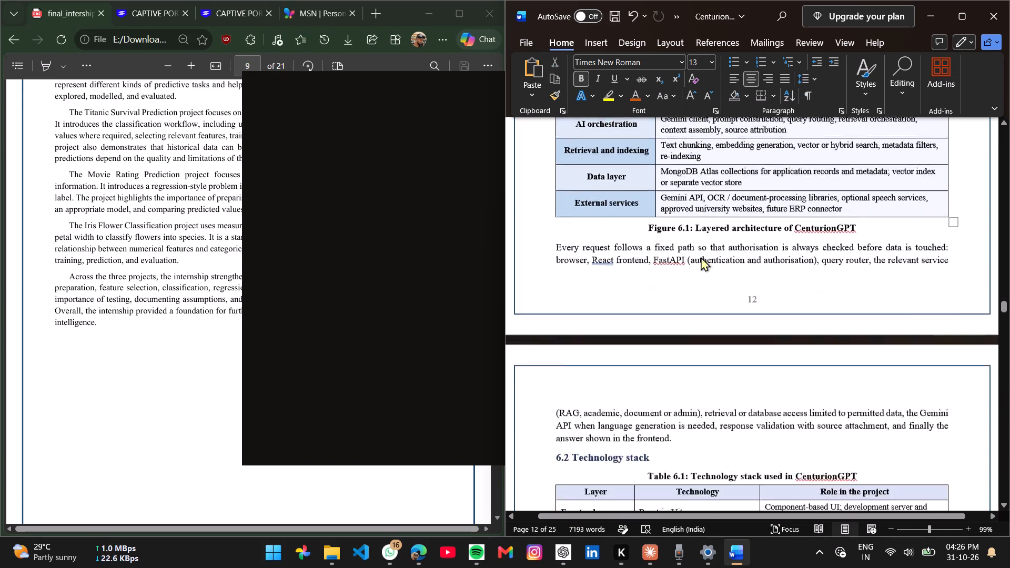
{"action": "scroll", "coordinate": [701, 257], "scroll_direction": "down", "scroll_amount": 13}
{"action": "scroll", "coordinate": [708, 257], "scroll_direction": "up", "scroll_amount": 13}
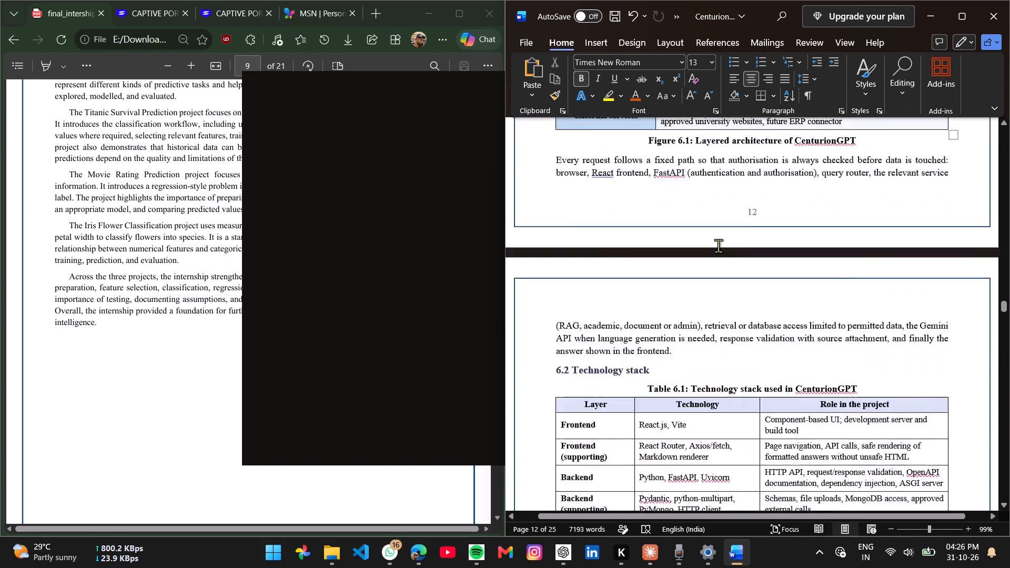
{"action": "scroll", "coordinate": [718, 246], "scroll_direction": "up", "scroll_amount": 20}
{"action": "scroll", "coordinate": [718, 246], "scroll_direction": "up", "scroll_amount": 3}
{"action": "scroll", "coordinate": [729, 272], "scroll_direction": "down", "scroll_amount": 9}
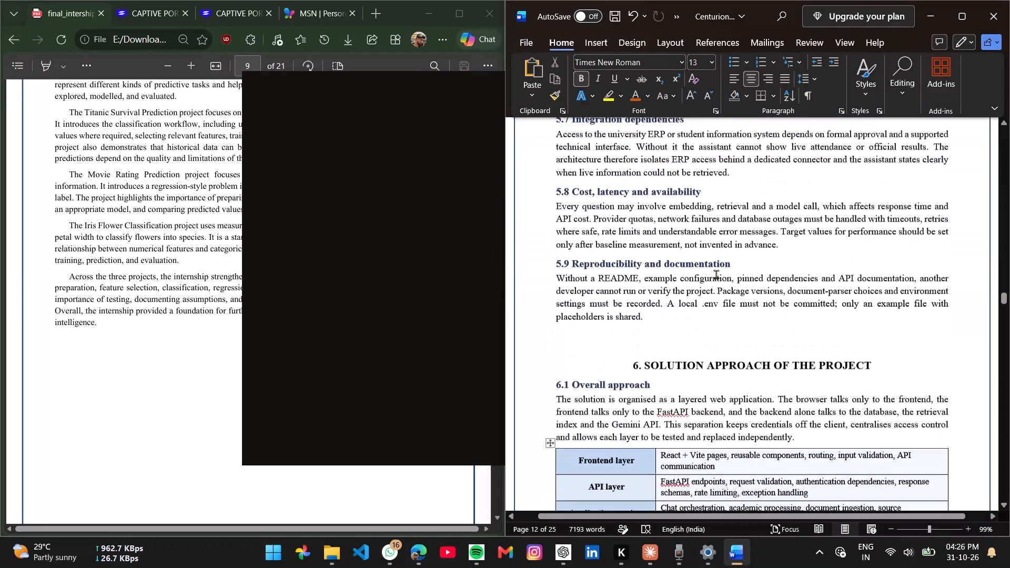
Delete the section 5 text that runs onto page 12, from the last lines of 5.6 through the end of 5.9.
{"action": "left_click", "coordinate": [762, 310]}
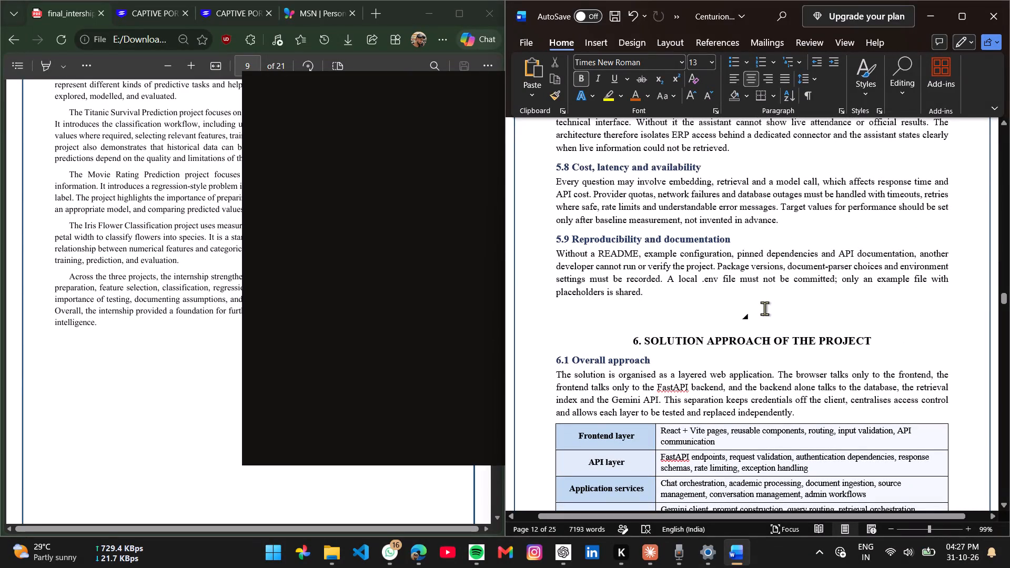
{"action": "left_click_drag", "start_coordinate": [652, 303], "coordinate": [603, 222]}
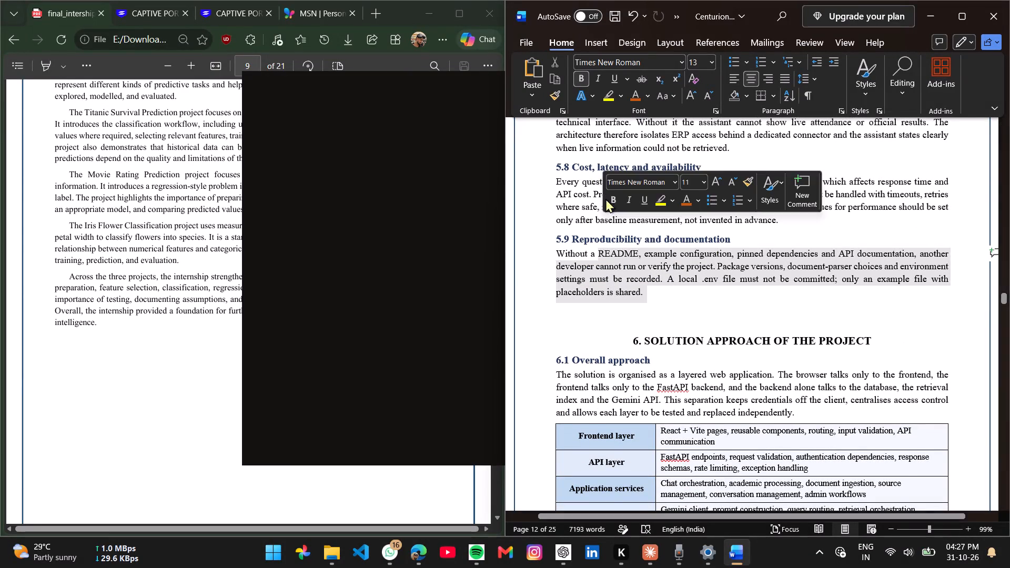
{"action": "scroll", "coordinate": [637, 263], "scroll_direction": "up", "scroll_amount": 2}
{"action": "left_click", "coordinate": [652, 372]}
{"action": "left_click_drag", "start_coordinate": [676, 357], "coordinate": [596, 149]}
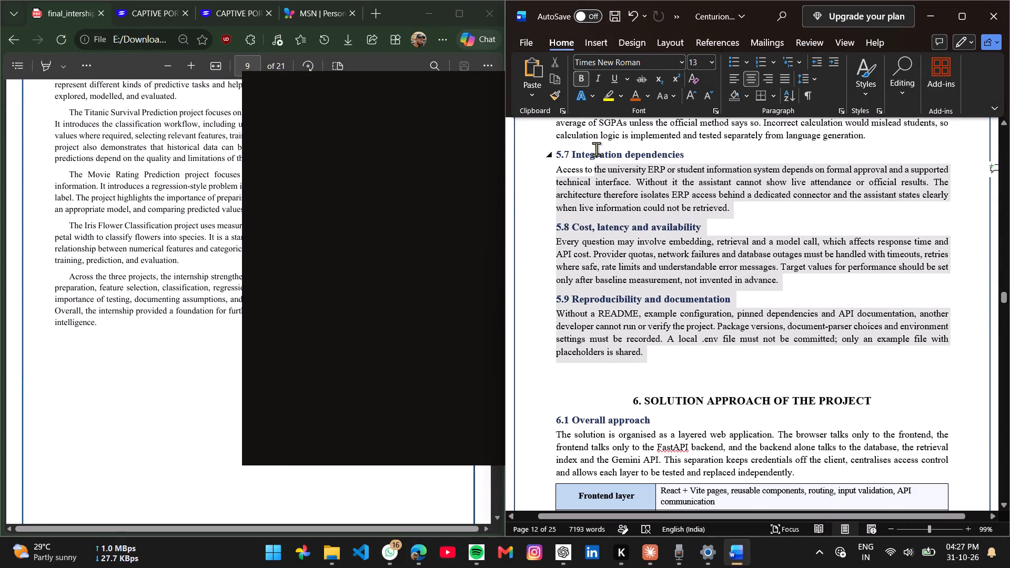
{"action": "left_click_drag", "start_coordinate": [596, 149], "coordinate": [595, 146]}
{"action": "scroll", "coordinate": [631, 257], "scroll_direction": "up", "scroll_amount": 4}
{"action": "left_click_drag", "start_coordinate": [548, 245], "coordinate": [613, 481]}
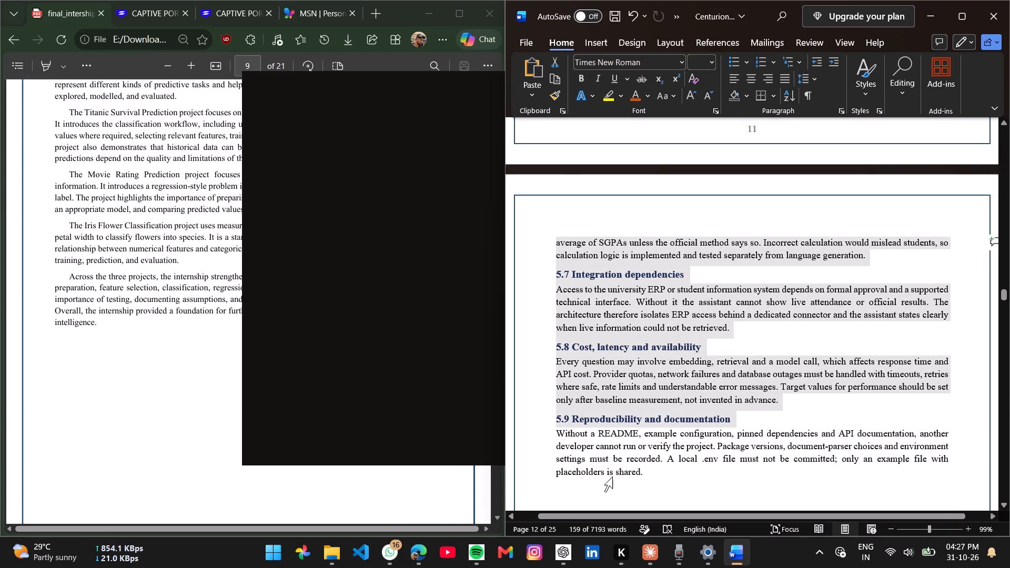
{"action": "left_click_drag", "start_coordinate": [613, 481], "coordinate": [603, 471]}
{"action": "key", "text": "BackSpace"}
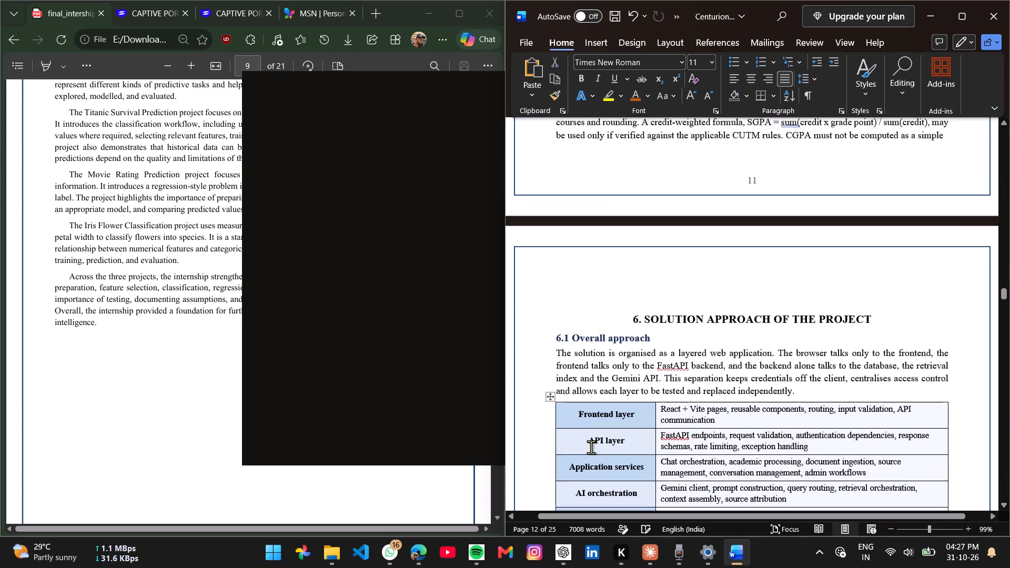
Review section 6 from 6.1 Overall approach through 6.4, checking how the technology stack table splits between pages 12 and 13.
{"action": "left_click", "coordinate": [757, 299]}
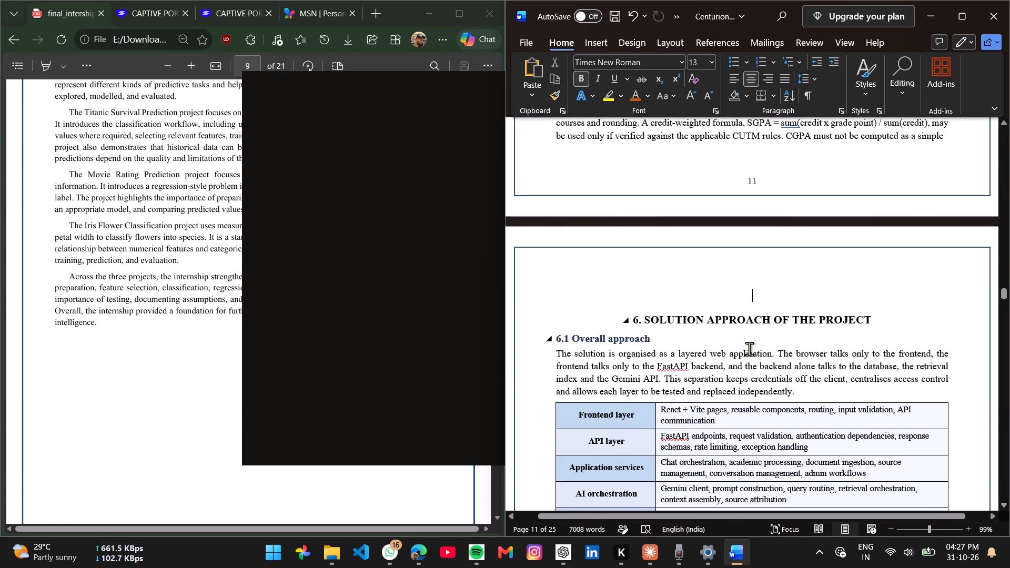
{"action": "scroll", "coordinate": [714, 370], "scroll_direction": "down", "scroll_amount": 13}
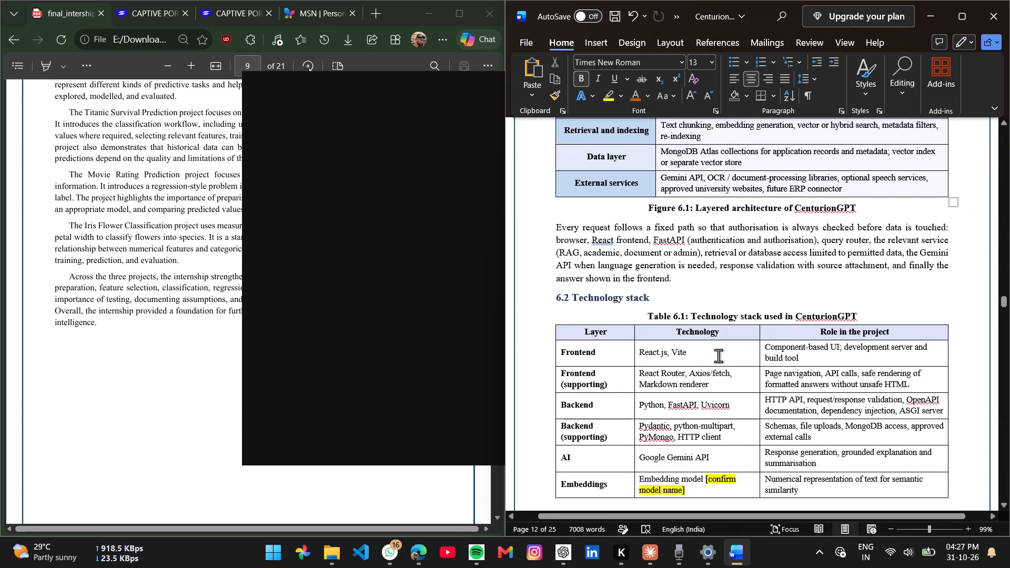
{"action": "scroll", "coordinate": [718, 356], "scroll_direction": "down", "scroll_amount": 9}
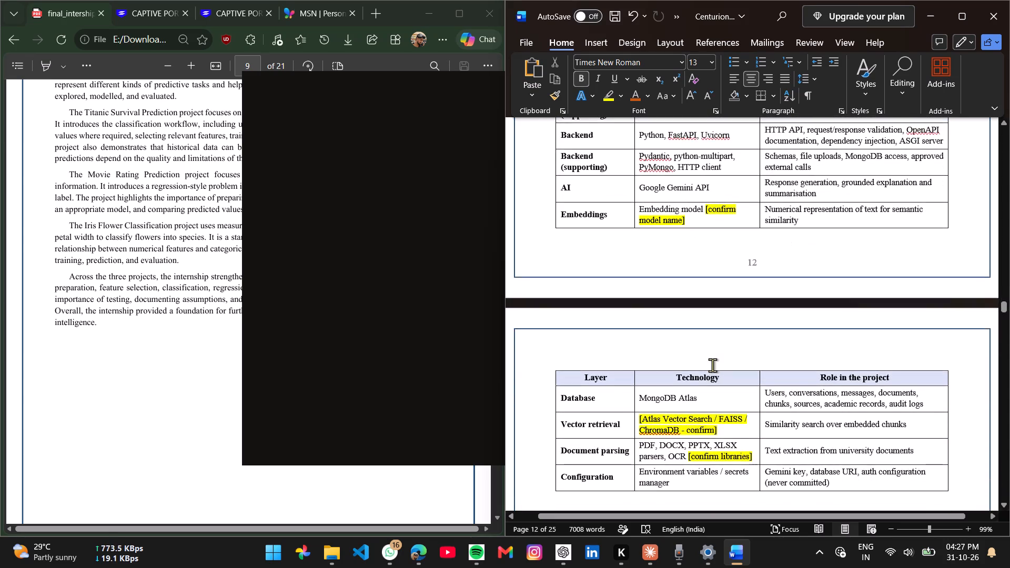
{"action": "scroll", "coordinate": [712, 365], "scroll_direction": "down", "scroll_amount": 6}
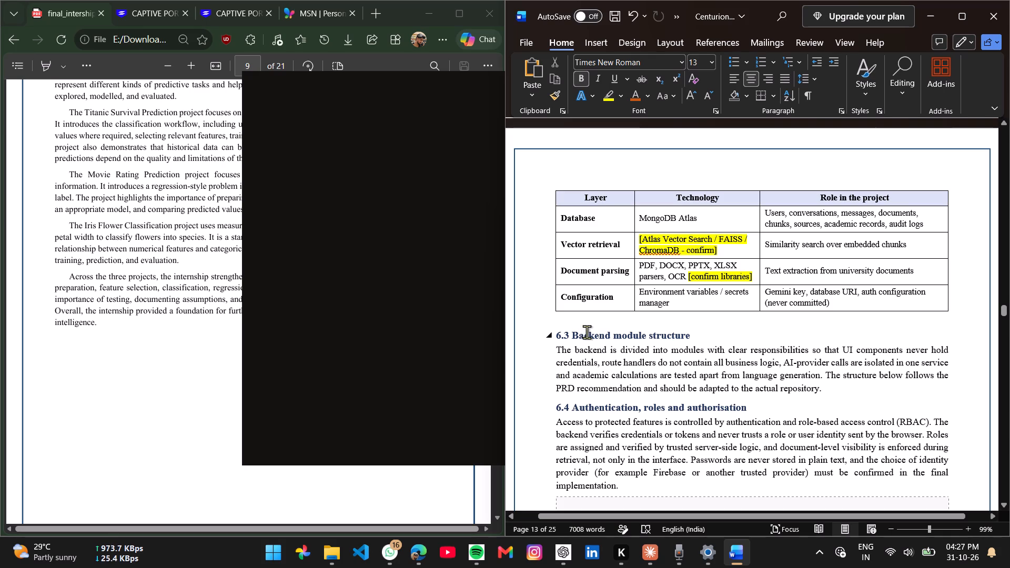
{"action": "scroll", "coordinate": [792, 359], "scroll_direction": "up", "scroll_amount": 2}
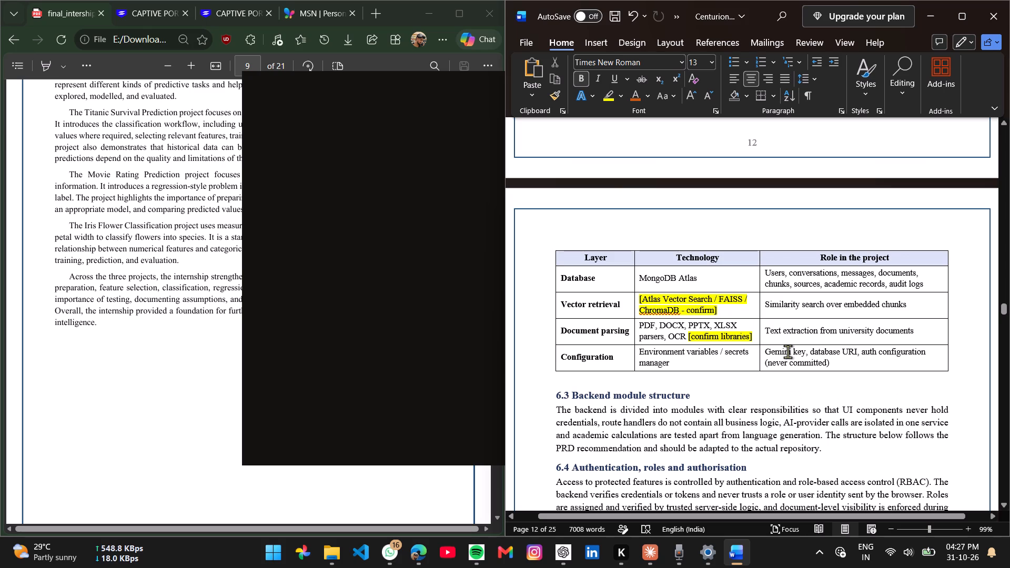
{"action": "scroll", "coordinate": [757, 361], "scroll_direction": "down", "scroll_amount": 1}
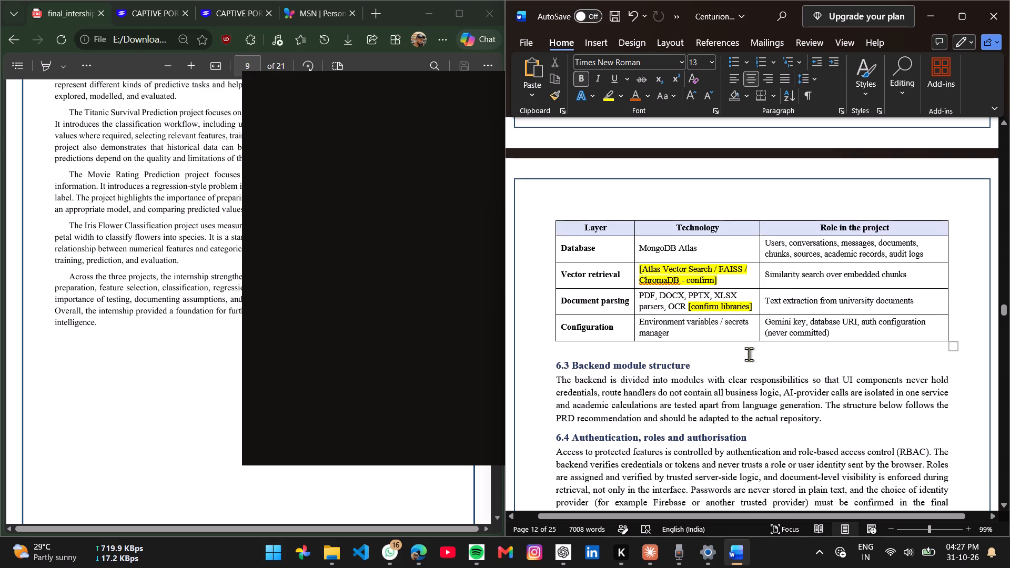
{"action": "scroll", "coordinate": [712, 321], "scroll_direction": "up", "scroll_amount": 10}
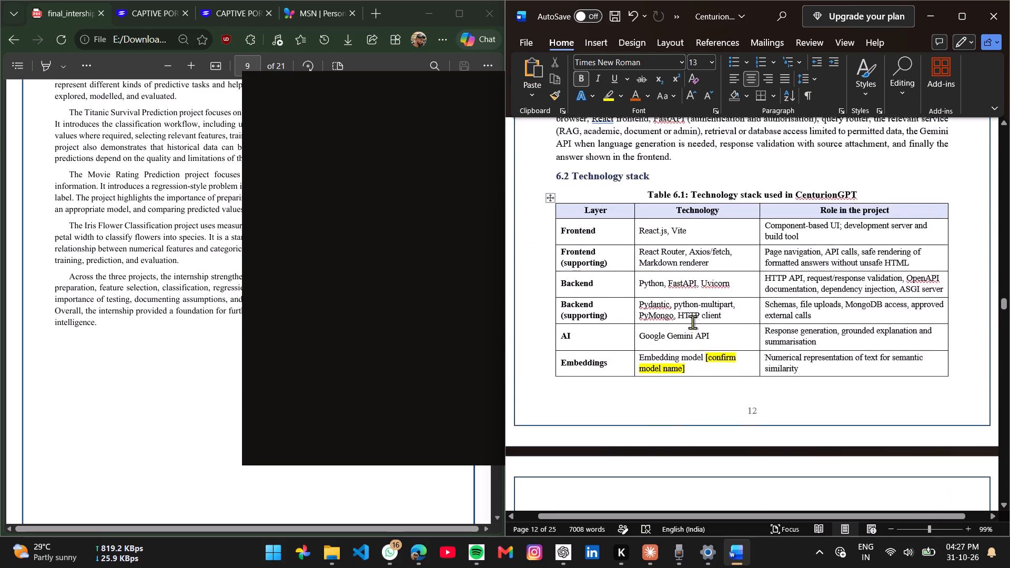
{"action": "scroll", "coordinate": [689, 332], "scroll_direction": "down", "scroll_amount": 16}
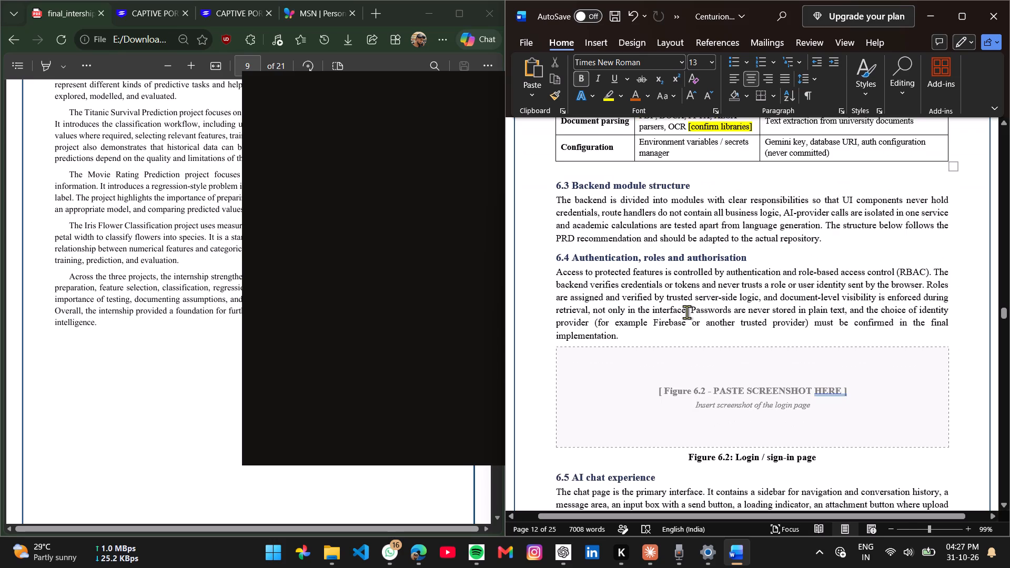
{"action": "scroll", "coordinate": [686, 312], "scroll_direction": "down", "scroll_amount": 4}
{"action": "scroll", "coordinate": [682, 294], "scroll_direction": "up", "scroll_amount": 7}
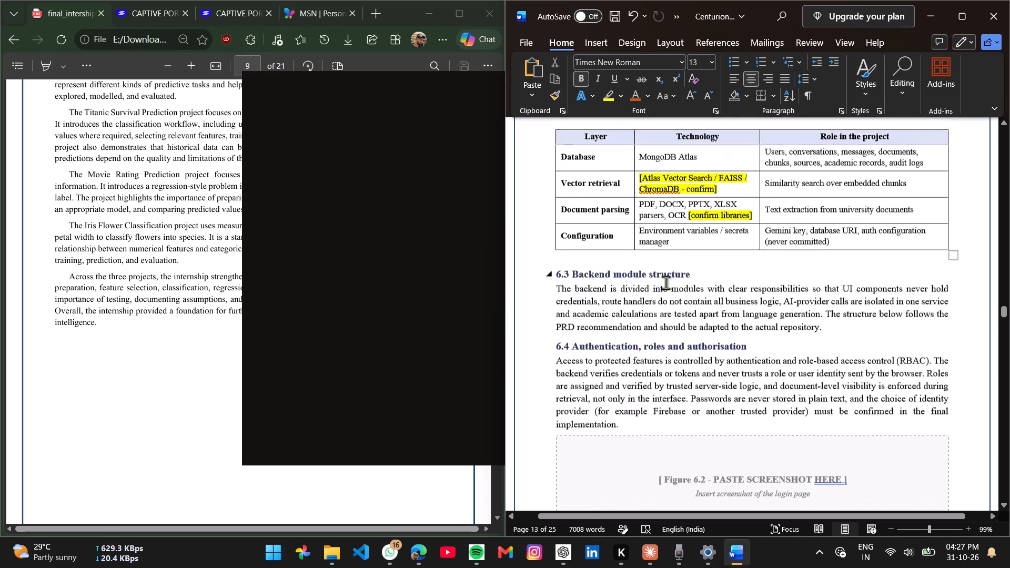
{"action": "scroll", "coordinate": [665, 282], "scroll_direction": "up", "scroll_amount": 2}
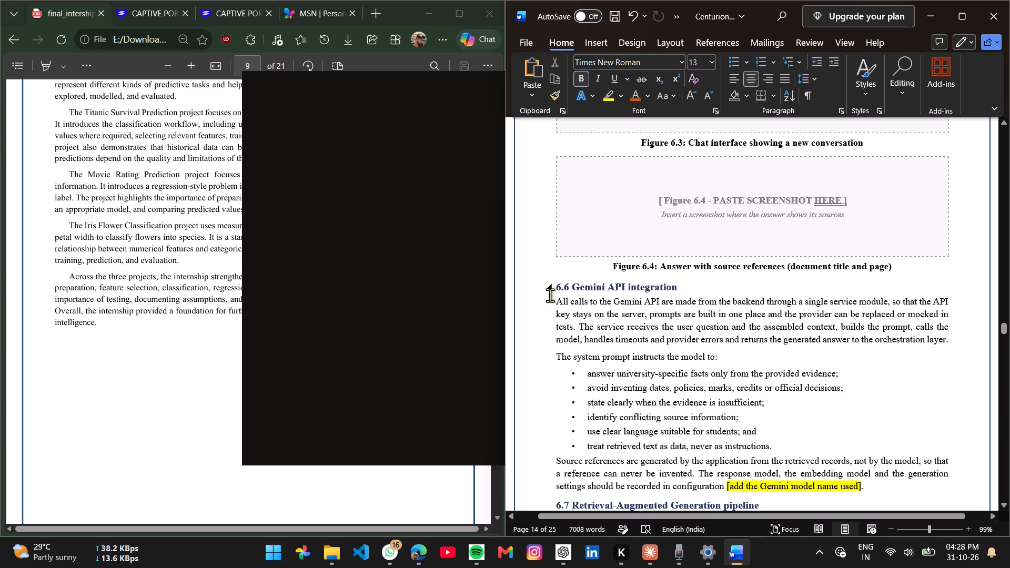
Review 6.7 Retrieval-Augmented Generation pipeline, from its introduction through Evaluation of retrieval quality, checking how it spreads across pages 14 and 15.
{"action": "scroll", "coordinate": [542, 308], "scroll_direction": "down", "scroll_amount": 6}
{"action": "scroll", "coordinate": [729, 329], "scroll_direction": "down", "scroll_amount": 6}
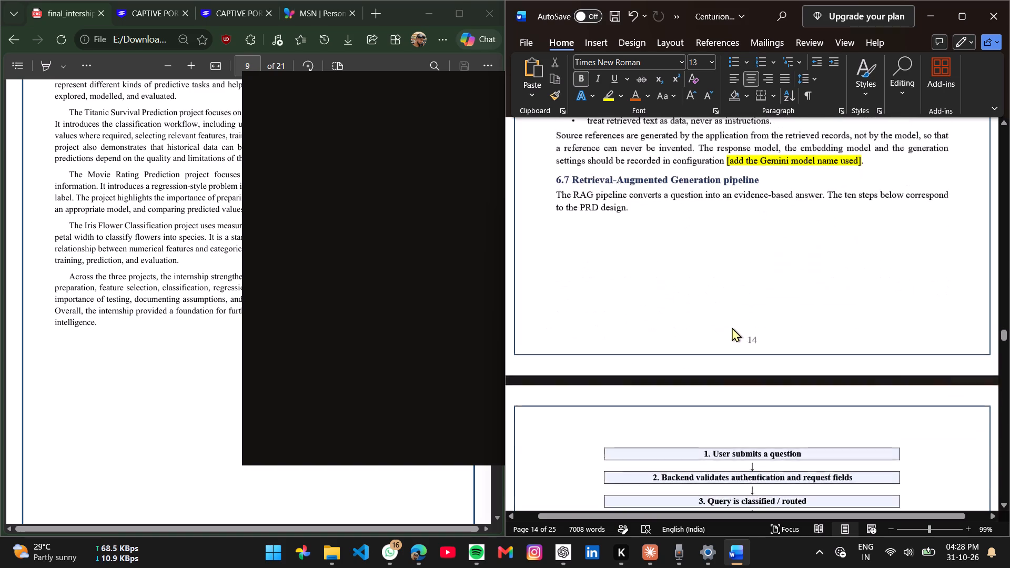
{"action": "scroll", "coordinate": [732, 328], "scroll_direction": "down", "scroll_amount": 15}
{"action": "scroll", "coordinate": [735, 317], "scroll_direction": "down", "scroll_amount": 6}
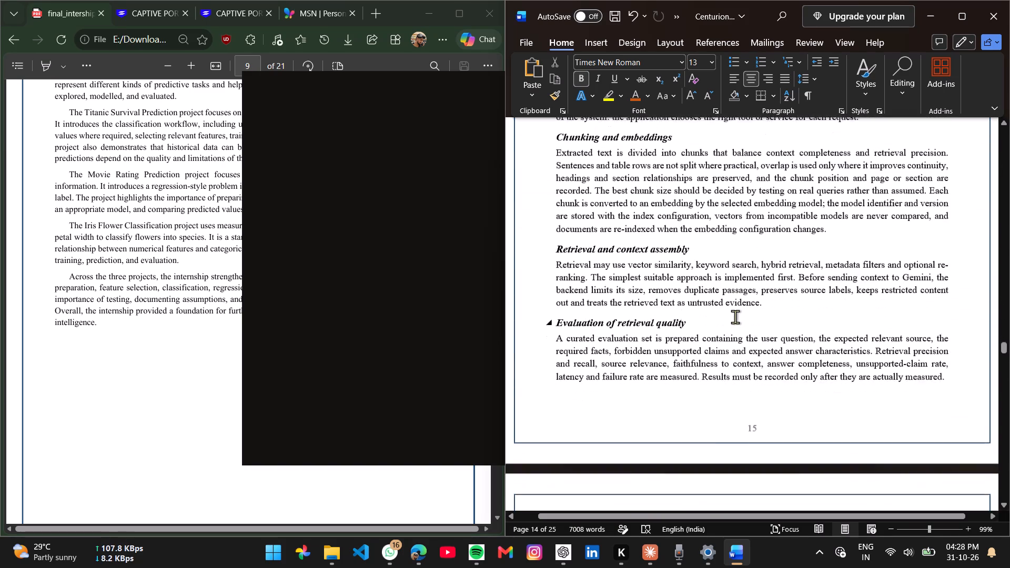
{"action": "scroll", "coordinate": [735, 317], "scroll_direction": "down", "scroll_amount": 2}
{"action": "scroll", "coordinate": [735, 317], "scroll_direction": "up", "scroll_amount": 7}
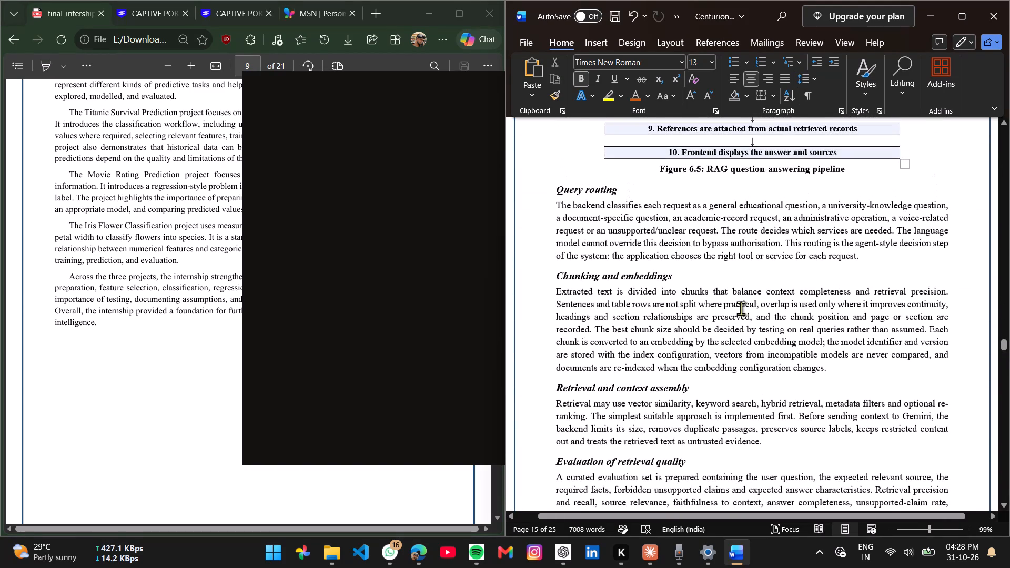
{"action": "scroll", "coordinate": [736, 314], "scroll_direction": "down", "scroll_amount": 1}
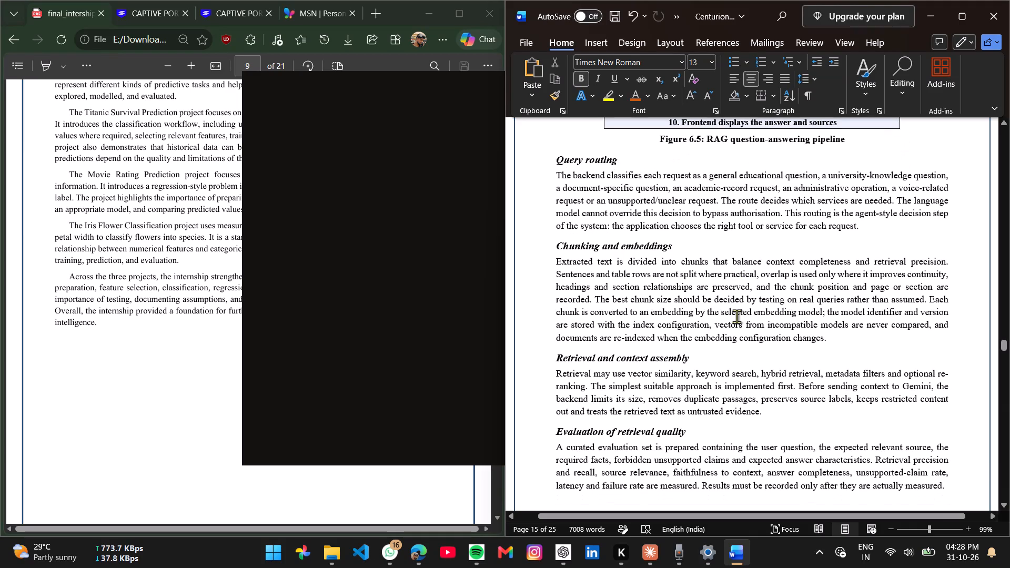
{"action": "scroll", "coordinate": [736, 316], "scroll_direction": "down", "scroll_amount": 2}
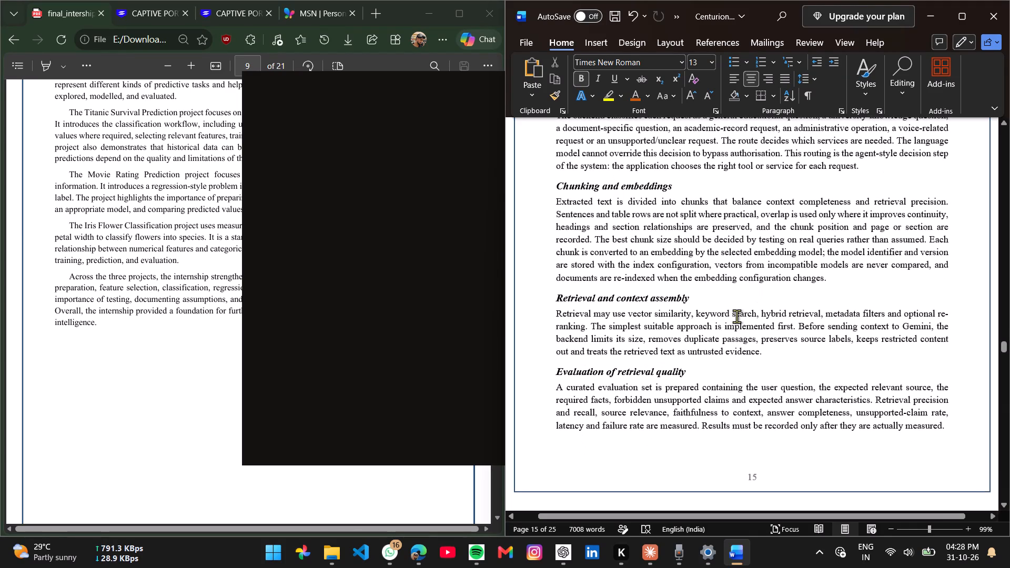
{"action": "scroll", "coordinate": [736, 316], "scroll_direction": "down", "scroll_amount": 6}
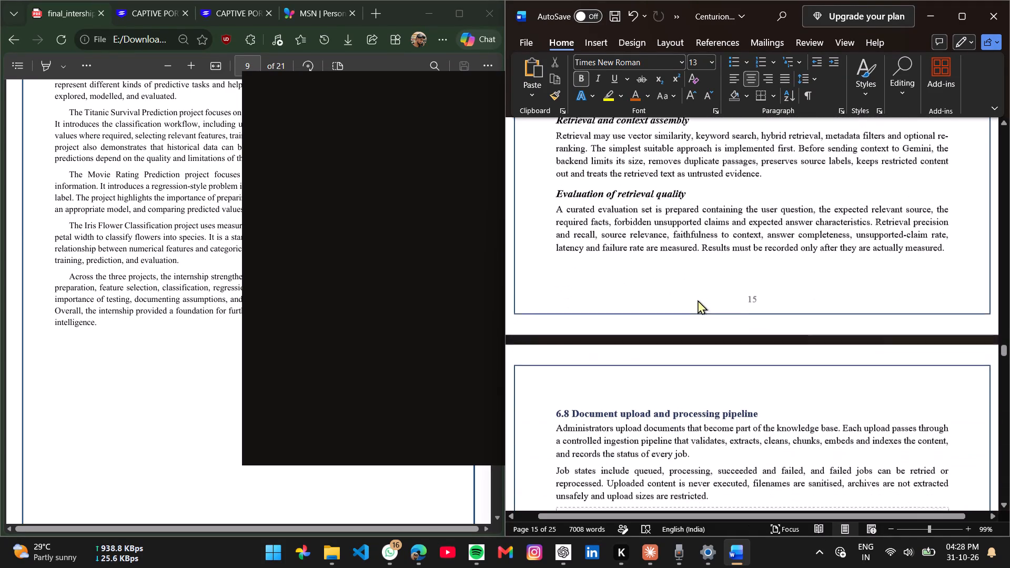
Review section 6 from 6.8 Document upload and processing pipeline through the Figure 6.11 FastAPI documentation placeholder.
{"action": "scroll", "coordinate": [697, 296], "scroll_direction": "down", "scroll_amount": 12}
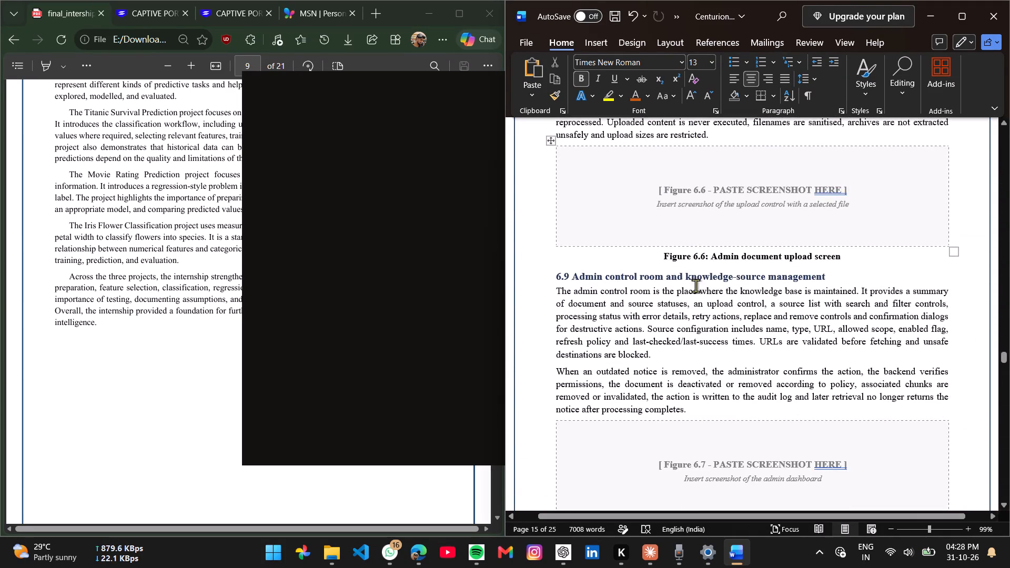
{"action": "scroll", "coordinate": [695, 286], "scroll_direction": "down", "scroll_amount": 15}
{"action": "scroll", "coordinate": [684, 297], "scroll_direction": "down", "scroll_amount": 9}
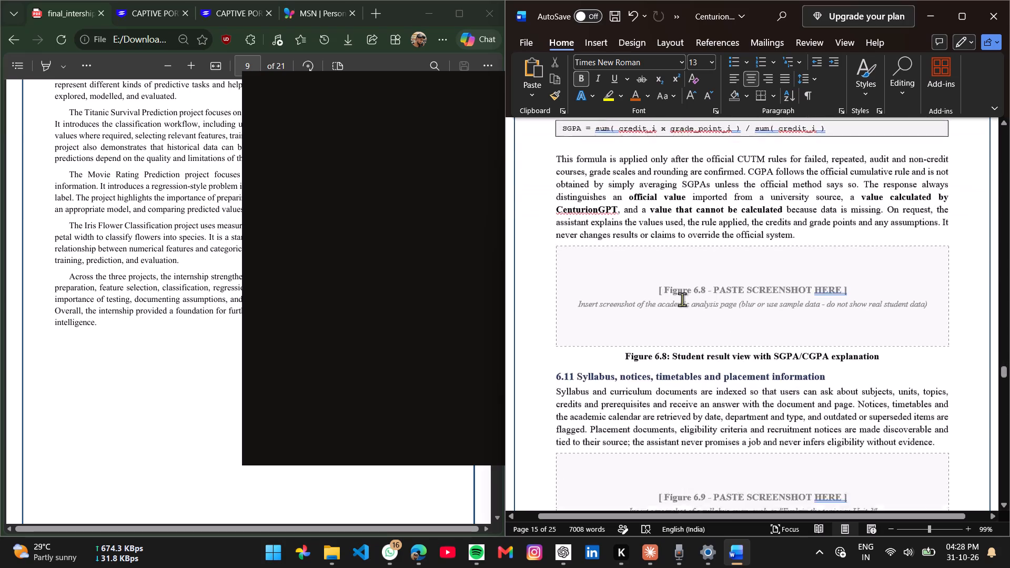
{"action": "scroll", "coordinate": [682, 299], "scroll_direction": "down", "scroll_amount": 20}
{"action": "scroll", "coordinate": [682, 299], "scroll_direction": "down", "scroll_amount": 5}
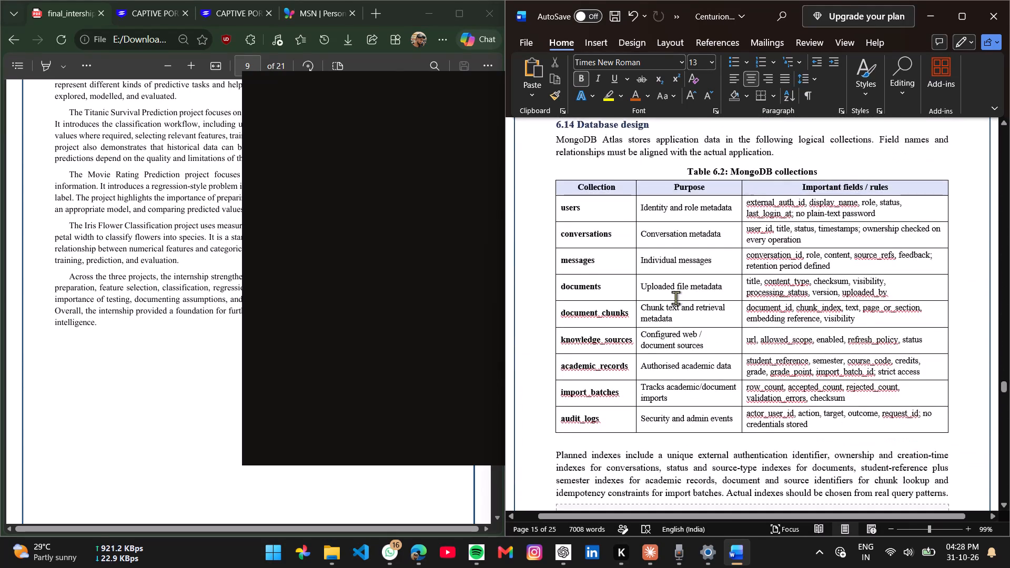
{"action": "scroll", "coordinate": [674, 299], "scroll_direction": "down", "scroll_amount": 11}
{"action": "scroll", "coordinate": [671, 302], "scroll_direction": "down", "scroll_amount": 16}
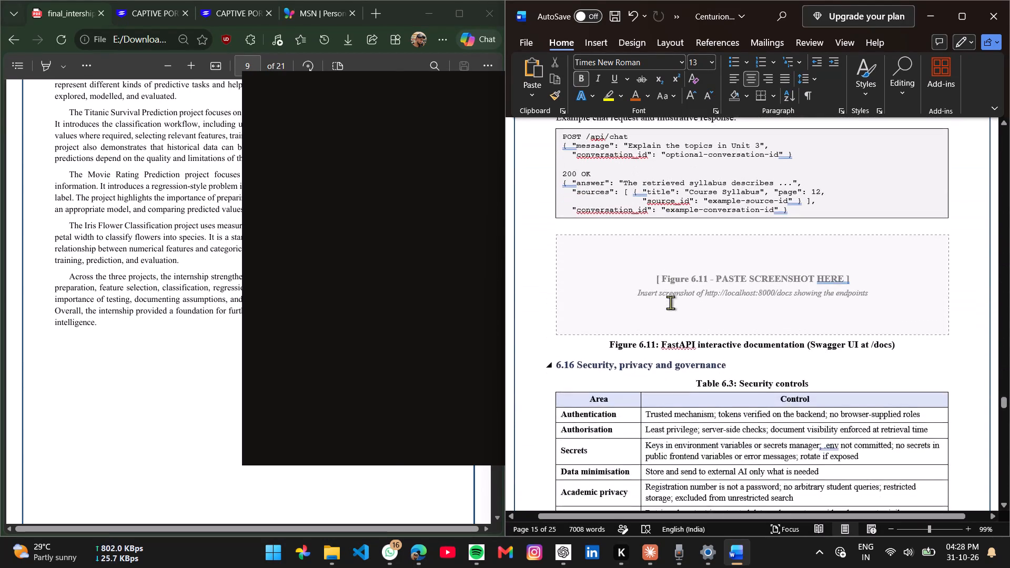
Review 6.16 Security, privacy and governance through 6.21, and check where section 7 Difficulties faced begins.
{"action": "scroll", "coordinate": [670, 302], "scroll_direction": "down", "scroll_amount": 20}
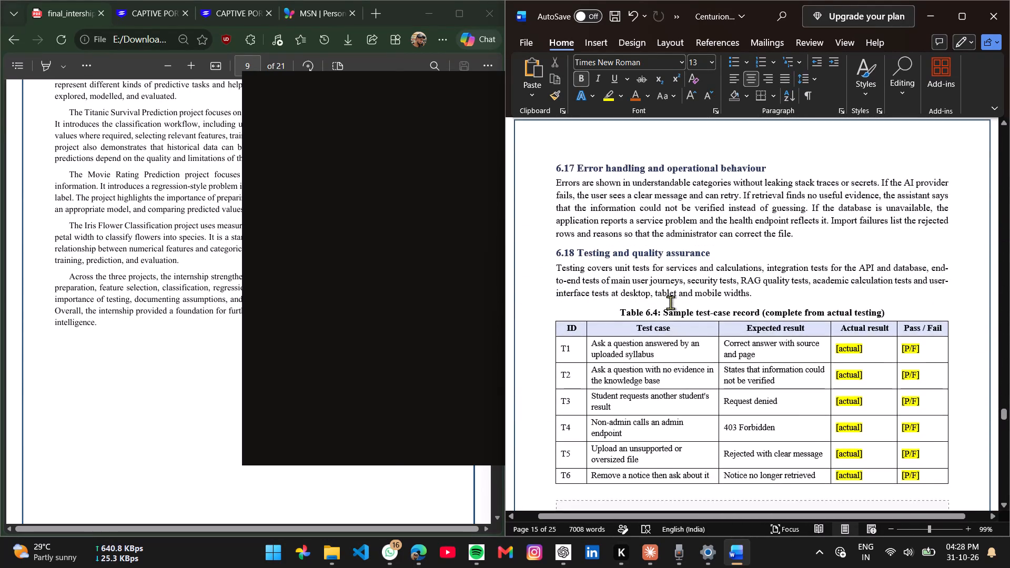
{"action": "scroll", "coordinate": [670, 302], "scroll_direction": "down", "scroll_amount": 16}
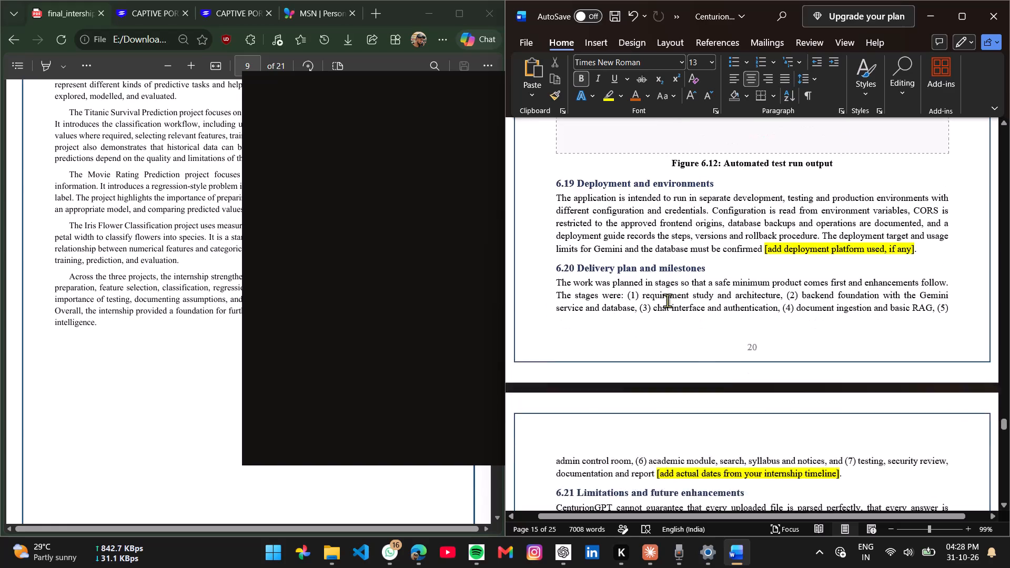
{"action": "scroll", "coordinate": [667, 300], "scroll_direction": "down", "scroll_amount": 9}
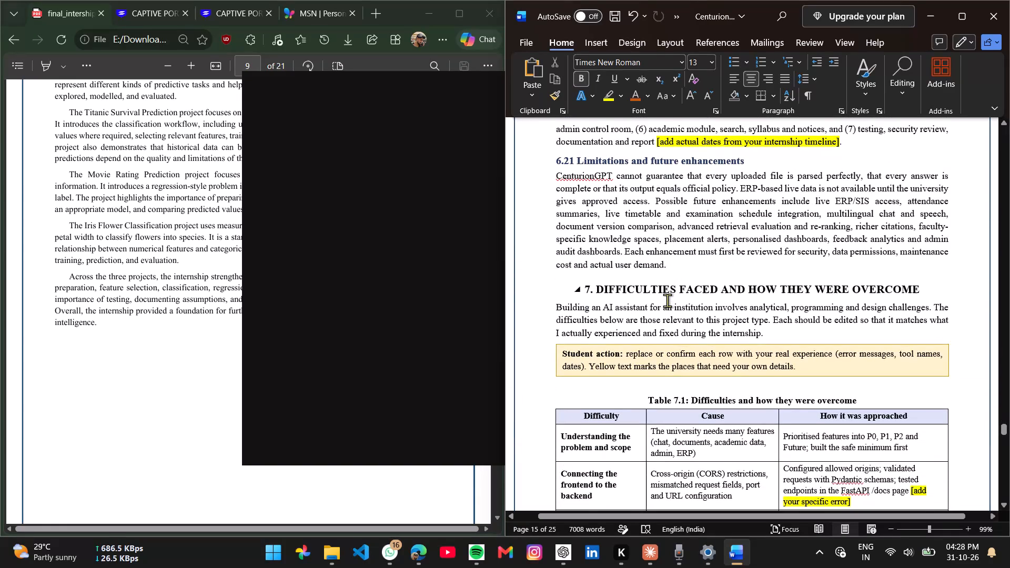
{"action": "scroll", "coordinate": [667, 300], "scroll_direction": "up", "scroll_amount": 1}
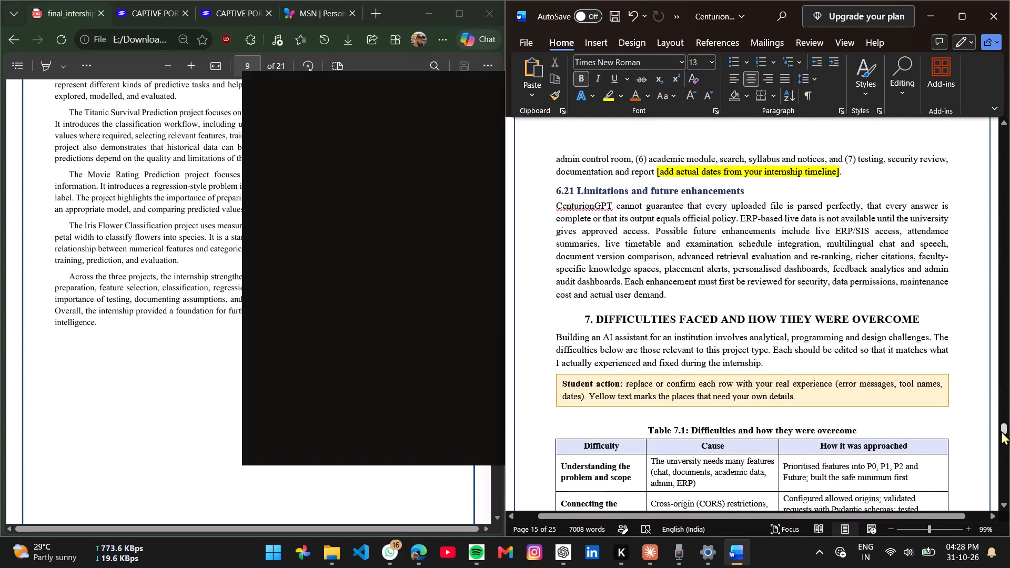
Remove the blank space above the 6. SOLUTION APPROACH OF THE PROJECT heading on page 12.
{"action": "left_click_drag", "start_coordinate": [1001, 428], "coordinate": [977, 353]}
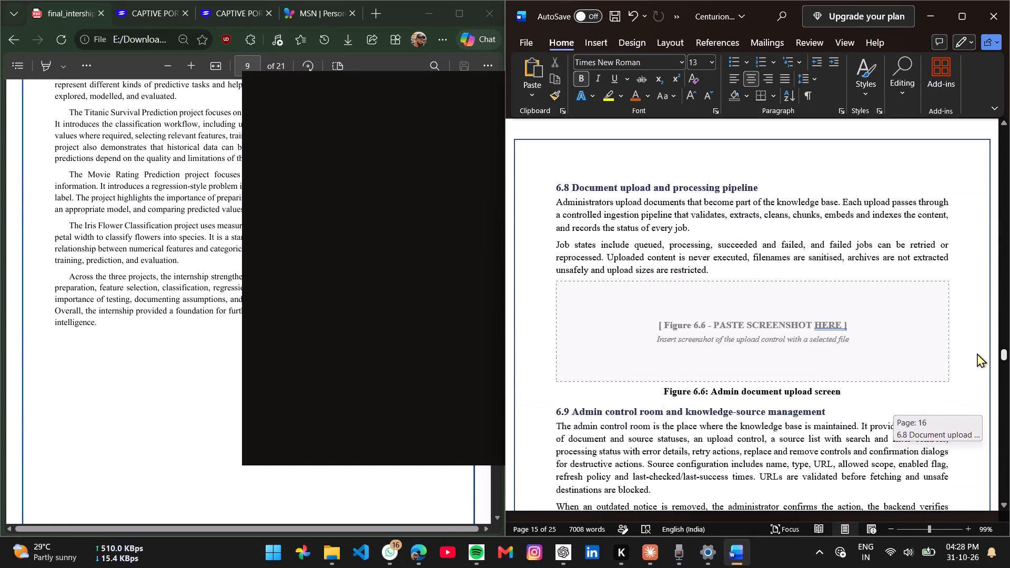
{"action": "left_click_drag", "start_coordinate": [977, 353], "coordinate": [961, 312]}
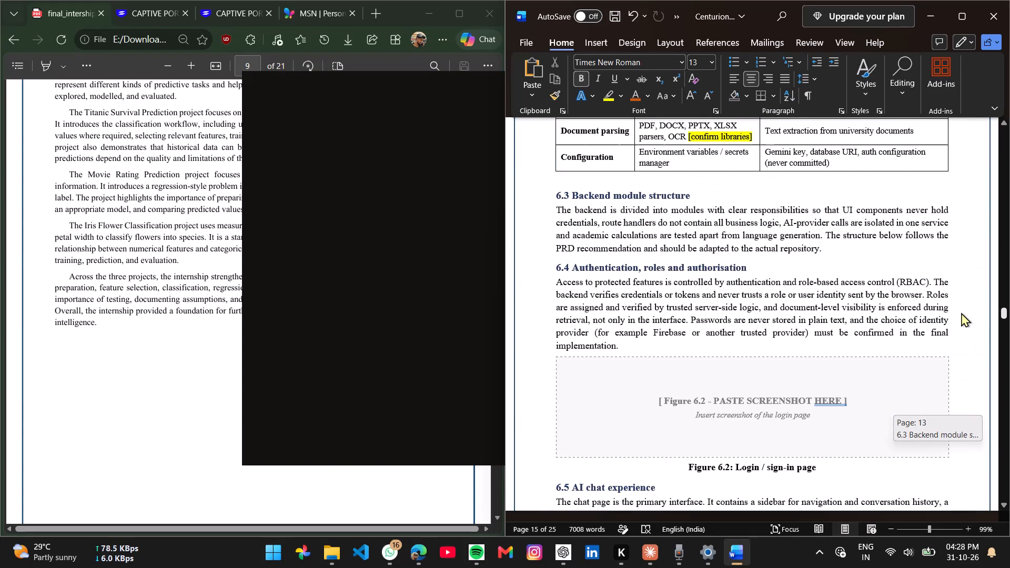
{"action": "left_click_drag", "start_coordinate": [961, 312], "coordinate": [949, 295]}
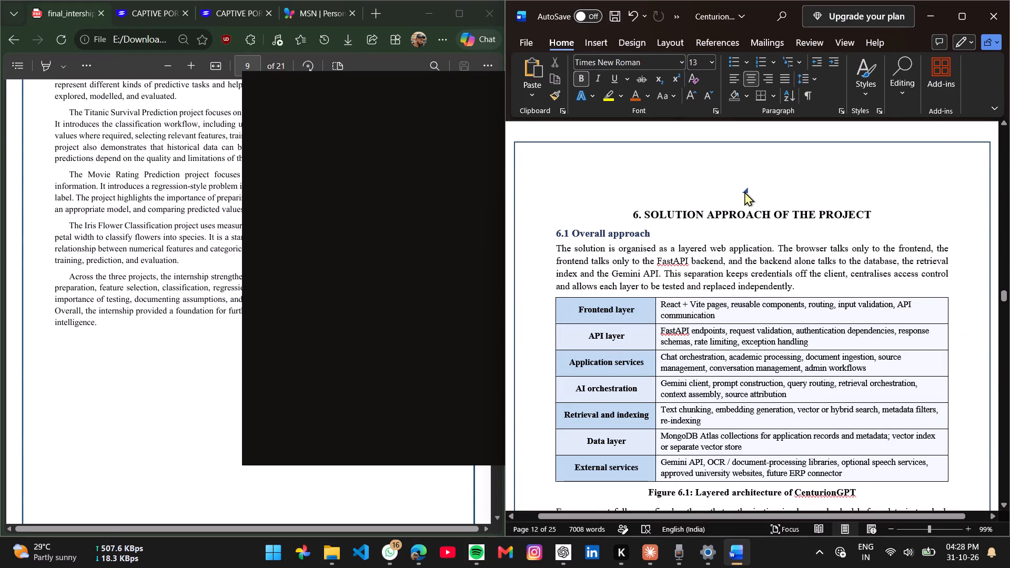
{"action": "key", "text": "BackSpace"}
{"action": "key", "text": "BackSpace"}
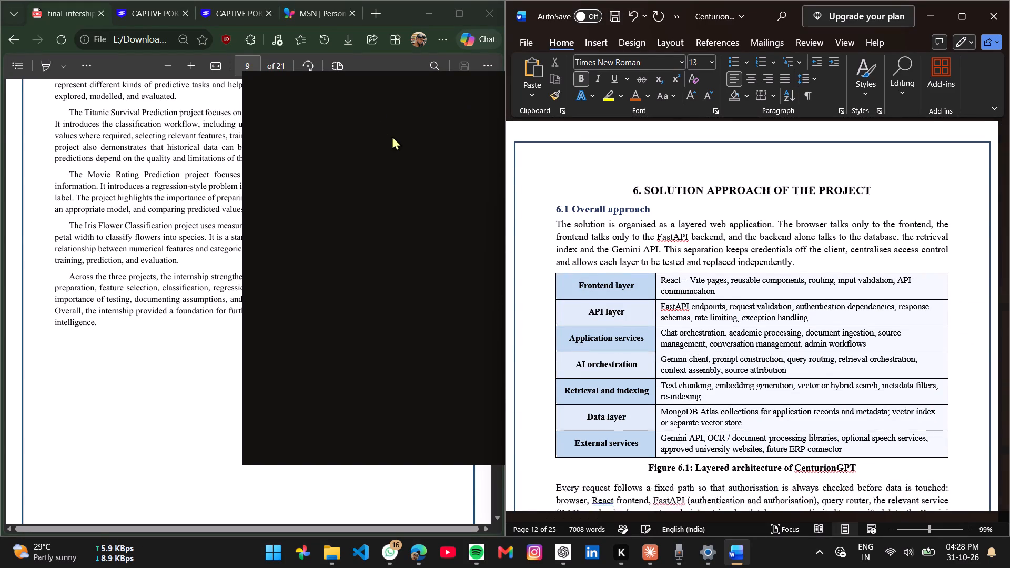
Delete the incomplete sentence "CGPA must not be computed as a simple" at the end of 5.6 Academic calculation correctness.
{"action": "scroll", "coordinate": [712, 326], "scroll_direction": "down", "scroll_amount": 2}
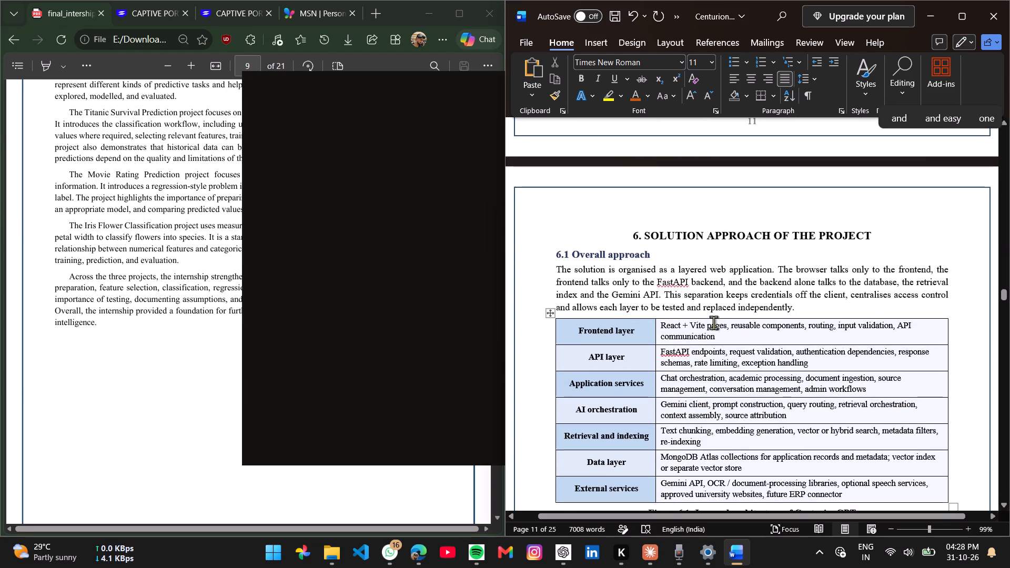
{"action": "scroll", "coordinate": [713, 314], "scroll_direction": "up", "scroll_amount": 4}
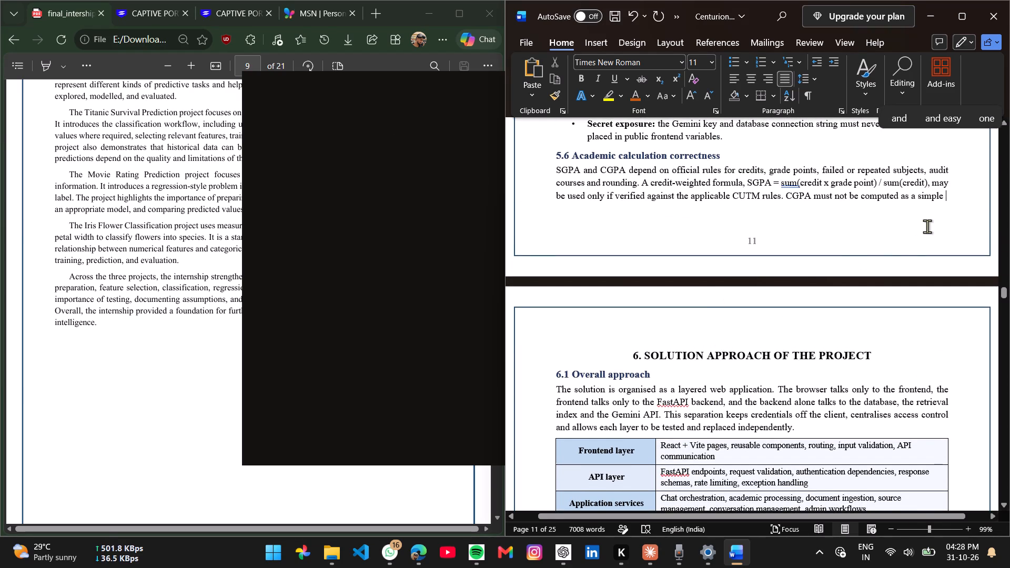
{"action": "scroll", "coordinate": [961, 206], "scroll_direction": "up", "scroll_amount": 1}
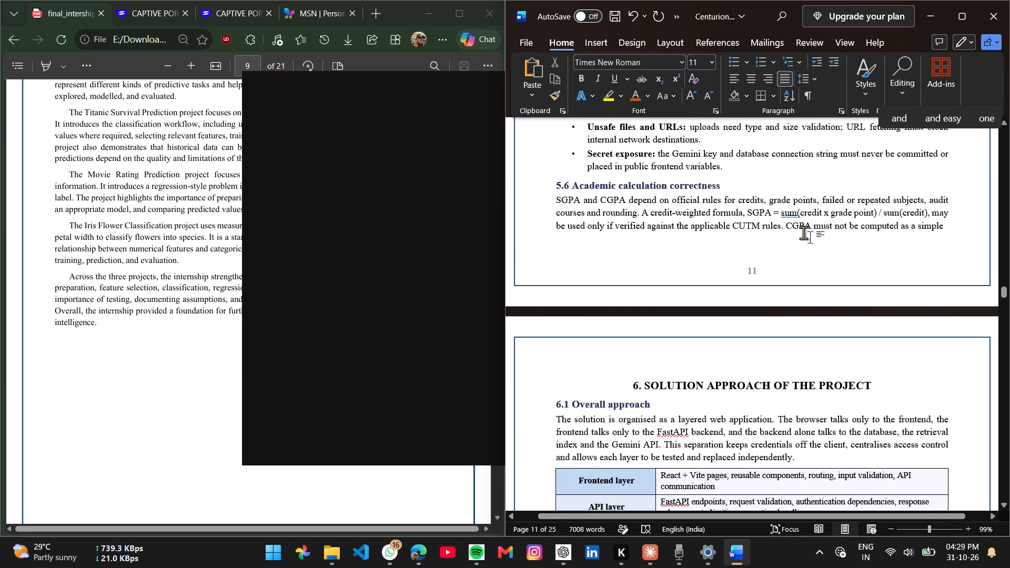
{"action": "left_click_drag", "start_coordinate": [784, 230], "coordinate": [952, 225]}
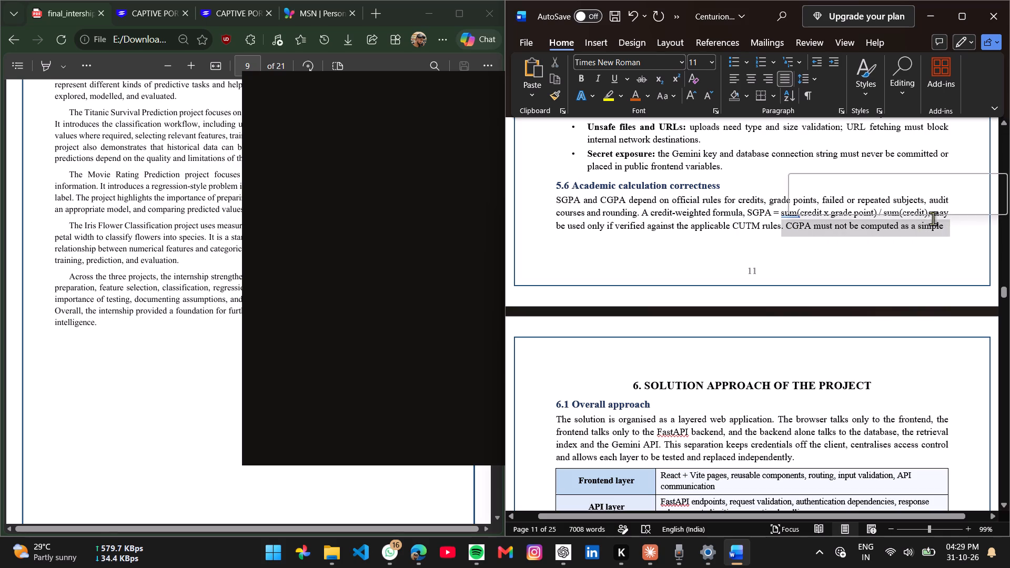
{"action": "key", "text": "BackSpace"}
Recheck the layout of section 6 from 6.1 Overall approach through the start of 6.7 on page 14.
{"action": "scroll", "coordinate": [864, 282], "scroll_direction": "down", "scroll_amount": 5}
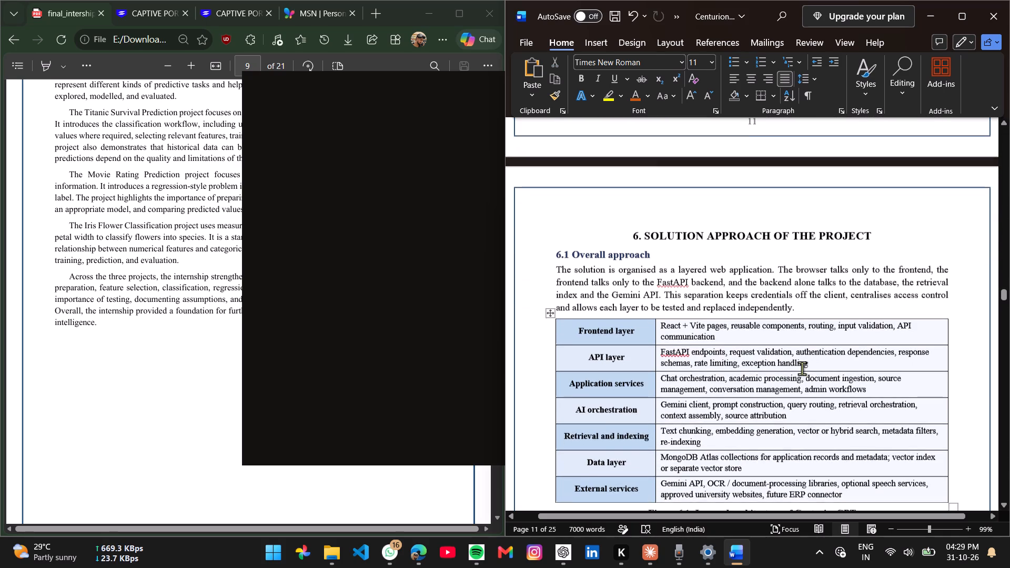
{"action": "scroll", "coordinate": [790, 367], "scroll_direction": "down", "scroll_amount": 9}
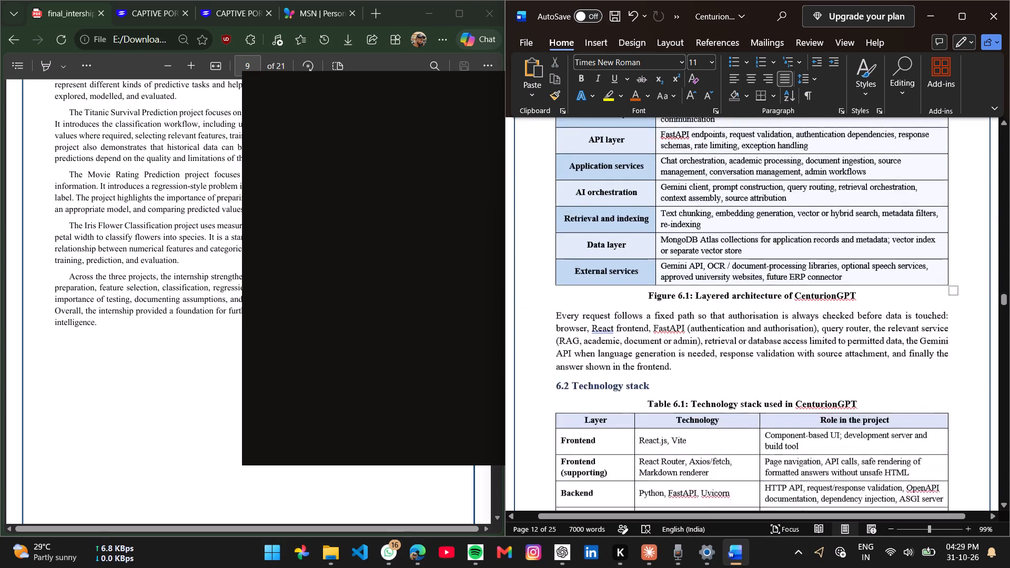
{"action": "scroll", "coordinate": [772, 347], "scroll_direction": "down", "scroll_amount": 9}
{"action": "scroll", "coordinate": [761, 340], "scroll_direction": "down", "scroll_amount": 15}
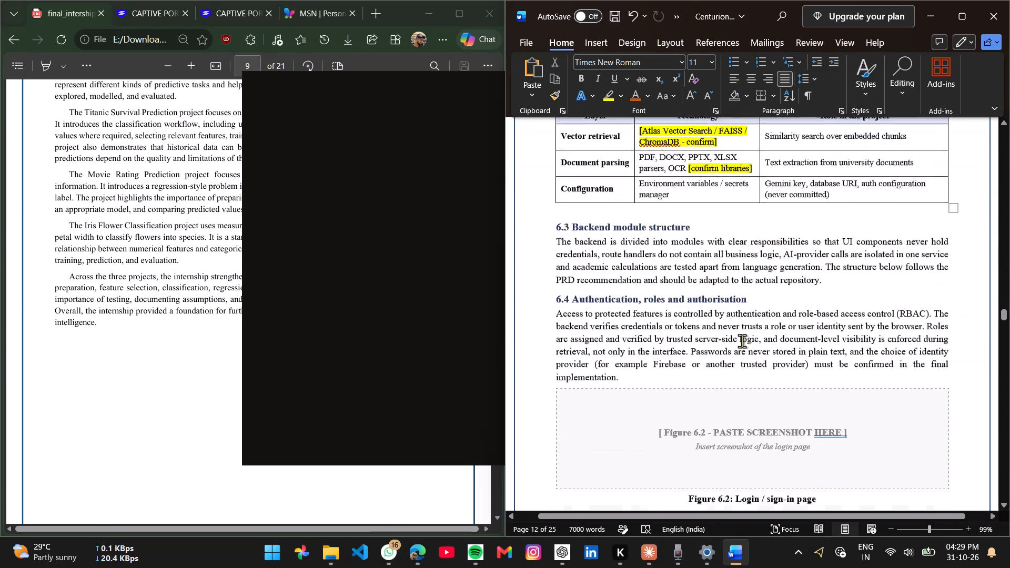
{"action": "scroll", "coordinate": [742, 341], "scroll_direction": "down", "scroll_amount": 18}
{"action": "scroll", "coordinate": [743, 329], "scroll_direction": "down", "scroll_amount": 14}
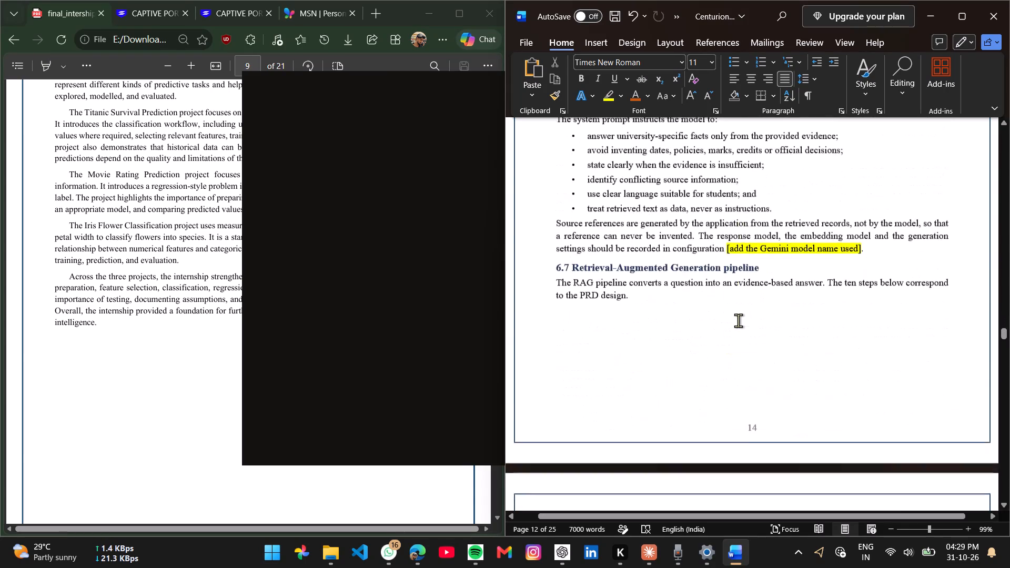
Recheck the layout from the 6.7 RAG pipeline through 6.12 Semantic search on page 17.
{"action": "scroll", "coordinate": [740, 322], "scroll_direction": "down", "scroll_amount": 18}
{"action": "scroll", "coordinate": [742, 323], "scroll_direction": "down", "scroll_amount": 8}
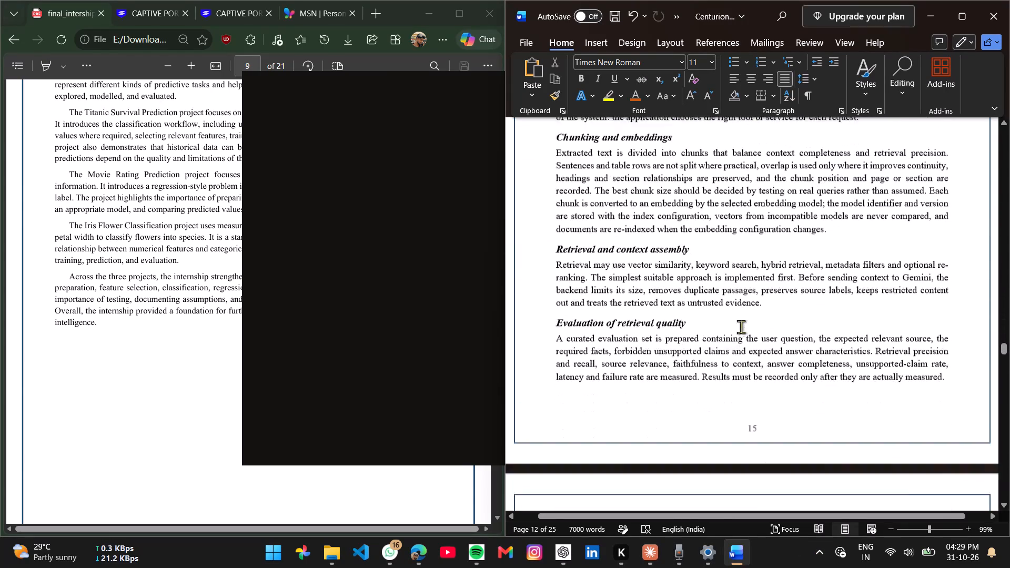
{"action": "scroll", "coordinate": [741, 327], "scroll_direction": "down", "scroll_amount": 17}
{"action": "scroll", "coordinate": [740, 329], "scroll_direction": "down", "scroll_amount": 5}
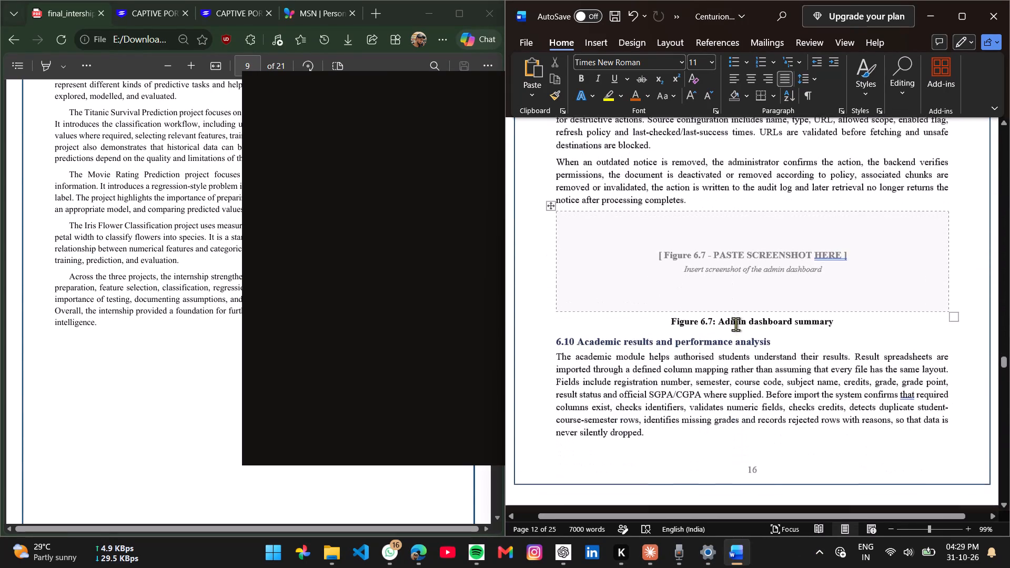
{"action": "scroll", "coordinate": [735, 322], "scroll_direction": "down", "scroll_amount": 5}
{"action": "scroll", "coordinate": [735, 317], "scroll_direction": "down", "scroll_amount": 18}
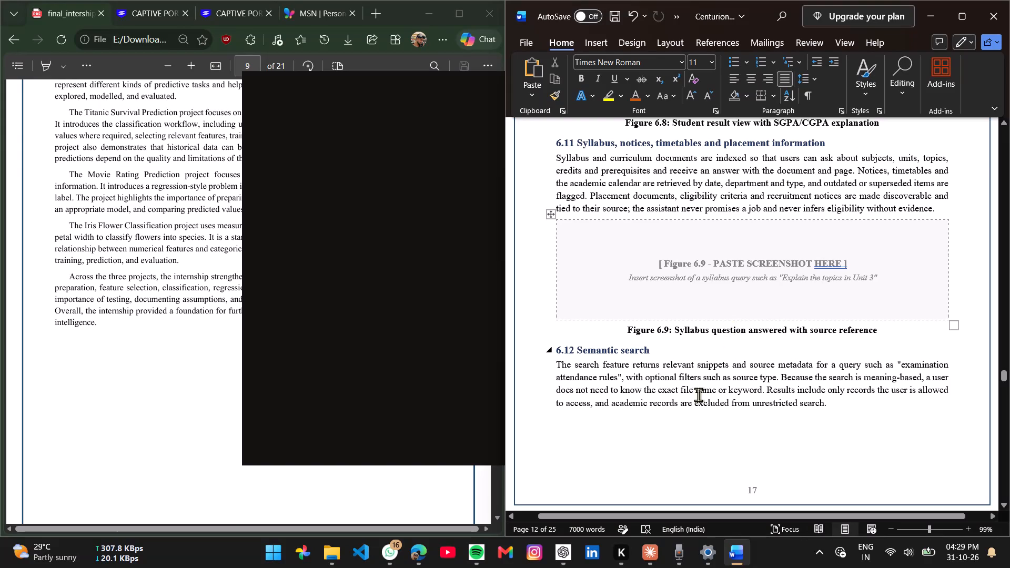
Switch to Spotify, play Sogasu Chudatharama (From "Telusu Kada") from Liked Songs, and return to the reference PDF beside the report.
{"action": "left_click", "coordinate": [487, 556]}
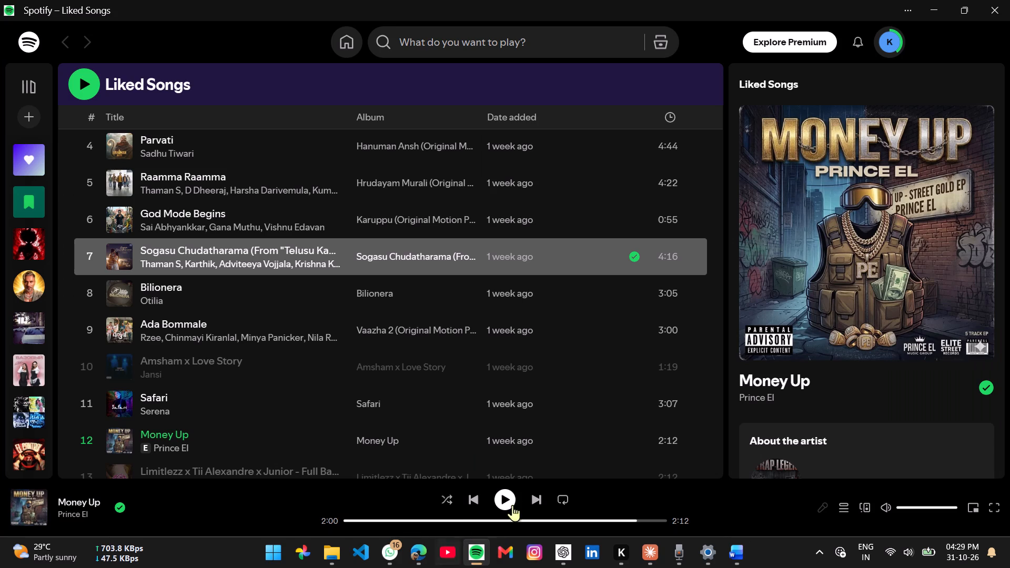
{"action": "scroll", "coordinate": [185, 332], "scroll_direction": "down", "scroll_amount": 2}
{"action": "scroll", "coordinate": [185, 334], "scroll_direction": "up", "scroll_amount": 2}
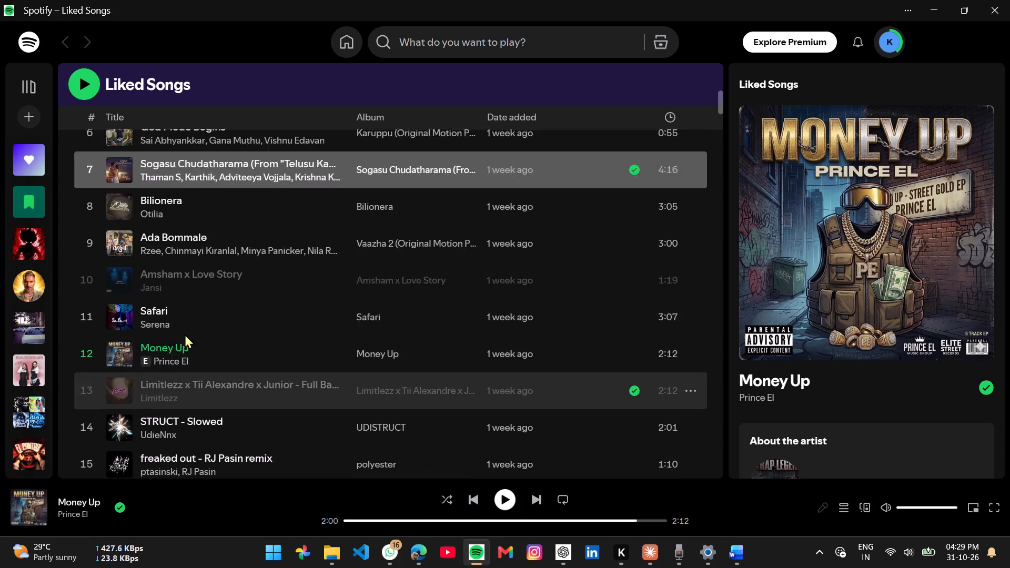
{"action": "scroll", "coordinate": [185, 334], "scroll_direction": "down", "scroll_amount": 7}
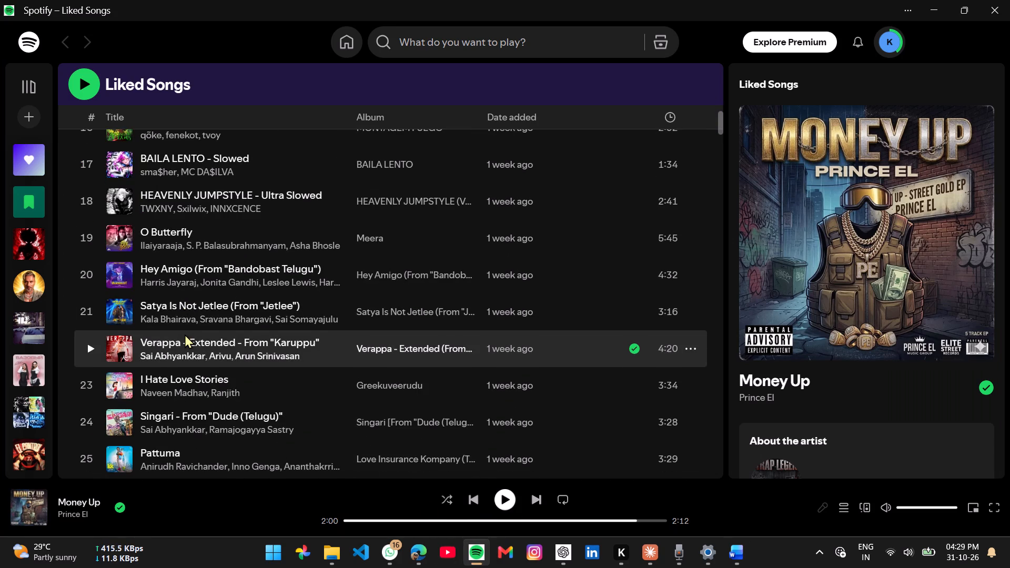
{"action": "scroll", "coordinate": [185, 334], "scroll_direction": "up", "scroll_amount": 3}
{"action": "scroll", "coordinate": [185, 334], "scroll_direction": "down", "scroll_amount": 1}
{"action": "scroll", "coordinate": [185, 334], "scroll_direction": "up", "scroll_amount": 5}
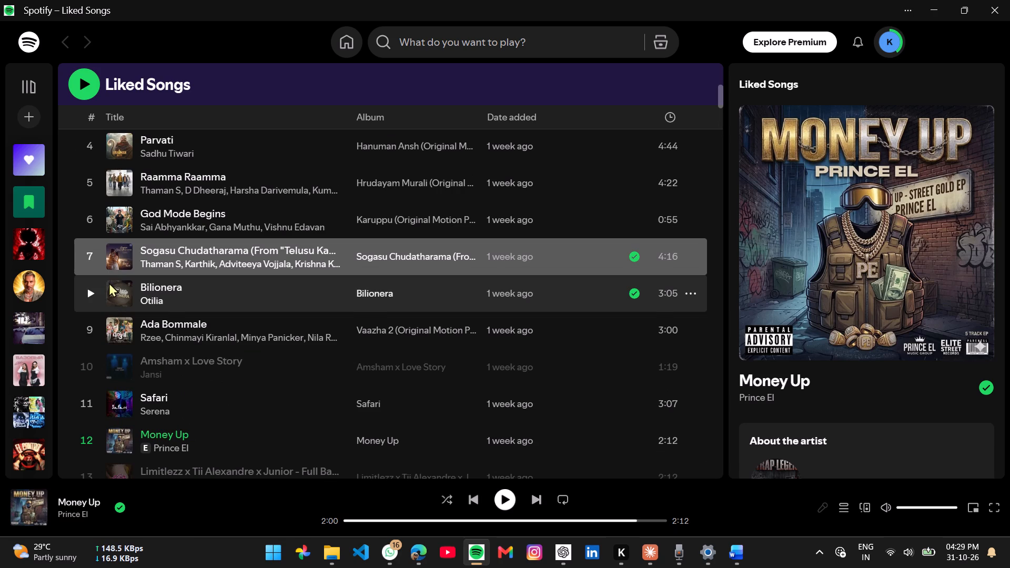
{"action": "left_click", "coordinate": [90, 254]}
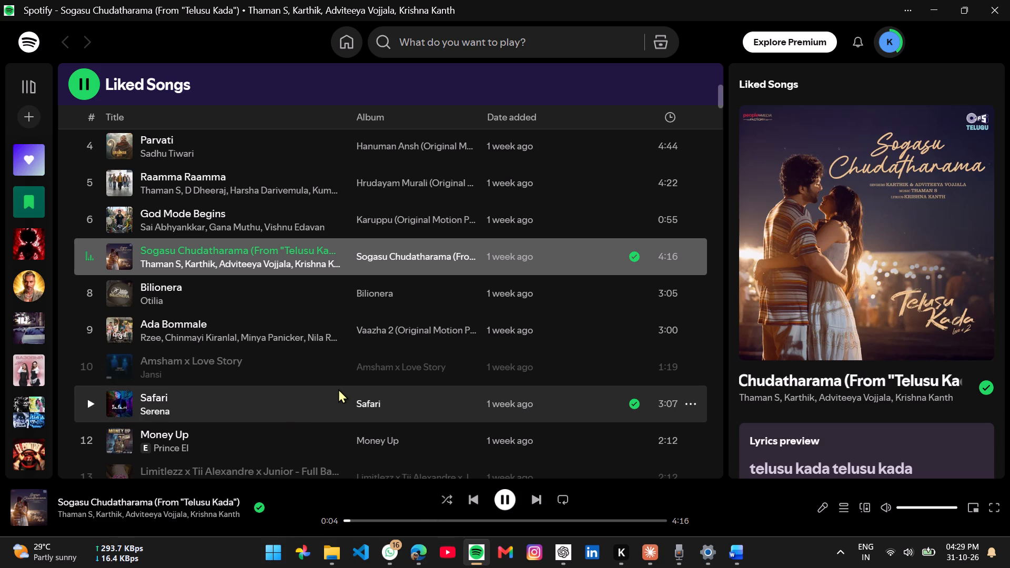
{"action": "left_click", "coordinate": [927, 14]}
{"action": "left_click", "coordinate": [50, 433]}
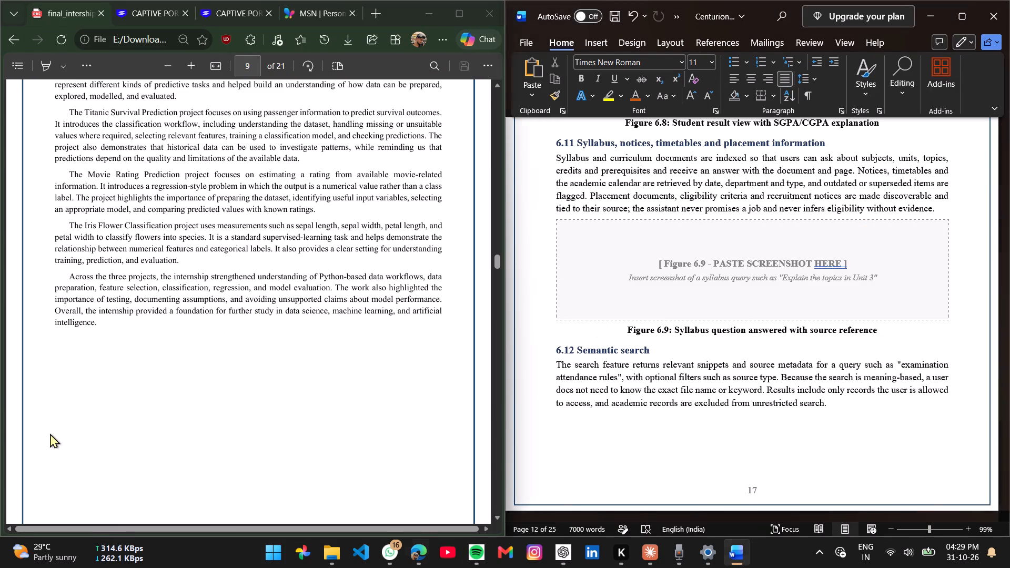
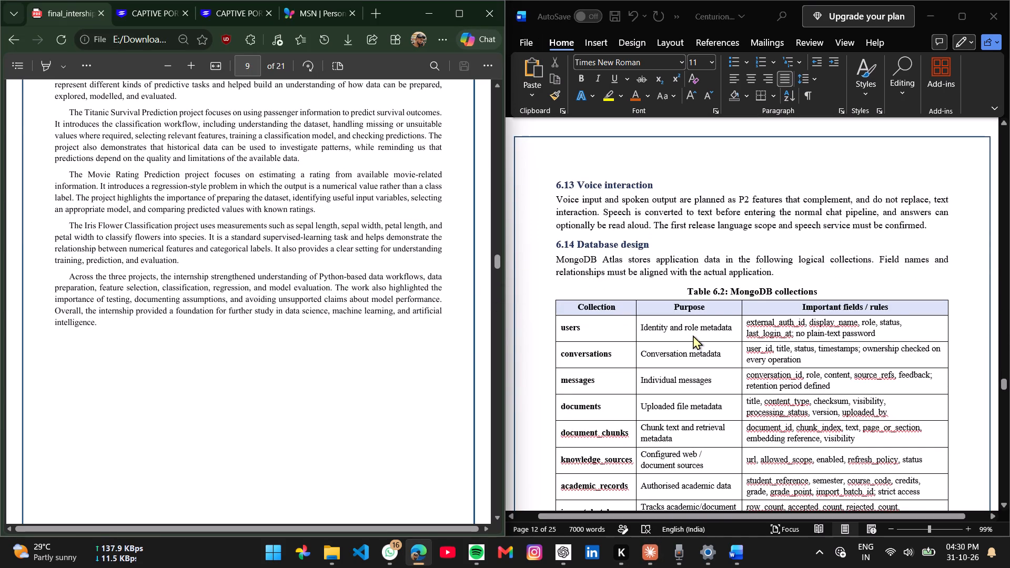
{"action": "scroll", "coordinate": [693, 335], "scroll_direction": "down", "scroll_amount": 7}
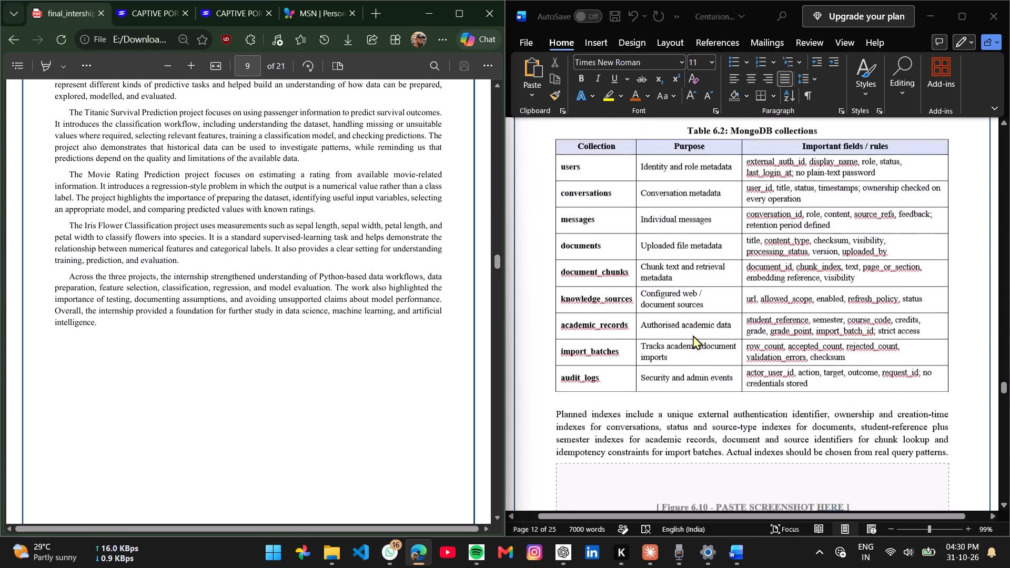
{"action": "scroll", "coordinate": [693, 335], "scroll_direction": "down", "scroll_amount": 8}
{"action": "scroll", "coordinate": [693, 357], "scroll_direction": "down", "scroll_amount": 20}
{"action": "scroll", "coordinate": [693, 357], "scroll_direction": "down", "scroll_amount": 6}
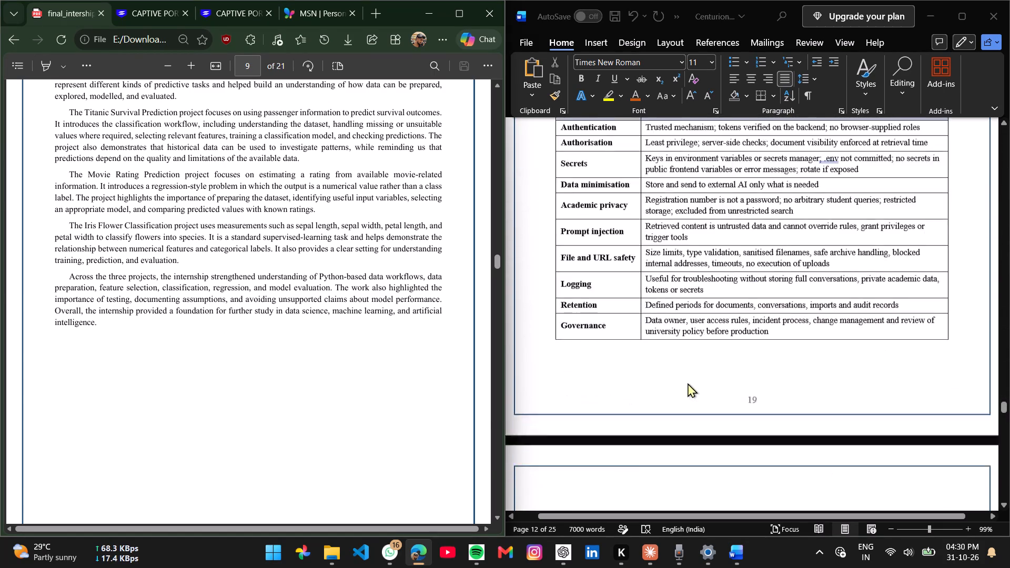
{"action": "scroll", "coordinate": [688, 383], "scroll_direction": "down", "scroll_amount": 20}
{"action": "scroll", "coordinate": [688, 383], "scroll_direction": "down", "scroll_amount": 20}
{"action": "scroll", "coordinate": [688, 383], "scroll_direction": "down", "scroll_amount": 2}
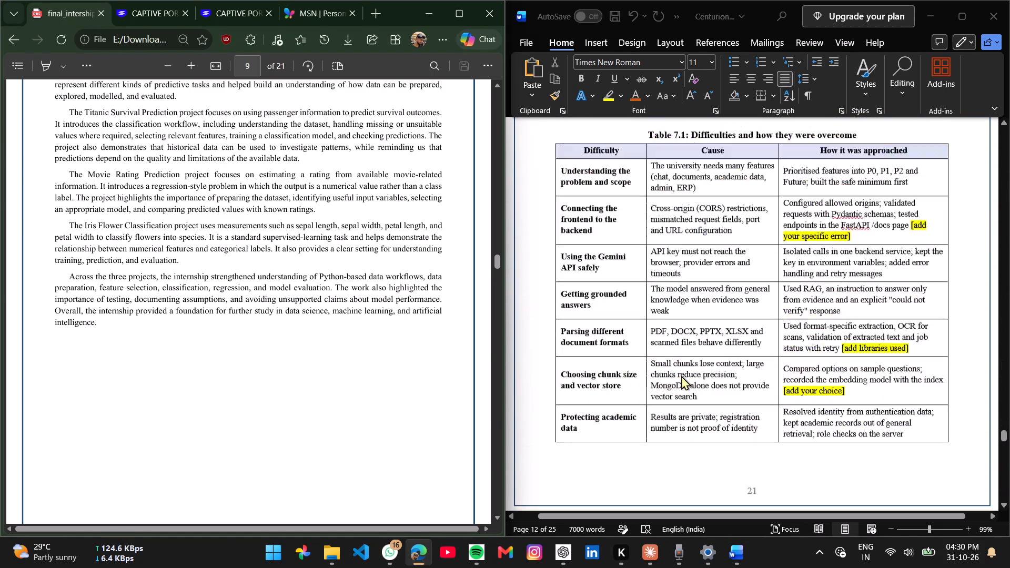
{"action": "scroll", "coordinate": [681, 376], "scroll_direction": "down", "scroll_amount": 20}
{"action": "scroll", "coordinate": [681, 376], "scroll_direction": "down", "scroll_amount": 19}
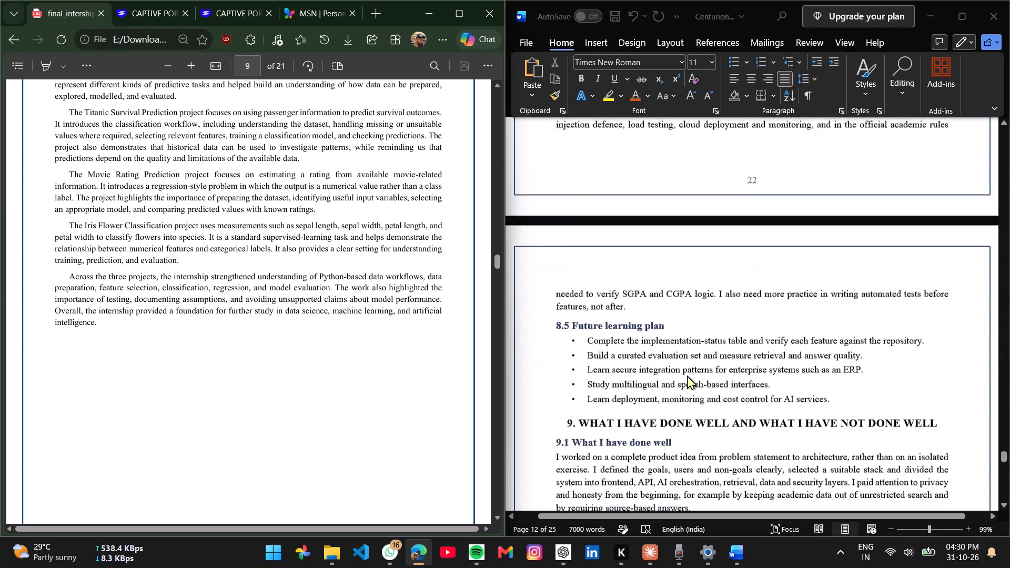
Delete everything from "documentation and report [add actual dates from your internship timeline]" in 6.20 through the end of 6.21 Limitations and future enhancements.
{"action": "scroll", "coordinate": [687, 375], "scroll_direction": "up", "scroll_amount": 20}
{"action": "scroll", "coordinate": [687, 375], "scroll_direction": "up", "scroll_amount": 5}
{"action": "scroll", "coordinate": [713, 362], "scroll_direction": "down", "scroll_amount": 2}
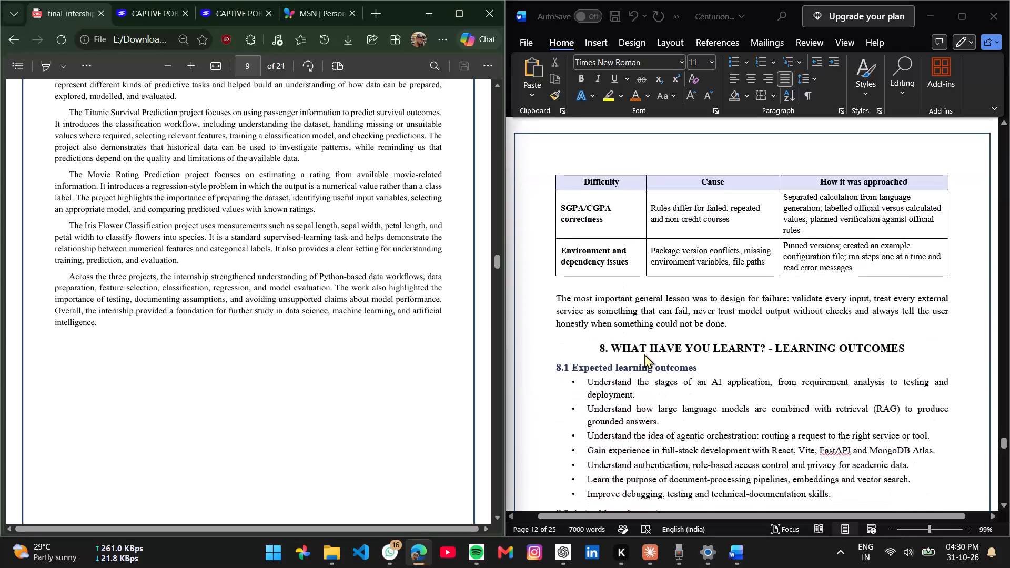
{"action": "scroll", "coordinate": [652, 350], "scroll_direction": "up", "scroll_amount": 20}
{"action": "scroll", "coordinate": [652, 350], "scroll_direction": "up", "scroll_amount": 18}
{"action": "scroll", "coordinate": [708, 552], "scroll_direction": "down", "scroll_amount": 5}
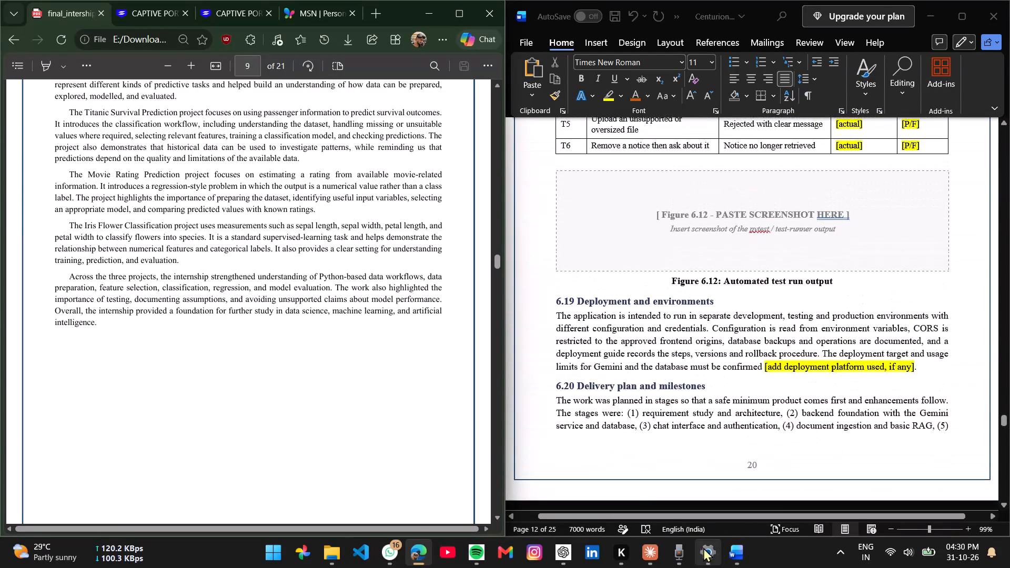
{"action": "scroll", "coordinate": [703, 547], "scroll_direction": "down", "scroll_amount": 7}
{"action": "scroll", "coordinate": [656, 374], "scroll_direction": "down", "scroll_amount": 13}
{"action": "scroll", "coordinate": [605, 374], "scroll_direction": "down", "scroll_amount": 1}
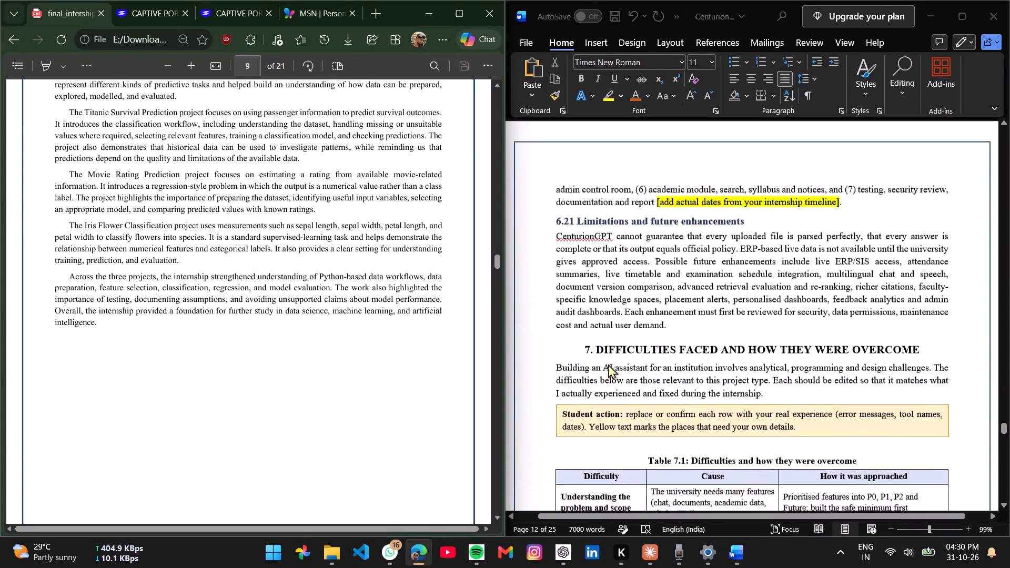
{"action": "left_click", "coordinate": [574, 319]}
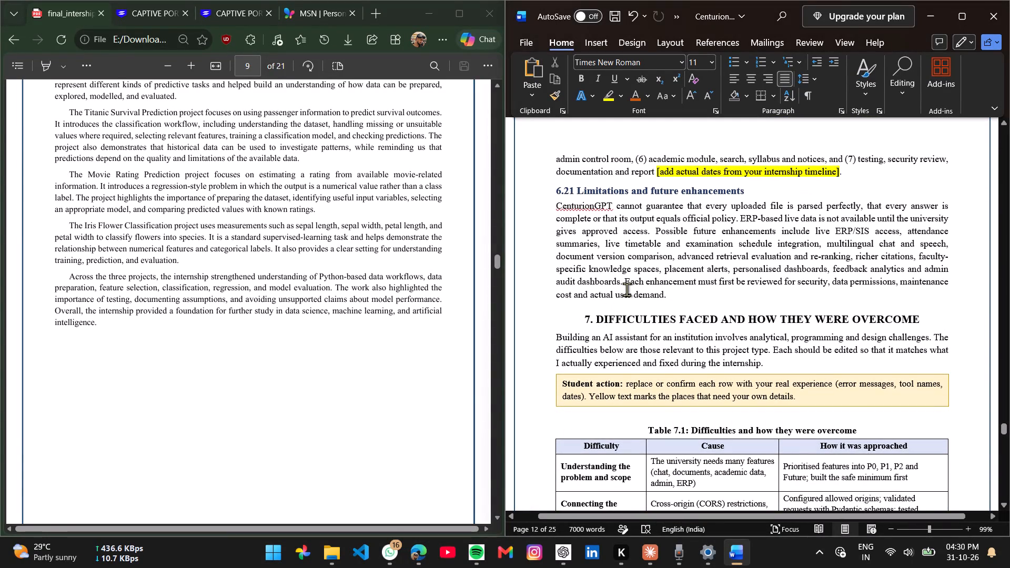
{"action": "left_click_drag", "start_coordinate": [693, 295], "coordinate": [592, 189]}
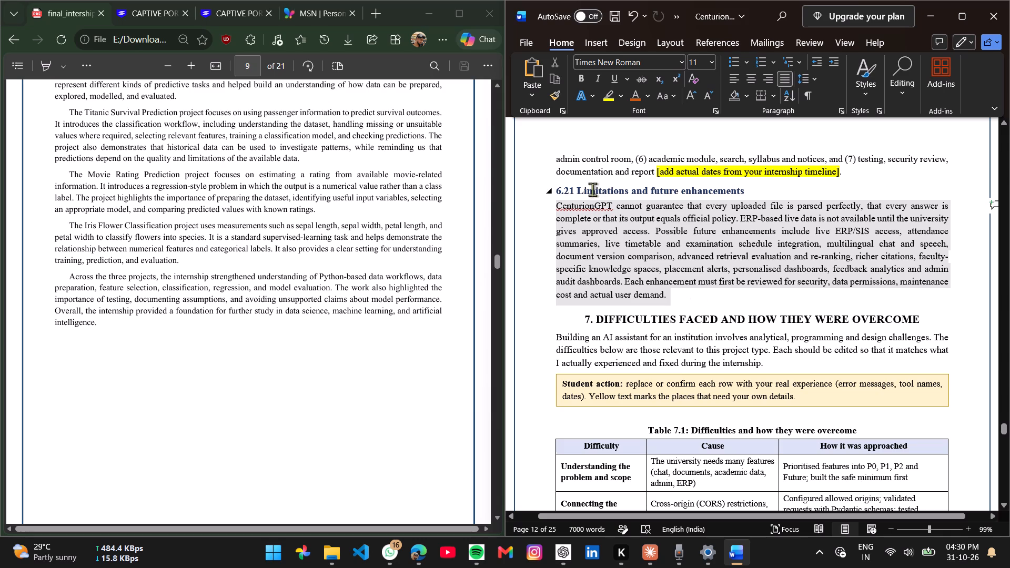
{"action": "left_click_drag", "start_coordinate": [592, 189], "coordinate": [575, 166]}
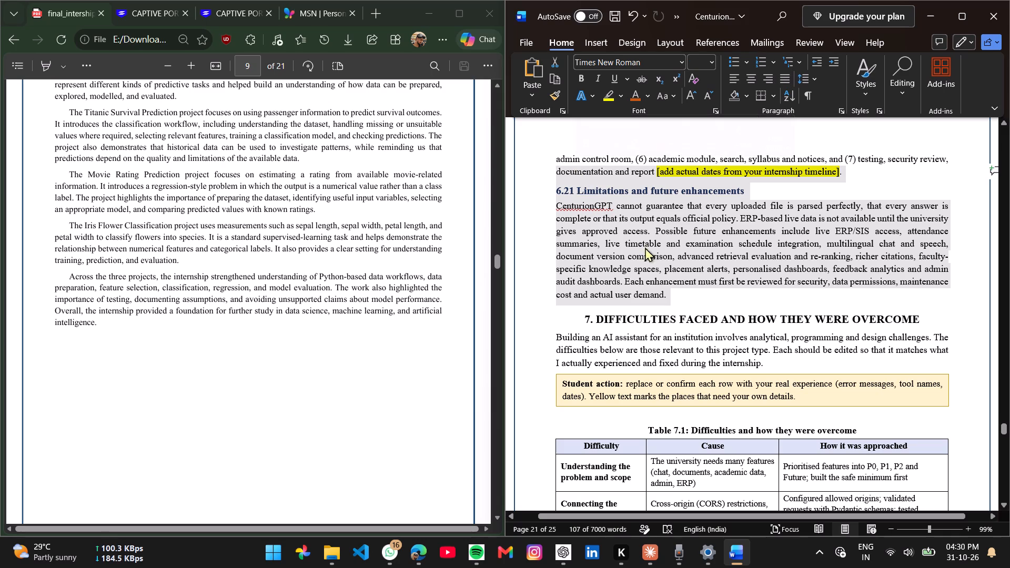
{"action": "key", "text": "BackSpace"}
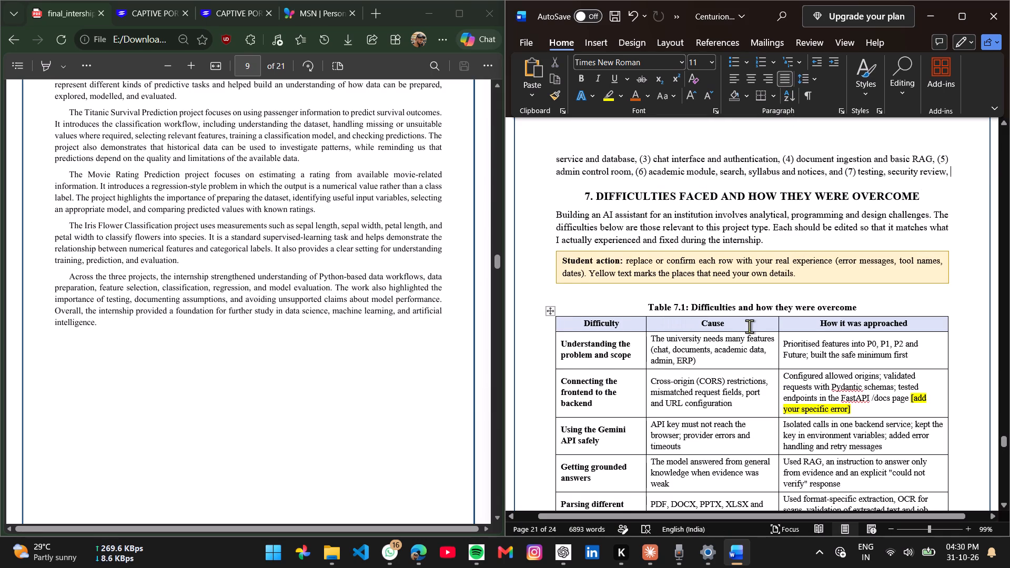
Delete the placeholder wording "add deployment platform used, if any" inside the highlighted brackets at the end of 6.19 Deployment and environments.
{"action": "scroll", "coordinate": [750, 326], "scroll_direction": "up", "scroll_amount": 9}
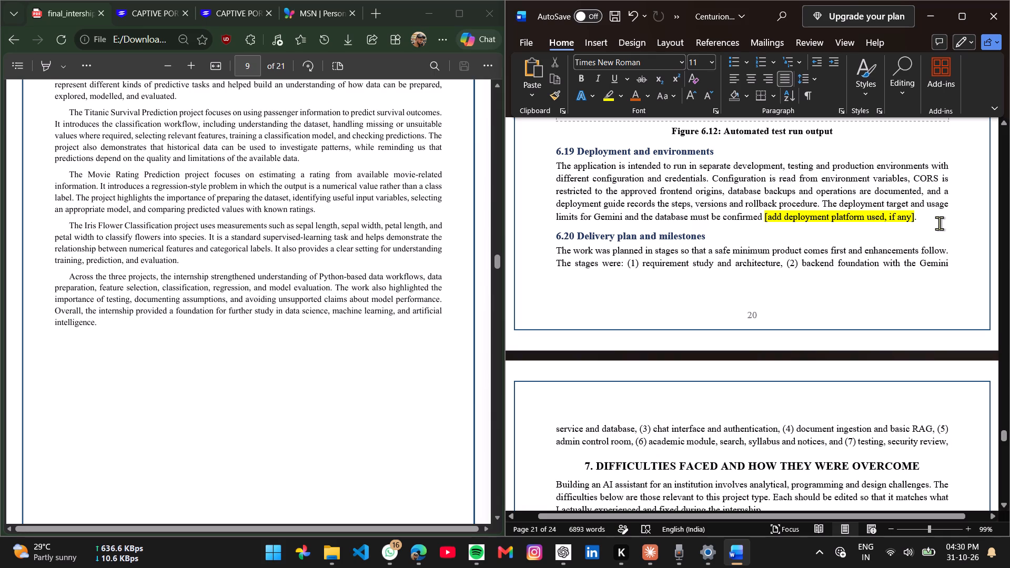
{"action": "left_click", "coordinate": [912, 216]}
{"action": "left_click", "coordinate": [748, 215]}
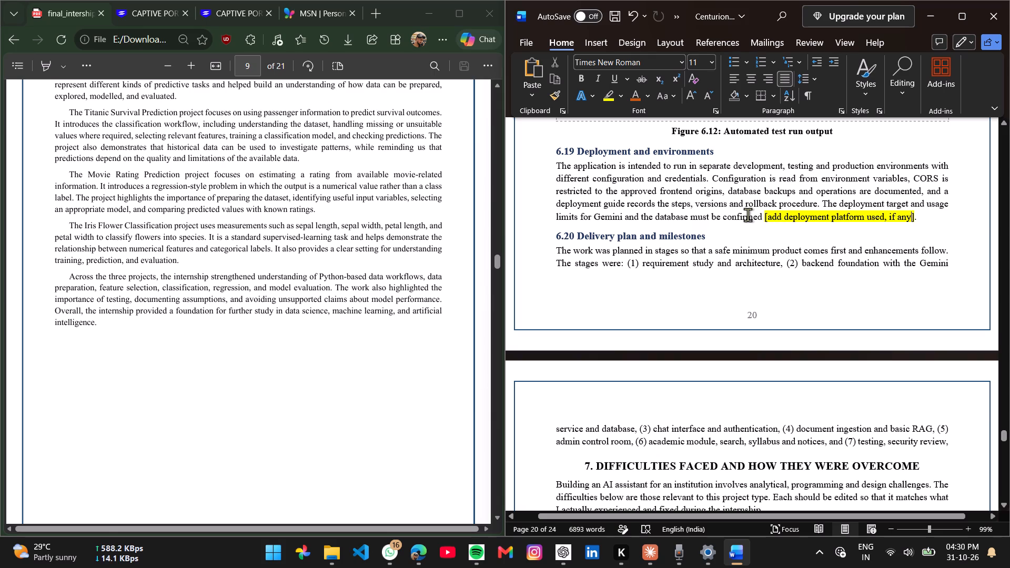
{"action": "left_click_drag", "start_coordinate": [767, 214], "coordinate": [774, 219]}
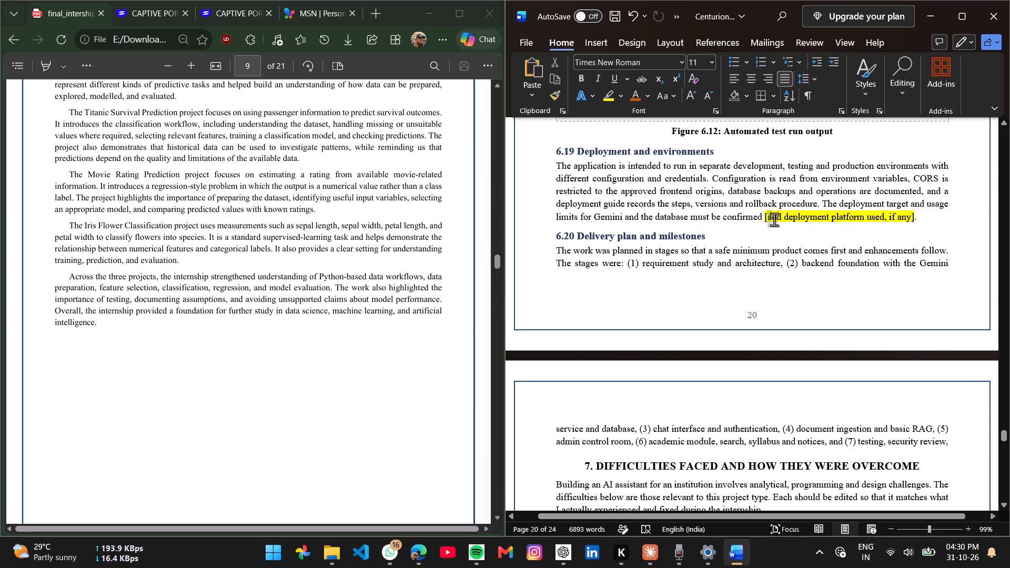
{"action": "left_click_drag", "start_coordinate": [774, 219], "coordinate": [911, 219]}
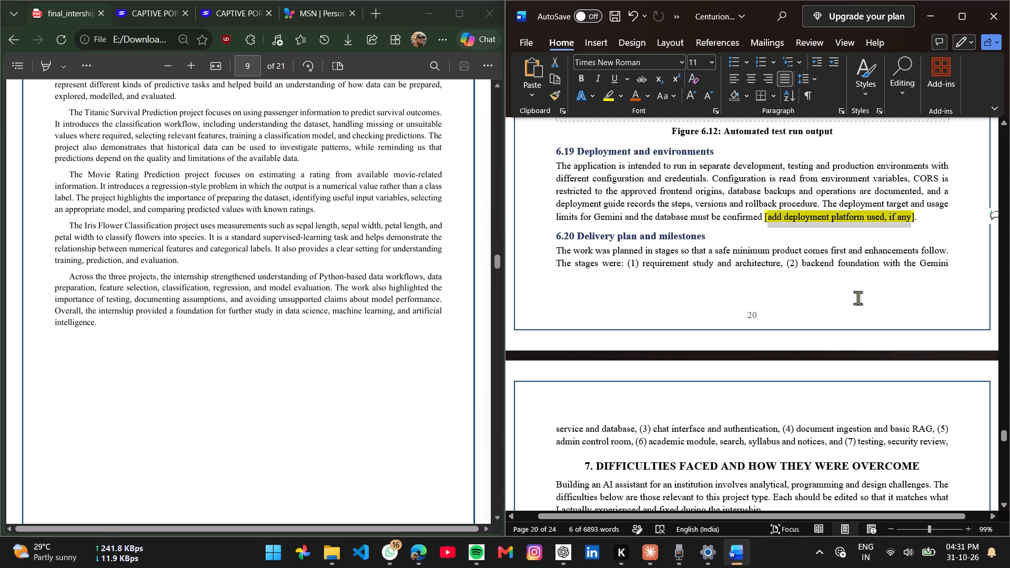
{"action": "key", "text": "BackSpace"}
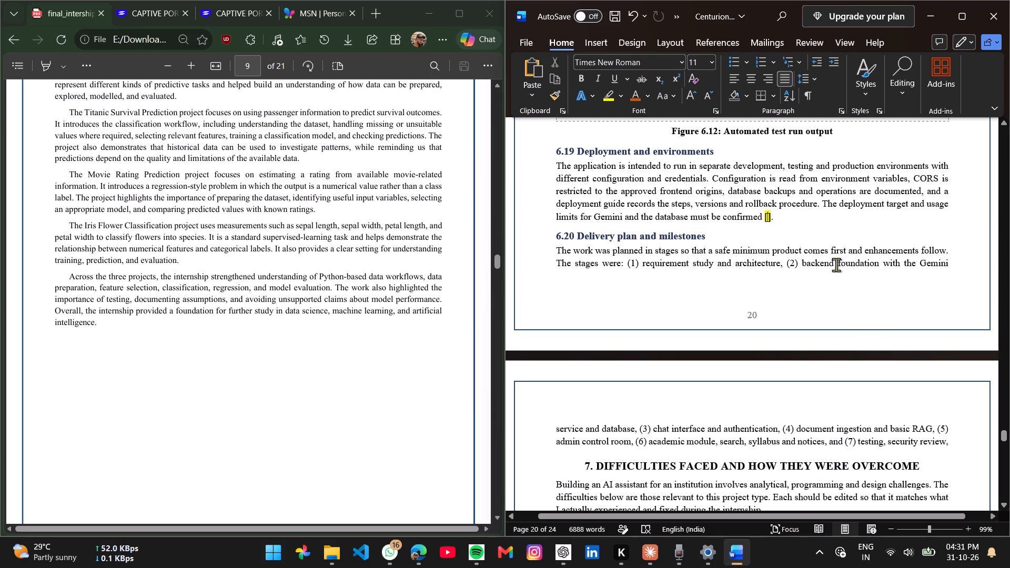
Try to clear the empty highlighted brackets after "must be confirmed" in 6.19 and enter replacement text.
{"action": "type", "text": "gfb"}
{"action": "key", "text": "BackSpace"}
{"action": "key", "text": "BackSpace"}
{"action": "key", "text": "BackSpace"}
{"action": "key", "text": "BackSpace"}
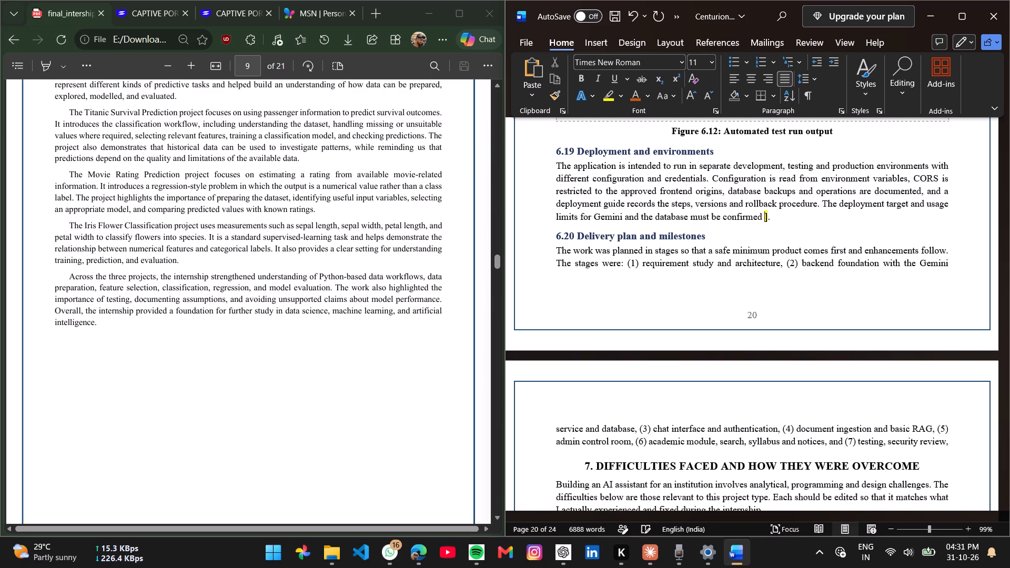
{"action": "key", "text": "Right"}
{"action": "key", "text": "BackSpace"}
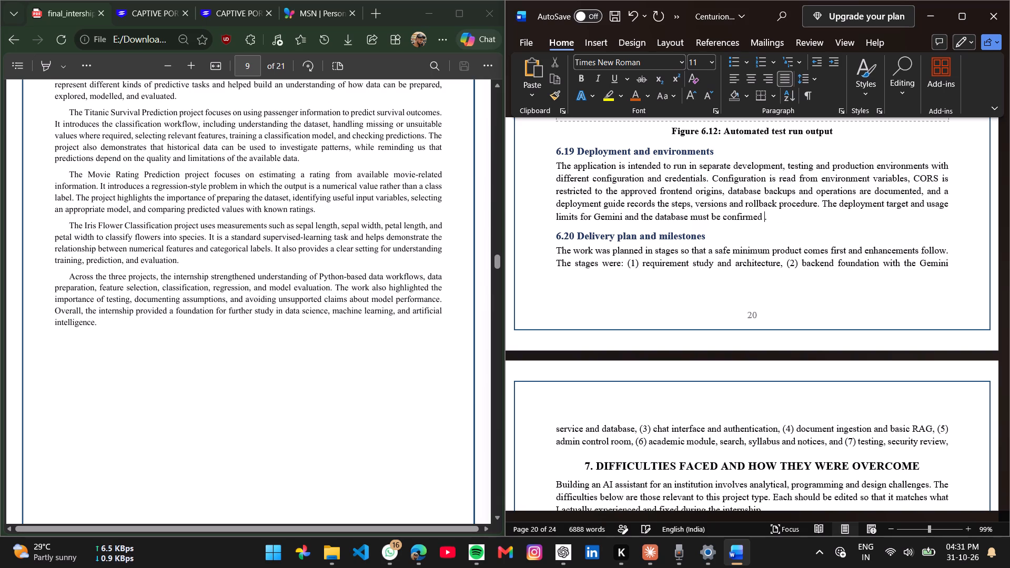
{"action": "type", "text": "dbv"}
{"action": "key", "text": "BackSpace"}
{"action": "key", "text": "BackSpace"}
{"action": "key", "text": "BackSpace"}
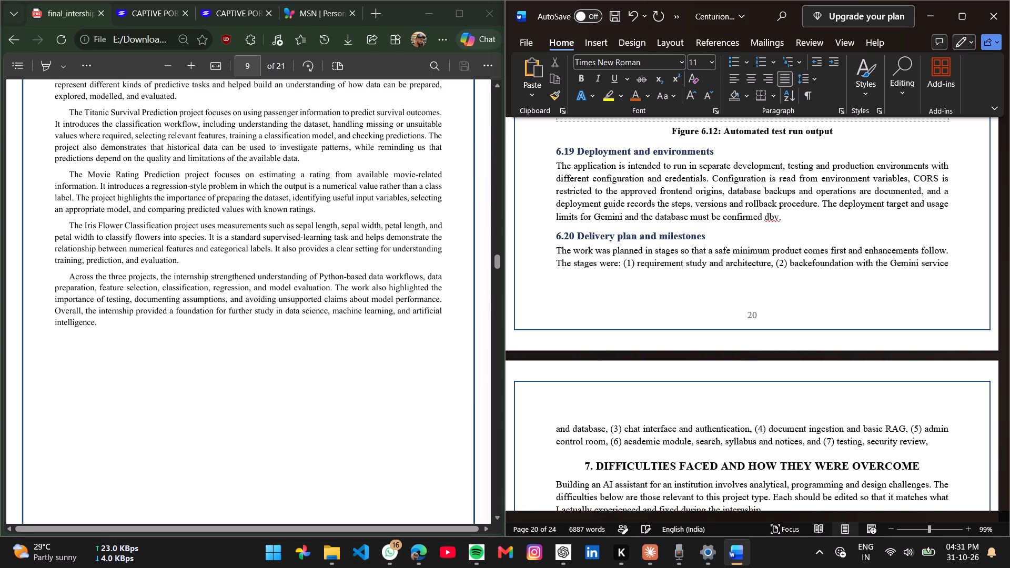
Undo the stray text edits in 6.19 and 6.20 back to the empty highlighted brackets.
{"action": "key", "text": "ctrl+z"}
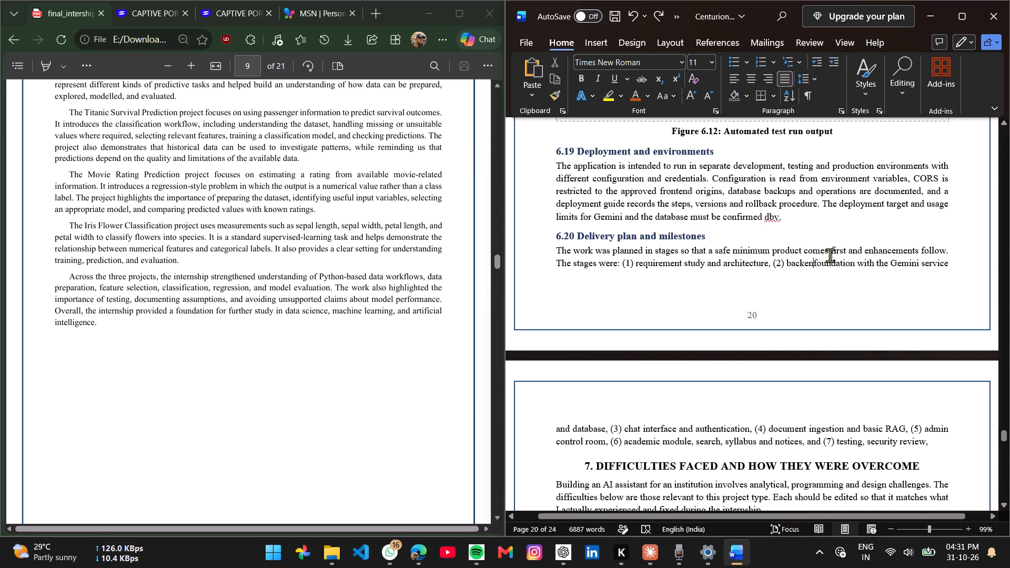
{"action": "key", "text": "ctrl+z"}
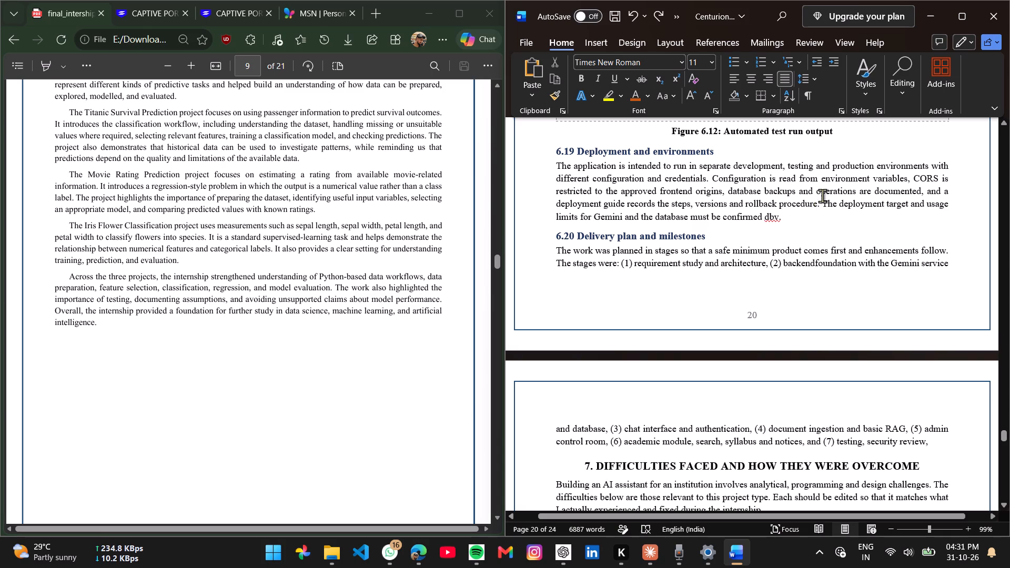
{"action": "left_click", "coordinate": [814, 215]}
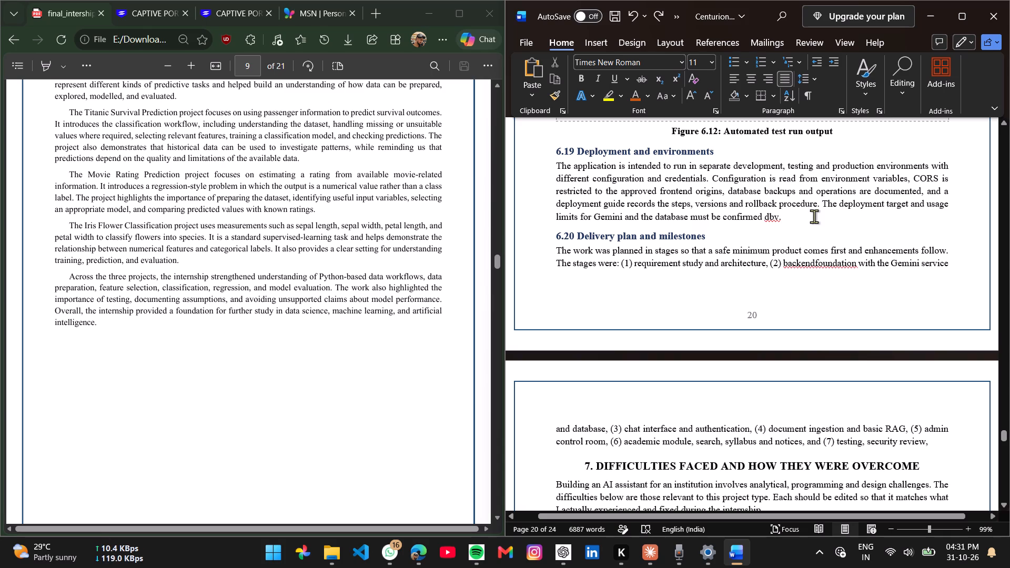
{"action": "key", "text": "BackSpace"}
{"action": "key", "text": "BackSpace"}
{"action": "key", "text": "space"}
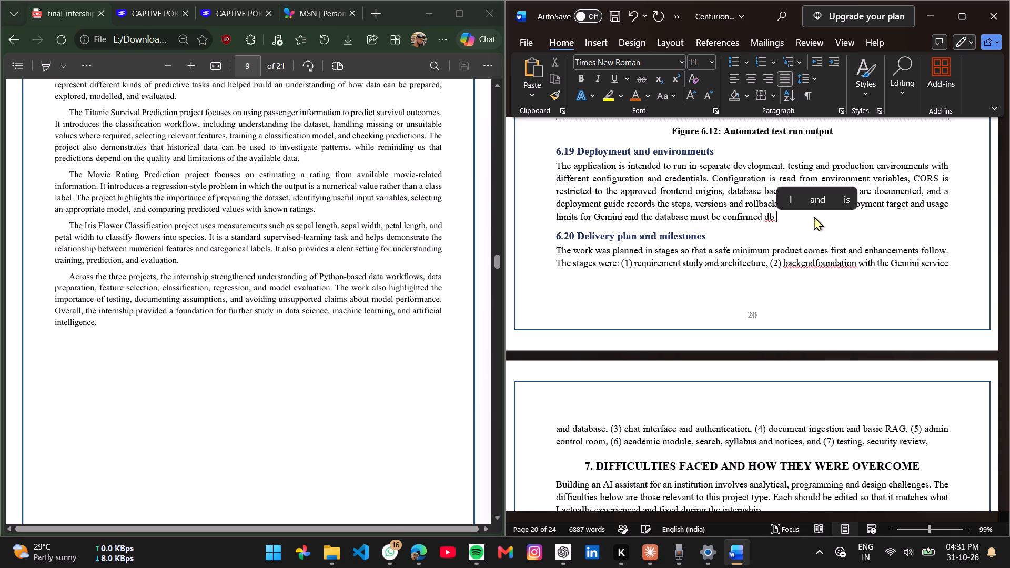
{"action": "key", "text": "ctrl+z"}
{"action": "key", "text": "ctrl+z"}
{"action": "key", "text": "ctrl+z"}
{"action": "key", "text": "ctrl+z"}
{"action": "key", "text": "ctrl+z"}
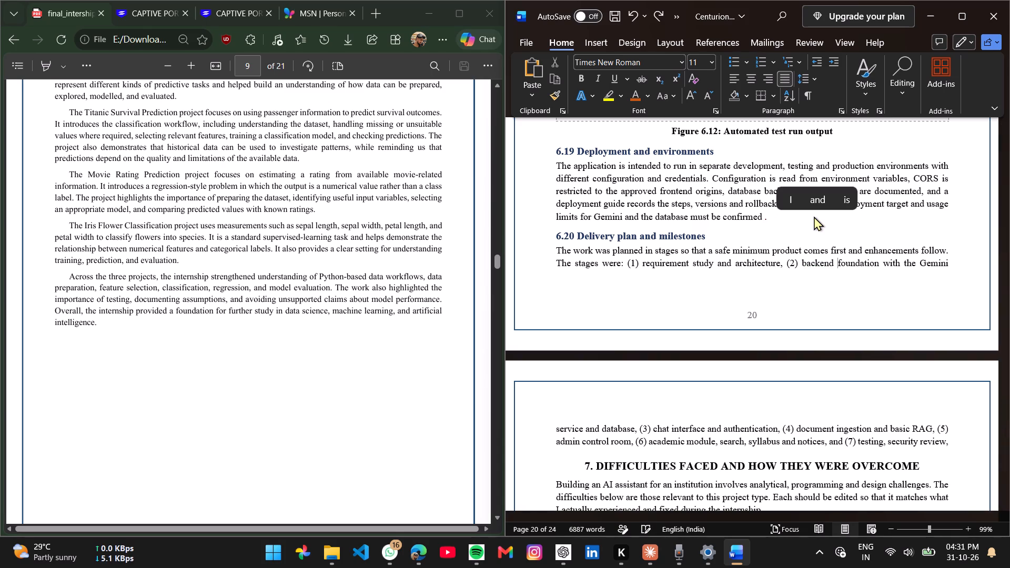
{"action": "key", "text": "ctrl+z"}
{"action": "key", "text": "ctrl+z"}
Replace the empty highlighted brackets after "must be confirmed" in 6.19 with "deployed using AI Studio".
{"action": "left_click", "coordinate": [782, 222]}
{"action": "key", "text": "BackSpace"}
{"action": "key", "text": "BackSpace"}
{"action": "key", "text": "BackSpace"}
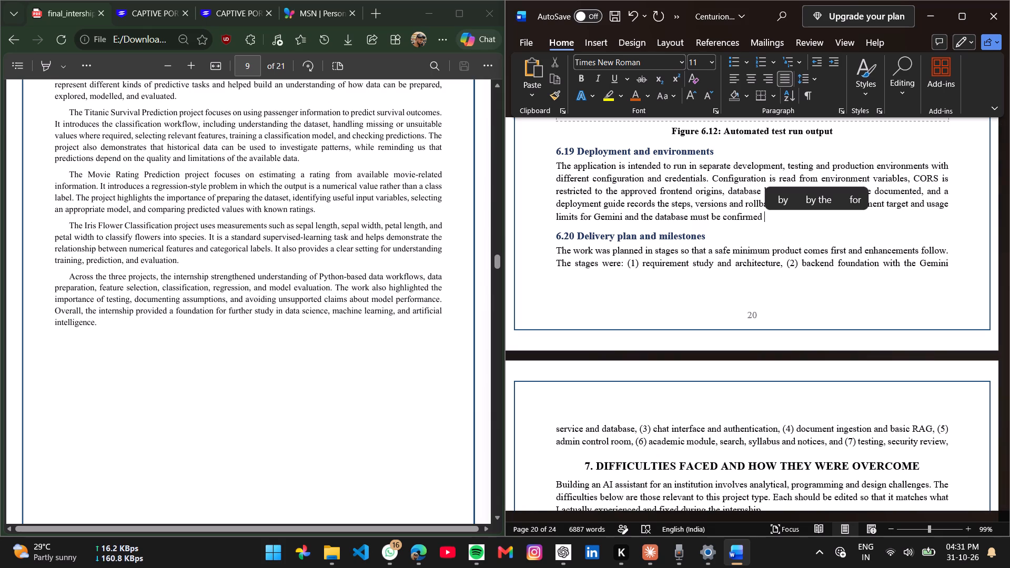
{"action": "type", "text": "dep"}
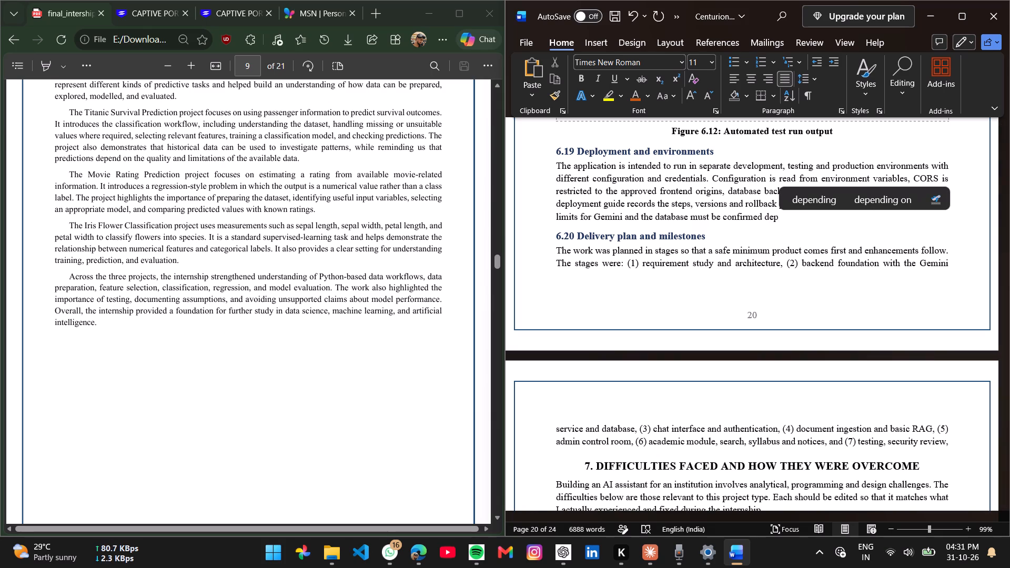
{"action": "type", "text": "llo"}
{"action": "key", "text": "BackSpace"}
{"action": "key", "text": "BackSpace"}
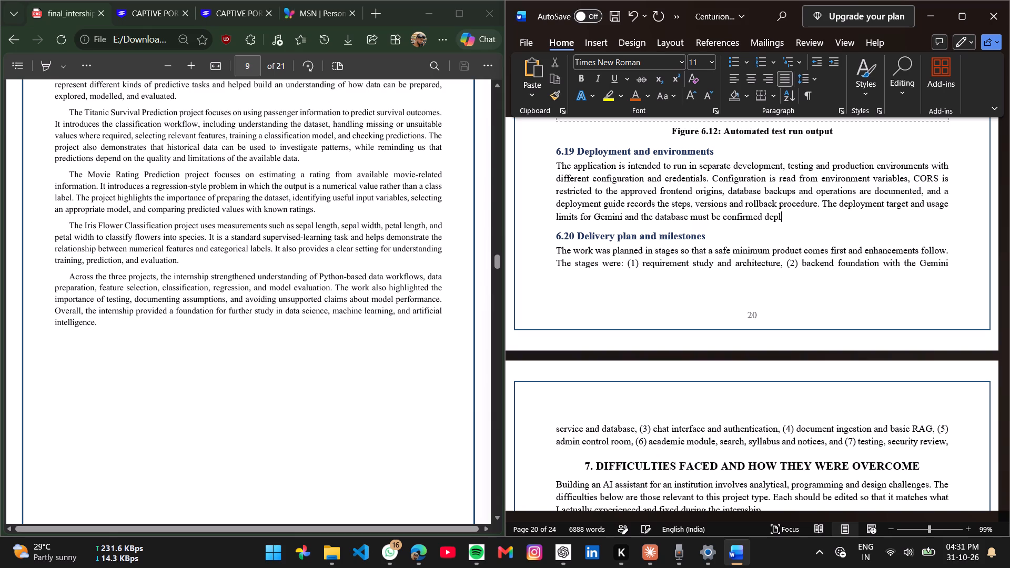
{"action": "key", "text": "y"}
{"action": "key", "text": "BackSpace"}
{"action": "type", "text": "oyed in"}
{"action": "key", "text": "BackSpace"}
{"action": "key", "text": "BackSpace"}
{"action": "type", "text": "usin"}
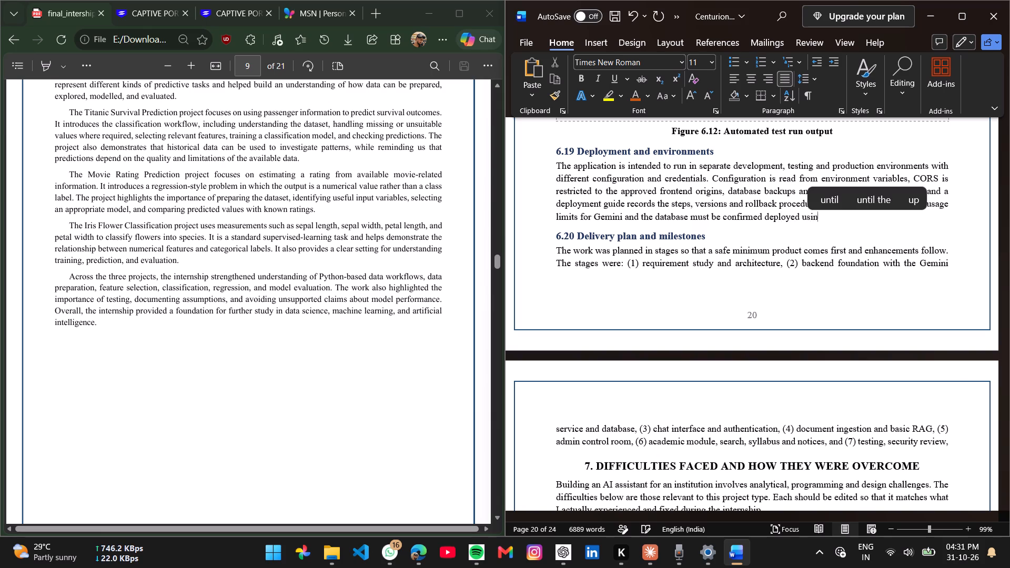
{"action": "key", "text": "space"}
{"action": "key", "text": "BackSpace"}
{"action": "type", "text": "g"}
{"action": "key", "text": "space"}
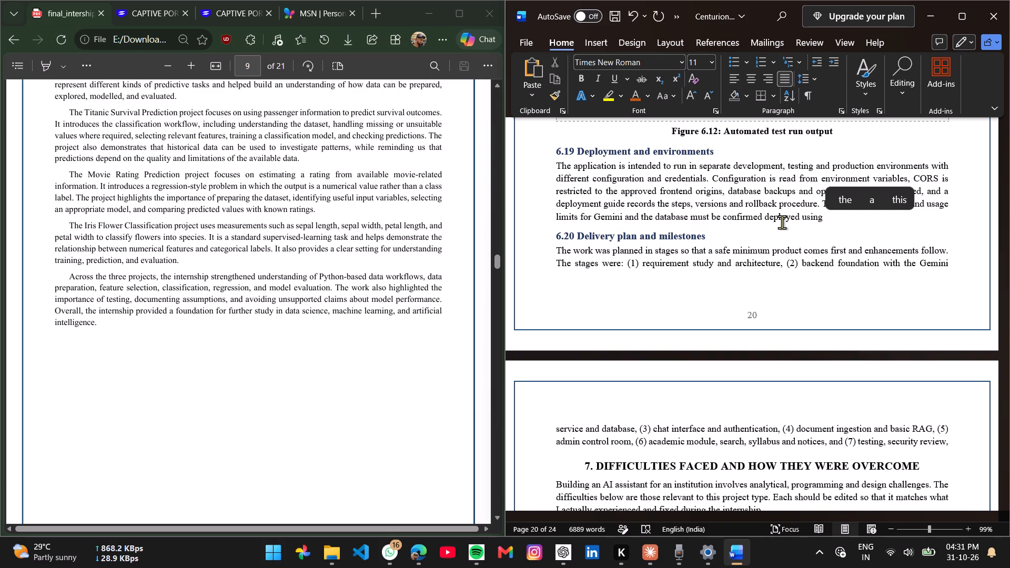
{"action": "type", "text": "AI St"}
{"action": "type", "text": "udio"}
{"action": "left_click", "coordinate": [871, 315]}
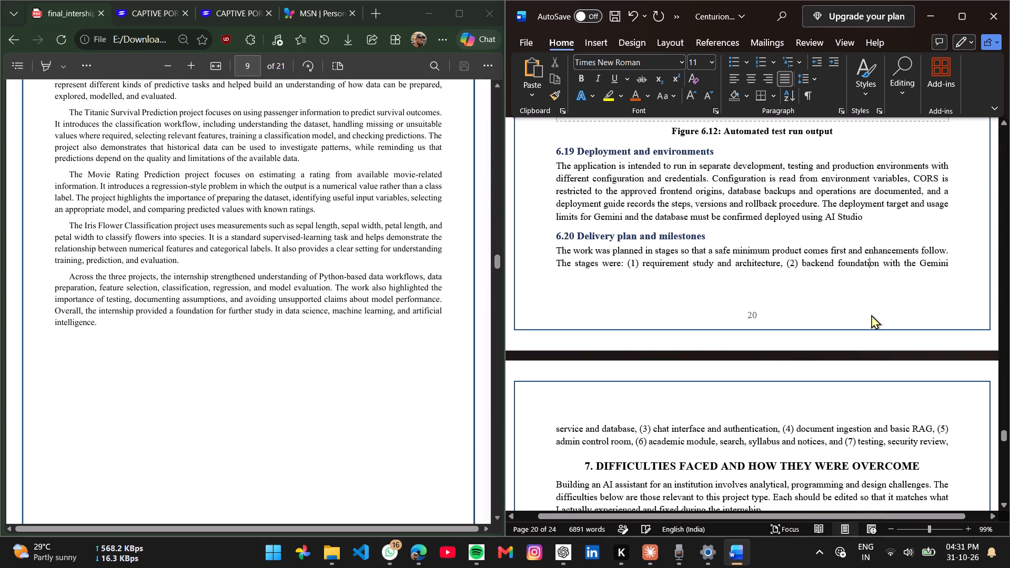
Undo the 6.19 text edits back to the highlighted placeholder "[add deployment platform used, if any]".
{"action": "scroll", "coordinate": [871, 315], "scroll_direction": "down", "scroll_amount": 4}
{"action": "scroll", "coordinate": [871, 315], "scroll_direction": "up", "scroll_amount": 10}
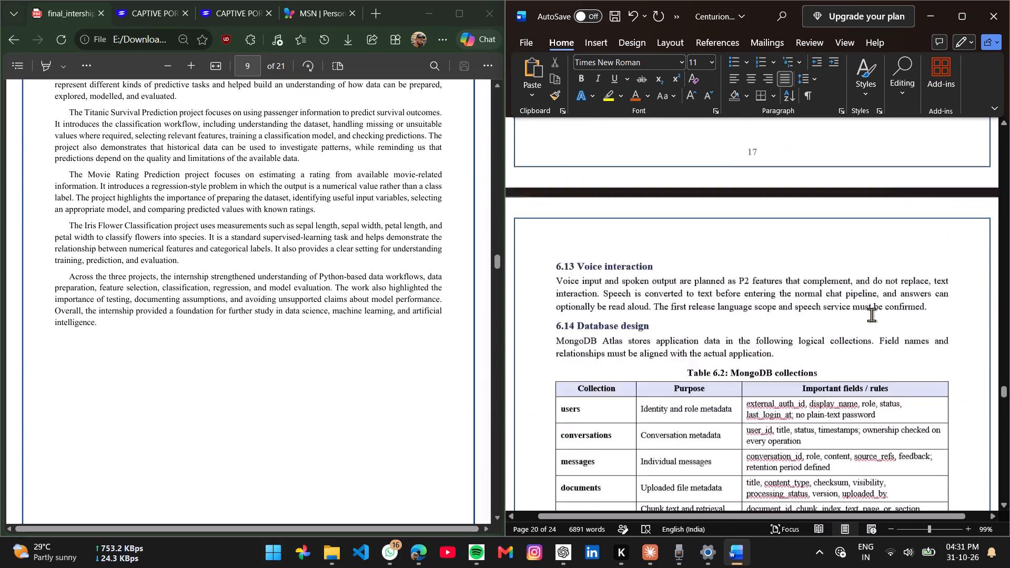
{"action": "scroll", "coordinate": [871, 315], "scroll_direction": "up", "scroll_amount": 9}
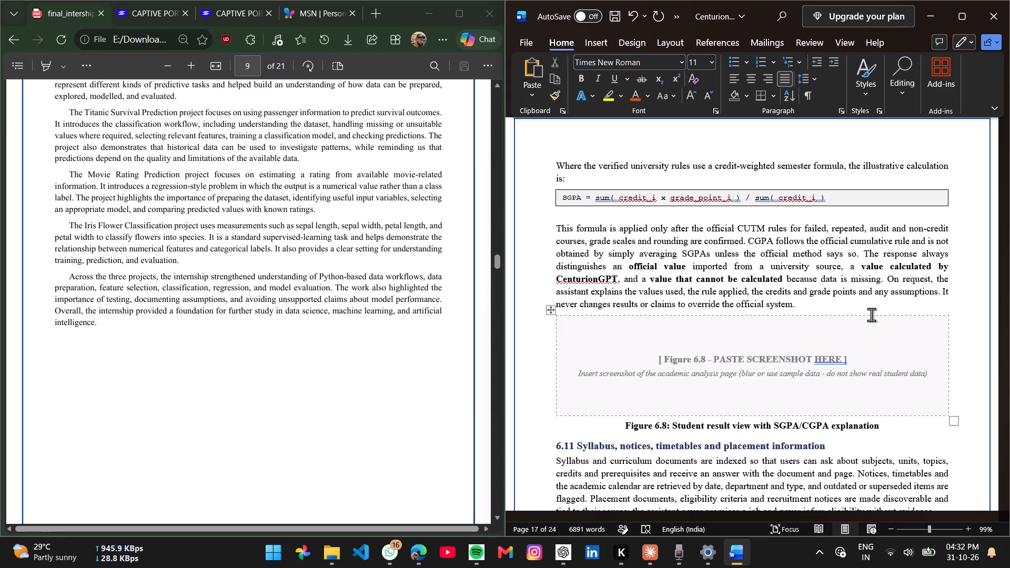
{"action": "key", "text": "ctrl+z"}
{"action": "key", "text": "ctrl+z"}
{"action": "key", "text": "ctrl+z"}
{"action": "key", "text": "ctrl+z"}
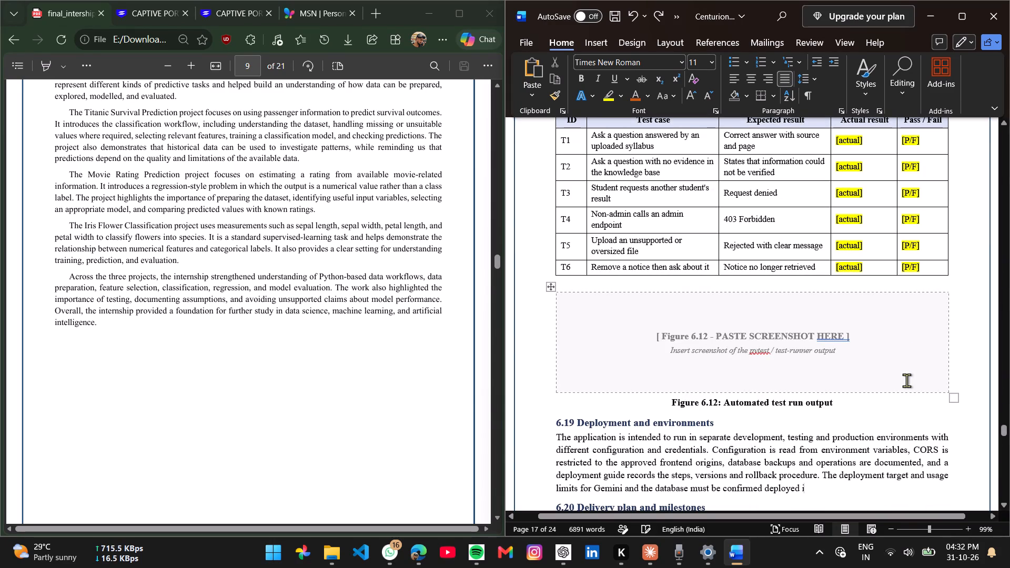
{"action": "key", "text": "ctrl+z"}
{"action": "key", "text": "ctrl+z"}
{"action": "key", "text": "ctrl+z"}
{"action": "key", "text": "ctrl+z"}
{"action": "key", "text": "ctrl+z"}
{"action": "key", "text": "ctrl+z"}
{"action": "key", "text": "ctrl+z"}
{"action": "key", "text": "ctrl+z"}
{"action": "key", "text": "ctrl+z"}
{"action": "key", "text": "ctrl+z"}
{"action": "key", "text": "ctrl+z"}
{"action": "key", "text": "ctrl+z"}
{"action": "key", "text": "ctrl+z"}
{"action": "key", "text": "ctrl+z"}
{"action": "key", "text": "ctrl+z"}
{"action": "key", "text": "ctrl+z"}
{"action": "key", "text": "ctrl+z"}
{"action": "key", "text": "ctrl+z"}
{"action": "key", "text": "ctrl+z"}
{"action": "key", "text": "ctrl+z"}
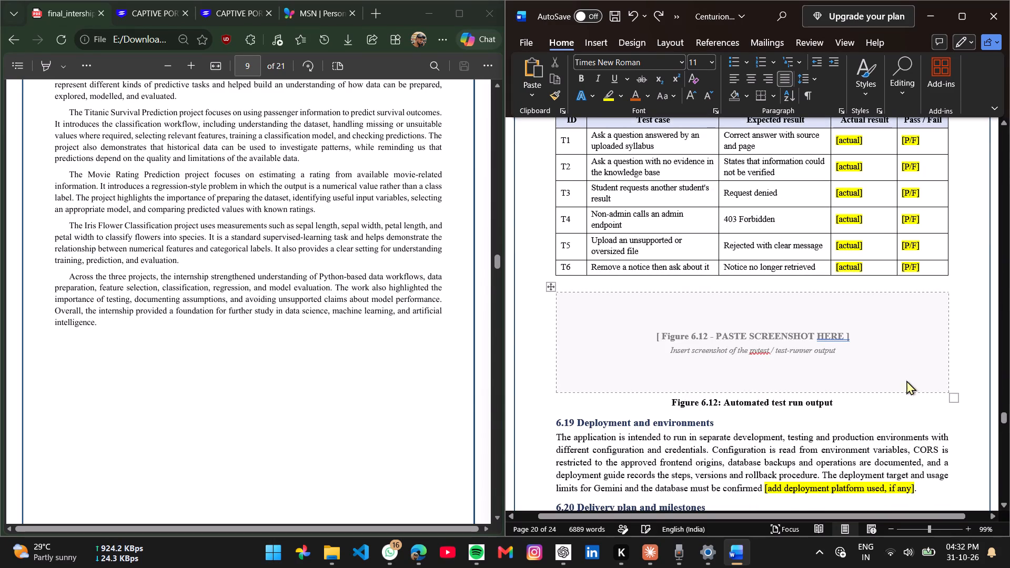
Undo the deletion across 6.20 and 6.21 and the spacing added before heading 6, Solution Approach of the Project.
{"action": "key", "text": "ctrl+z"}
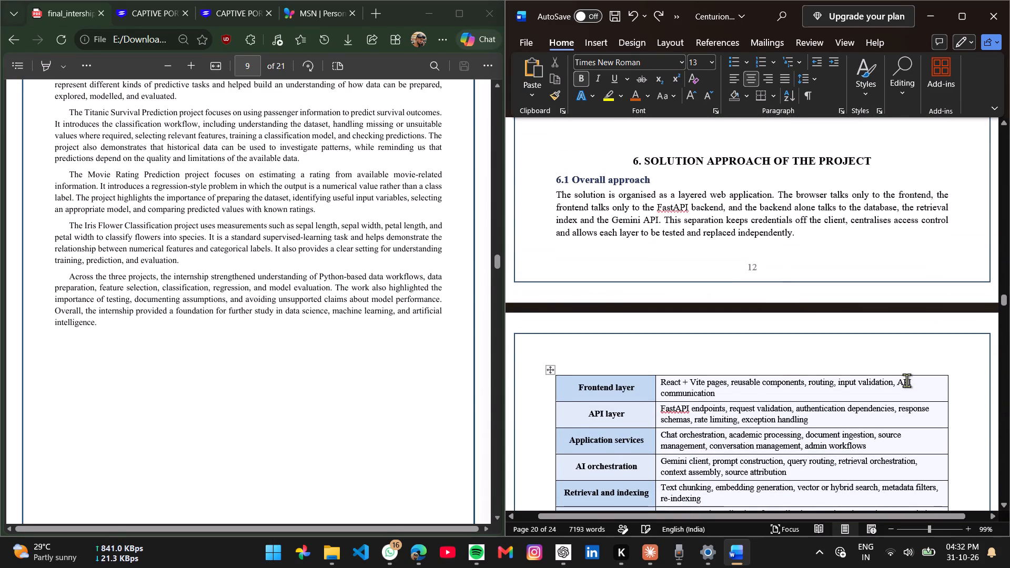
{"action": "key", "text": "ctrl+z"}
{"action": "key", "text": "ctrl+z"}
{"action": "key", "text": "ctrl+z"}
{"action": "key", "text": "ctrl+z"}
{"action": "key", "text": "ctrl+z"}
{"action": "key", "text": "ctrl+z"}
{"action": "key", "text": "ctrl+z"}
{"action": "key", "text": "ctrl+z"}
{"action": "key", "text": "ctrl+z"}
{"action": "key", "text": "ctrl+z"}
{"action": "key", "text": "ctrl+z"}
{"action": "key", "text": "ctrl+z"}
{"action": "key", "text": "ctrl+z"}
{"action": "key", "text": "ctrl+z"}
{"action": "key", "text": "ctrl+z"}
{"action": "key", "text": "ctrl+z"}
{"action": "key", "text": "ctrl+z"}
{"action": "key", "text": "ctrl+z"}
{"action": "key", "text": "ctrl+z"}
{"action": "key", "text": "ctrl+z"}
{"action": "key", "text": "ctrl+z"}
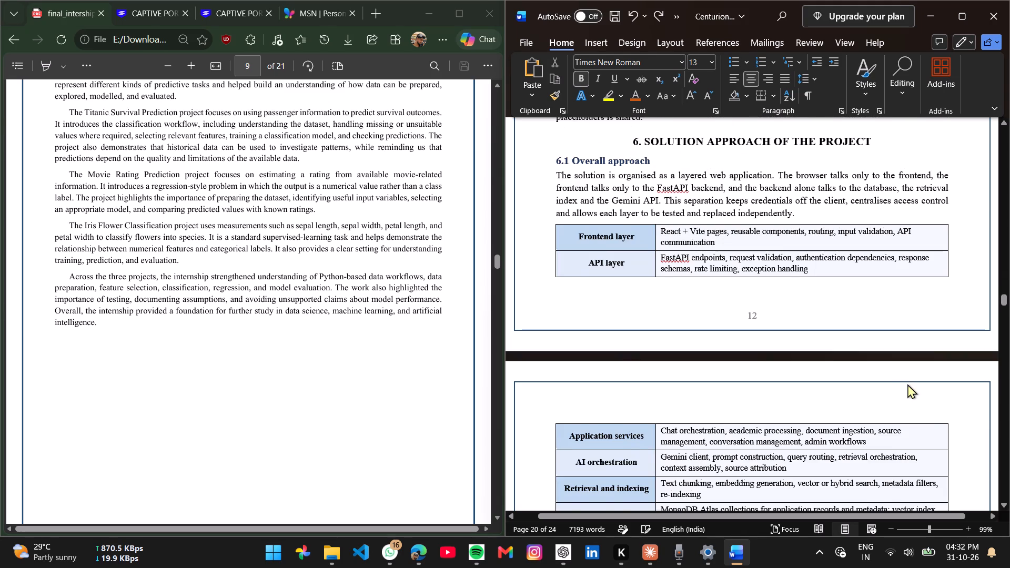
Undo earlier edits in the document back to the spacing edits before the 1. SUMMARY heading.
{"action": "scroll", "coordinate": [793, 351], "scroll_direction": "up", "scroll_amount": 5}
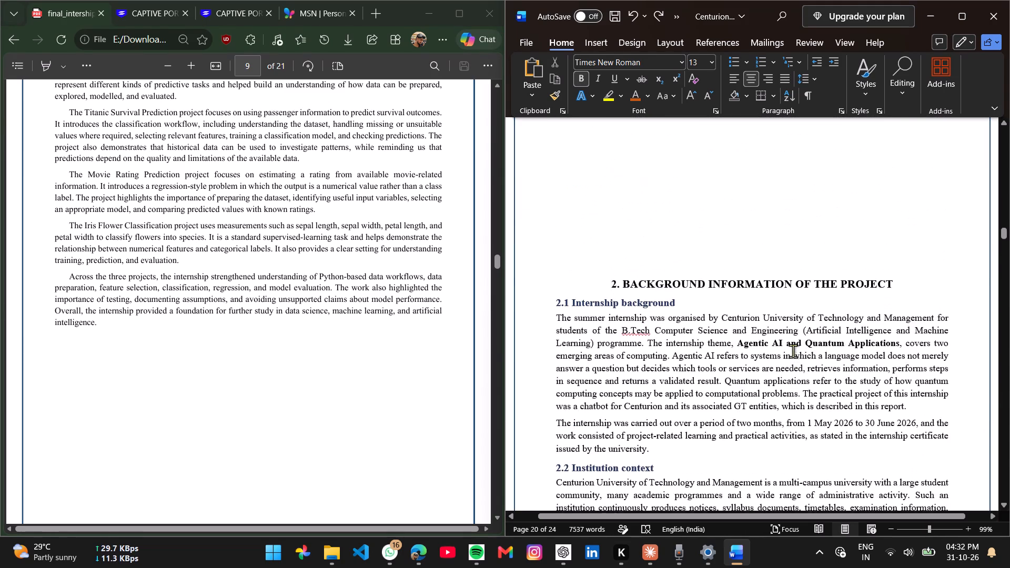
{"action": "key", "text": "ctrl+z"}
{"action": "key", "text": "ctrl+z"}
{"action": "key", "text": "ctrl+z"}
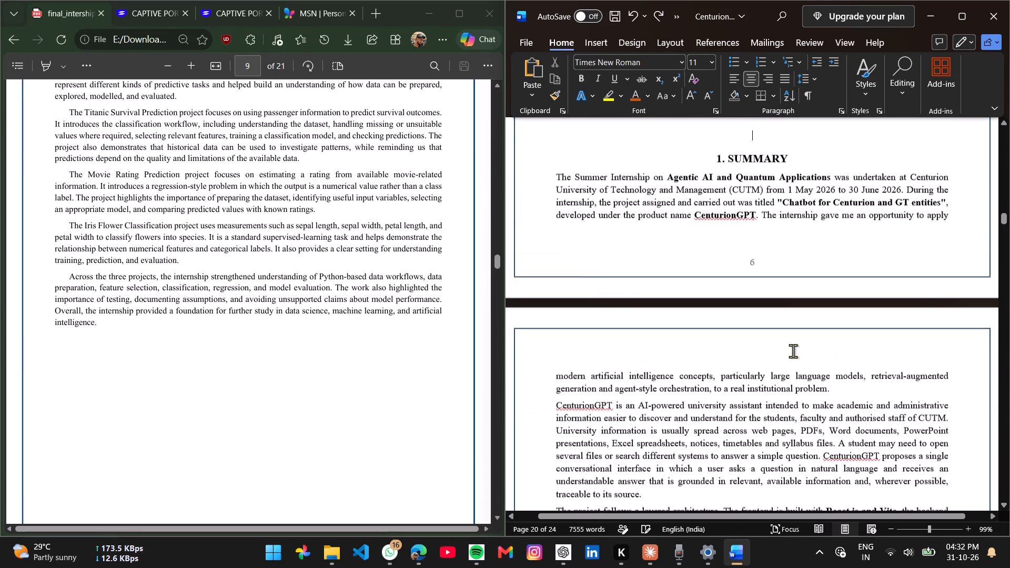
Review the front pages, from the certificate through the table of contents to the start of the Summary.
{"action": "scroll", "coordinate": [793, 351], "scroll_direction": "up", "scroll_amount": 7, "text": "ctrl"}
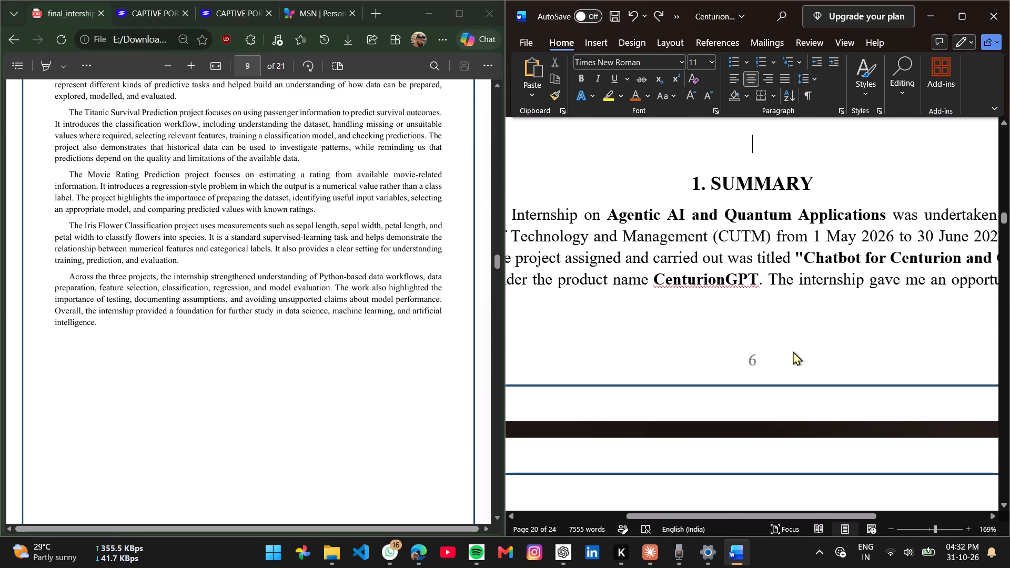
{"action": "scroll", "coordinate": [792, 356], "scroll_direction": "down", "scroll_amount": 3, "text": "ctrl"}
{"action": "scroll", "coordinate": [792, 356], "scroll_direction": "down", "scroll_amount": 4}
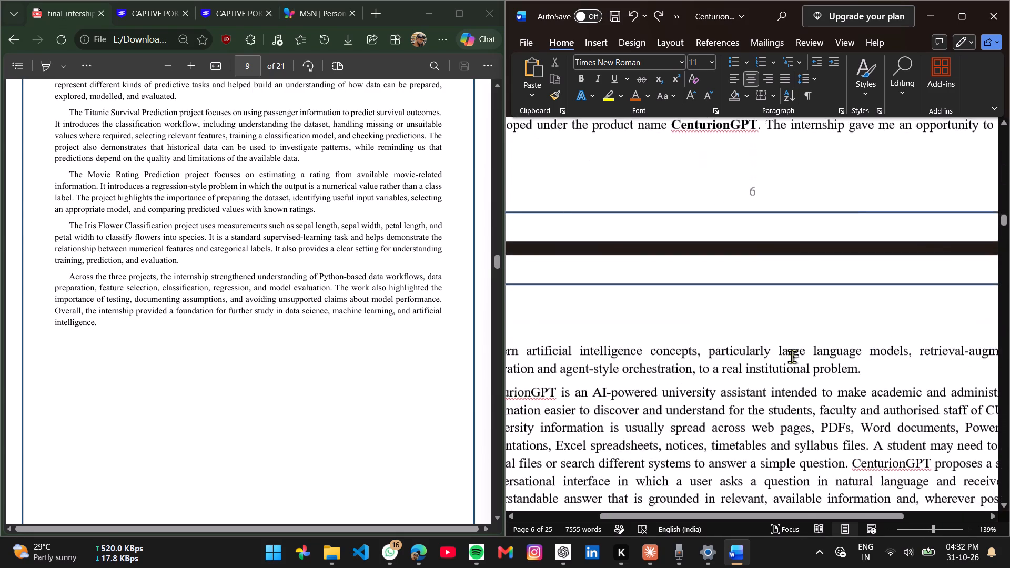
{"action": "scroll", "coordinate": [792, 356], "scroll_direction": "down", "scroll_amount": 2}
{"action": "scroll", "coordinate": [793, 361], "scroll_direction": "down", "scroll_amount": 6, "text": "ctrl"}
{"action": "left_click", "coordinate": [791, 360], "text": "ctrl"}
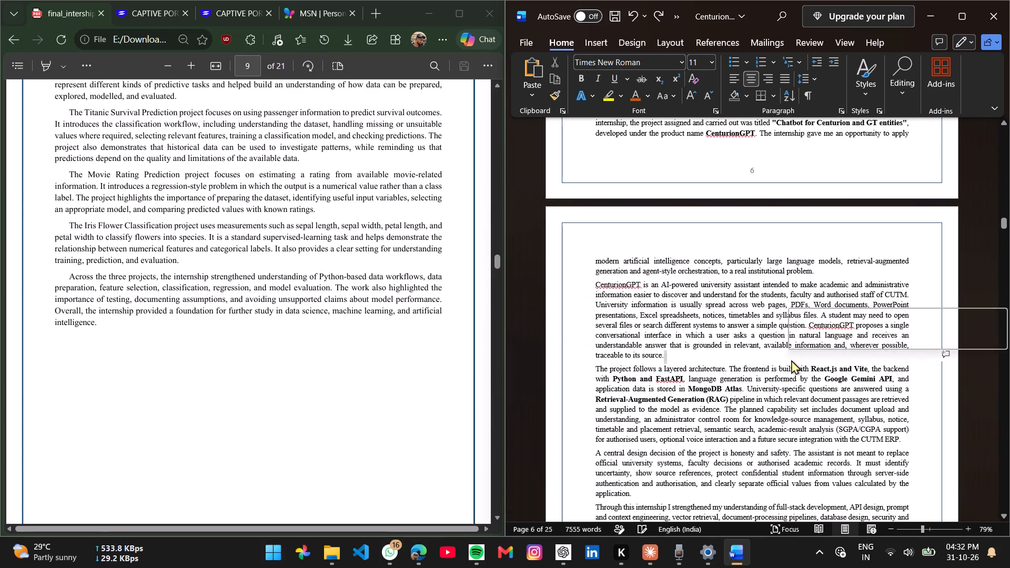
{"action": "scroll", "coordinate": [707, 331], "scroll_direction": "up", "scroll_amount": 20}
{"action": "scroll", "coordinate": [707, 331], "scroll_direction": "up", "scroll_amount": 4}
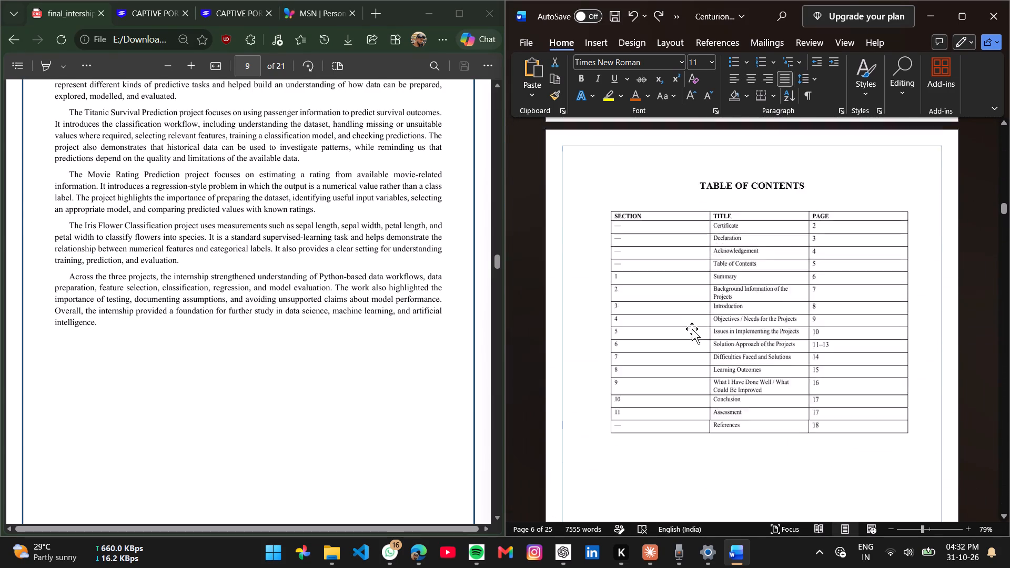
{"action": "scroll", "coordinate": [692, 329], "scroll_direction": "up", "scroll_amount": 20}
{"action": "scroll", "coordinate": [692, 329], "scroll_direction": "up", "scroll_amount": 4}
{"action": "scroll", "coordinate": [832, 363], "scroll_direction": "down", "scroll_amount": 7}
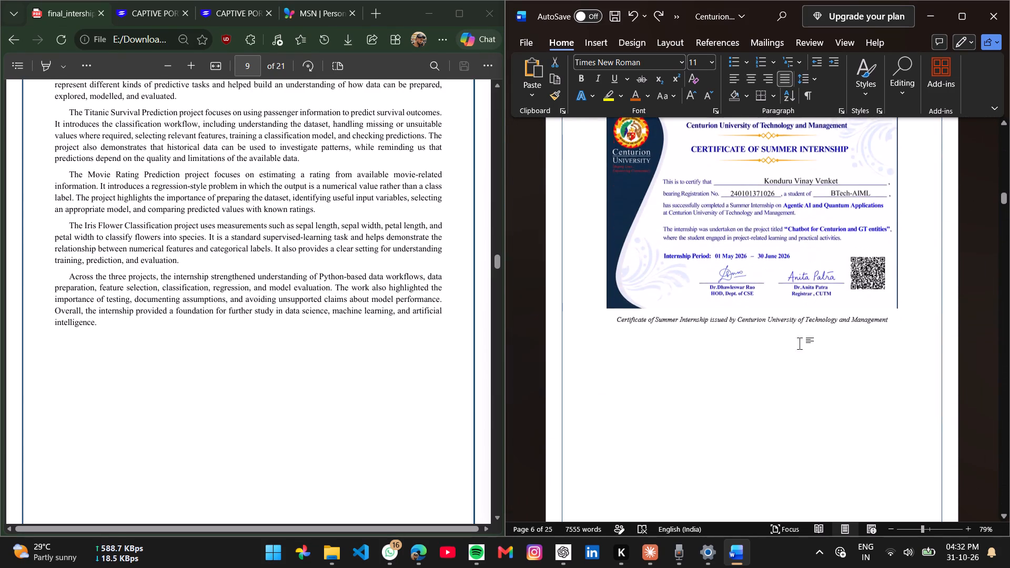
{"action": "scroll", "coordinate": [726, 328], "scroll_direction": "down", "scroll_amount": 5}
{"action": "scroll", "coordinate": [684, 340], "scroll_direction": "down", "scroll_amount": 14}
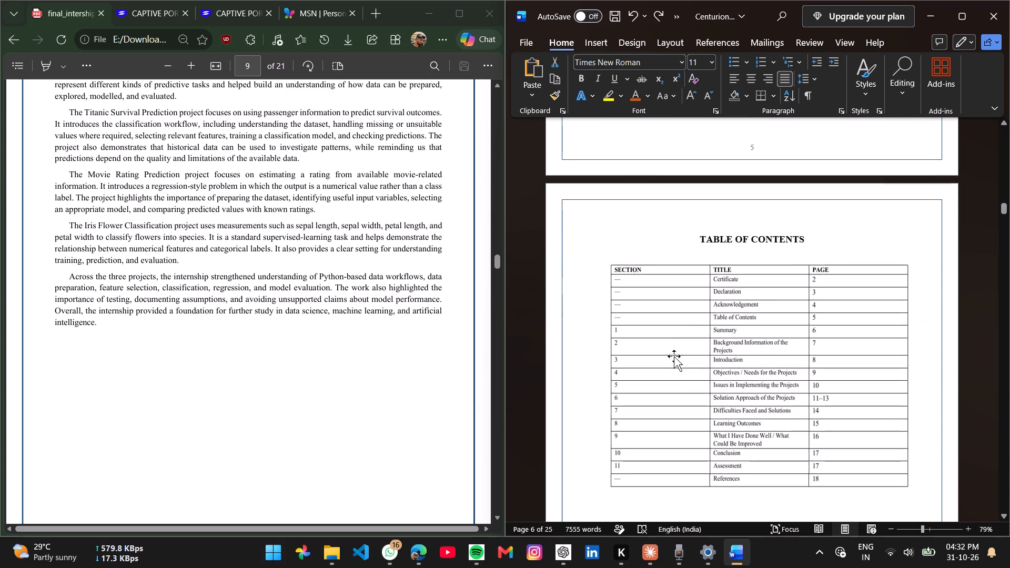
{"action": "scroll", "coordinate": [674, 359], "scroll_direction": "down", "scroll_amount": 8}
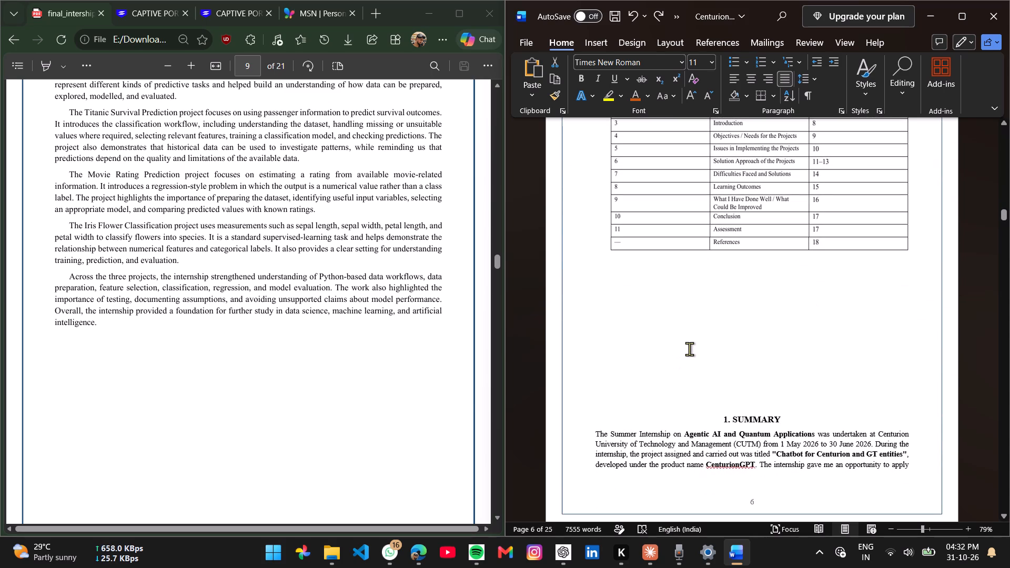
Undo the blank lines inserted between the table of contents and the 1. SUMMARY heading.
{"action": "key", "text": "ctrl+z"}
{"action": "key", "text": "ctrl+z"}
{"action": "key", "text": "ctrl+z"}
{"action": "key", "text": "ctrl+z"}
{"action": "key", "text": "ctrl+z"}
{"action": "key", "text": "ctrl+z"}
{"action": "key", "text": "ctrl+z"}
{"action": "key", "text": "ctrl+z"}
{"action": "key", "text": "ctrl+z"}
{"action": "key", "text": "ctrl+z"}
{"action": "key", "text": "ctrl+z"}
{"action": "key", "text": "ctrl+z"}
{"action": "key", "text": "ctrl+z"}
{"action": "key", "text": "ctrl+z"}
{"action": "key", "text": "ctrl+z"}
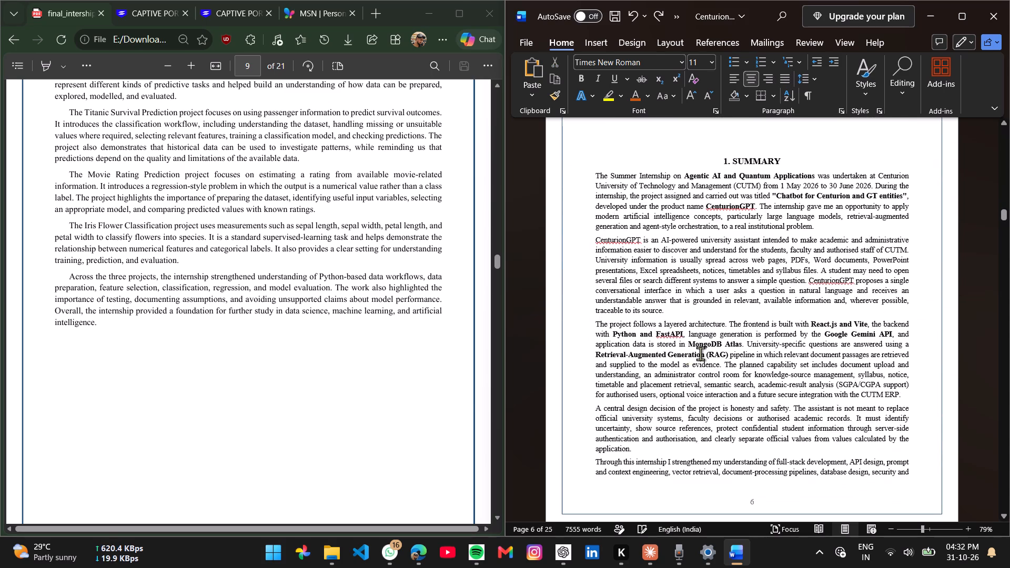
Undo the recent repositioning of the contents table picture and the text changes around it.
{"action": "scroll", "coordinate": [716, 342], "scroll_direction": "up", "scroll_amount": 10}
{"action": "key", "text": "ctrl+z"}
{"action": "key", "text": "ctrl+z"}
{"action": "key", "text": "ctrl+z"}
{"action": "key", "text": "ctrl+z"}
{"action": "key", "text": "ctrl+z"}
{"action": "key", "text": "ctrl+z"}
{"action": "key", "text": "ctrl+z"}
{"action": "key", "text": "ctrl+z"}
{"action": "key", "text": "ctrl+z"}
{"action": "key", "text": "ctrl+z"}
{"action": "key", "text": "ctrl+z"}
{"action": "key", "text": "ctrl+z"}
{"action": "key", "text": "ctrl+z"}
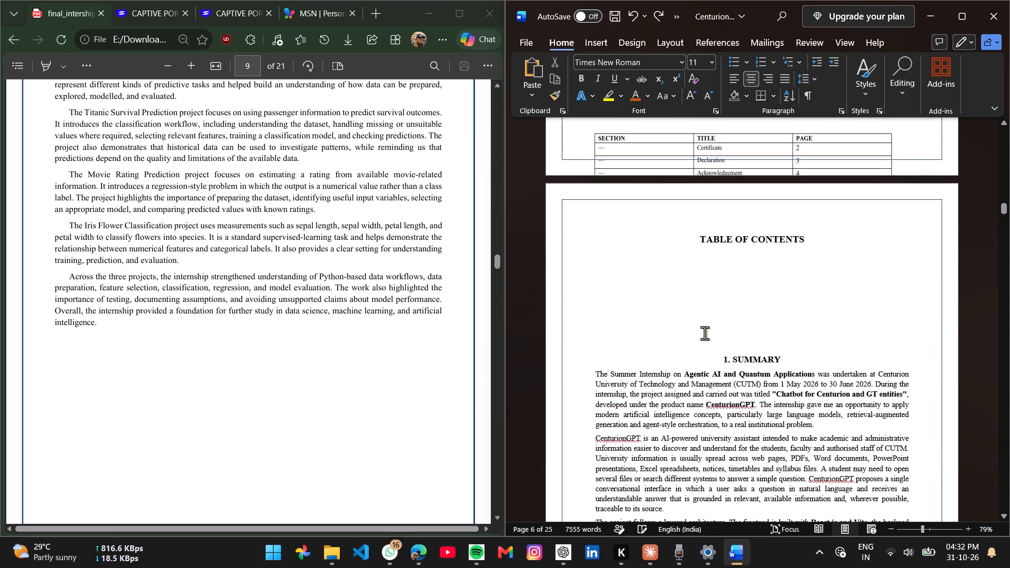
{"action": "key", "text": "ctrl+z"}
{"action": "key", "text": "ctrl+z"}
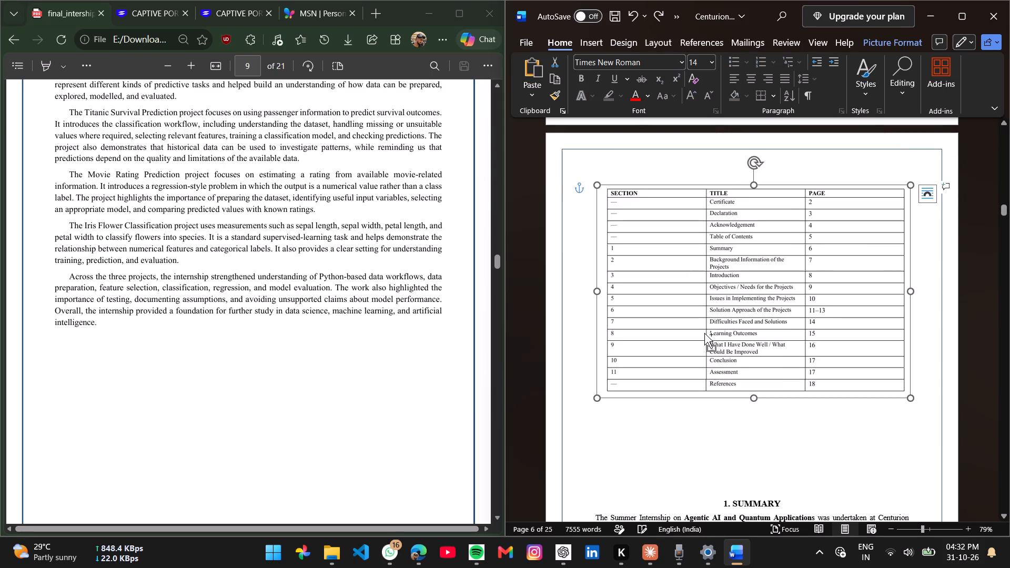
Undo the earlier placement edits of the contents table picture under the TABLE OF CONTENTS heading.
{"action": "key", "text": "ctrl+z"}
{"action": "key", "text": "ctrl+z"}
{"action": "key", "text": "ctrl+z"}
{"action": "key", "text": "ctrl+z"}
{"action": "key", "text": "ctrl+z"}
{"action": "key", "text": "ctrl+z"}
{"action": "key", "text": "ctrl+z"}
{"action": "key", "text": "ctrl+z"}
{"action": "key", "text": "ctrl+z"}
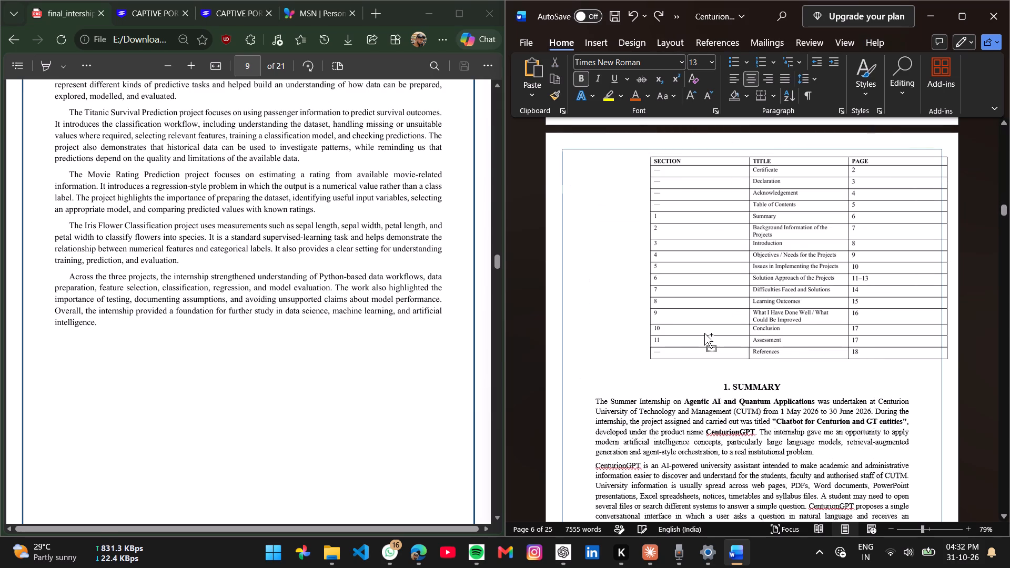
{"action": "key", "text": "ctrl+z"}
{"action": "key", "text": "ctrl+z"}
{"action": "key", "text": "ctrl+z"}
{"action": "key", "text": "ctrl+z"}
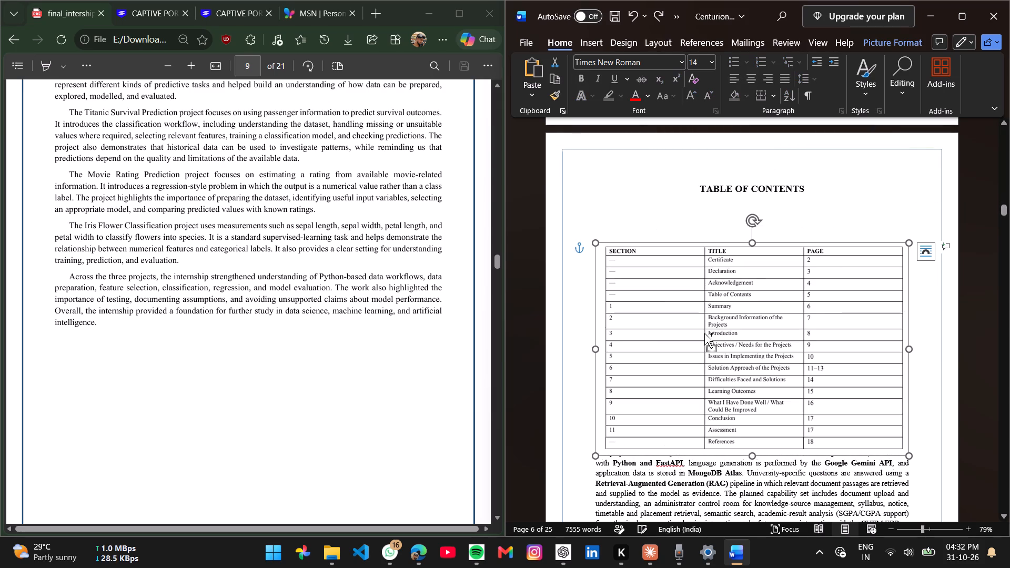
{"action": "key", "text": "ctrl+z"}
{"action": "key", "text": "ctrl+z"}
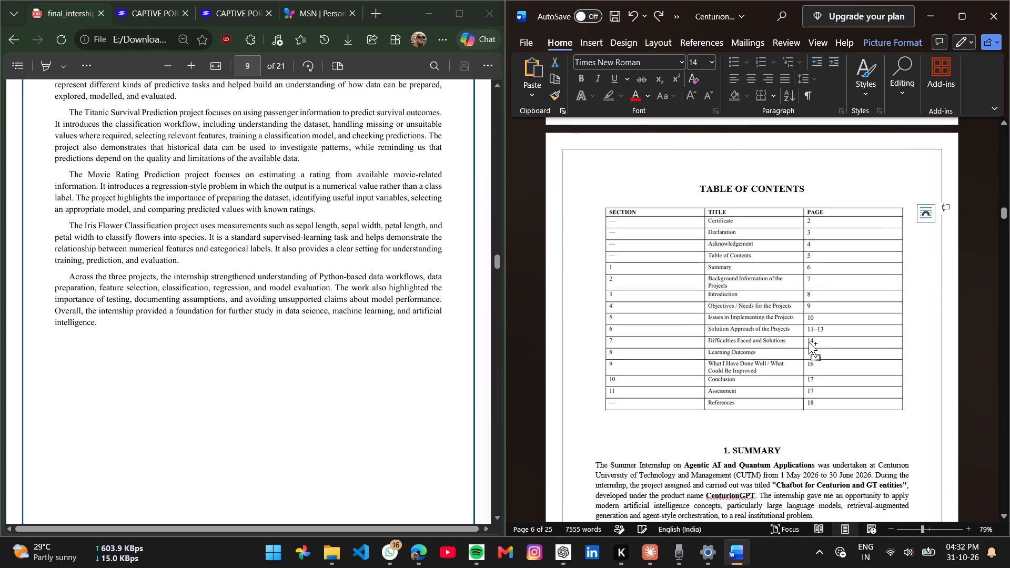
{"action": "key", "text": "ctrl+z"}
{"action": "key", "text": "ctrl+z"}
{"action": "key", "text": "ctrl+z"}
Undo the spacing edits that moved the 1. SUMMARY heading down below the contents table picture.
{"action": "scroll", "coordinate": [809, 342], "scroll_direction": "up", "scroll_amount": 6}
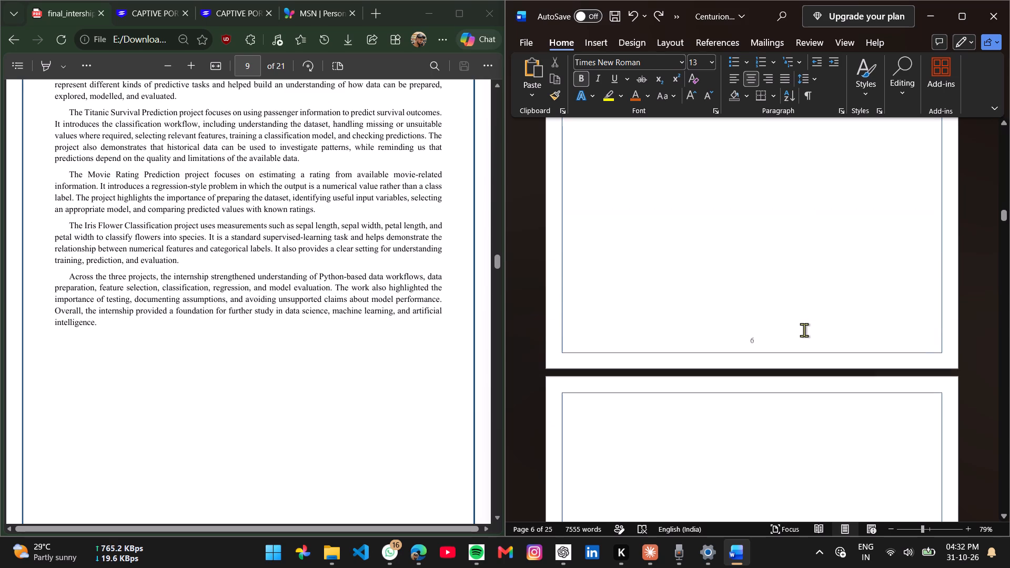
{"action": "key", "text": "ctrl+z"}
{"action": "key", "text": "ctrl+z"}
{"action": "key", "text": "ctrl+z"}
{"action": "key", "text": "ctrl+z"}
{"action": "key", "text": "ctrl+z"}
{"action": "key", "text": "ctrl+z"}
{"action": "key", "text": "ctrl+z"}
{"action": "key", "text": "ctrl+z"}
{"action": "key", "text": "ctrl+z"}
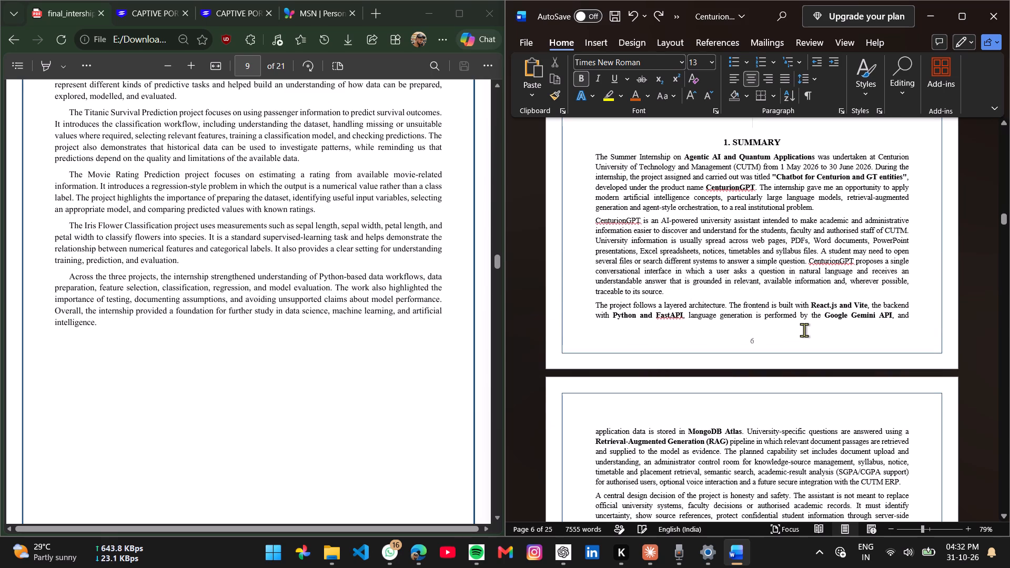
{"action": "key", "text": "ctrl+z"}
{"action": "key", "text": "ctrl+z"}
{"action": "key", "text": "ctrl+z"}
{"action": "key", "text": "ctrl+z"}
{"action": "key", "text": "ctrl+z"}
{"action": "key", "text": "ctrl+z"}
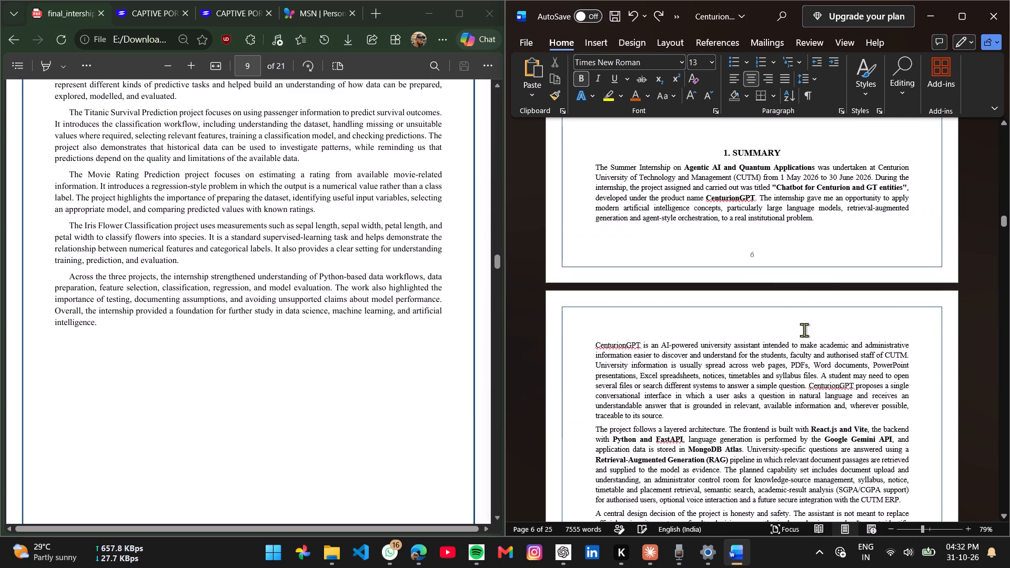
Undo the earlier blank-line edits until the 1. SUMMARY heading directly follows the contents table picture.
{"action": "scroll", "coordinate": [804, 330], "scroll_direction": "up", "scroll_amount": 14}
{"action": "key", "text": "ctrl+z"}
{"action": "key", "text": "ctrl+z"}
{"action": "key", "text": "ctrl+z"}
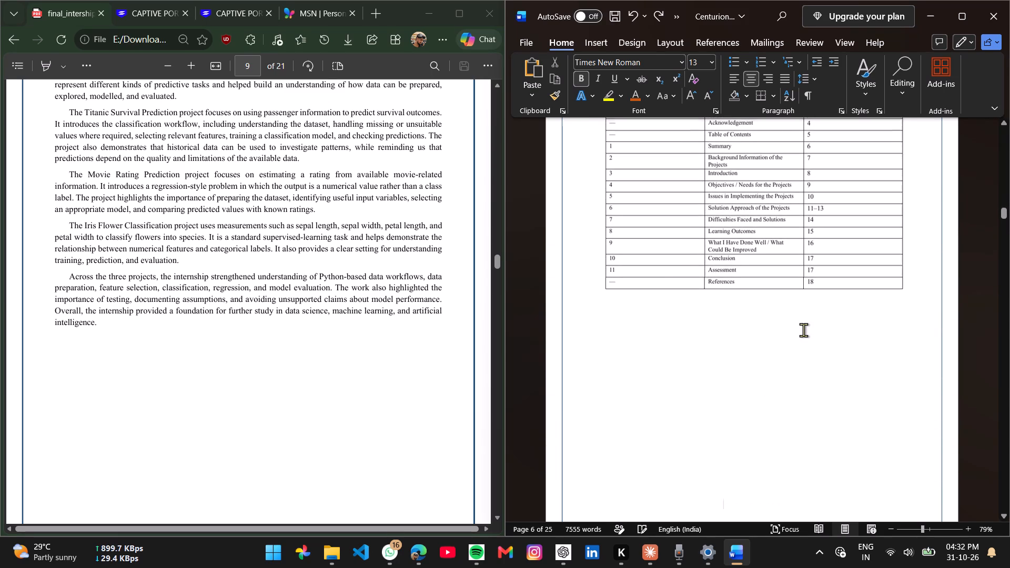
{"action": "key", "text": "ctrl+z"}
{"action": "key", "text": "ctrl+z"}
{"action": "scroll", "coordinate": [803, 330], "scroll_direction": "up", "scroll_amount": 2}
{"action": "key", "text": "ctrl+z"}
{"action": "key", "text": "ctrl+z"}
{"action": "key", "text": "ctrl+z"}
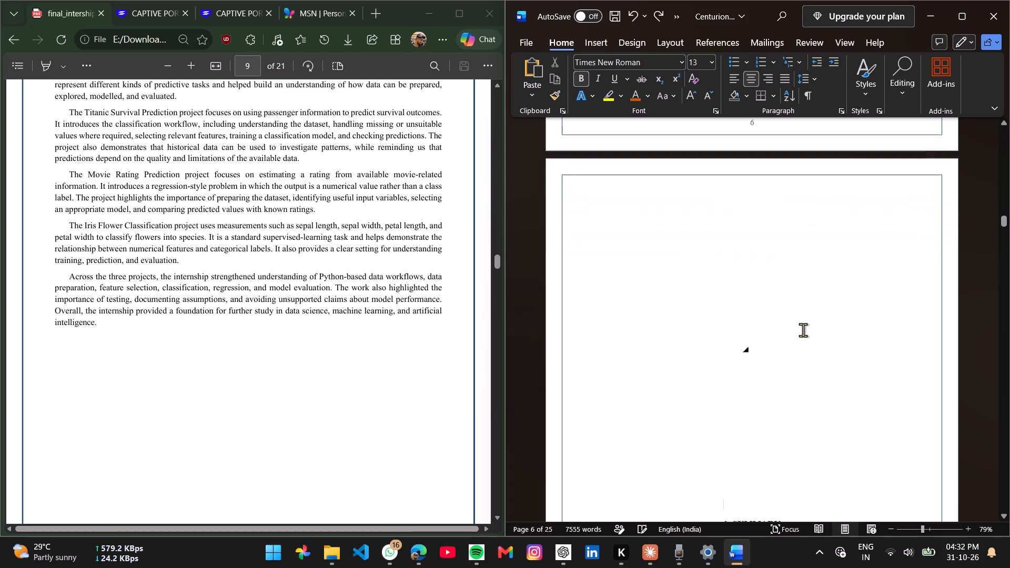
{"action": "key", "text": "ctrl+z"}
{"action": "key", "text": "ctrl+z"}
{"action": "scroll", "coordinate": [803, 330], "scroll_direction": "up", "scroll_amount": 5}
{"action": "key", "text": "ctrl+z"}
{"action": "key", "text": "ctrl+z"}
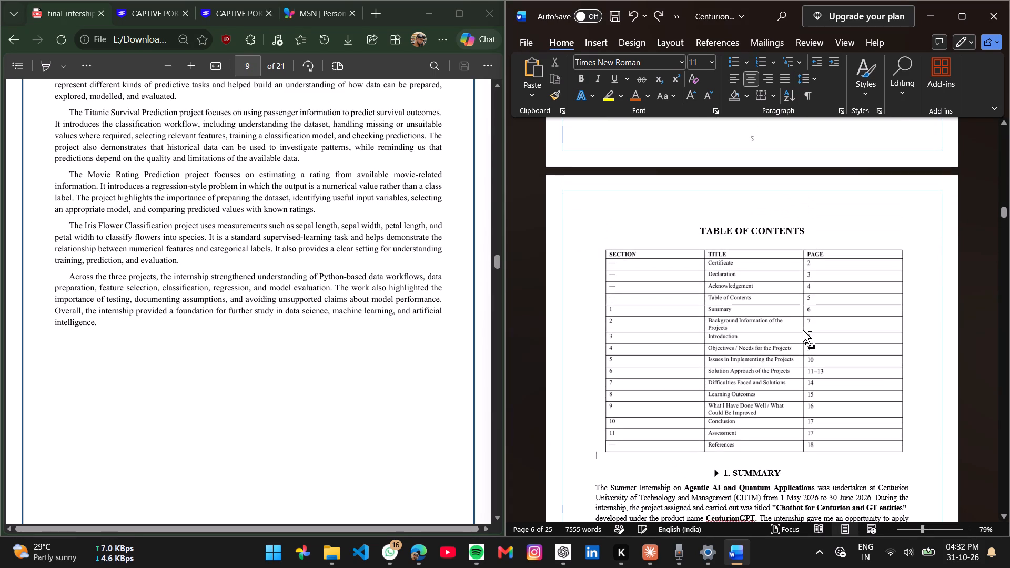
Undo the insertion of the contents table picture and the deletions of the List of Figures and the original contents entries.
{"action": "key", "text": "ctrl+z"}
{"action": "key", "text": "ctrl+z"}
{"action": "key", "text": "ctrl+z"}
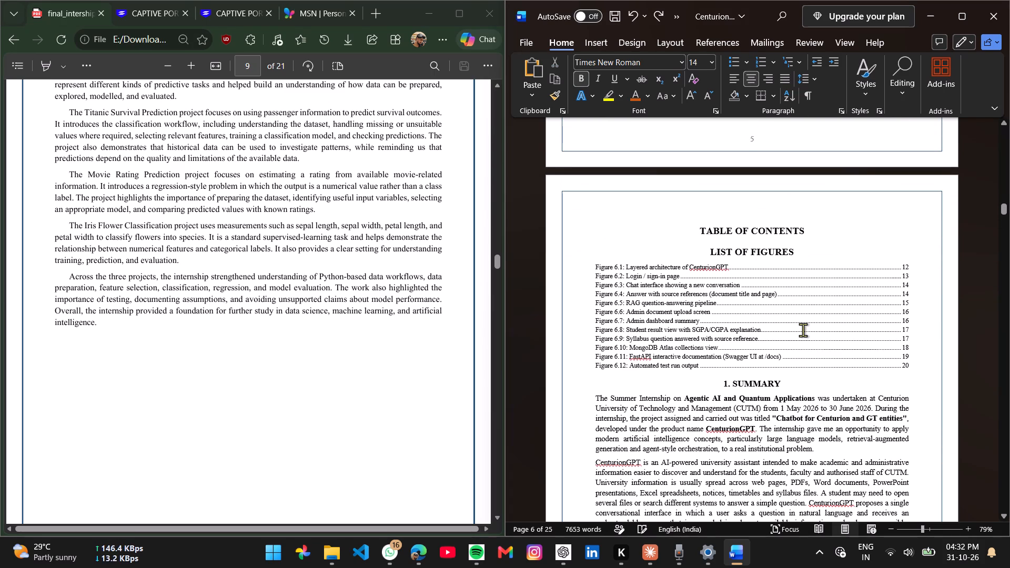
{"action": "key", "text": "ctrl+z"}
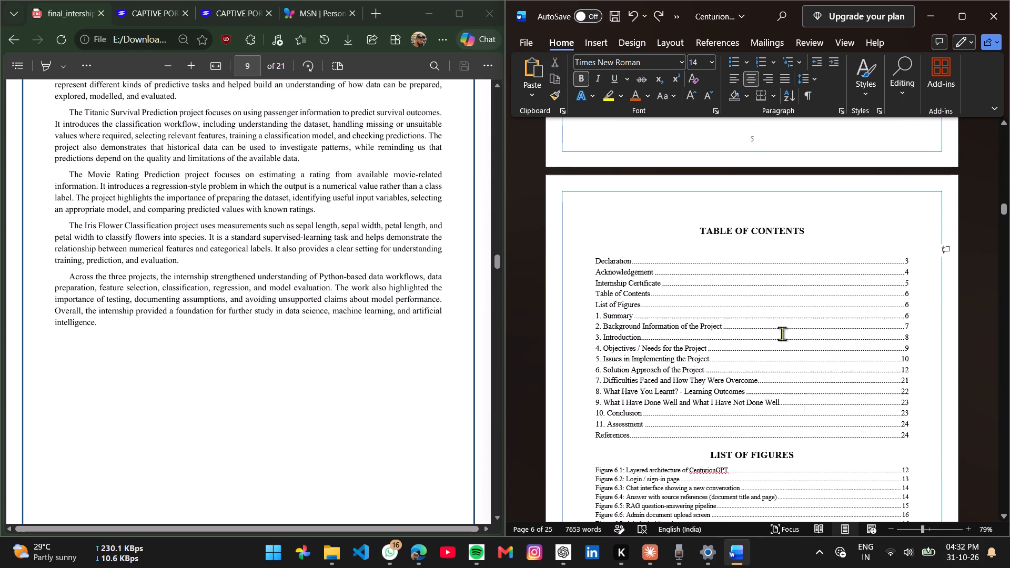
{"action": "left_click", "coordinate": [777, 374]}
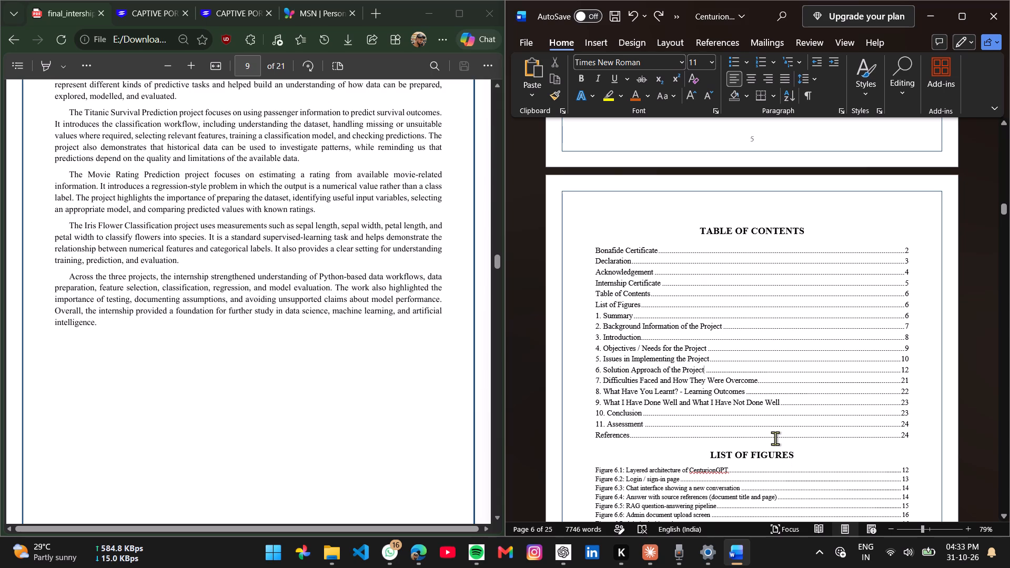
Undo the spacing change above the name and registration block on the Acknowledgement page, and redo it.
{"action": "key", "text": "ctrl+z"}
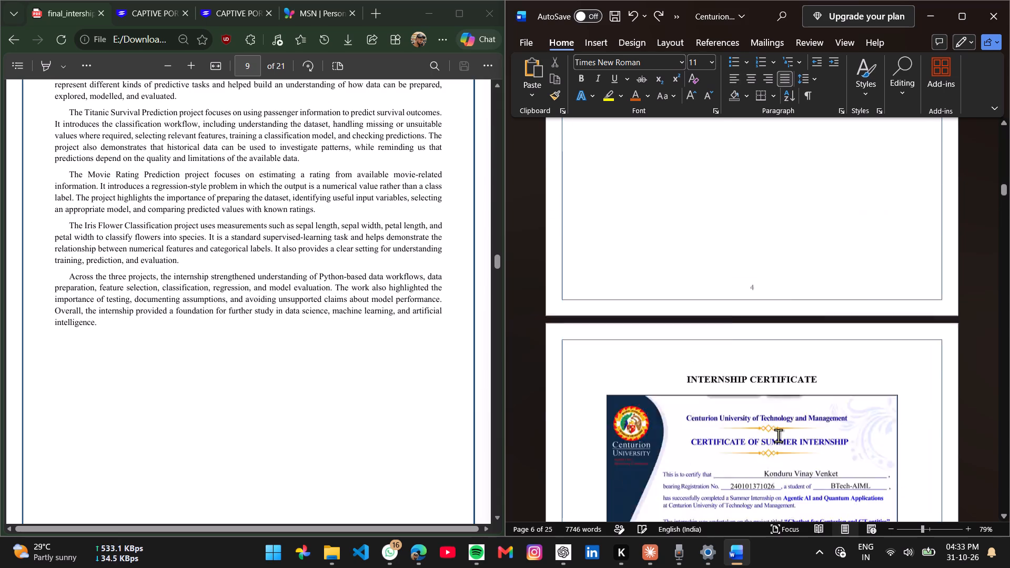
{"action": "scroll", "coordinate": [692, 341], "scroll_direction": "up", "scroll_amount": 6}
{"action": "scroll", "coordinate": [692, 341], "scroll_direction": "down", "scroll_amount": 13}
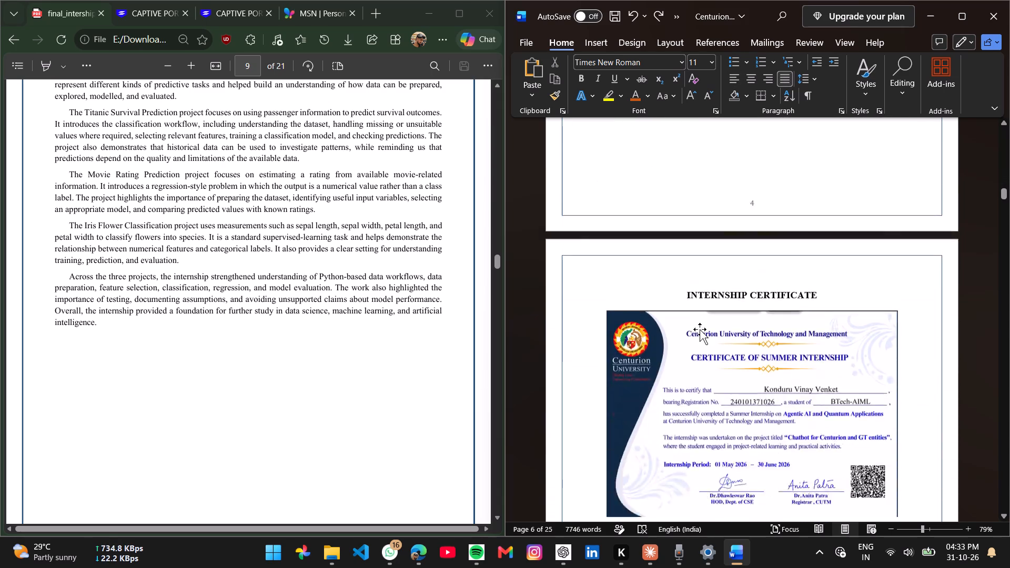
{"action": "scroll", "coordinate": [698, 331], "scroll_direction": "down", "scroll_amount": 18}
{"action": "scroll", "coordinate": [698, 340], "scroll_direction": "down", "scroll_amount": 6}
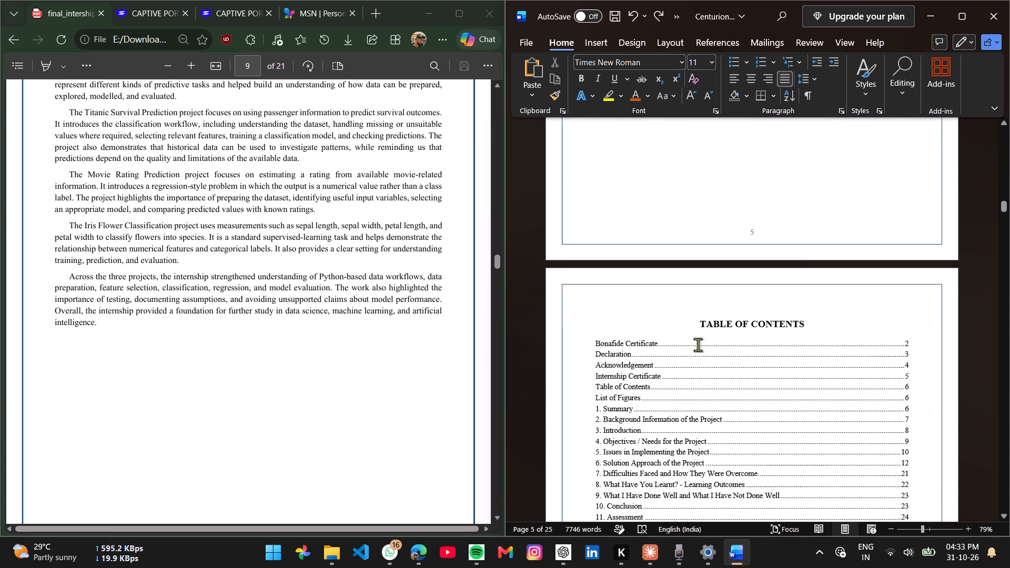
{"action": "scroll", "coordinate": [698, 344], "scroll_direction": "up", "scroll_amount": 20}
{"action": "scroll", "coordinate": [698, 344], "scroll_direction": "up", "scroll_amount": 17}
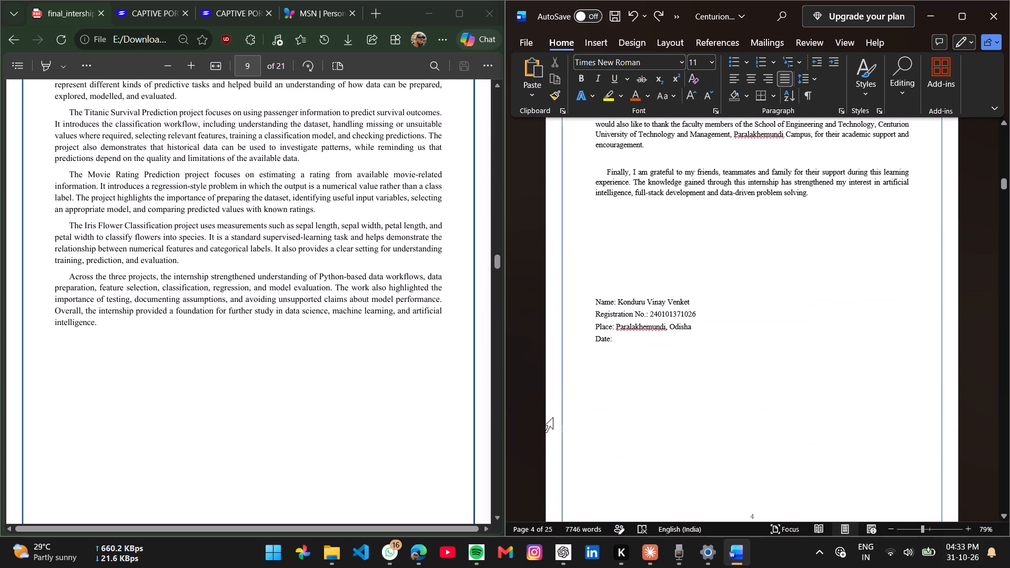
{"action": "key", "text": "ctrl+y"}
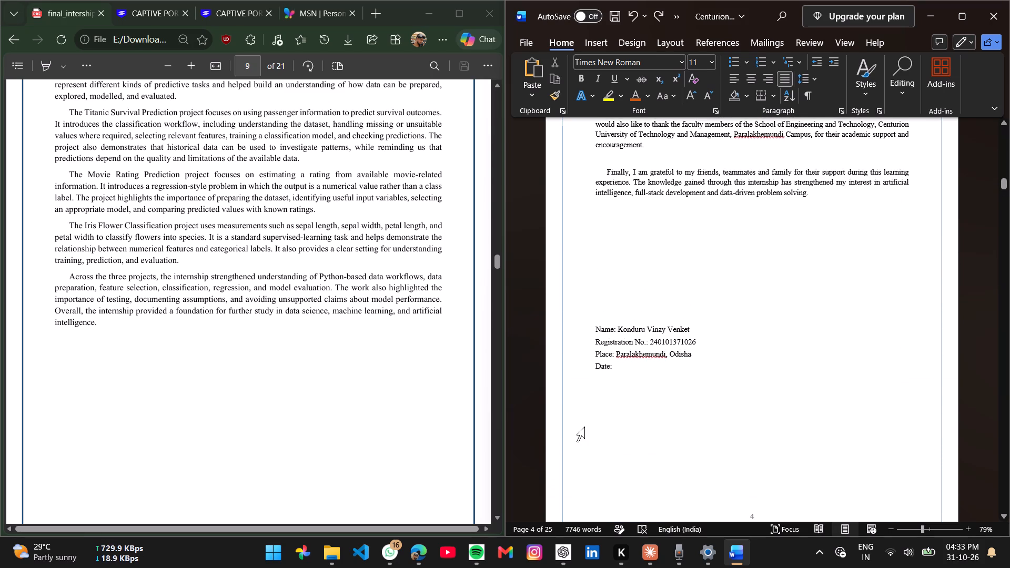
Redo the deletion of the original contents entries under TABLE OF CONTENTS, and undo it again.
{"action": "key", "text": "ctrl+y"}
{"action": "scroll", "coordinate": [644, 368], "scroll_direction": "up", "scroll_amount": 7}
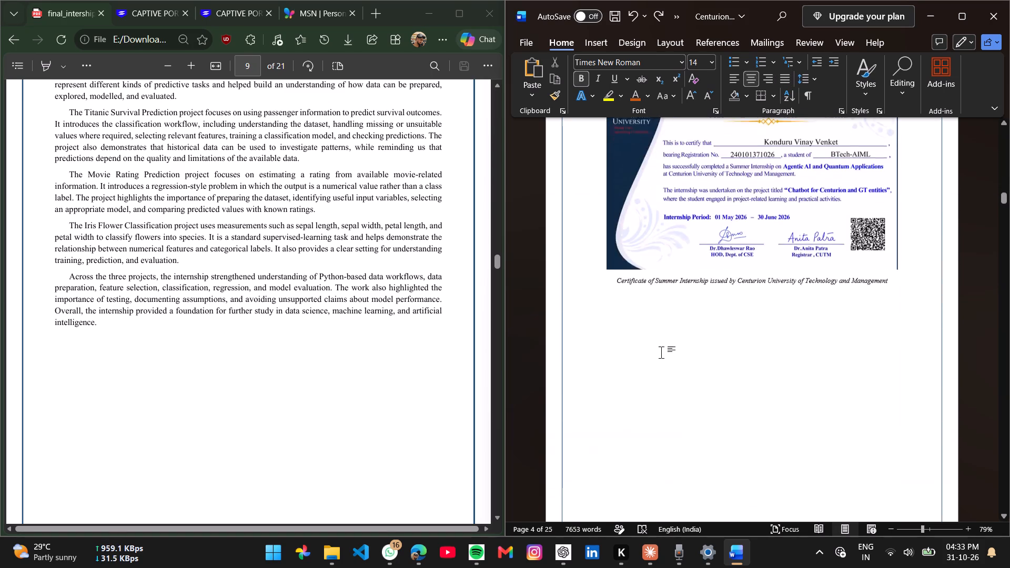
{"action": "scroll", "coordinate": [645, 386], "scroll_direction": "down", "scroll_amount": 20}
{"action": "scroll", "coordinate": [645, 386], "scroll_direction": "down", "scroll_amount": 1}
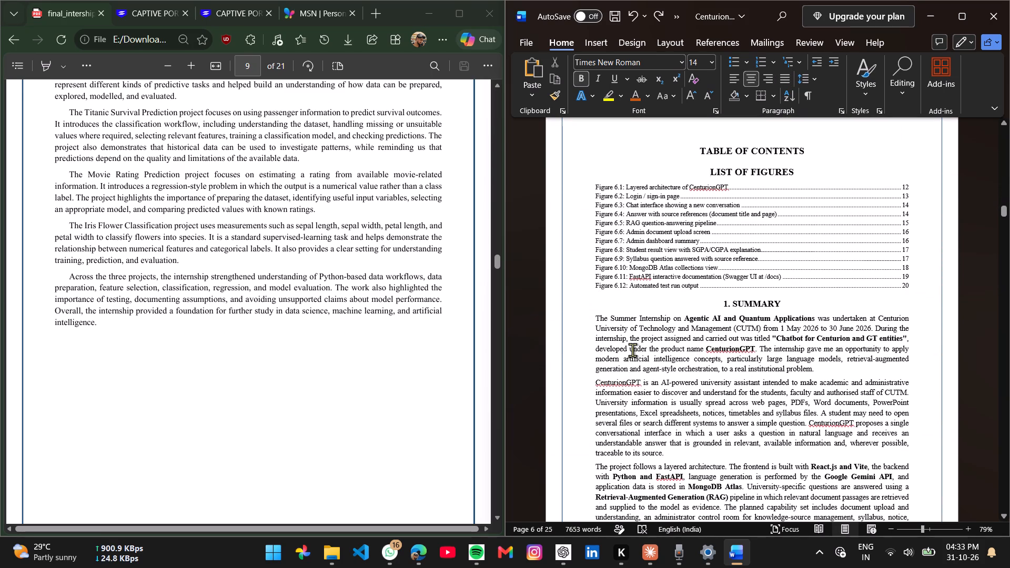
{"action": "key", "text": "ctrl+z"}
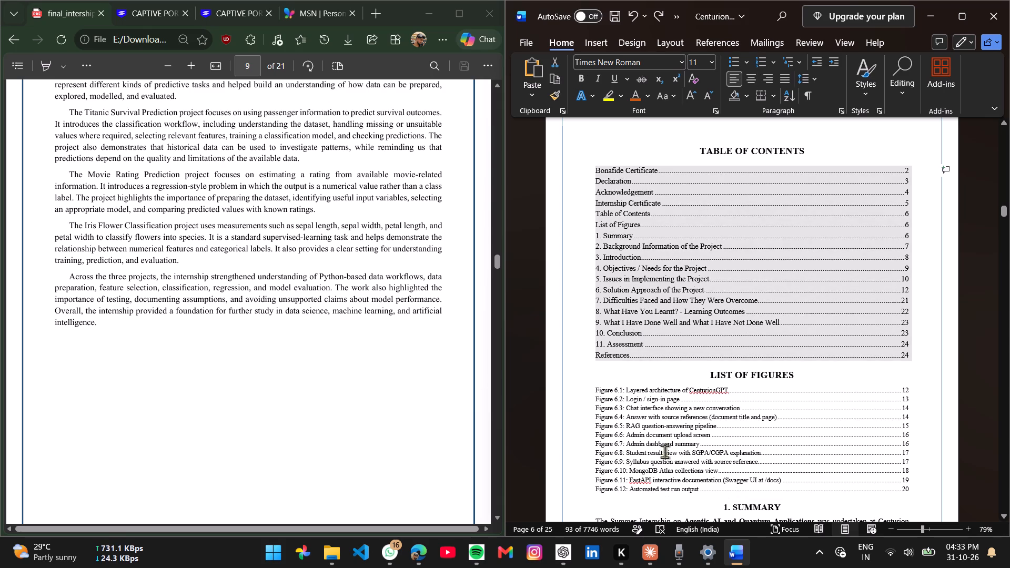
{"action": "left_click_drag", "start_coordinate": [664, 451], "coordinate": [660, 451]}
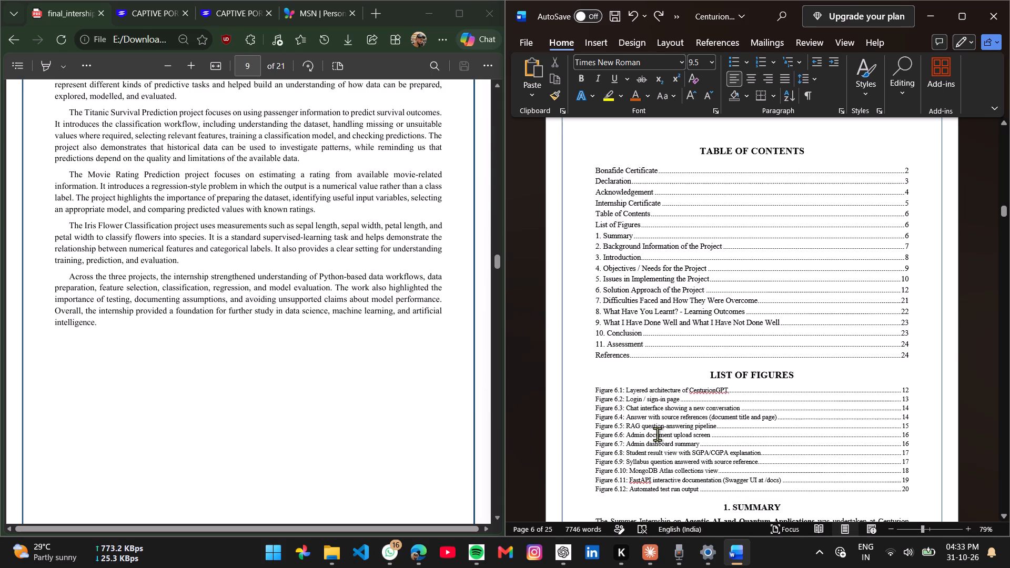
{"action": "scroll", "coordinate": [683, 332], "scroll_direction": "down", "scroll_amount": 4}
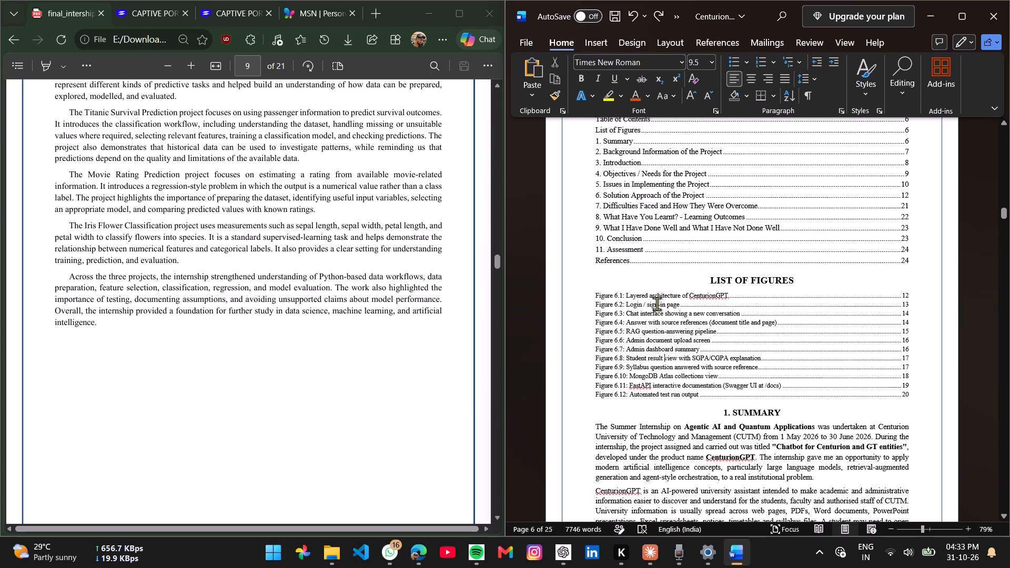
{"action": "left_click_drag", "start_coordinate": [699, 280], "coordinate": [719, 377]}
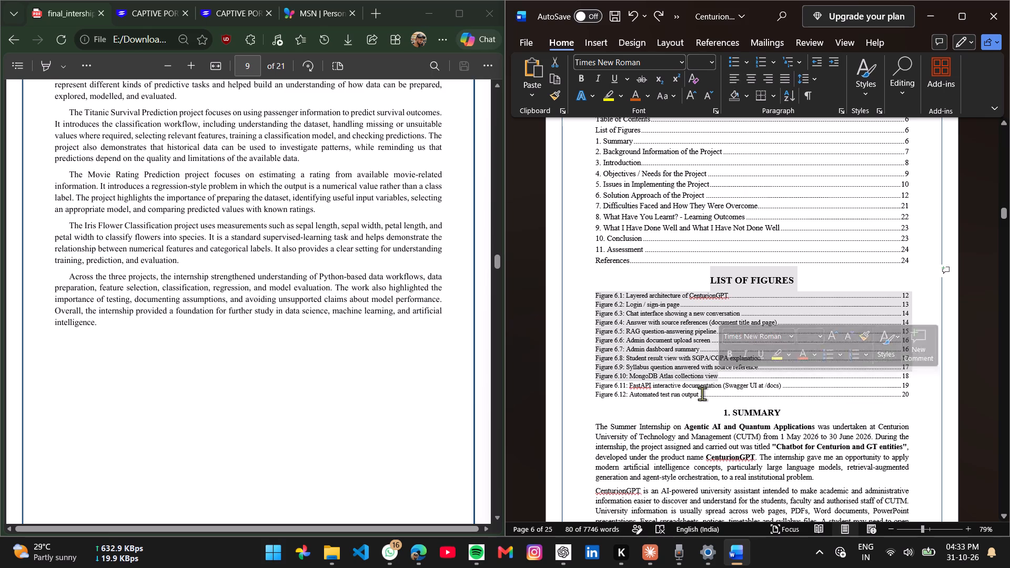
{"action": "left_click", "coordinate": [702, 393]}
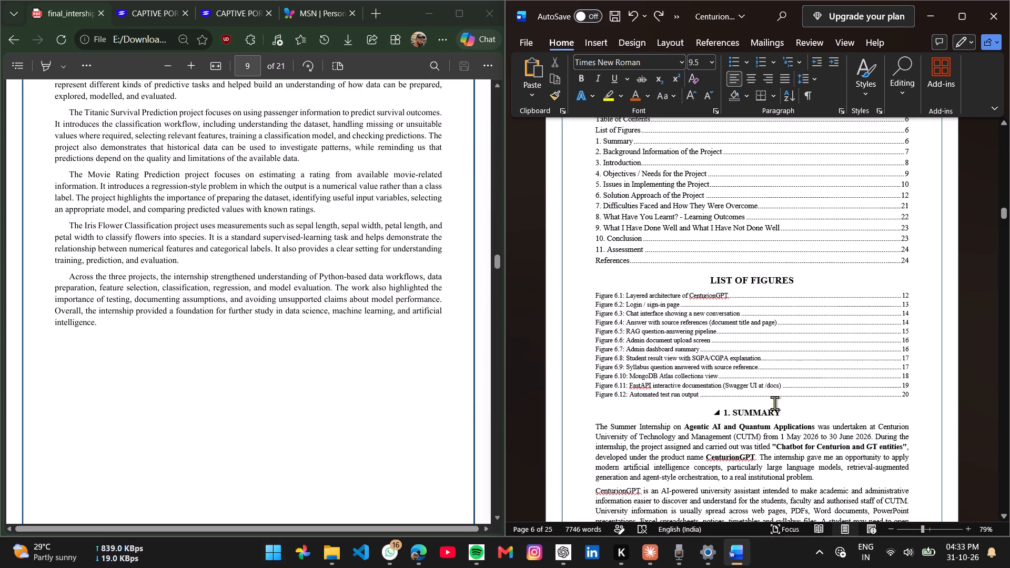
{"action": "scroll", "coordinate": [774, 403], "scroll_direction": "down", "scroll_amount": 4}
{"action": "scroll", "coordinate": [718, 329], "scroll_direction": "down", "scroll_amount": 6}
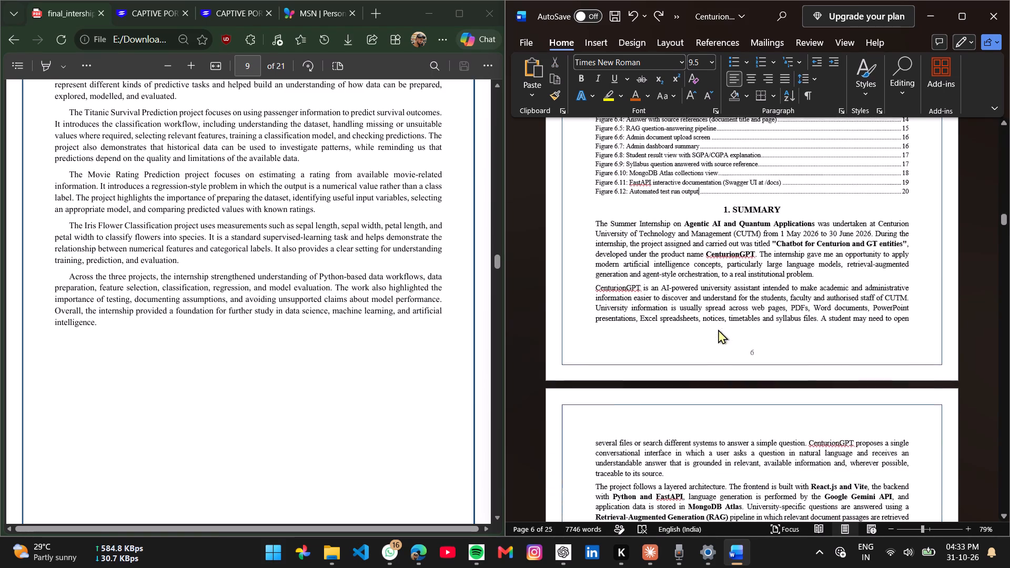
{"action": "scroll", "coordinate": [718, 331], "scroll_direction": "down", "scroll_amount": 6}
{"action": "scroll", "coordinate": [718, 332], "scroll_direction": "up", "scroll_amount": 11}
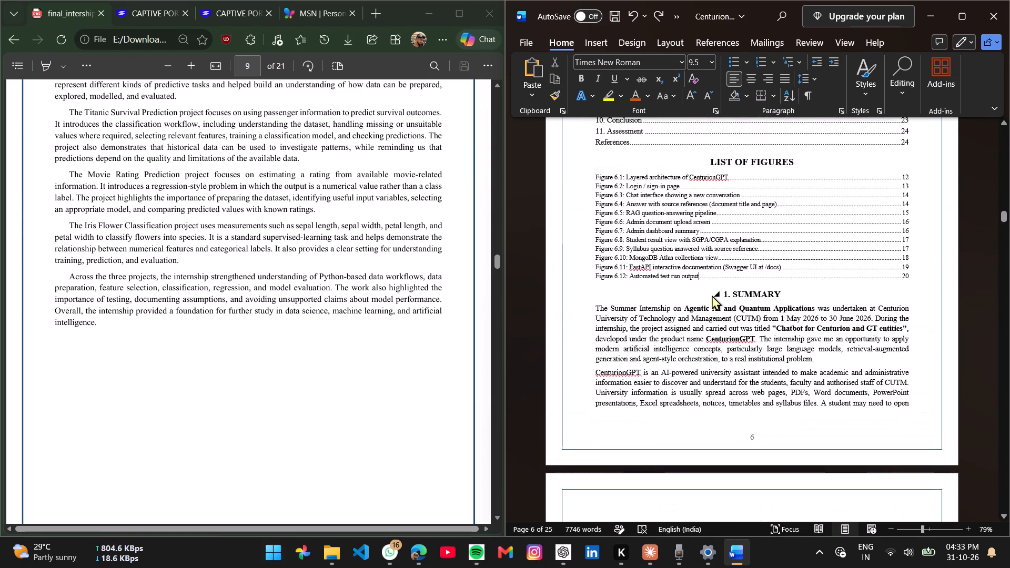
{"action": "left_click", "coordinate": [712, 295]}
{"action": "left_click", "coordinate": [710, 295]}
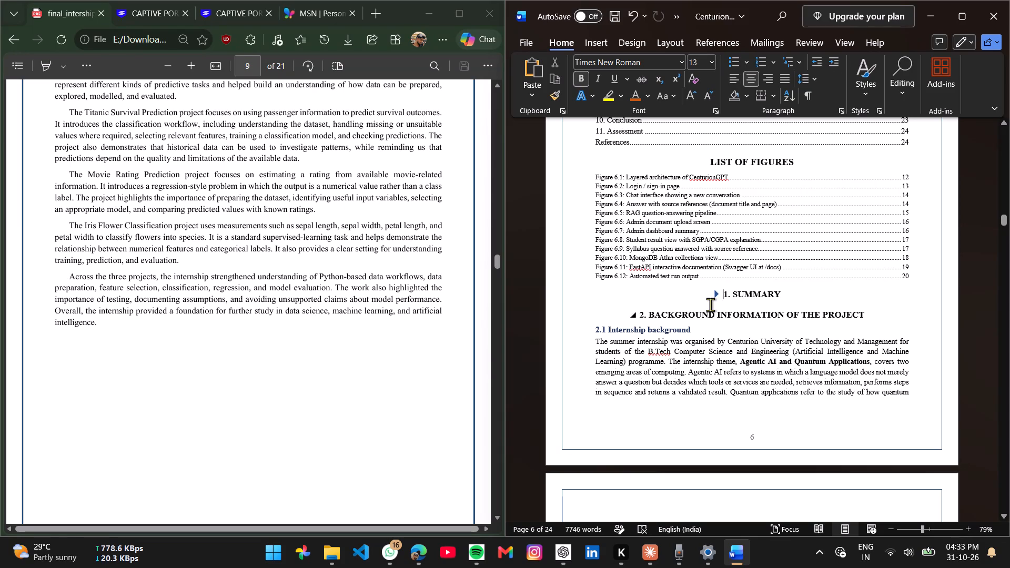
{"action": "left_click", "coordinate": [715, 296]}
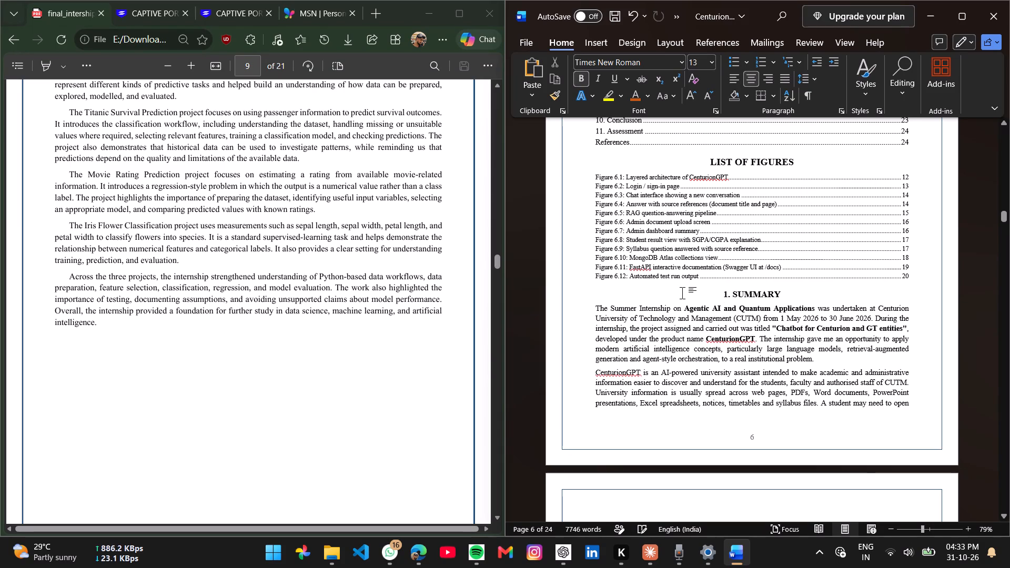
Insert five blank lines above the 1. SUMMARY heading to push it onto the page after the List of Figures.
{"action": "left_click", "coordinate": [682, 293]}
{"action": "key", "text": "Return"}
{"action": "key", "text": "Return"}
{"action": "key", "text": "Return"}
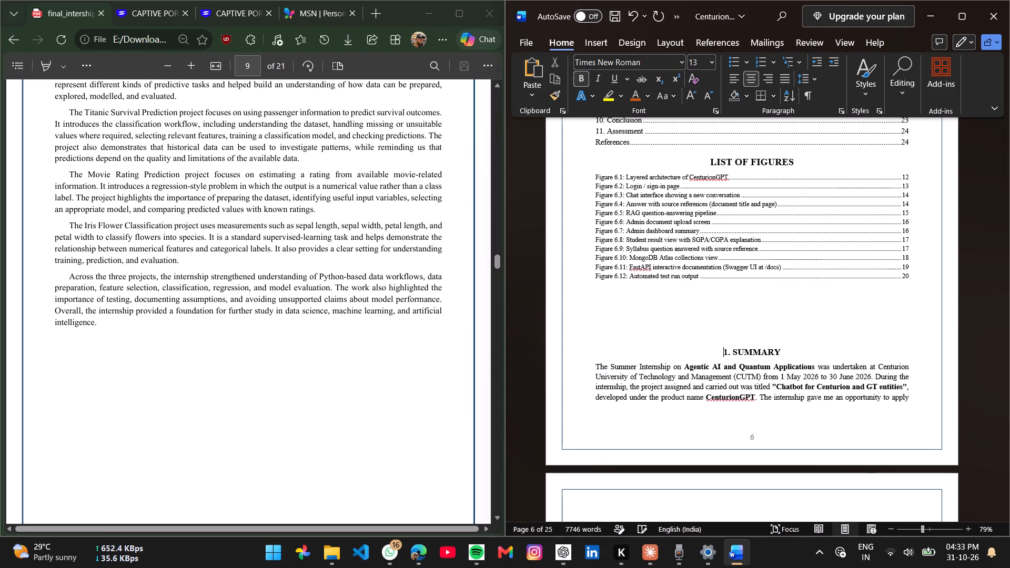
{"action": "key", "text": "Return"}
{"action": "key", "text": "Return"}
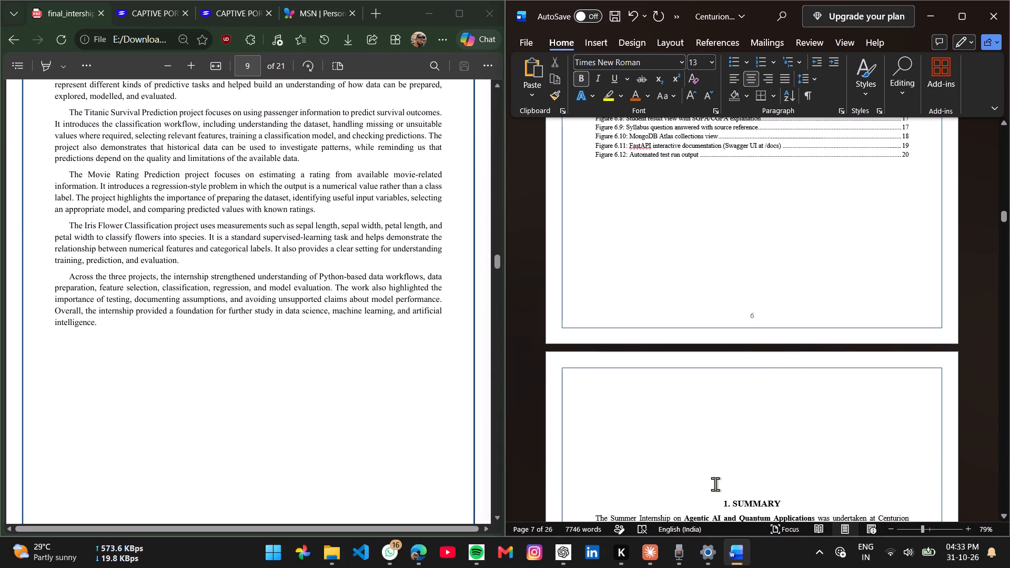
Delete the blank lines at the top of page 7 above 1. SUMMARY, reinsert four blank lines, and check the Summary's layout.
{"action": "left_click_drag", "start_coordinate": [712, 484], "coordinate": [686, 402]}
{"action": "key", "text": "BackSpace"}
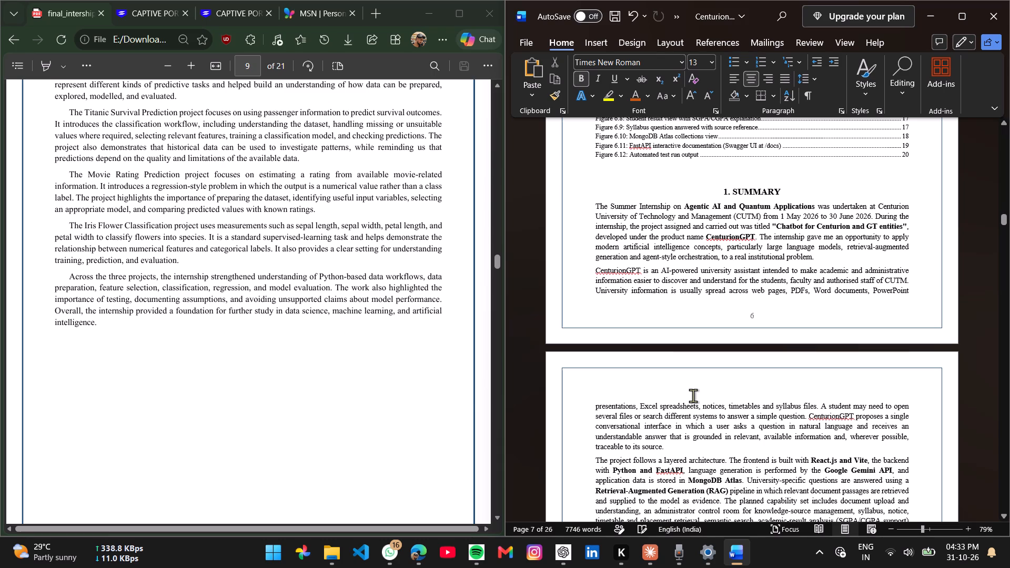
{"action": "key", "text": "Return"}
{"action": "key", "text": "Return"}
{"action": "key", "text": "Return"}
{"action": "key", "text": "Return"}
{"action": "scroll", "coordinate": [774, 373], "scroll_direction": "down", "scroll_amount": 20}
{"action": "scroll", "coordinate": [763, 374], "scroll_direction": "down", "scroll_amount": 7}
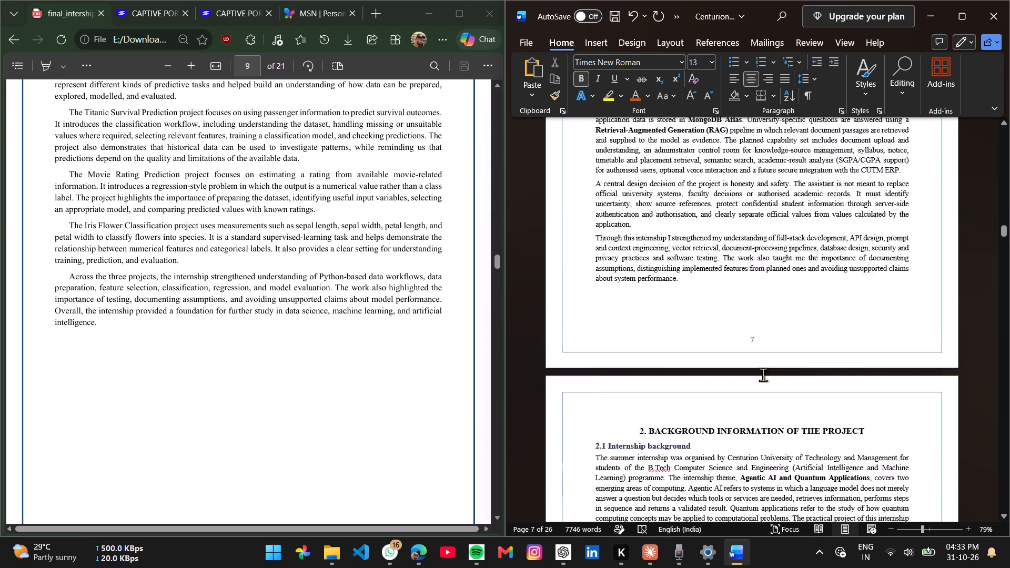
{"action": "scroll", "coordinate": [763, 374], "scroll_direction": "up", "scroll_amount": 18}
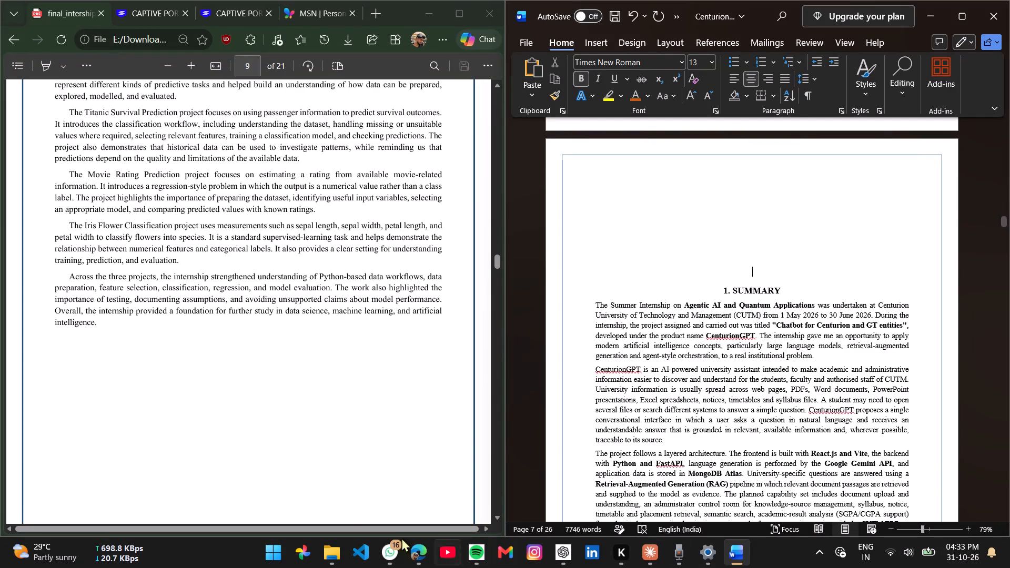
Switch to Spotify, play "Verappa - Extended - From "Karuppu"" from Liked Songs, and return to the report.
{"action": "left_click", "coordinate": [471, 549]}
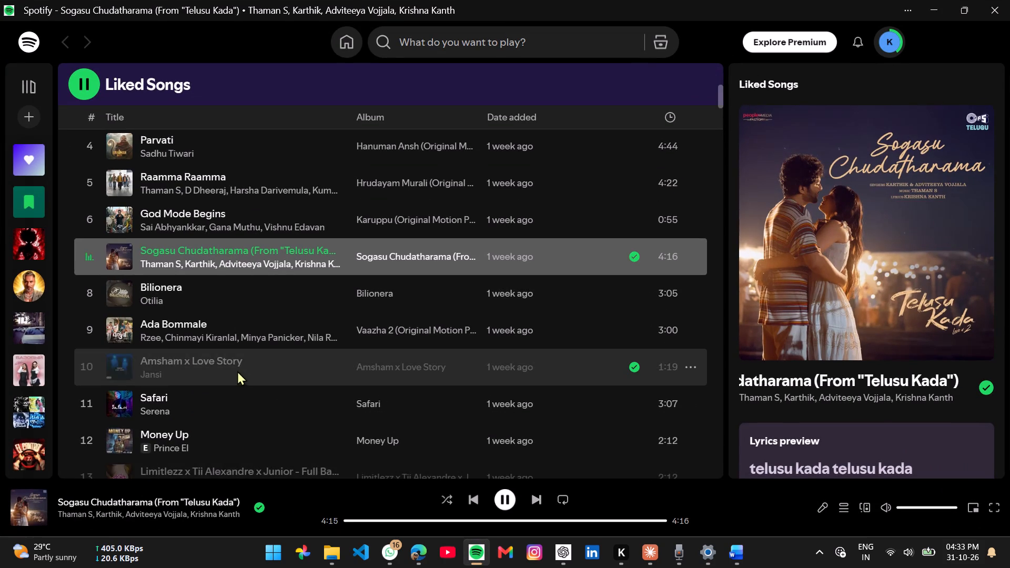
{"action": "scroll", "coordinate": [246, 397], "scroll_direction": "down", "scroll_amount": 7}
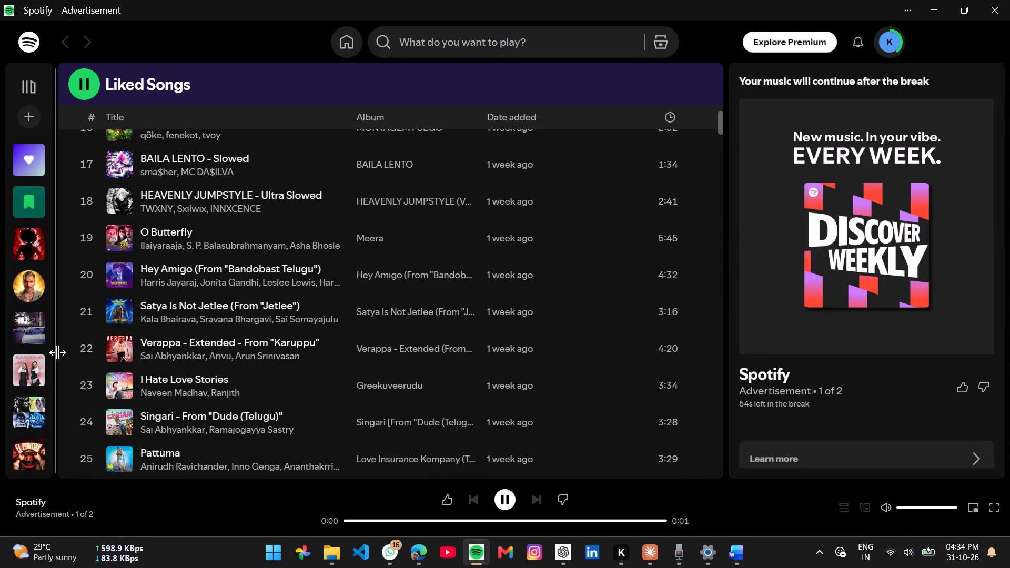
{"action": "left_click", "coordinate": [91, 347]}
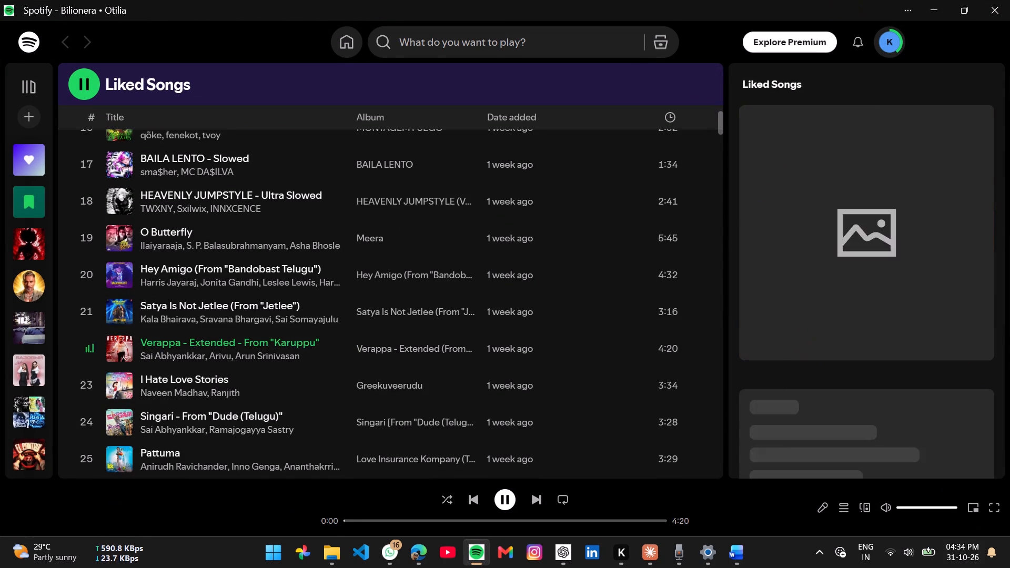
{"action": "left_click", "coordinate": [933, 8]}
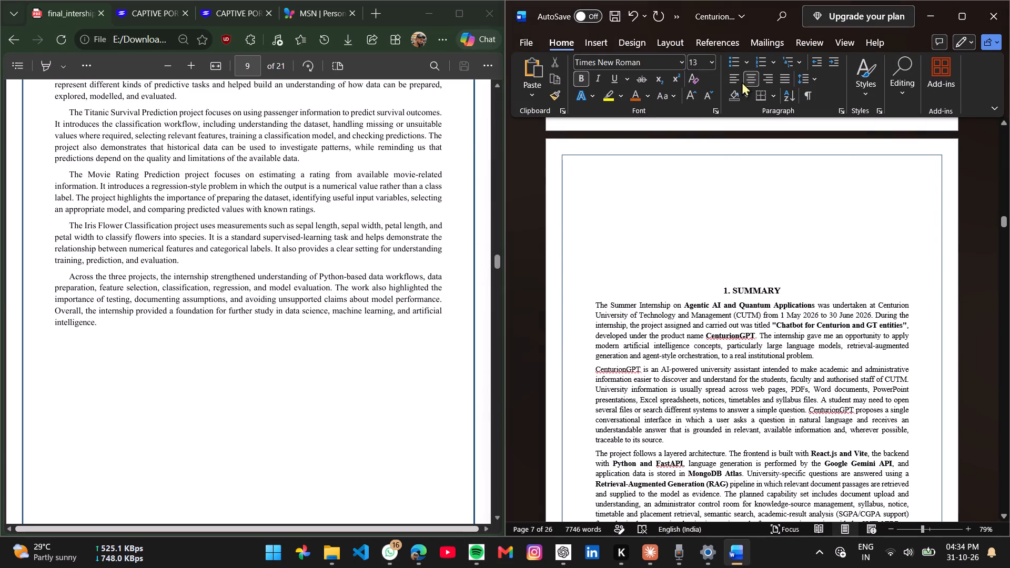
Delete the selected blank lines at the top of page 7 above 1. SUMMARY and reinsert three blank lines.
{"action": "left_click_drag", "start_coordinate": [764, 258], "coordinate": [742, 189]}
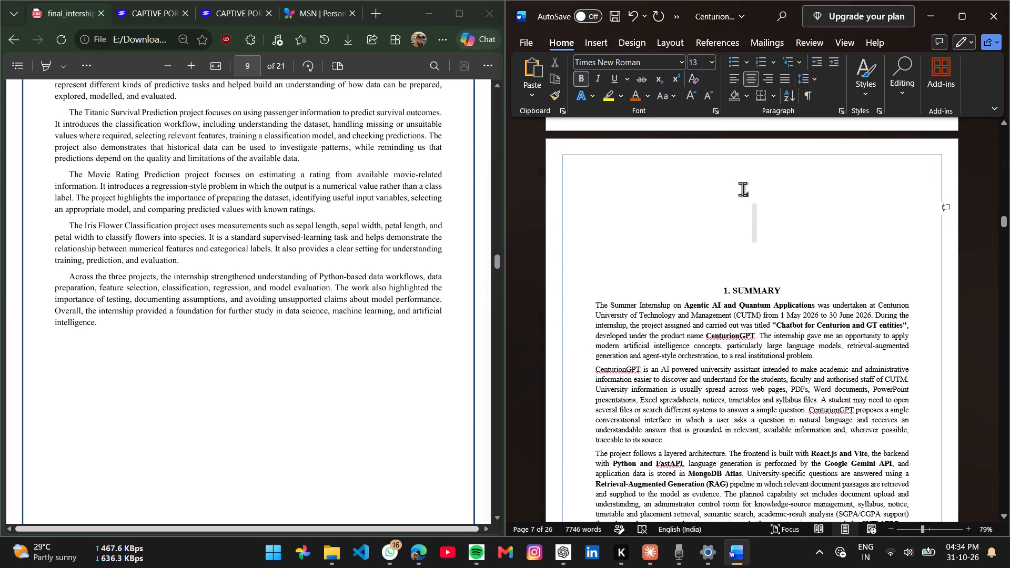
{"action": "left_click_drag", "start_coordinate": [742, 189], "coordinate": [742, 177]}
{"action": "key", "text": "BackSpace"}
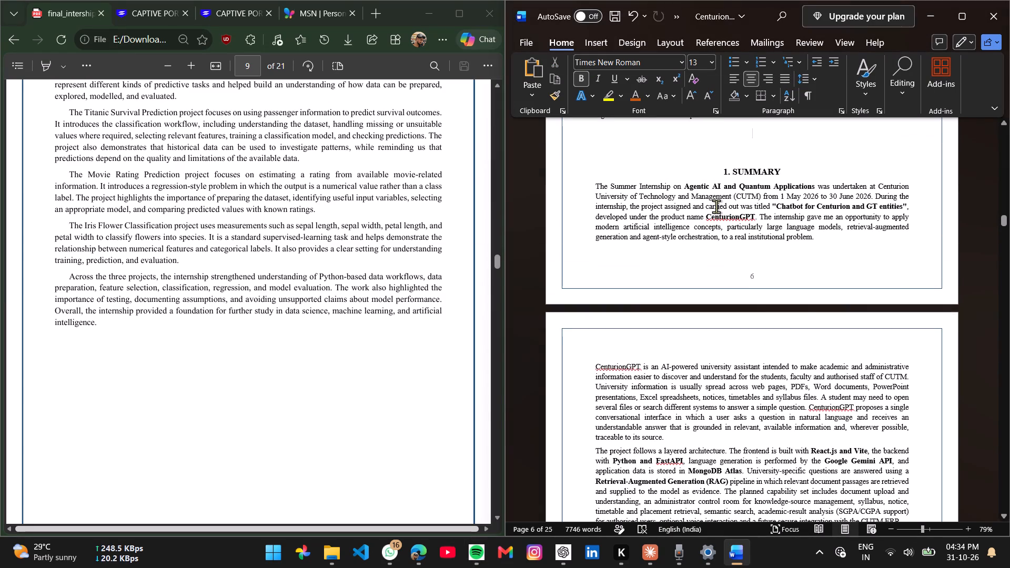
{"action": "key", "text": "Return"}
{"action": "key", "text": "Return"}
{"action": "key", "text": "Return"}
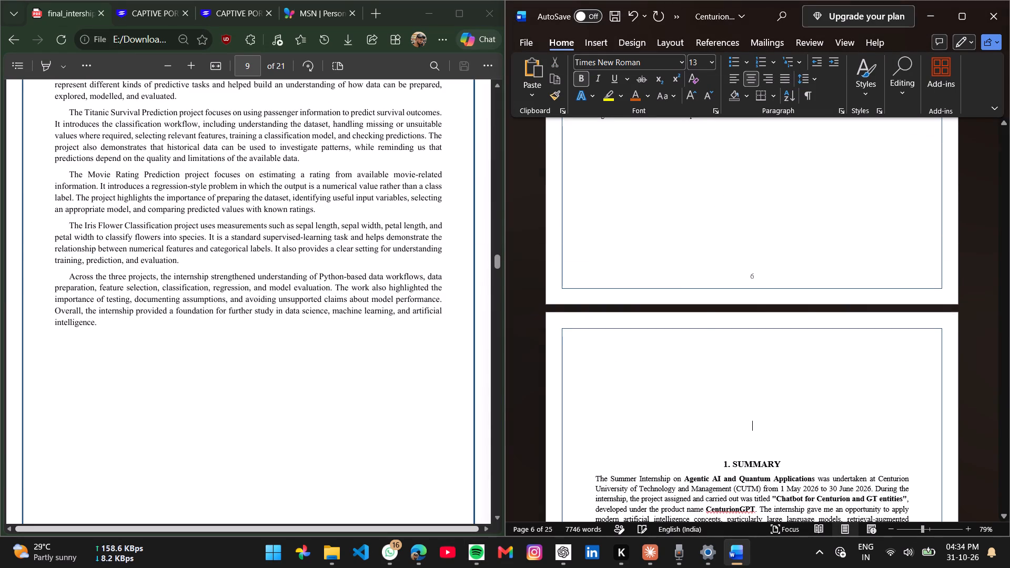
Examine the layout of the 1. SUMMARY page, including the spacing above its heading and where its text ends.
{"action": "scroll", "coordinate": [739, 441], "scroll_direction": "down", "scroll_amount": 4}
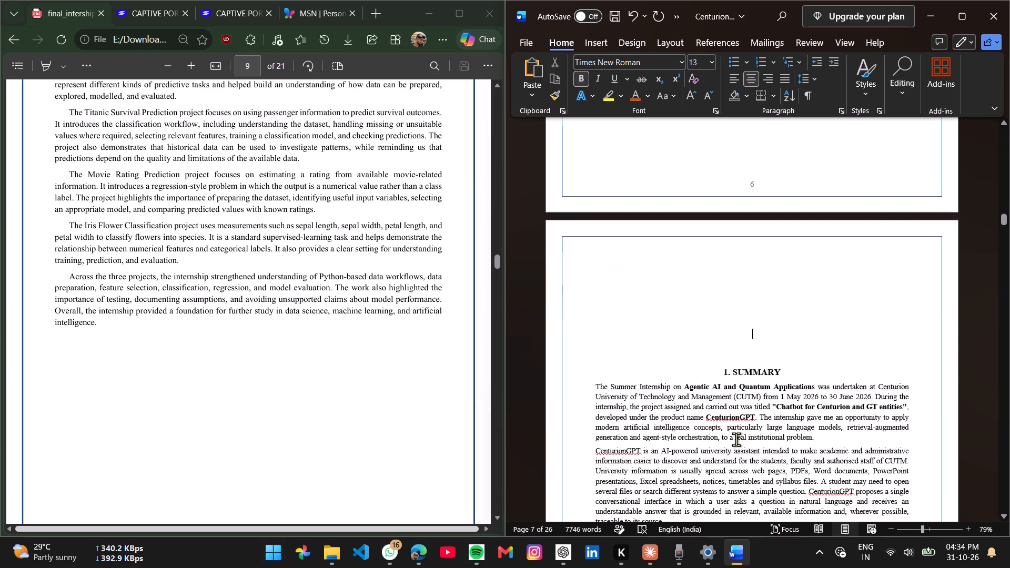
{"action": "scroll", "coordinate": [733, 437], "scroll_direction": "down", "scroll_amount": 11}
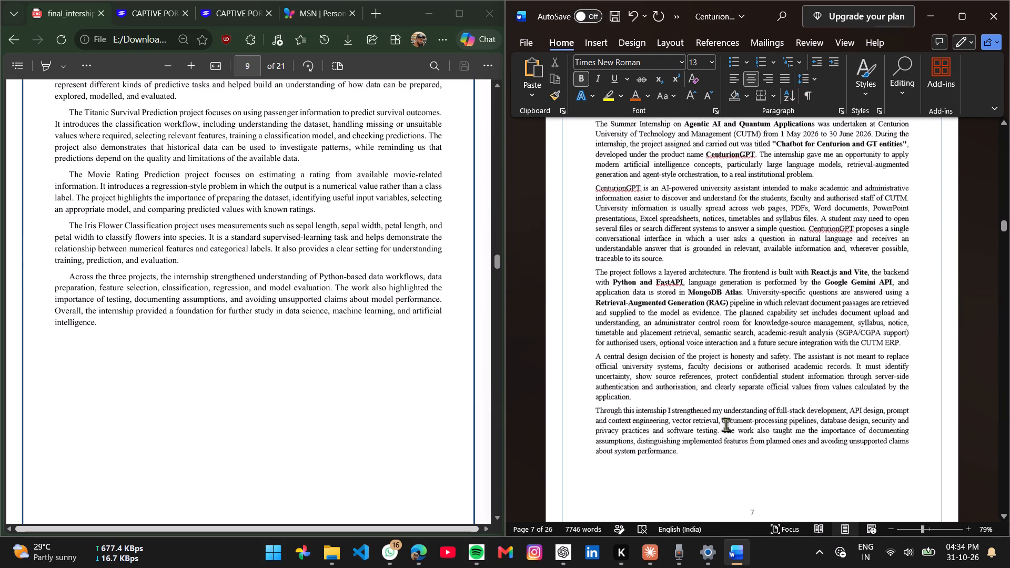
{"action": "scroll", "coordinate": [725, 424], "scroll_direction": "up", "scroll_amount": 3}
{"action": "scroll", "coordinate": [726, 424], "scroll_direction": "down", "scroll_amount": 7}
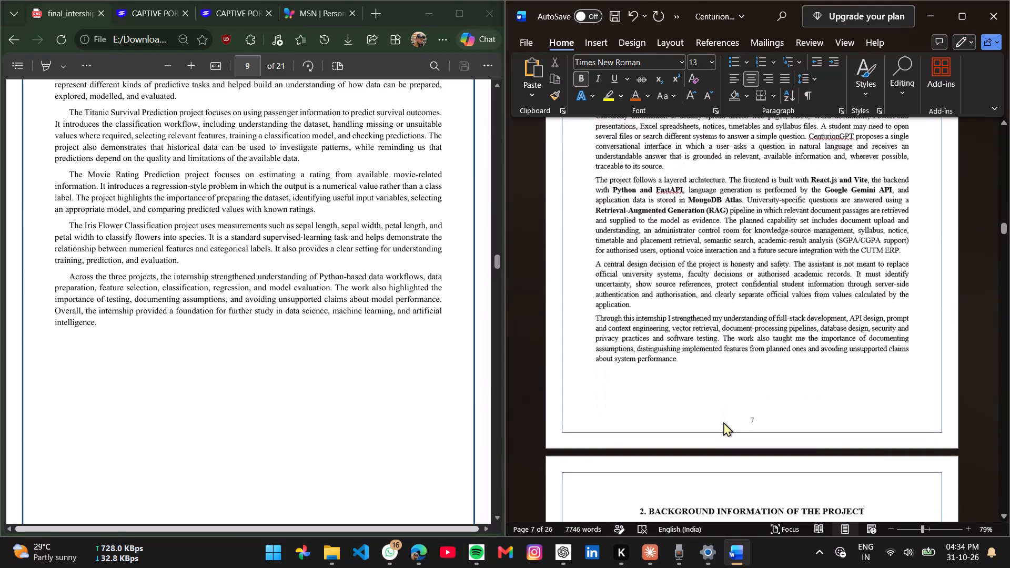
{"action": "scroll", "coordinate": [723, 422], "scroll_direction": "up", "scroll_amount": 5}
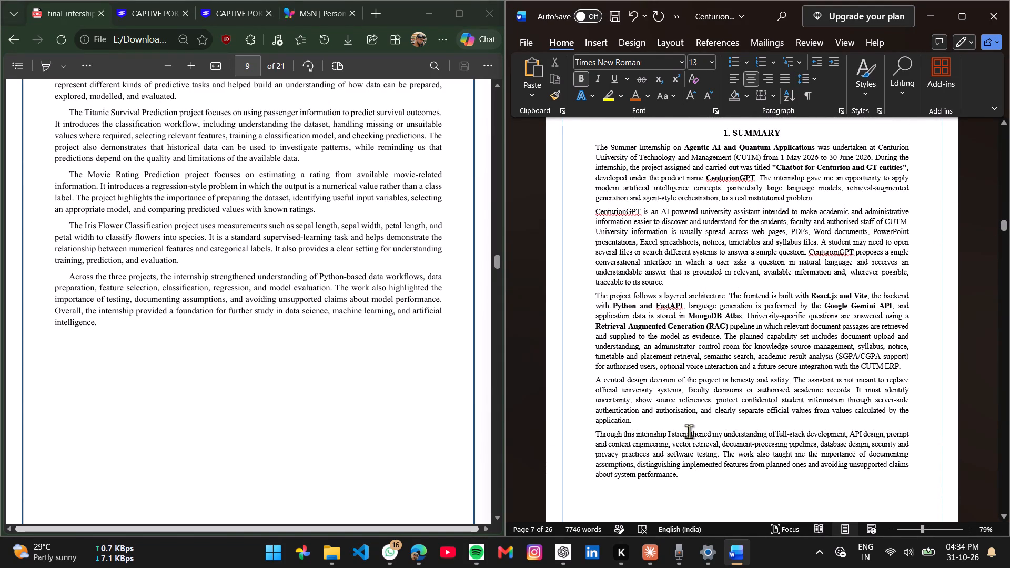
{"action": "scroll", "coordinate": [732, 371], "scroll_direction": "up", "scroll_amount": 1}
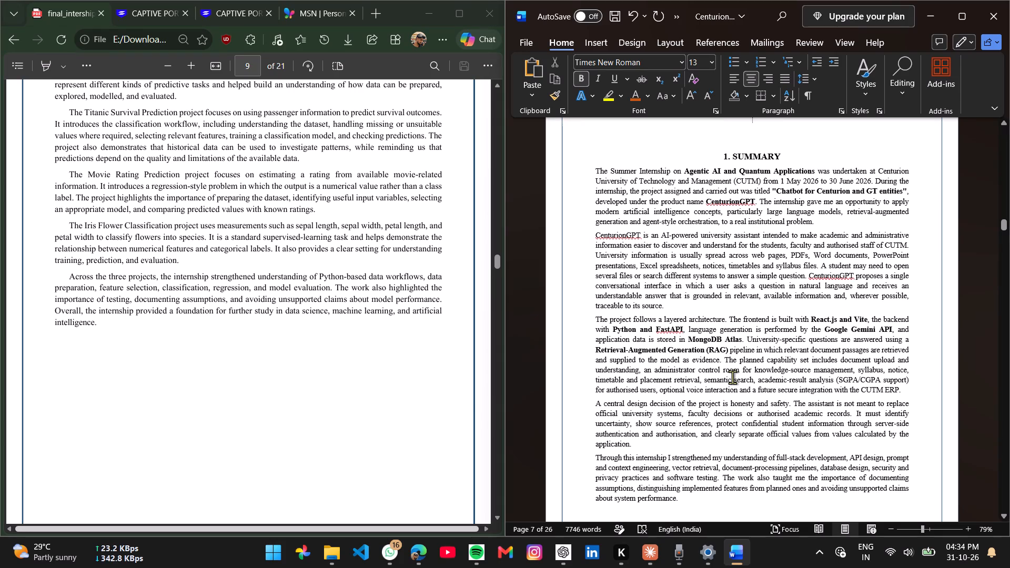
{"action": "scroll", "coordinate": [732, 379], "scroll_direction": "down", "scroll_amount": 1}
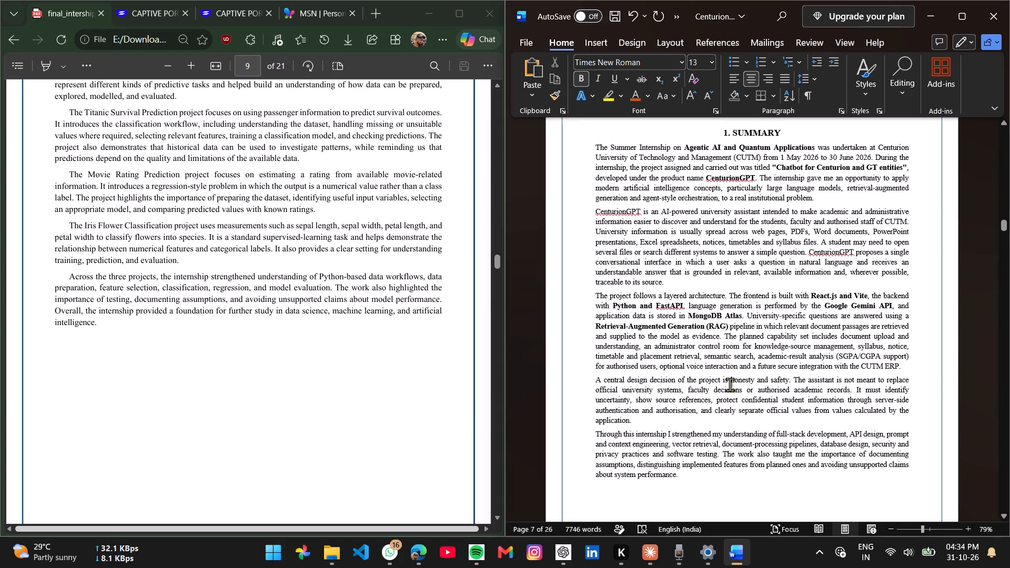
{"action": "scroll", "coordinate": [728, 388], "scroll_direction": "down", "scroll_amount": 2, "text": "ctrl"}
{"action": "scroll", "coordinate": [728, 388], "scroll_direction": "up", "scroll_amount": 4}
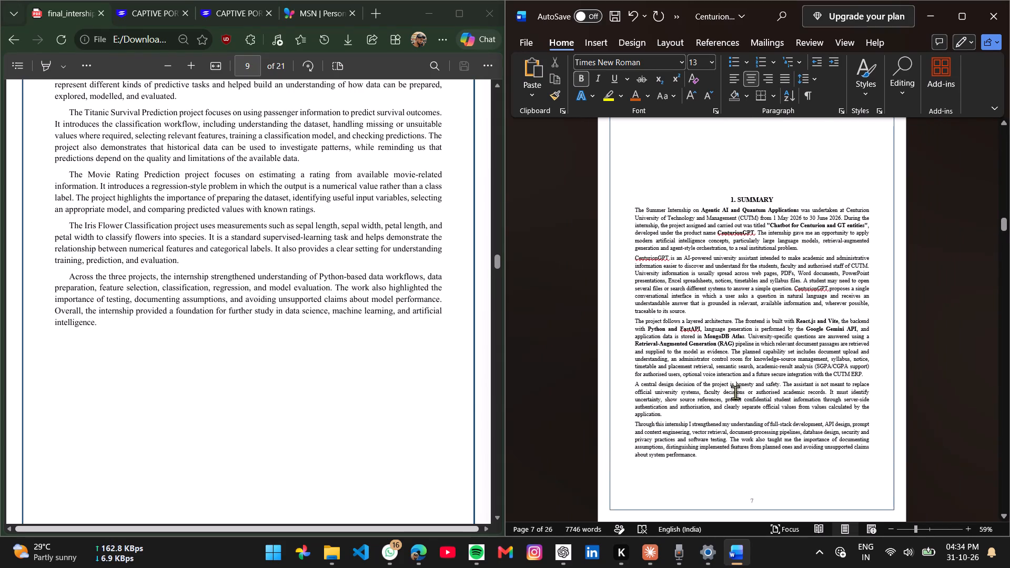
{"action": "scroll", "coordinate": [735, 392], "scroll_direction": "up", "scroll_amount": 2}
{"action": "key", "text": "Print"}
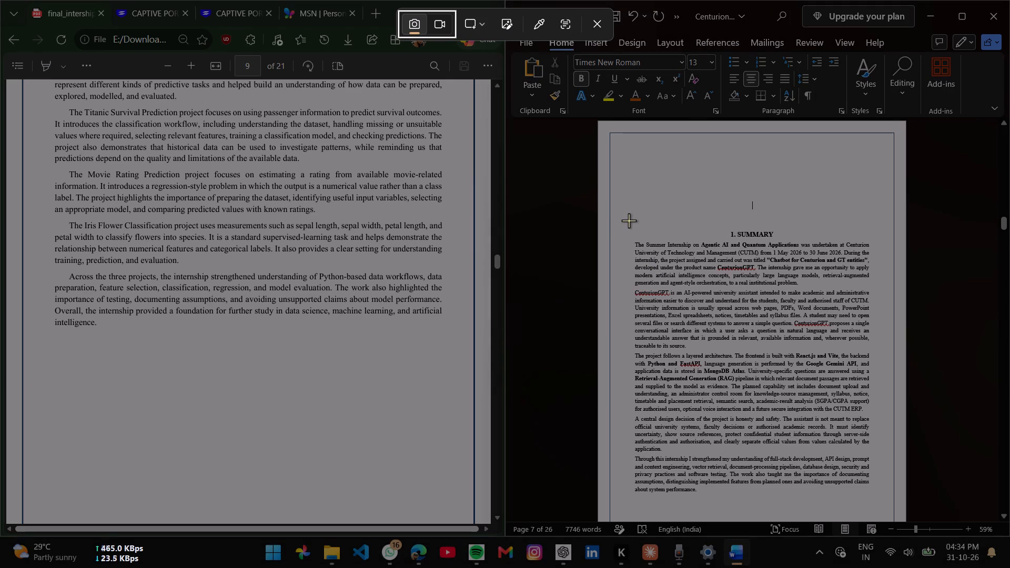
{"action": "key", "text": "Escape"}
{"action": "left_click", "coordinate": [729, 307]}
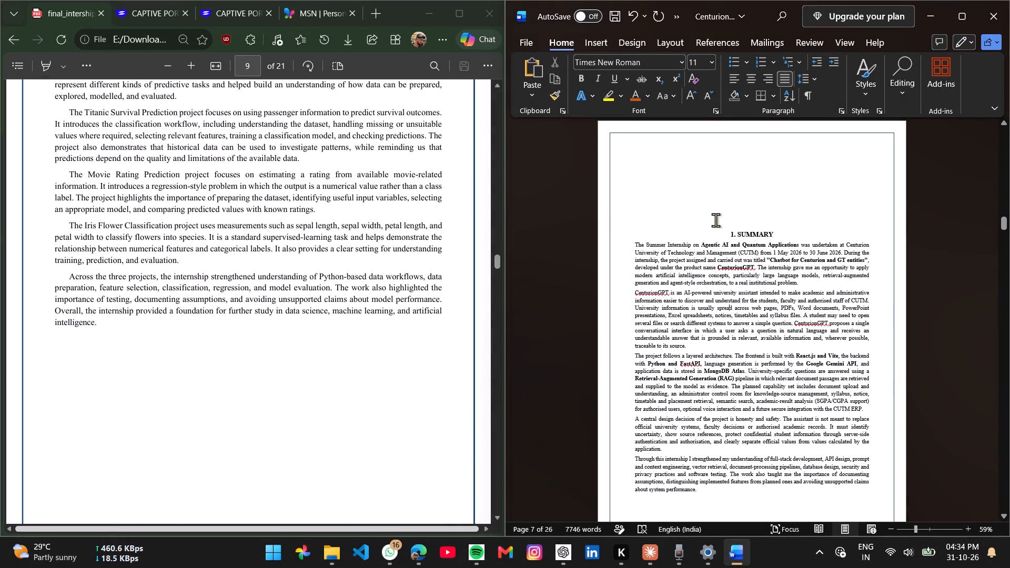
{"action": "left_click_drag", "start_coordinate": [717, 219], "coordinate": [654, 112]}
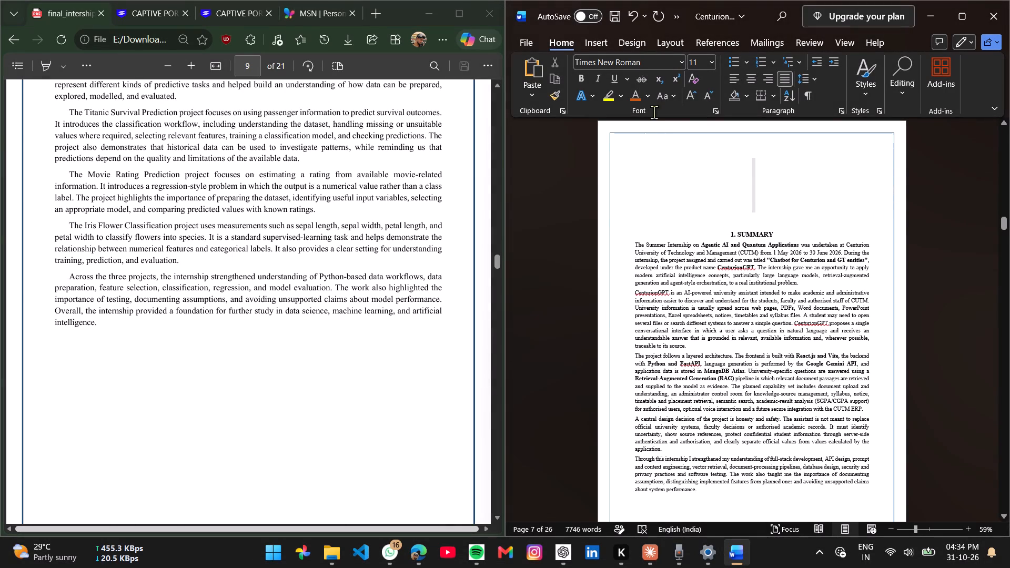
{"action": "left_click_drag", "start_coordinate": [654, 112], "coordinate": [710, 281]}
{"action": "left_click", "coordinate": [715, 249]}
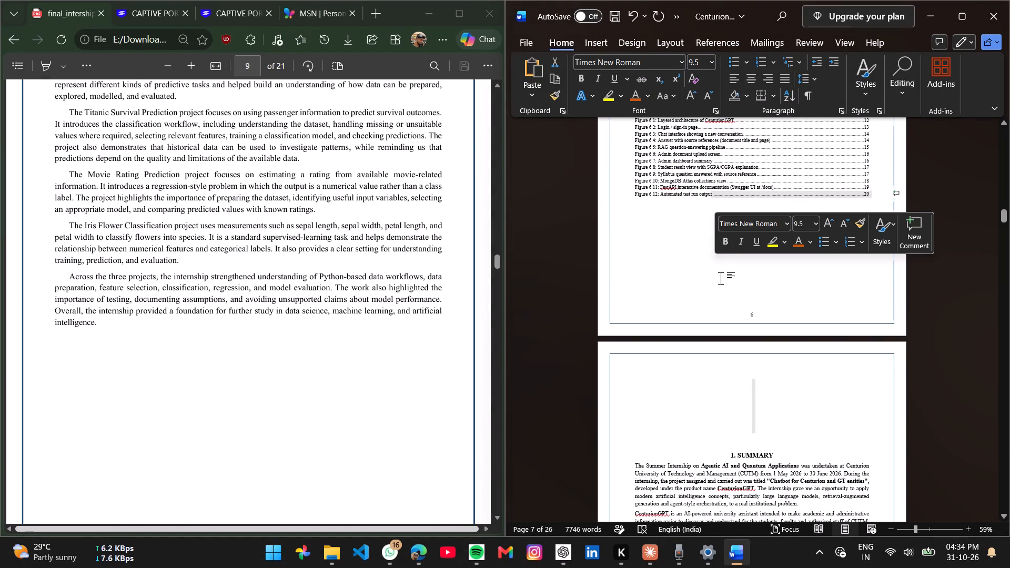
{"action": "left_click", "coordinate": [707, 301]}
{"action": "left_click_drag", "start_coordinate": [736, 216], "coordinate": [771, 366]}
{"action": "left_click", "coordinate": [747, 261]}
Delete the blank lines between the List of Figures entries and the 1. SUMMARY heading, and insert five blank lines there instead.
{"action": "scroll", "coordinate": [761, 301], "scroll_direction": "up", "scroll_amount": 4}
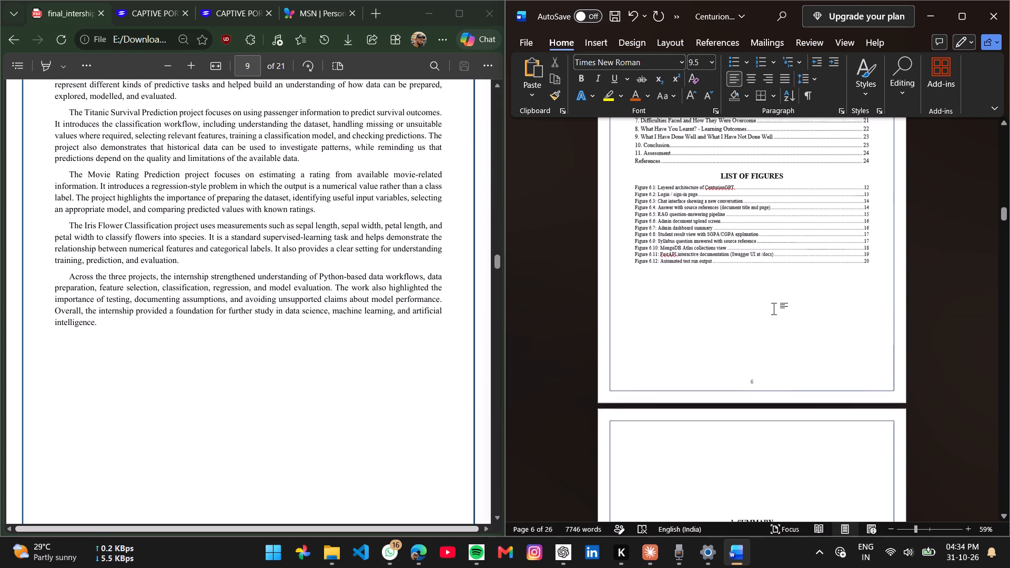
{"action": "scroll", "coordinate": [774, 313], "scroll_direction": "up", "scroll_amount": 2}
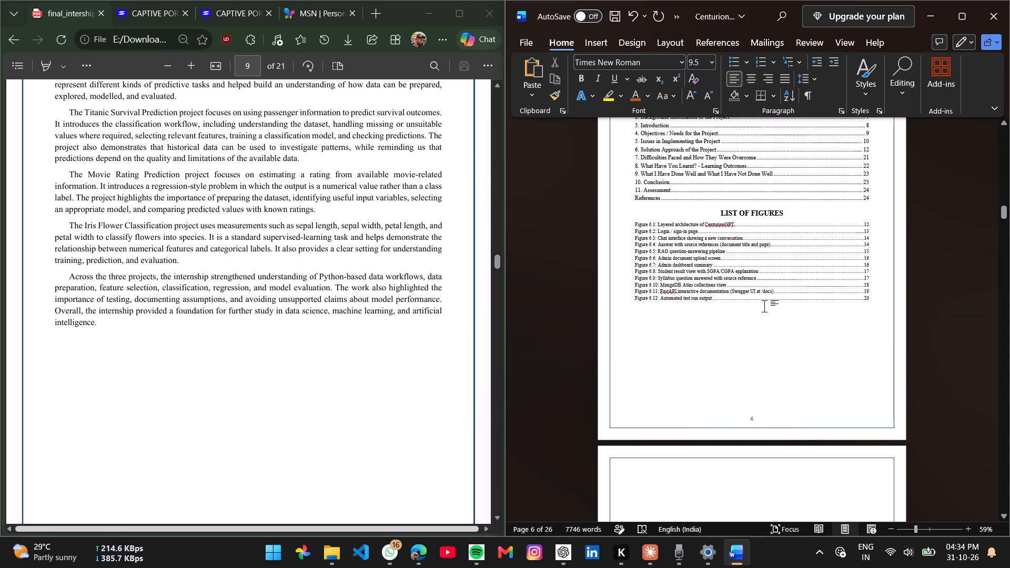
{"action": "scroll", "coordinate": [762, 306], "scroll_direction": "down", "scroll_amount": 5}
{"action": "left_click_drag", "start_coordinate": [736, 388], "coordinate": [757, 458]}
{"action": "key", "text": "BackSpace"}
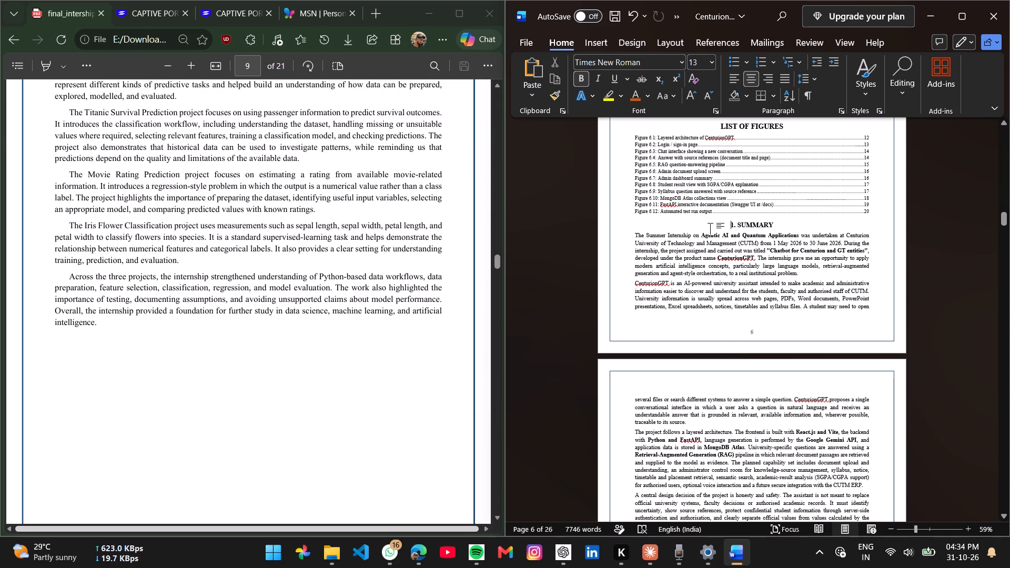
{"action": "key", "text": "Return"}
{"action": "key", "text": "Return"}
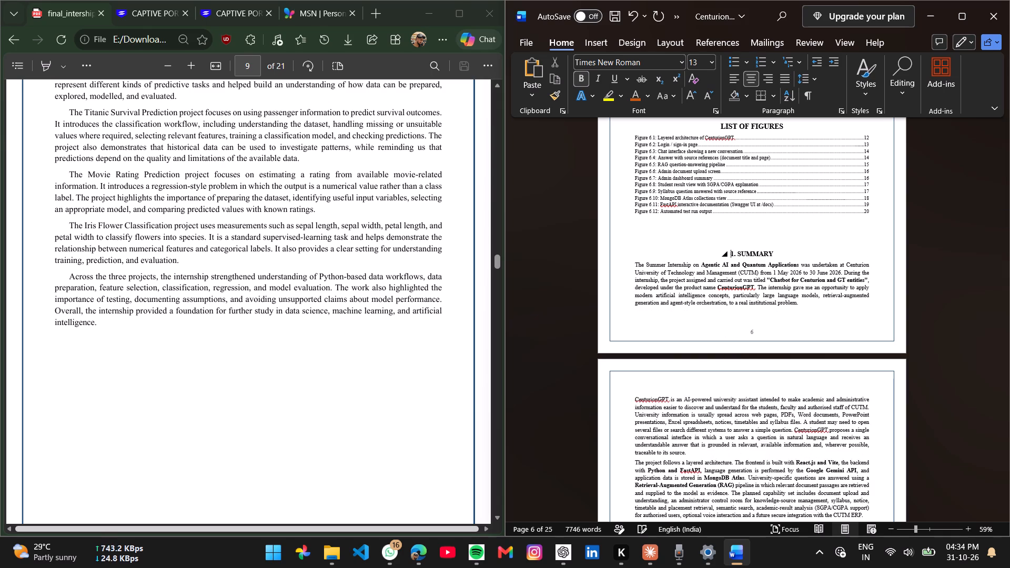
{"action": "key", "text": "Return"}
{"action": "key", "text": "Return"}
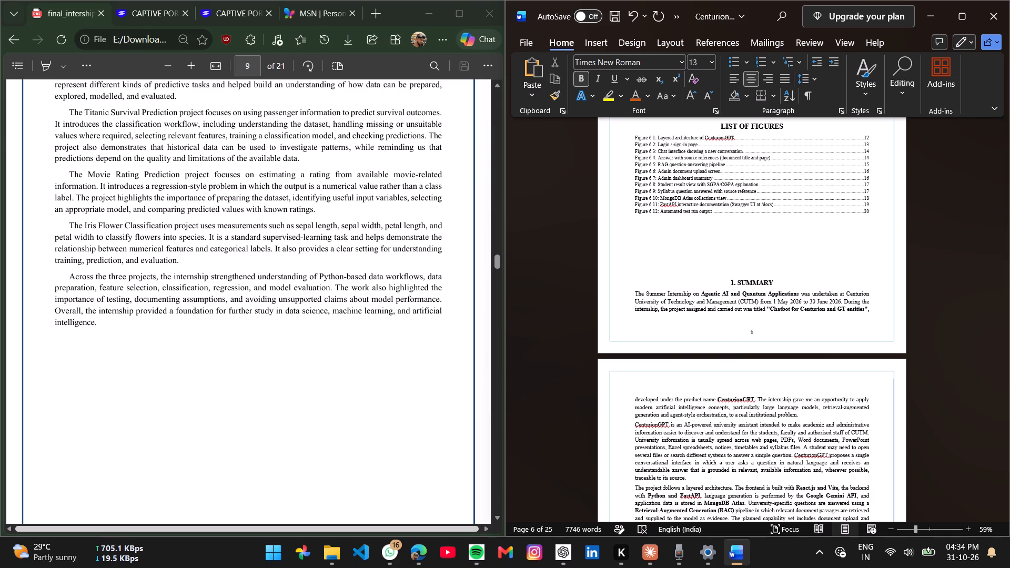
{"action": "key", "text": "Return"}
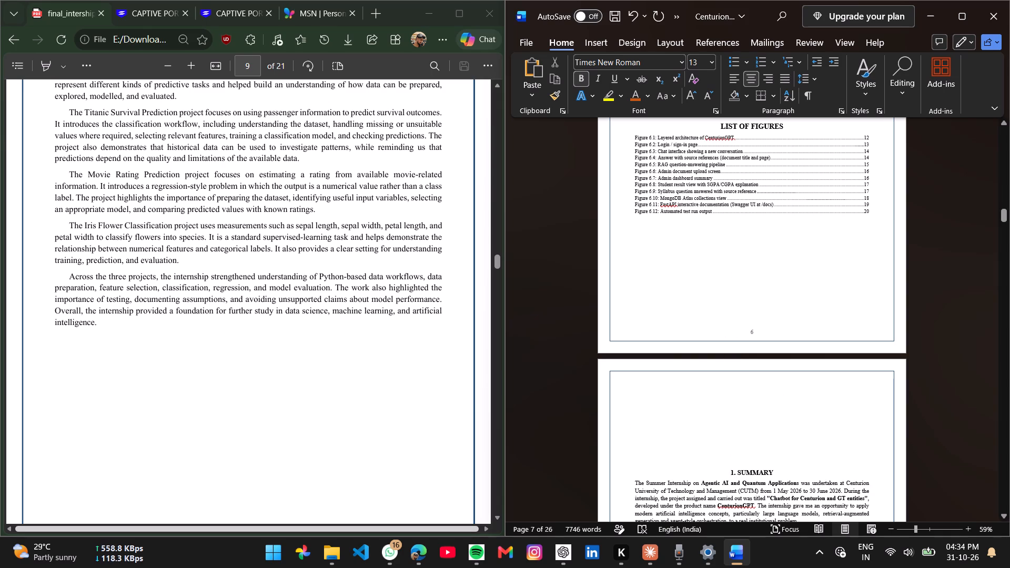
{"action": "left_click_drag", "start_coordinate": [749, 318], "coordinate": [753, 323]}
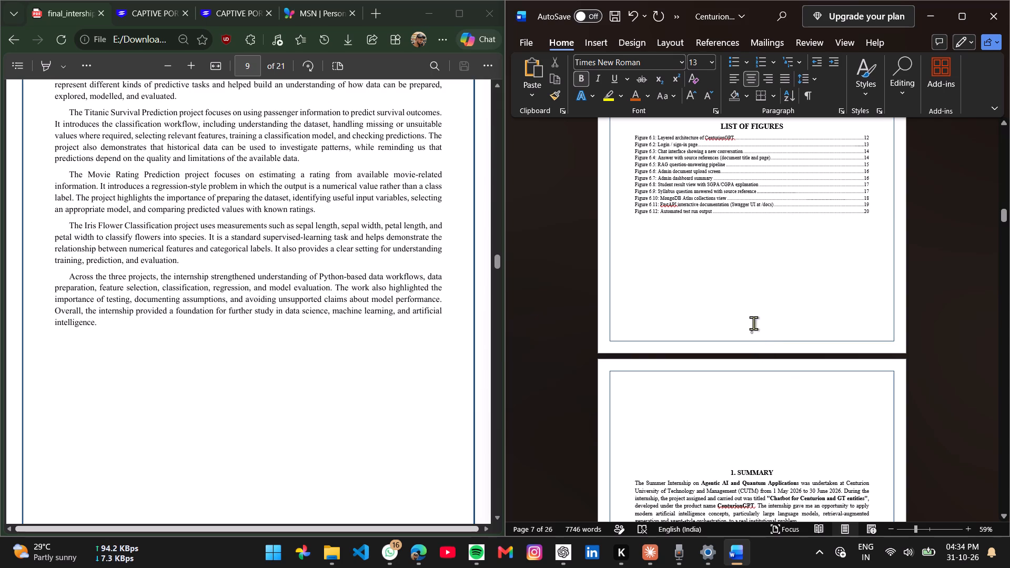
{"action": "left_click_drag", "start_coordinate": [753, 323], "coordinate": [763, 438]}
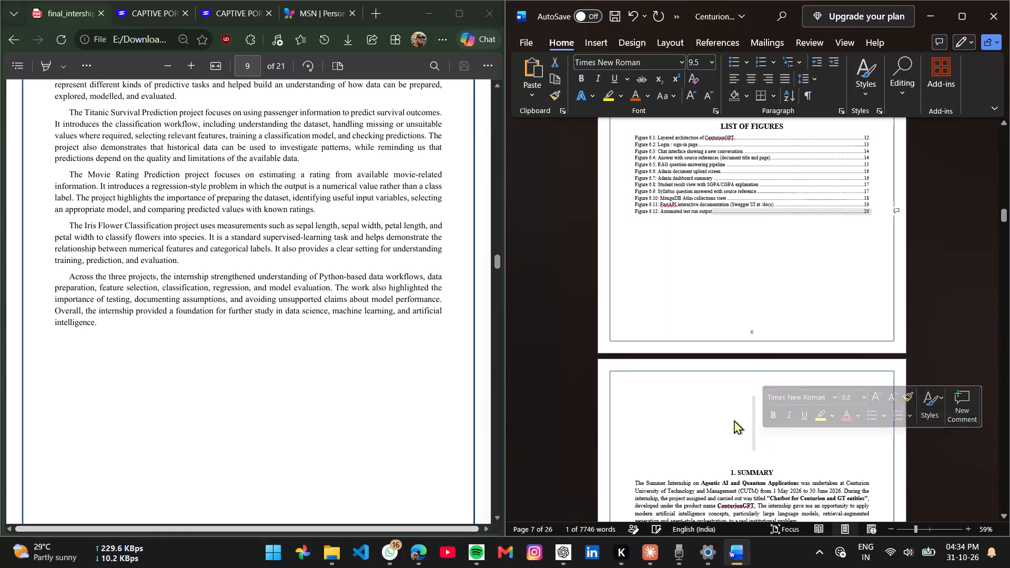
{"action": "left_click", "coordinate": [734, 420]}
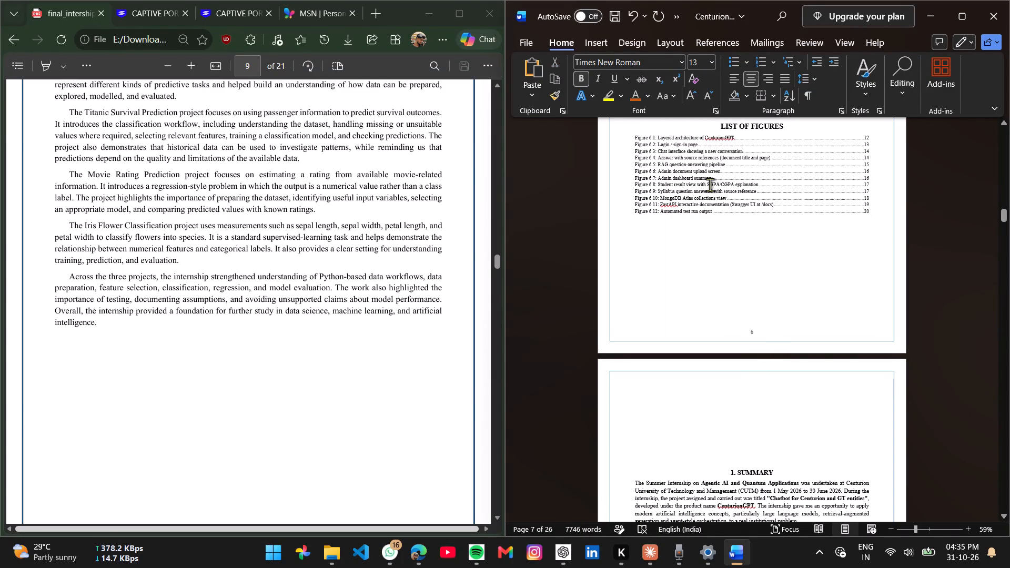
Delete the LIST OF FIGURES heading with all its figure entries and the first blank lines that follow.
{"action": "scroll", "coordinate": [710, 185], "scroll_direction": "up", "scroll_amount": 1}
{"action": "left_click_drag", "start_coordinate": [693, 139], "coordinate": [755, 398]}
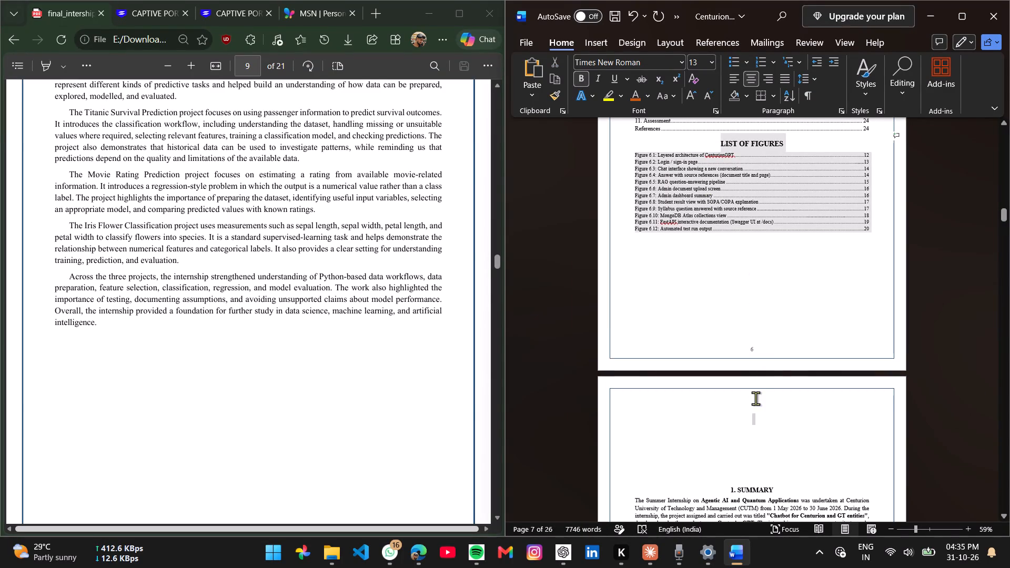
{"action": "left_click_drag", "start_coordinate": [755, 398], "coordinate": [756, 426]}
{"action": "key", "text": "BackSpace"}
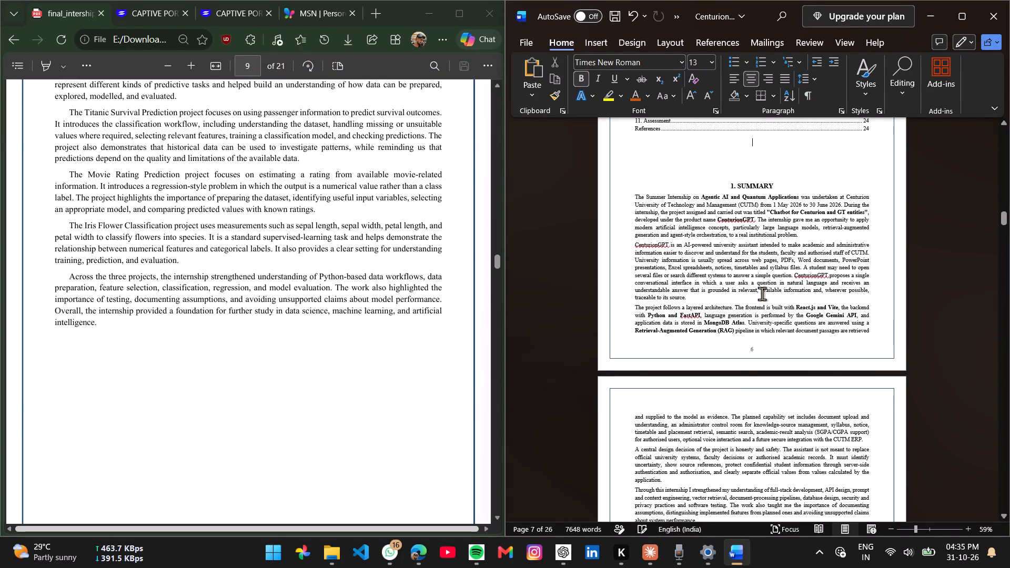
Insert nine blank lines between the contents entries and 1. SUMMARY to push the Summary onto the next page.
{"action": "key", "text": "Return"}
{"action": "key", "text": "Return"}
{"action": "key", "text": "Return"}
{"action": "key", "text": "Return"}
{"action": "key", "text": "Return"}
{"action": "key", "text": "Return"}
{"action": "key", "text": "Return"}
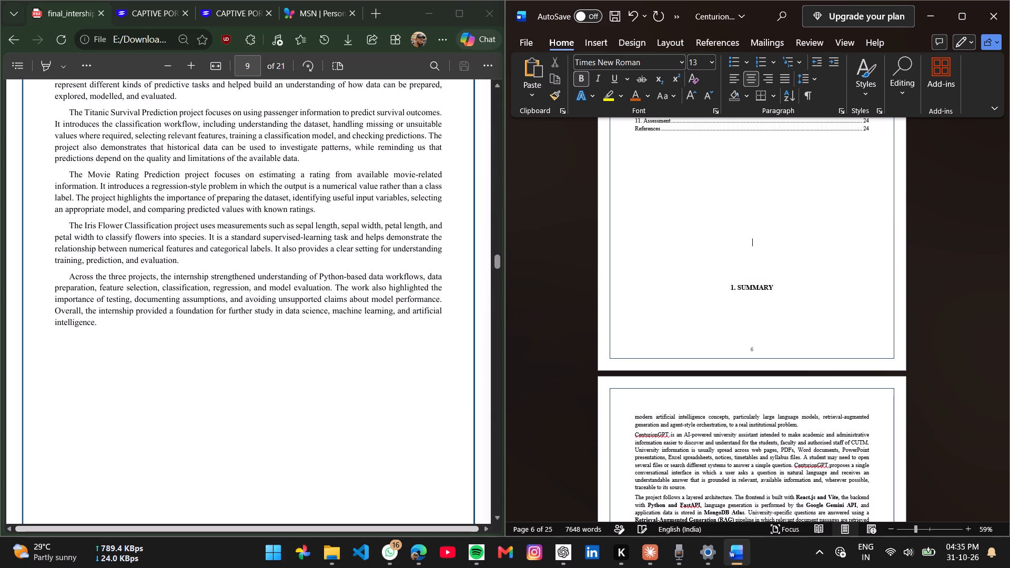
{"action": "key", "text": "Return"}
{"action": "key", "text": "Return"}
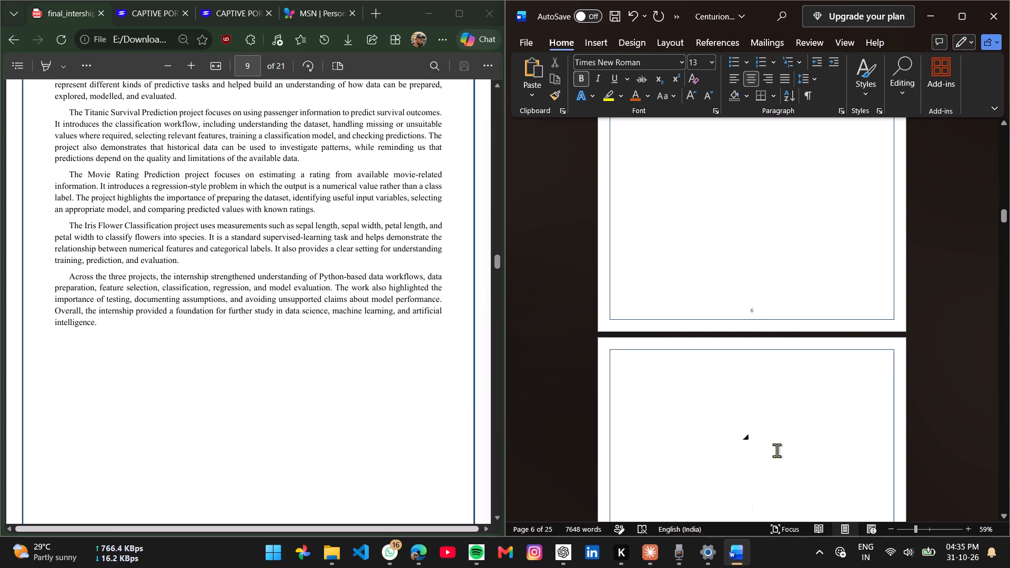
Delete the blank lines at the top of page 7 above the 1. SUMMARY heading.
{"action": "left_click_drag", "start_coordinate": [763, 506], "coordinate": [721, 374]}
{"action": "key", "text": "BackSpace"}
Examine the TABLE OF CONTENTS page and the position of the Summary below its last entry.
{"action": "scroll", "coordinate": [775, 331], "scroll_direction": "up", "scroll_amount": 7}
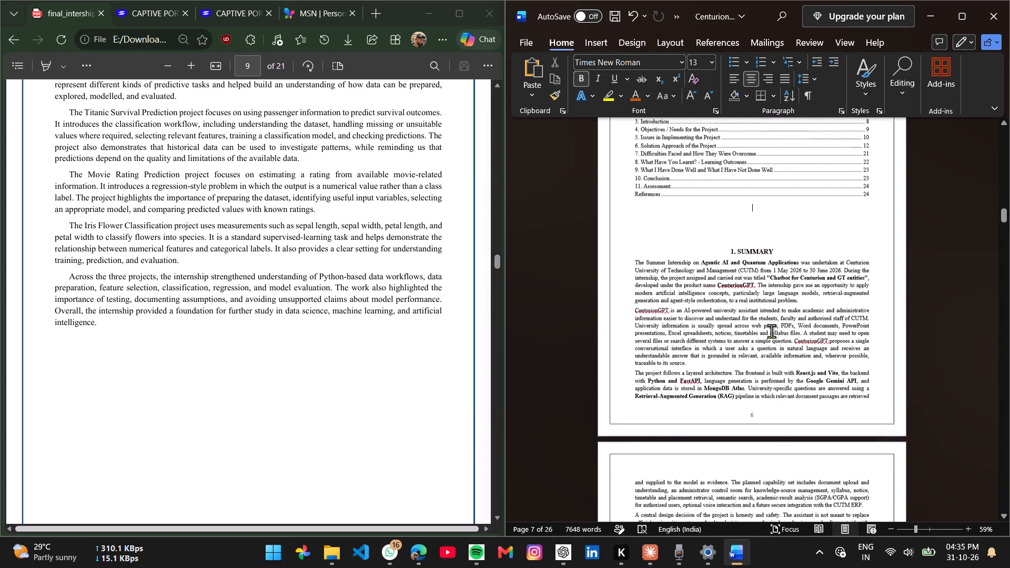
{"action": "left_click", "coordinate": [786, 195]}
{"action": "scroll", "coordinate": [766, 263], "scroll_direction": "up", "scroll_amount": 5}
{"action": "left_click", "coordinate": [763, 241]}
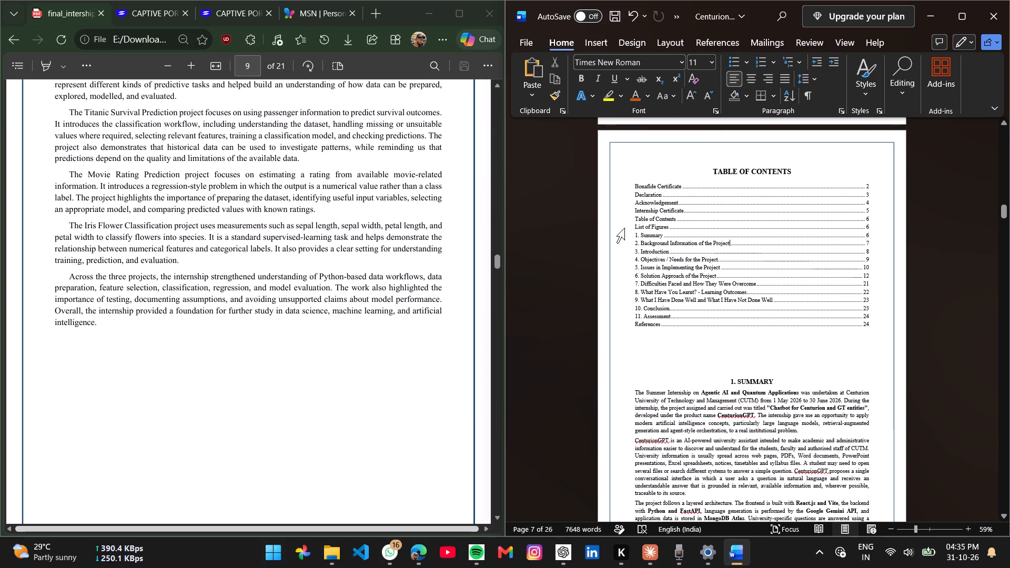
{"action": "scroll", "coordinate": [715, 362], "scroll_direction": "up", "scroll_amount": 3}
{"action": "scroll", "coordinate": [716, 372], "scroll_direction": "down", "scroll_amount": 10}
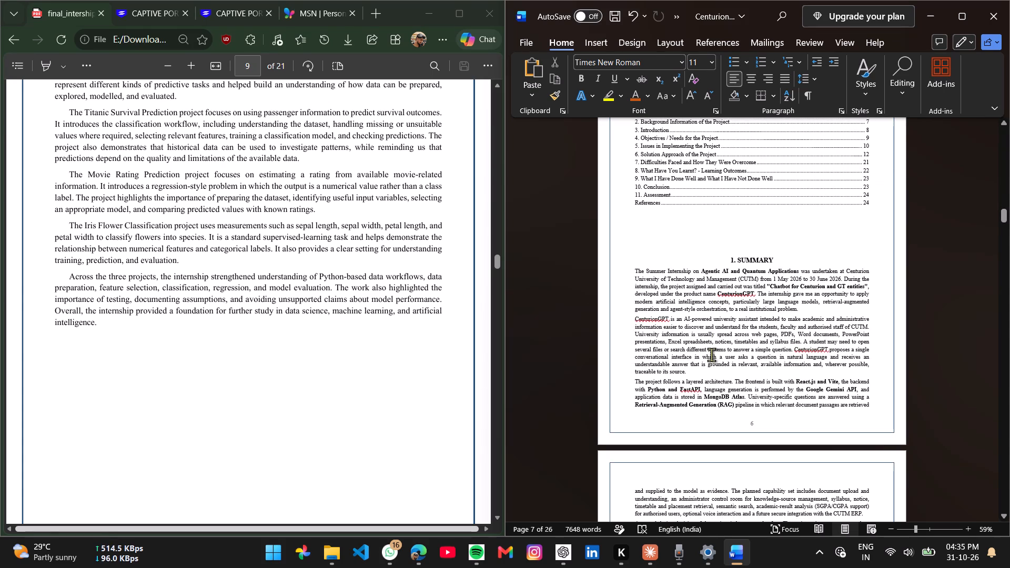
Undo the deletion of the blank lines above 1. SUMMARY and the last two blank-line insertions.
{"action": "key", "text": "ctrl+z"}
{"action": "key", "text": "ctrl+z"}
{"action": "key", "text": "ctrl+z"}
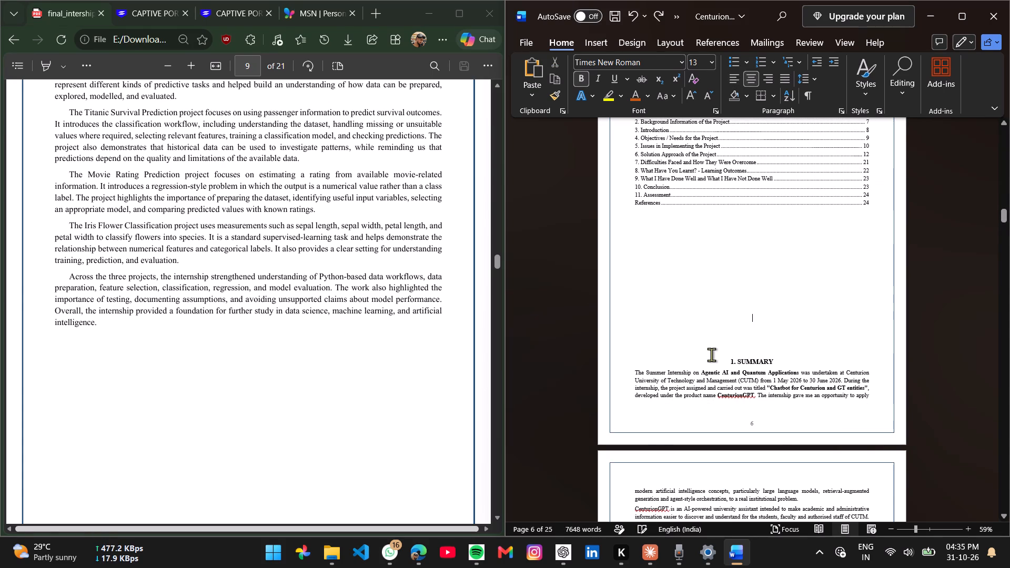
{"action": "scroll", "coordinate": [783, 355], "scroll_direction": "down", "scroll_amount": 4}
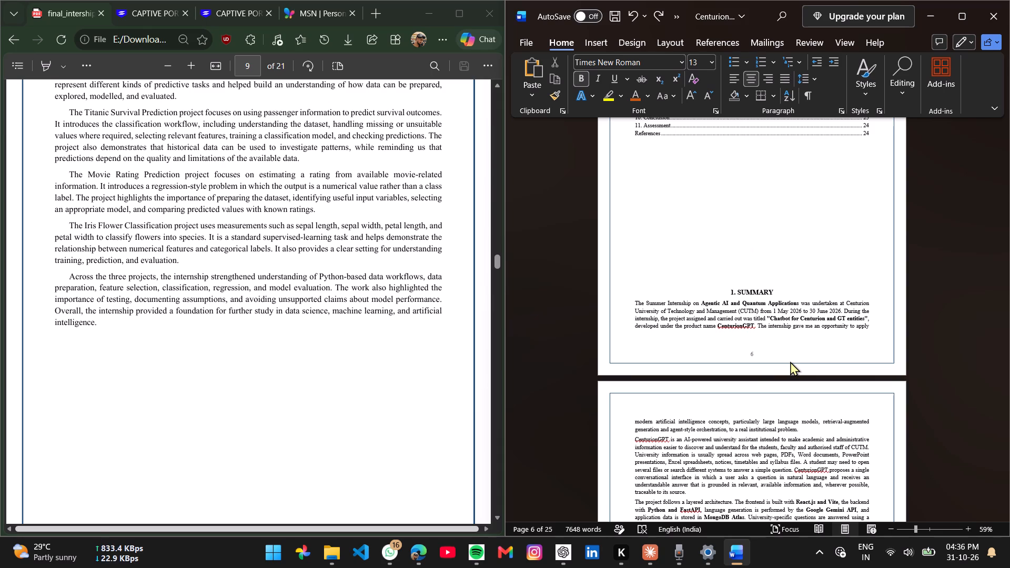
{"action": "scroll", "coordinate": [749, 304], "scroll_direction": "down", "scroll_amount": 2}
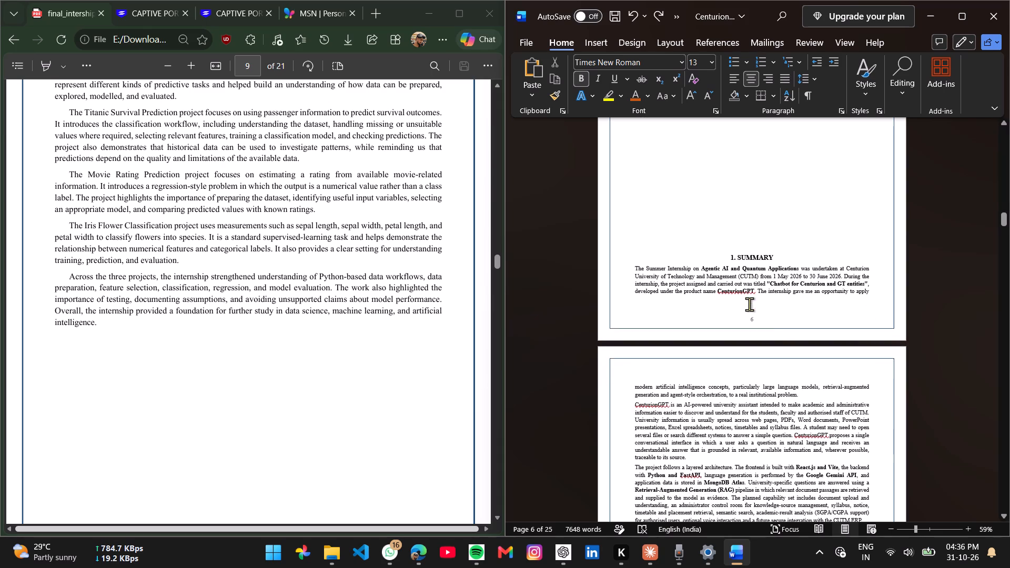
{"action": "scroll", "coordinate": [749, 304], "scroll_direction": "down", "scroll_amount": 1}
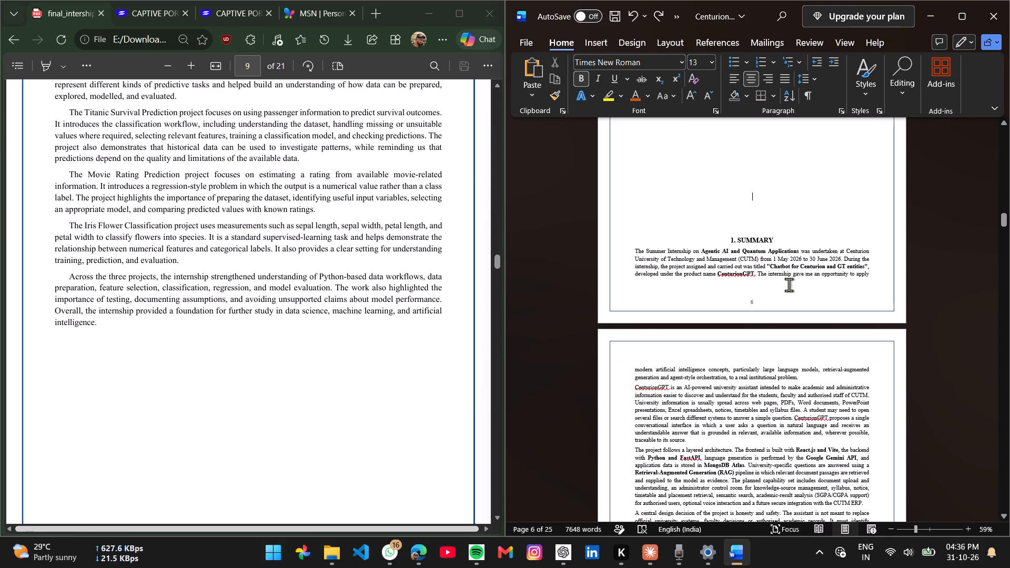
Delete the block of blank lines between the contents entries and the 1. SUMMARY heading on page 6.
{"action": "scroll", "coordinate": [808, 249], "scroll_direction": "up", "scroll_amount": 8}
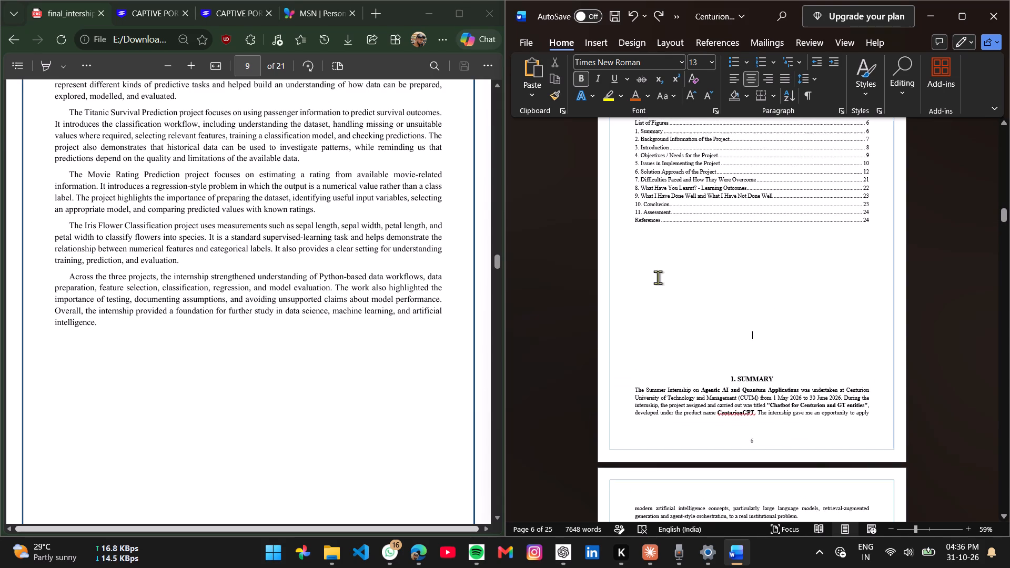
{"action": "left_click", "coordinate": [746, 248]}
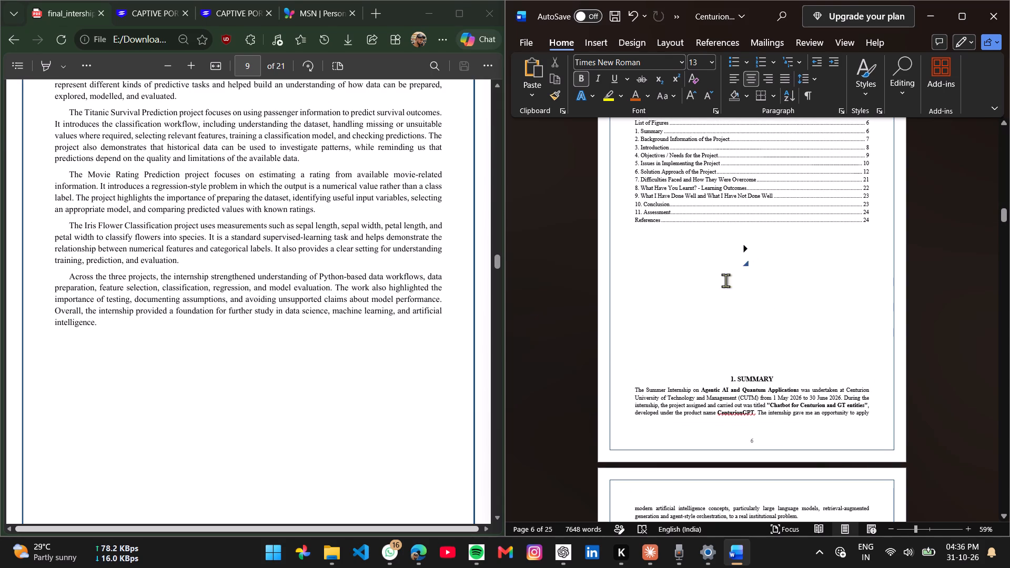
{"action": "left_click_drag", "start_coordinate": [706, 290], "coordinate": [704, 414]}
{"action": "left_click", "coordinate": [698, 322]}
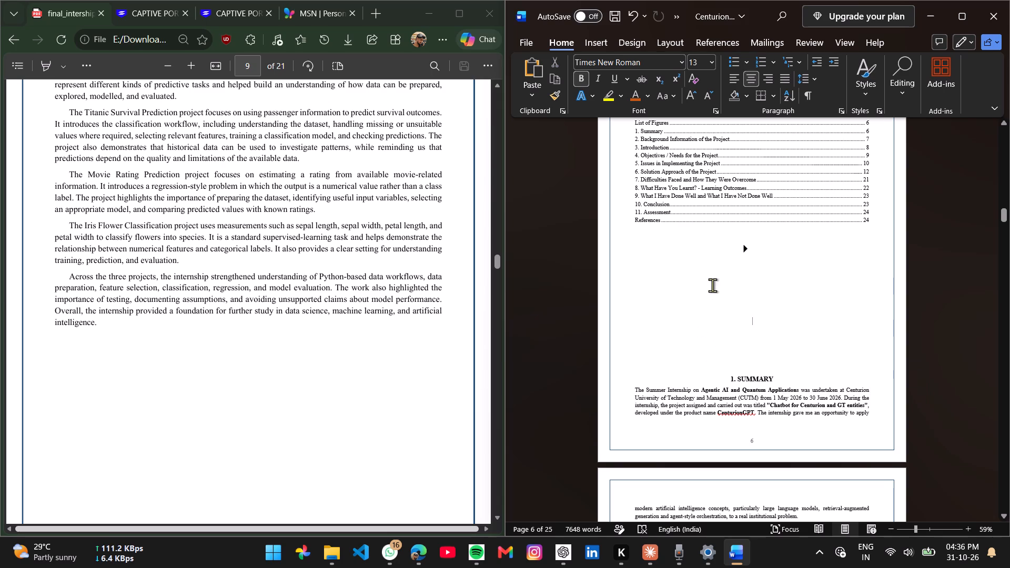
{"action": "left_click_drag", "start_coordinate": [713, 283], "coordinate": [709, 368]}
{"action": "key", "text": "BackSpace"}
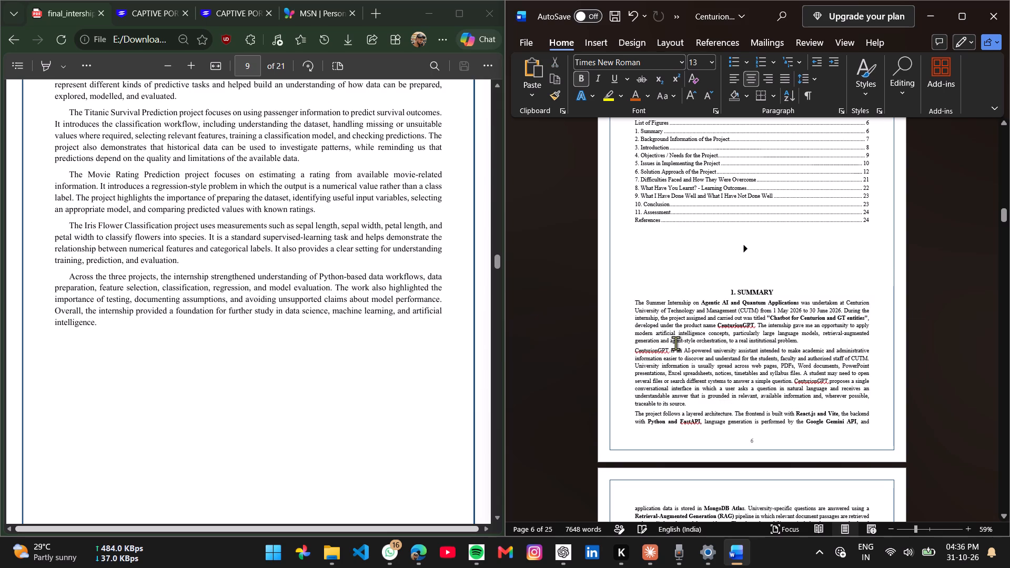
Insert ten blank lines above the 1. SUMMARY heading and remove the last three of them.
{"action": "key", "text": "Return"}
{"action": "key", "text": "Return"}
{"action": "key", "text": "Return"}
{"action": "key", "text": "Return"}
{"action": "key", "text": "Return"}
{"action": "key", "text": "Return"}
{"action": "key", "text": "Return"}
{"action": "key", "text": "Return"}
{"action": "key", "text": "Return"}
{"action": "key", "text": "Return"}
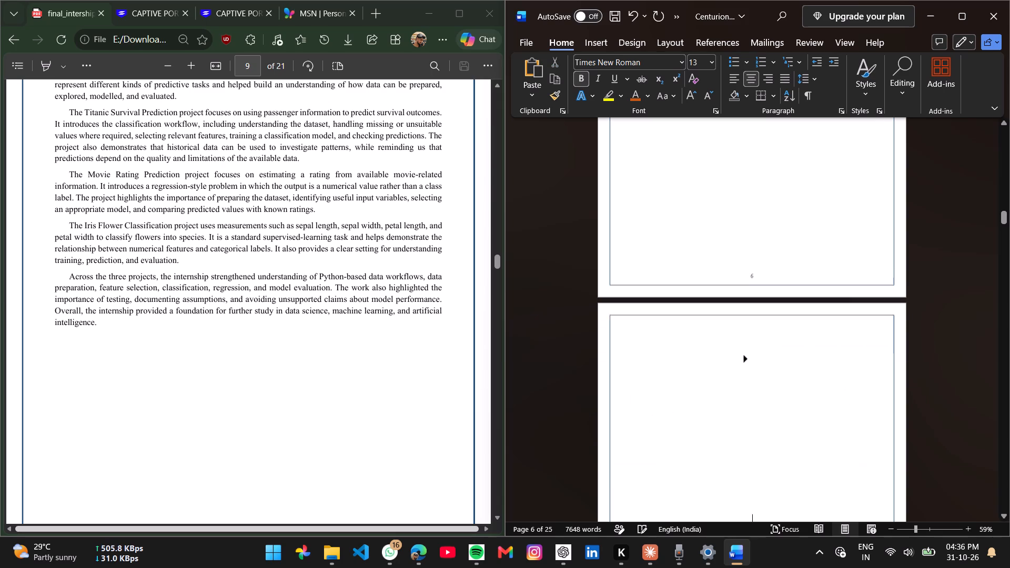
{"action": "key", "text": "BackSpace"}
{"action": "key", "text": "BackSpace"}
{"action": "key", "text": "BackSpace"}
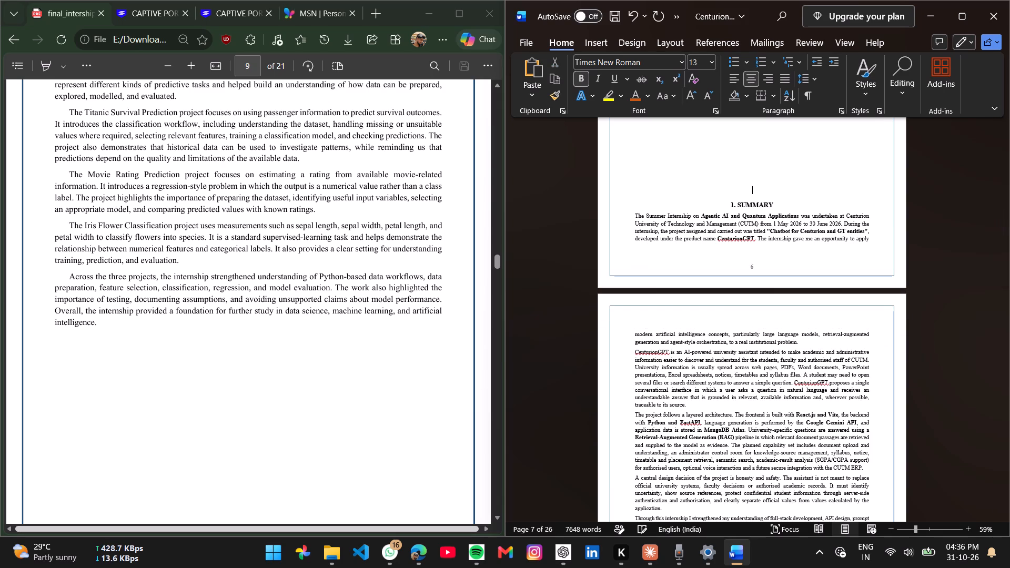
Fill the blank line above 1. SUMMARY with tabs until the heading moves to the top of page 7.
{"action": "key", "text": "Tab"}
{"action": "key", "text": "Tab"}
{"action": "key", "text": "Tab"}
{"action": "key", "text": "Tab"}
{"action": "key", "text": "Tab"}
{"action": "key", "text": "Tab"}
{"action": "key", "text": "Tab"}
{"action": "key", "text": "Tab"}
{"action": "key", "text": "Tab"}
{"action": "key", "text": "Tab"}
{"action": "key", "text": "Tab"}
{"action": "key", "text": "Tab"}
{"action": "key", "text": "Tab"}
{"action": "key", "text": "Tab"}
{"action": "key", "text": "Tab"}
{"action": "key", "text": "Tab"}
{"action": "key", "text": "Tab"}
{"action": "key", "text": "Tab"}
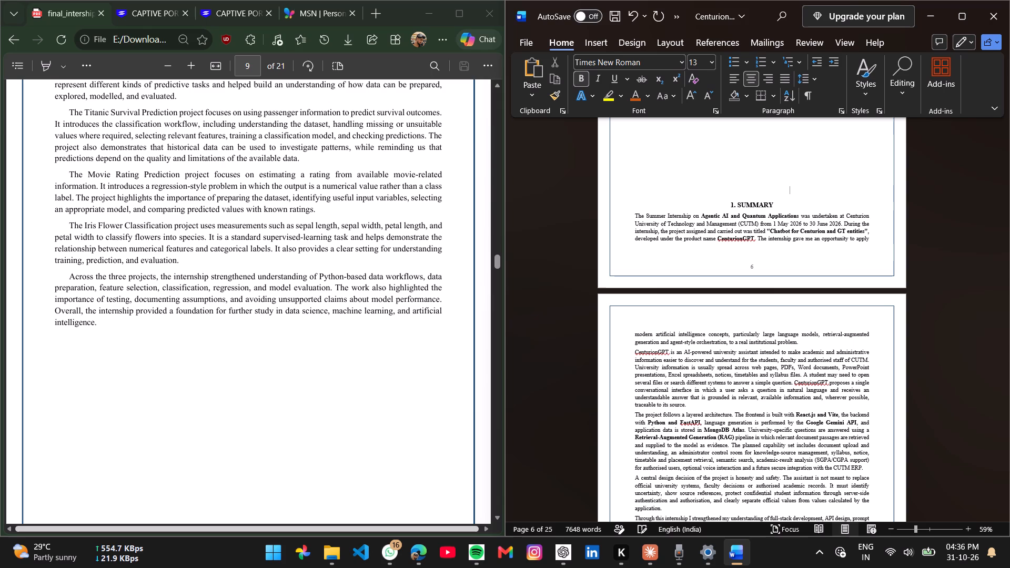
{"action": "key", "text": "Tab"}
{"action": "key", "text": "Tab"}
{"action": "key", "text": "Tab"}
{"action": "key", "text": "Tab"}
{"action": "key", "text": "Tab"}
{"action": "key", "text": "Tab"}
{"action": "key", "text": "Tab"}
{"action": "key", "text": "Tab"}
{"action": "key", "text": "Tab"}
{"action": "key", "text": "Tab"}
{"action": "key", "text": "Tab"}
{"action": "key", "text": "Tab"}
{"action": "key", "text": "Tab"}
{"action": "key", "text": "Tab"}
{"action": "key", "text": "Tab"}
{"action": "key", "text": "Tab"}
{"action": "key", "text": "Tab"}
{"action": "key", "text": "Tab"}
{"action": "key", "text": "Tab"}
{"action": "key", "text": "Tab"}
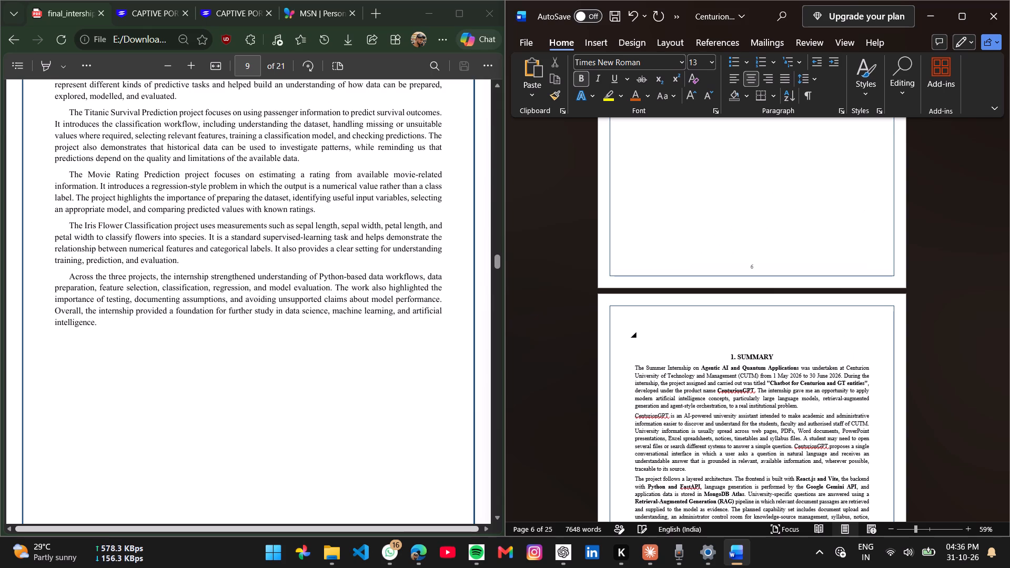
Trim the tabs above 1. SUMMARY and add back just enough to keep the heading at the top of page 7.
{"action": "key", "text": "BackSpace"}
{"action": "key", "text": "BackSpace"}
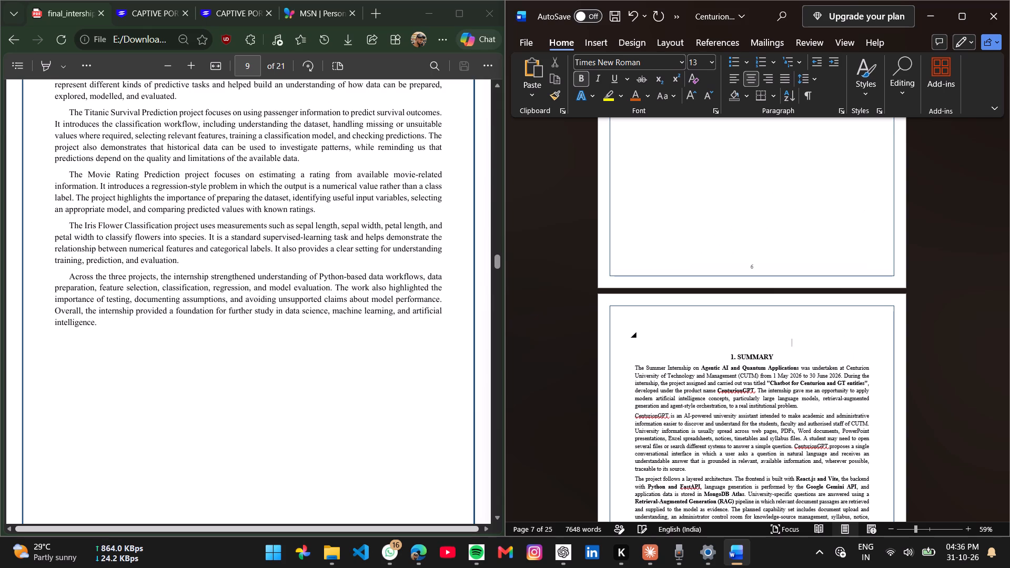
{"action": "key", "text": "BackSpace"}
{"action": "key", "text": "BackSpace"}
{"action": "key", "text": "BackSpace"}
{"action": "key", "text": "BackSpace"}
{"action": "key", "text": "BackSpace"}
{"action": "key", "text": "BackSpace"}
{"action": "key", "text": "BackSpace"}
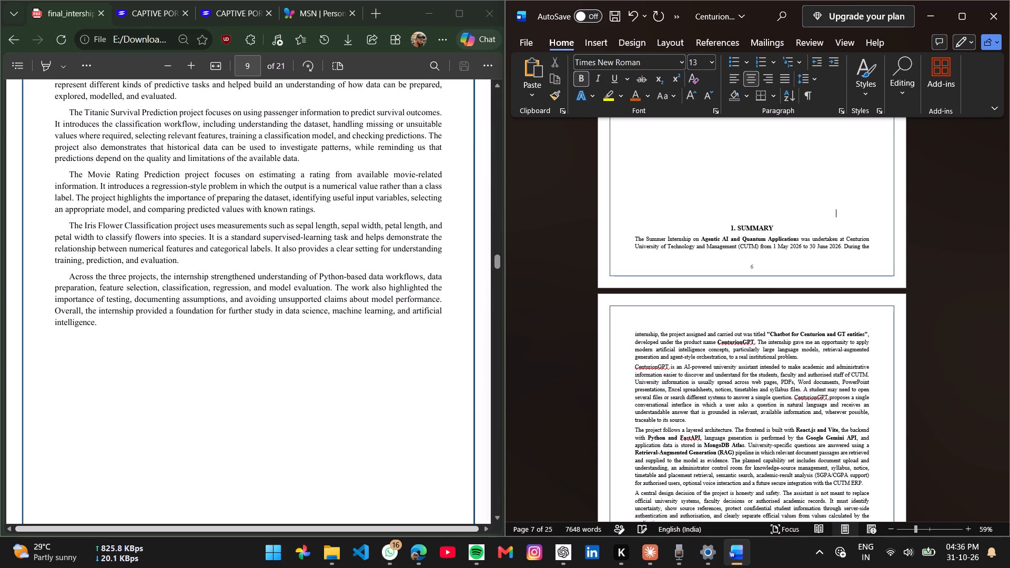
{"action": "key", "text": "Tab"}
{"action": "key", "text": "Tab"}
{"action": "key", "text": "Tab"}
{"action": "key", "text": "Tab"}
{"action": "key", "text": "Tab"}
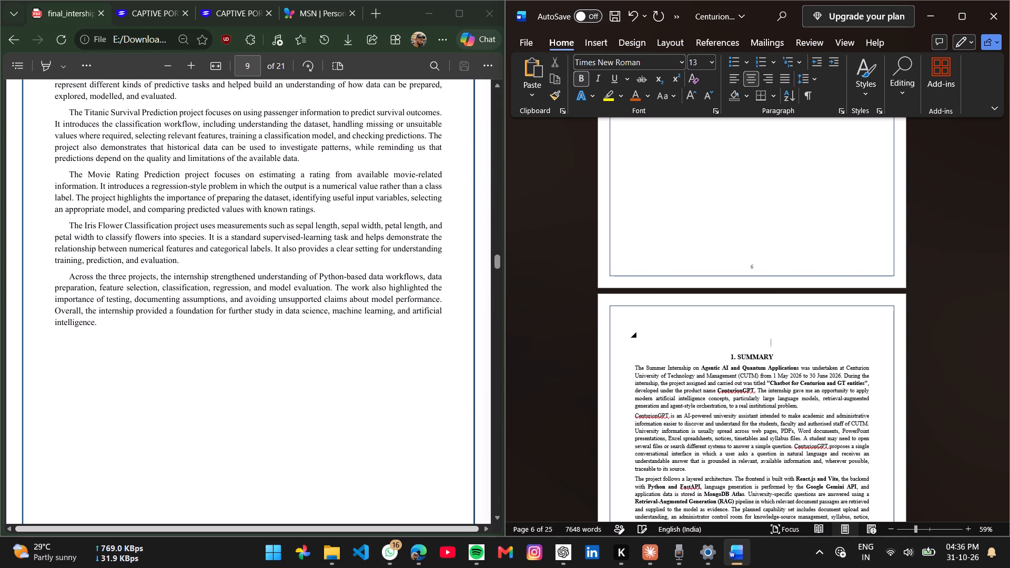
{"action": "key", "text": "BackSpace"}
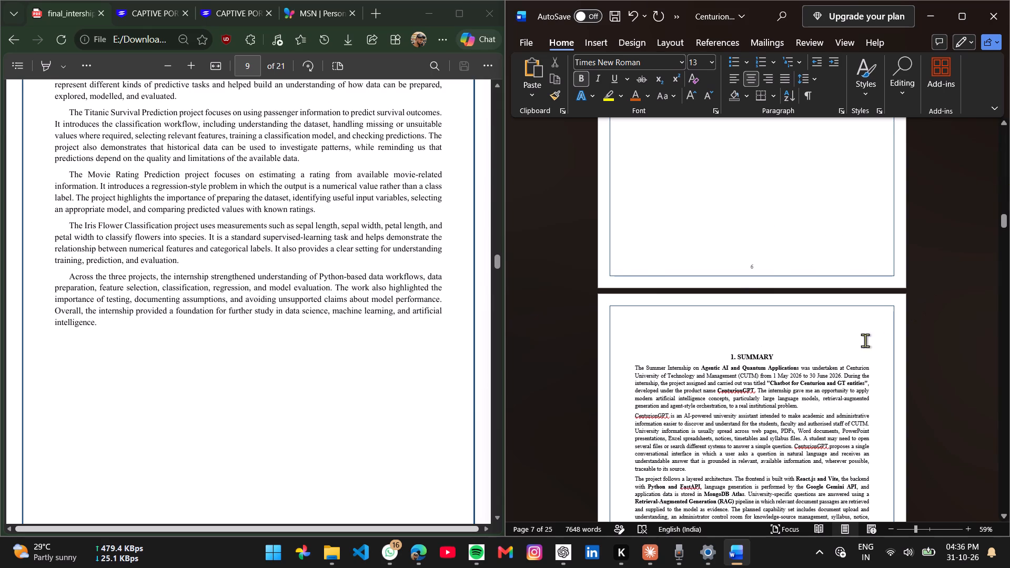
Delete the selected run of tabs above 1. SUMMARY at the top of page 7 and insert seven tabs instead.
{"action": "left_click_drag", "start_coordinate": [796, 343], "coordinate": [770, 315]}
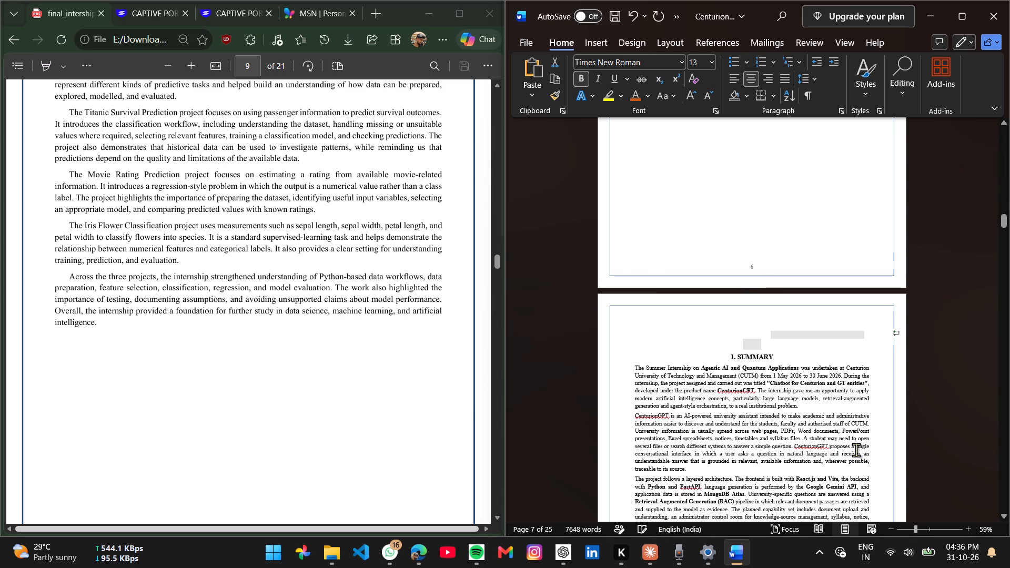
{"action": "key", "text": "BackSpace"}
{"action": "key", "text": "Tab"}
{"action": "key", "text": "Tab"}
{"action": "key", "text": "Tab"}
{"action": "key", "text": "Tab"}
{"action": "key", "text": "Tab"}
{"action": "key", "text": "Tab"}
{"action": "key", "text": "Tab"}
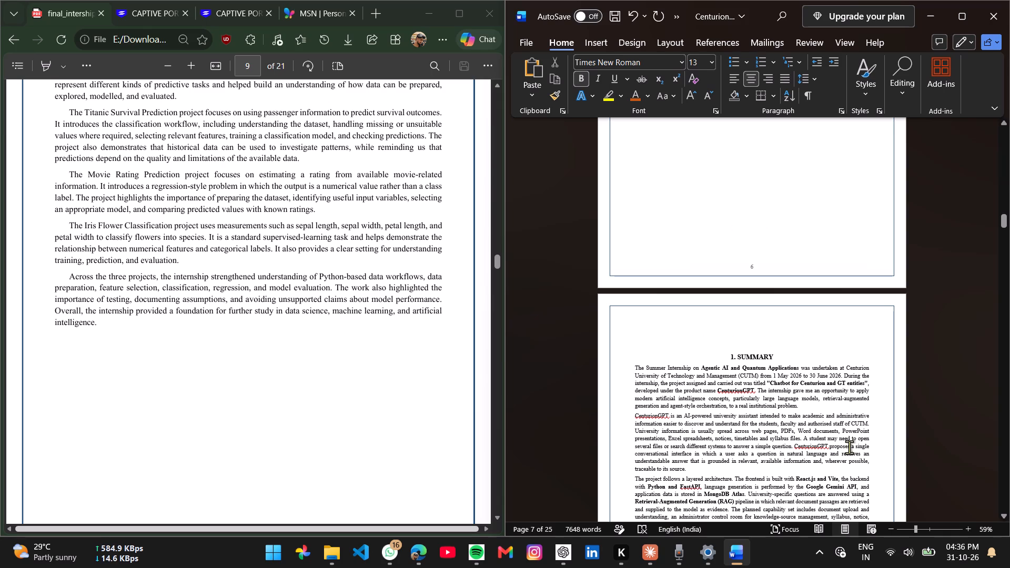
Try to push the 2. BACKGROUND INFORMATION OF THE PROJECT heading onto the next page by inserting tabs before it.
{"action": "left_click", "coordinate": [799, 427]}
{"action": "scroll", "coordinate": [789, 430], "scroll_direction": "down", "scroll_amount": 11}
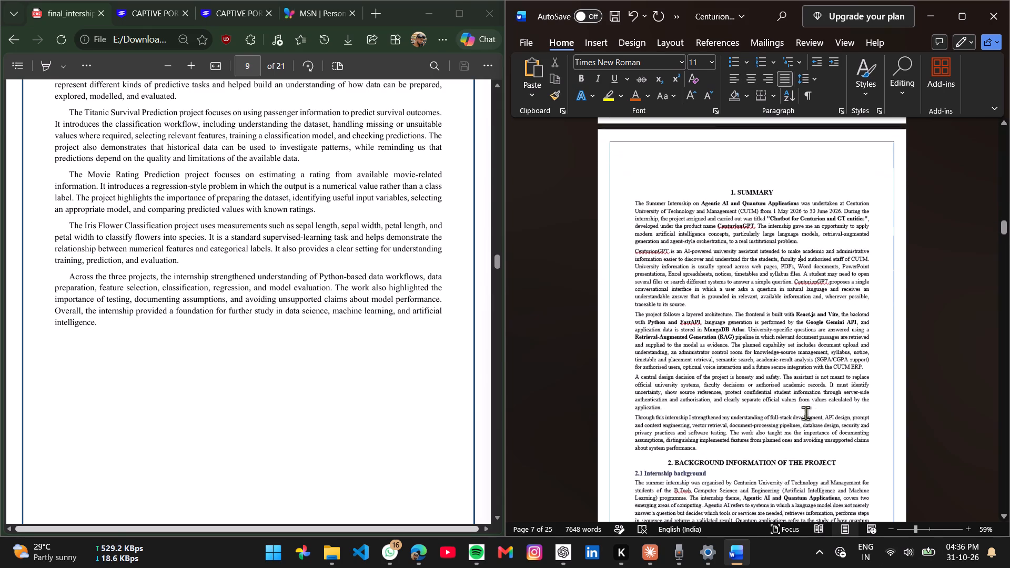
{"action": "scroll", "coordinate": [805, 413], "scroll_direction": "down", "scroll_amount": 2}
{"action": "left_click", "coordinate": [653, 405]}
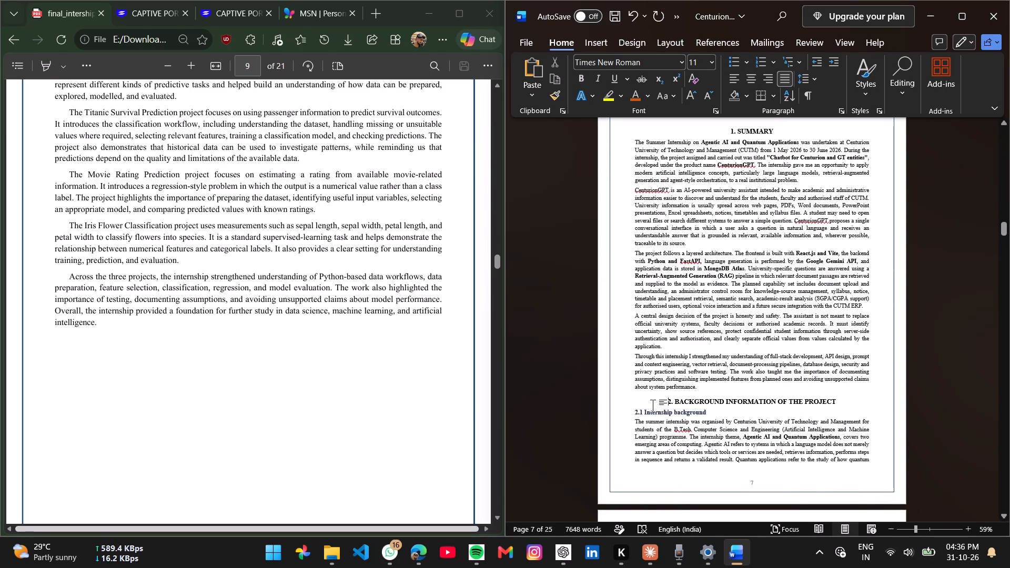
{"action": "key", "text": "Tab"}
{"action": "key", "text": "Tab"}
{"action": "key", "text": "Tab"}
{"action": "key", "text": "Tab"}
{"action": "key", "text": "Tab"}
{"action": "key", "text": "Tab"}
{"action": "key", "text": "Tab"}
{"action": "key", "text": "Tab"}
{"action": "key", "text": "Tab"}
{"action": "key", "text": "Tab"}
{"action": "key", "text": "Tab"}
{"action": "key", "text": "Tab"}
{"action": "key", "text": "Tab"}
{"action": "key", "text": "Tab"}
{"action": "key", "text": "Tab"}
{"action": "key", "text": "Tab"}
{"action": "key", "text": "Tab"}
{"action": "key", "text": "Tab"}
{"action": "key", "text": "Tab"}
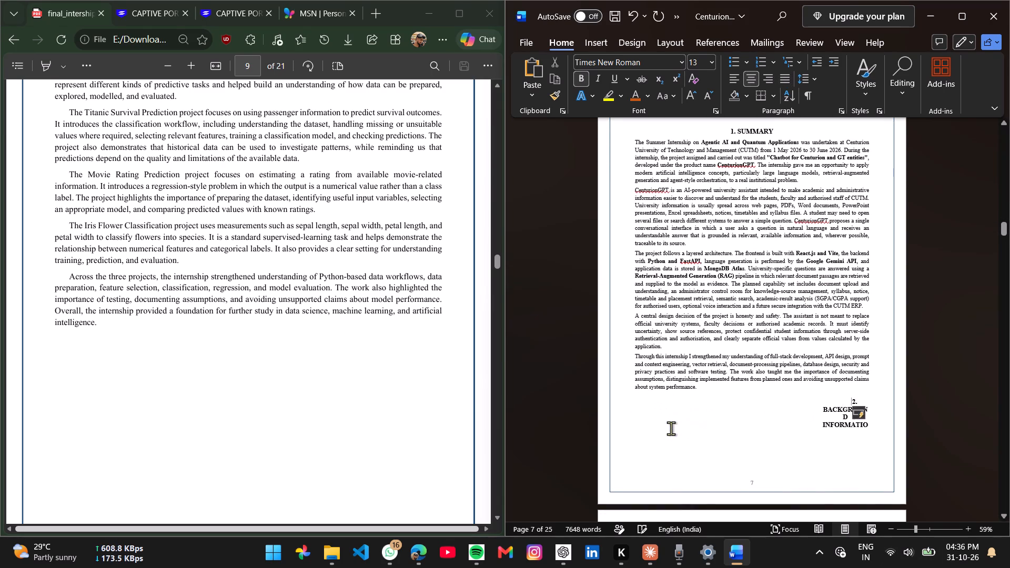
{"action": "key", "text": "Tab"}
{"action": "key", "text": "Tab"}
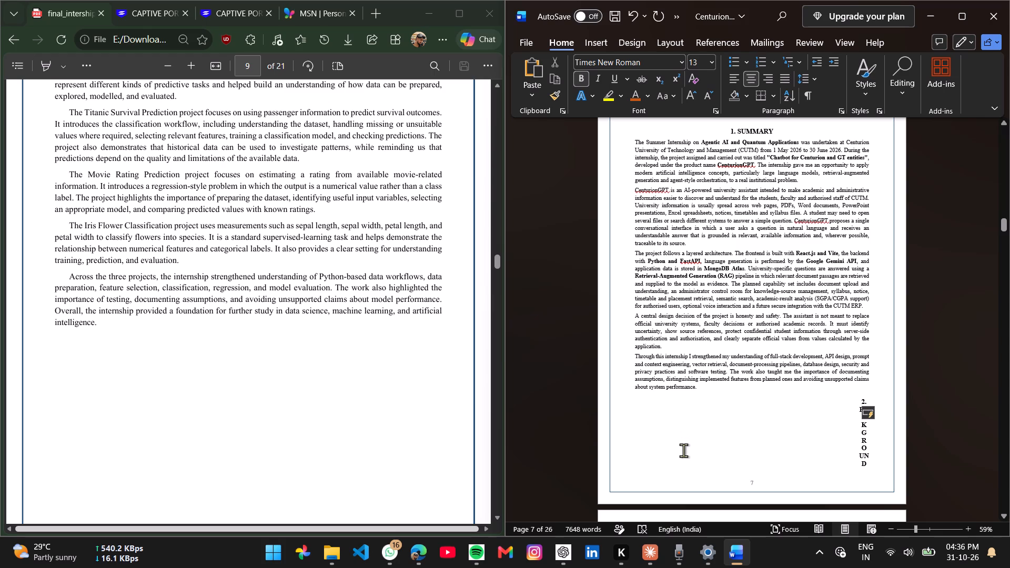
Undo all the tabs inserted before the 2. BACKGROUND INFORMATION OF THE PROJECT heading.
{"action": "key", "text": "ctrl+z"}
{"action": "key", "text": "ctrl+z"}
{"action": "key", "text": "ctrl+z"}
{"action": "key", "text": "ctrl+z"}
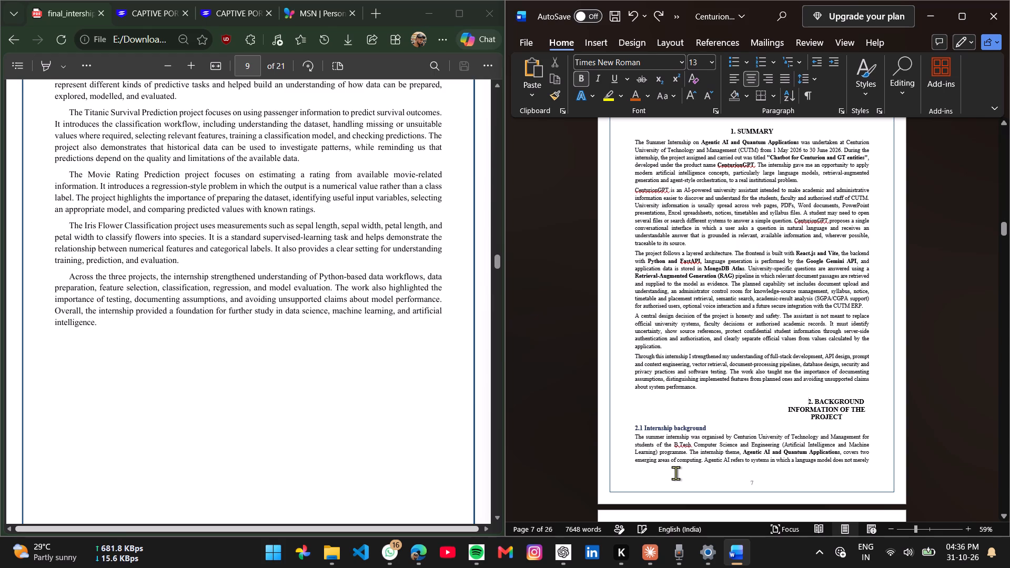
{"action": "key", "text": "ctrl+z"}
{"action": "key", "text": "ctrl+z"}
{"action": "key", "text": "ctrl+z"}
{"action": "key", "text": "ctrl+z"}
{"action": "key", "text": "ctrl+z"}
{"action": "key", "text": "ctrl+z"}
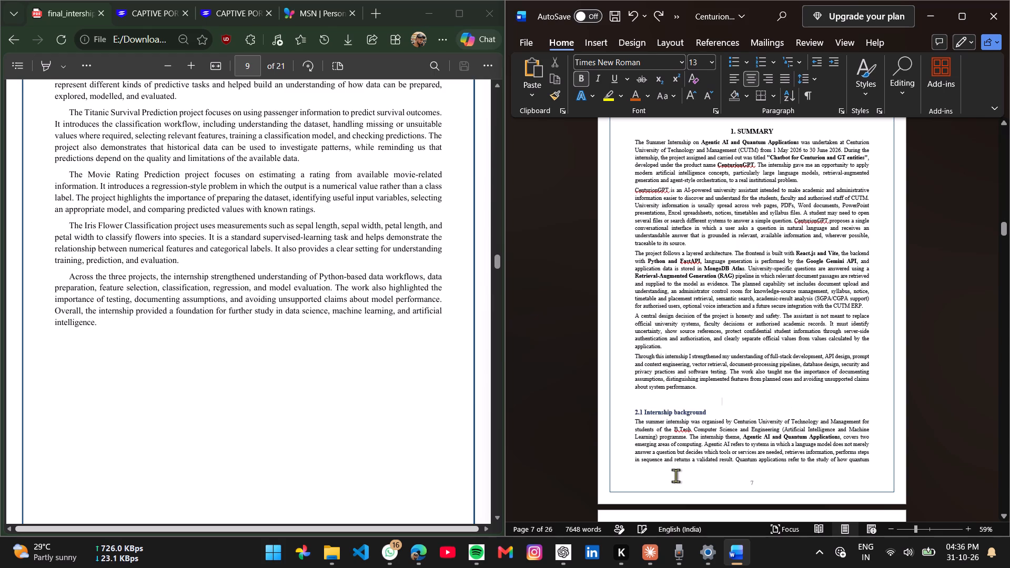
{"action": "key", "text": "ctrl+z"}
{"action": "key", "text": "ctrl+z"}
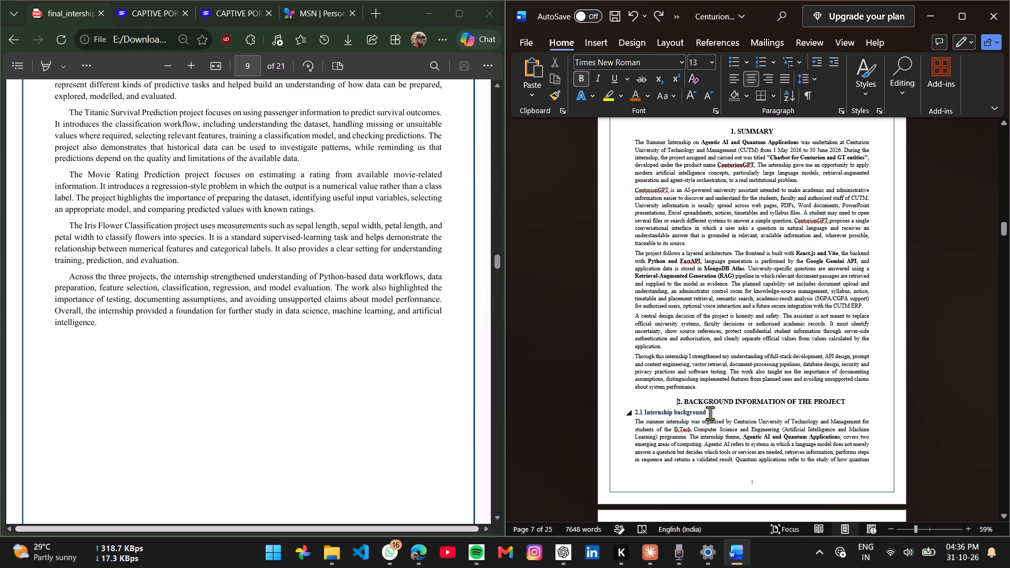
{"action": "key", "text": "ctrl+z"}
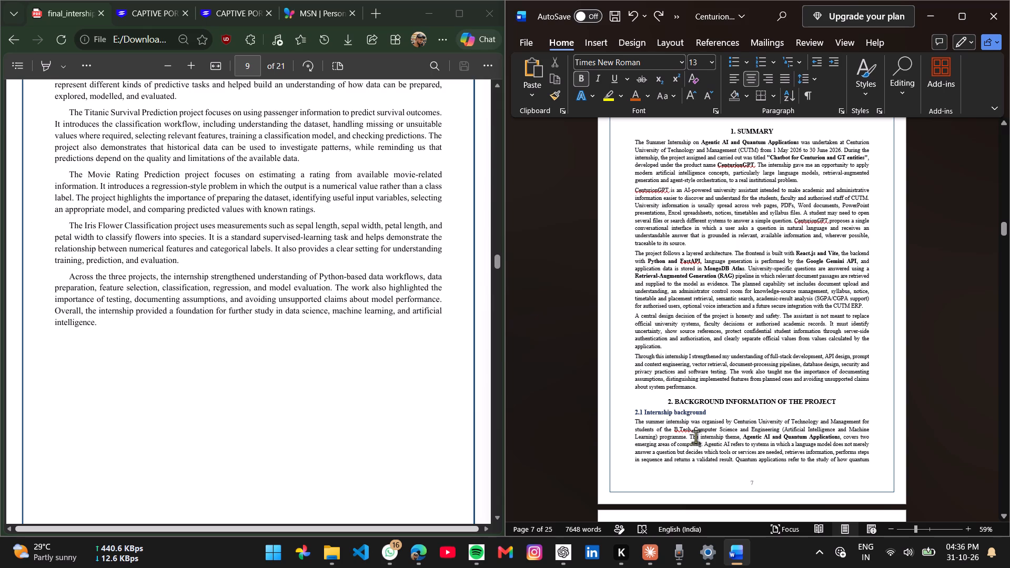
Insert three blank lines before the 2. BACKGROUND INFORMATION OF THE PROJECT heading to move it to page 8.
{"action": "key", "text": "Return"}
{"action": "key", "text": "Return"}
{"action": "key", "text": "Return"}
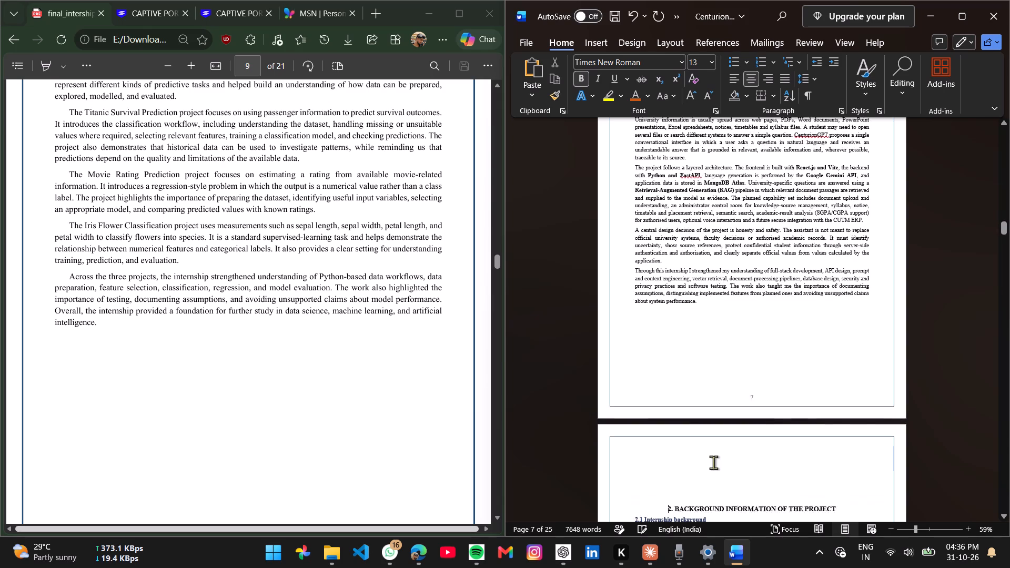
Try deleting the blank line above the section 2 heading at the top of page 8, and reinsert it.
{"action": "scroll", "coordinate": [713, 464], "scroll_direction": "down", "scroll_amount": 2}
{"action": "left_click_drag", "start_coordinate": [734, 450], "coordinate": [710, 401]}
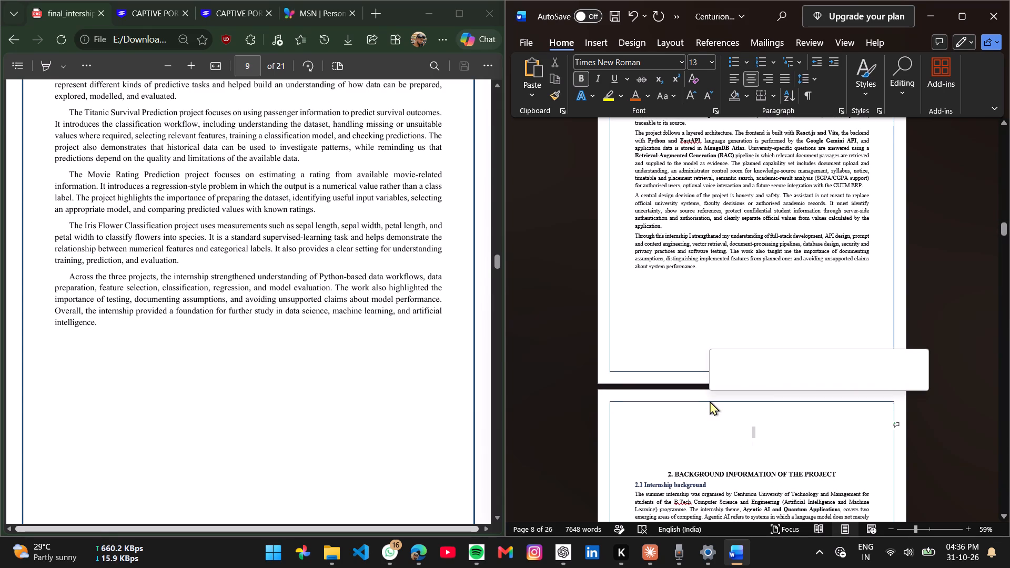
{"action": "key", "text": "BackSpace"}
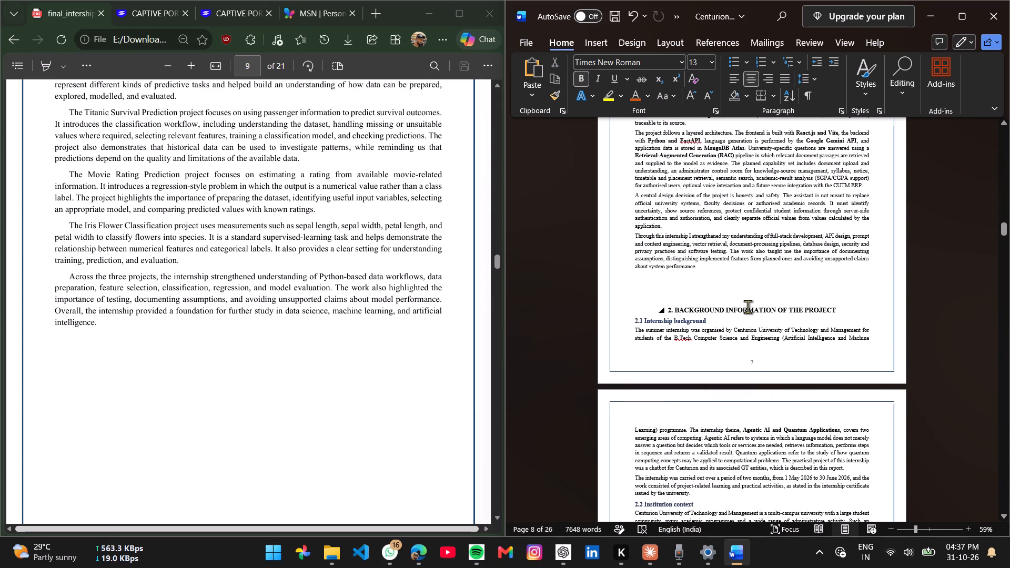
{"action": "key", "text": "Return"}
Shrink the blank line above the section 2 heading at the top of page 8 to font size 1.
{"action": "left_click_drag", "start_coordinate": [767, 451], "coordinate": [761, 406]}
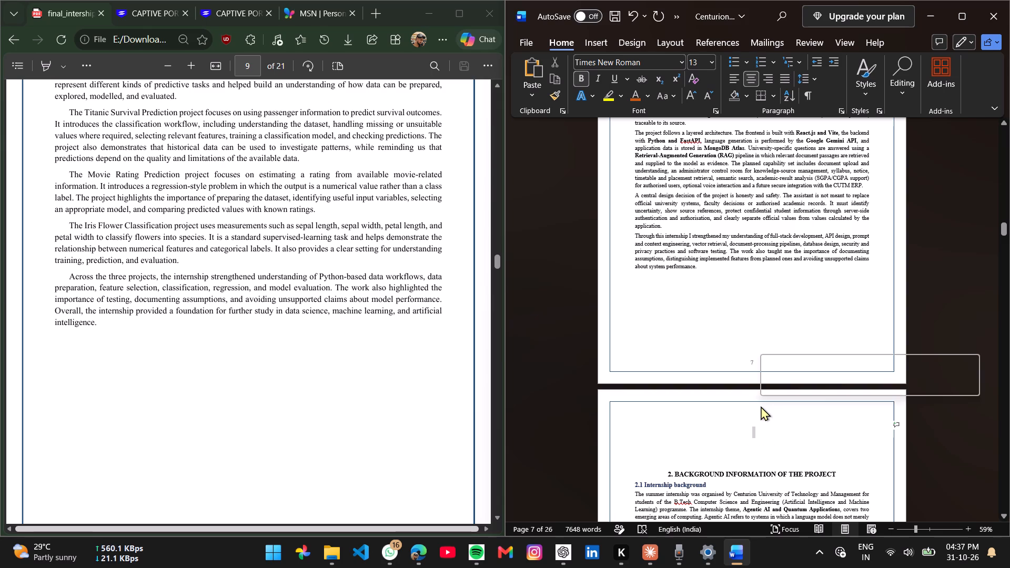
{"action": "key", "text": "ctrl+shift+comma"}
{"action": "key", "text": "ctrl+shift+comma"}
{"action": "key", "text": "ctrl+shift+comma"}
{"action": "key", "text": "ctrl+shift+comma"}
{"action": "key", "text": "ctrl+shift+comma"}
{"action": "key", "text": "ctrl+shift+comma"}
{"action": "key", "text": "ctrl+shift+comma"}
{"action": "key", "text": "ctrl+shift+comma"}
{"action": "key", "text": "ctrl+shift+comma"}
{"action": "key", "text": "ctrl+shift+comma"}
{"action": "key", "text": "ctrl+shift+comma"}
{"action": "key", "text": "ctrl+shift+comma"}
{"action": "key", "text": "ctrl+shift+comma"}
{"action": "key", "text": "ctrl+shift+comma"}
{"action": "key", "text": "ctrl+shift+comma"}
{"action": "key", "text": "ctrl+shift+comma"}
{"action": "key", "text": "ctrl+shift+comma"}
{"action": "key", "text": "ctrl+shift+comma"}
{"action": "key", "text": "ctrl+shift+comma"}
{"action": "key", "text": "ctrl+shift+comma"}
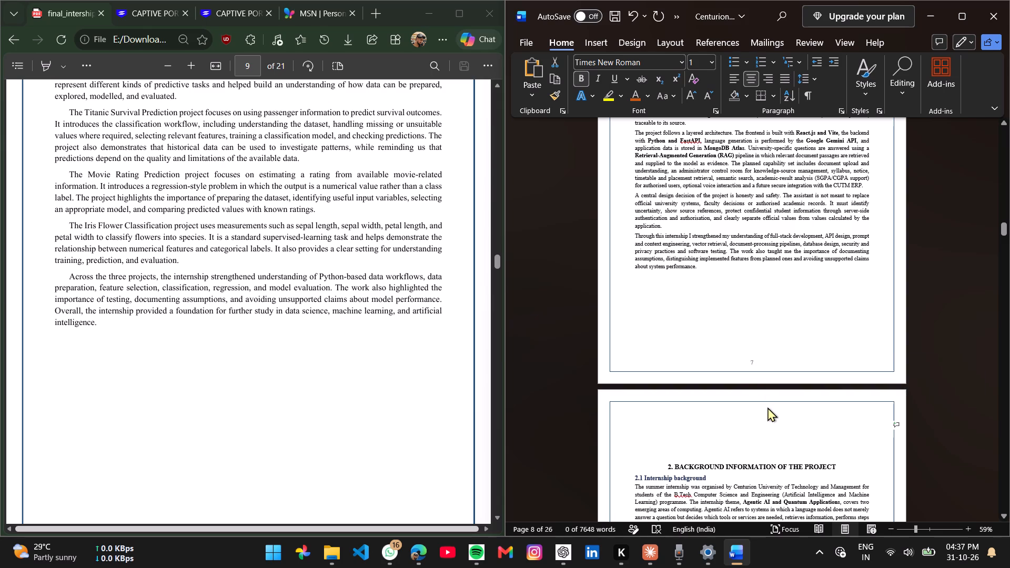
Shrink the blank line after the Summary's last paragraph on page 7 to font size 2.
{"action": "left_click_drag", "start_coordinate": [777, 338], "coordinate": [749, 370]}
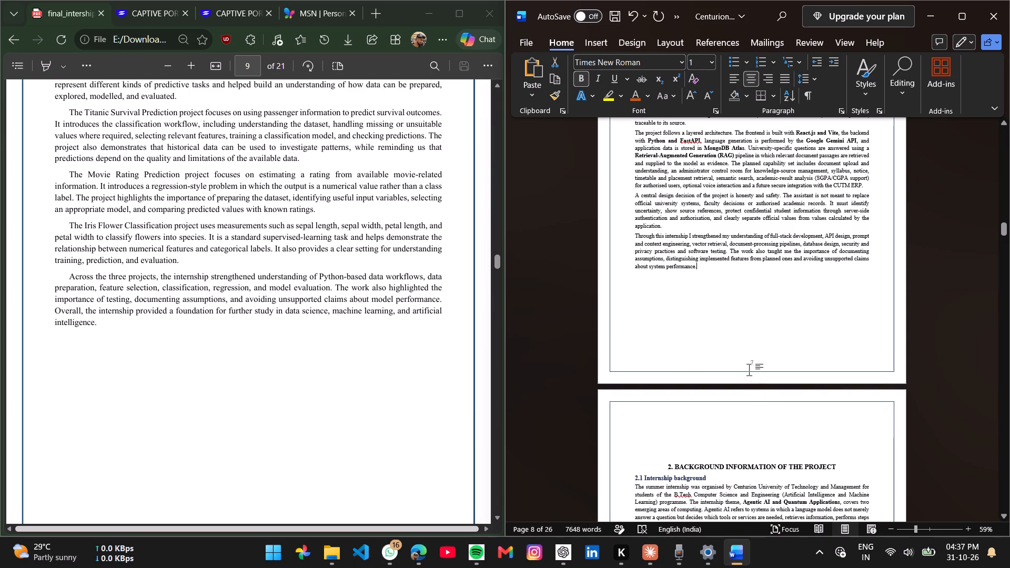
{"action": "left_click_drag", "start_coordinate": [749, 370], "coordinate": [749, 370]}
{"action": "left_click_drag", "start_coordinate": [766, 444], "coordinate": [746, 306]}
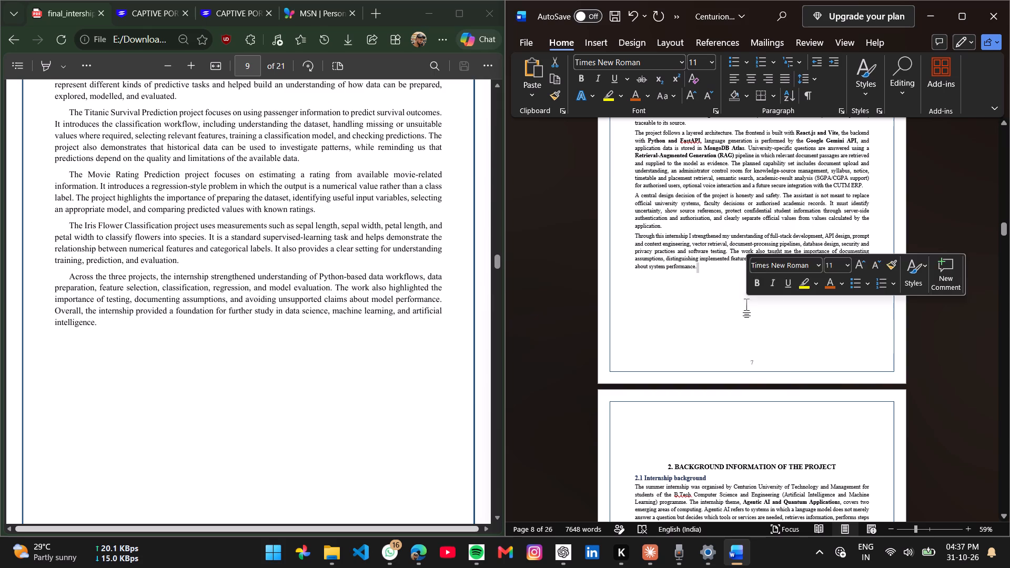
{"action": "key", "text": "ctrl+shift+comma"}
{"action": "key", "text": "ctrl+shift+comma"}
{"action": "key", "text": "ctrl+shift+comma"}
{"action": "key", "text": "ctrl+shift+comma"}
{"action": "key", "text": "ctrl+shift+comma"}
{"action": "key", "text": "ctrl+shift+comma"}
{"action": "key", "text": "ctrl+shift+comma"}
{"action": "key", "text": "ctrl+shift+comma"}
{"action": "key", "text": "ctrl+shift+comma"}
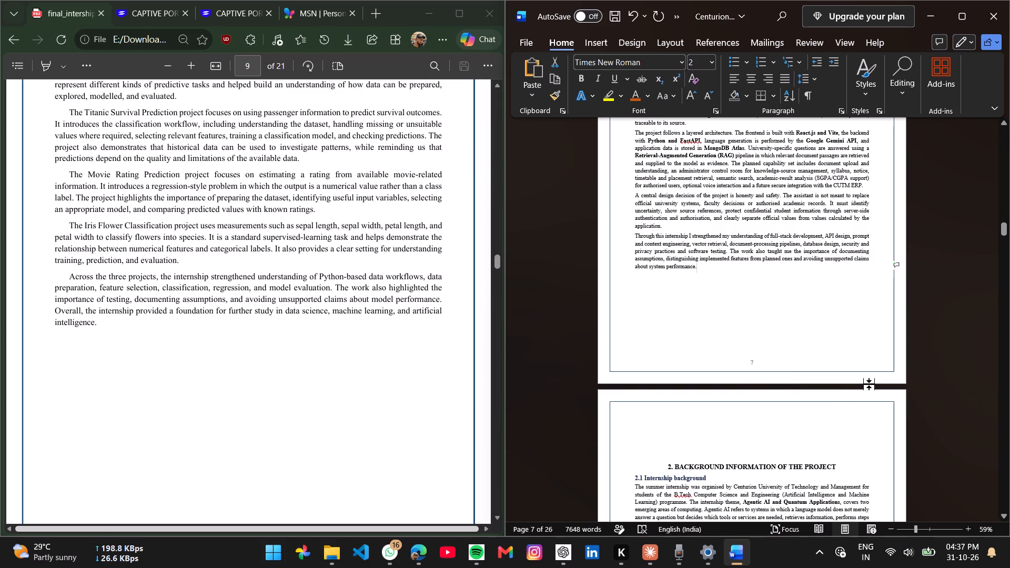
Set the blank line directly above the 2. BACKGROUND INFORMATION OF THE PROJECT heading to font size 6, keeping the heading on page 8.
{"action": "left_click", "coordinate": [730, 454], "text": "ctrl"}
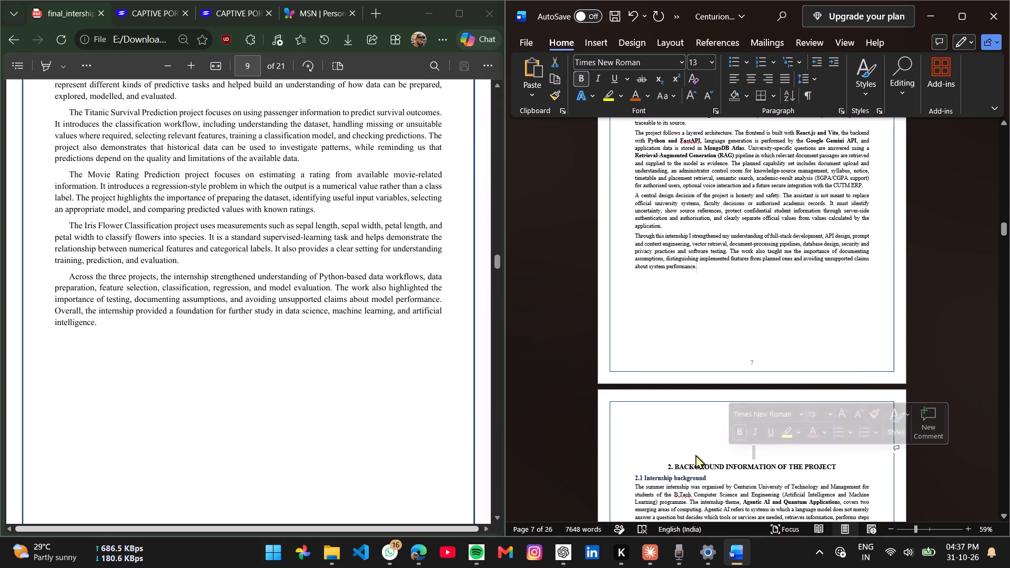
{"action": "key", "text": "ctrl+shift+comma"}
{"action": "key", "text": "ctrl+shift+comma"}
{"action": "key", "text": "ctrl+shift+comma"}
{"action": "key", "text": "ctrl+shift+comma"}
{"action": "key", "text": "ctrl+shift+comma"}
{"action": "key", "text": "ctrl+shift+comma"}
{"action": "key", "text": "ctrl+shift+comma"}
{"action": "key", "text": "ctrl+shift+comma"}
{"action": "key", "text": "ctrl+shift+comma"}
{"action": "key", "text": "ctrl+shift+comma"}
{"action": "key", "text": "ctrl+shift+comma"}
{"action": "key", "text": "ctrl+shift+comma"}
{"action": "key", "text": "ctrl+shift+comma"}
{"action": "key", "text": "ctrl+shift+comma"}
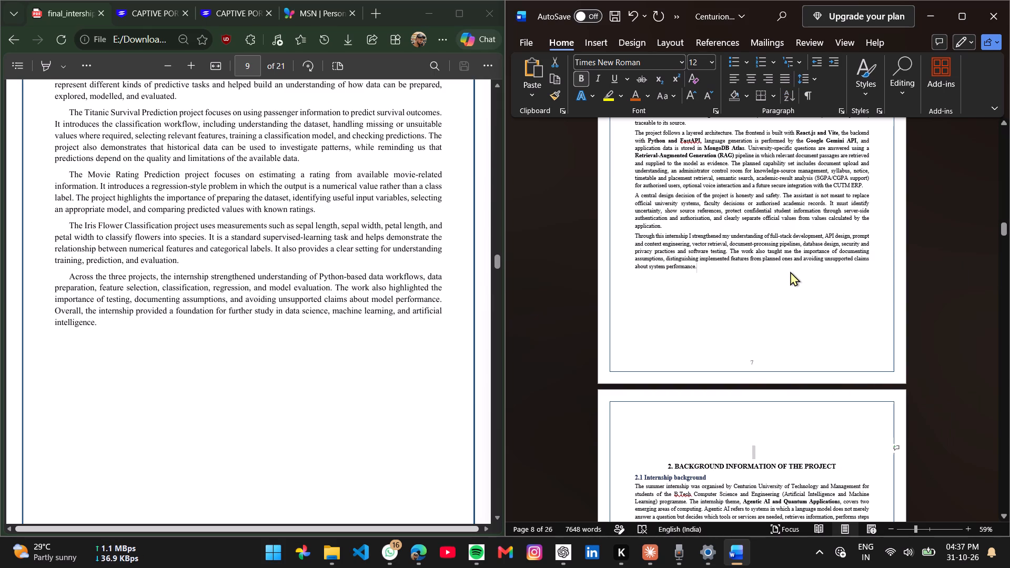
{"action": "key", "text": "ctrl+shift+period"}
{"action": "key", "text": "ctrl+shift+period"}
{"action": "key", "text": "ctrl+shift+period"}
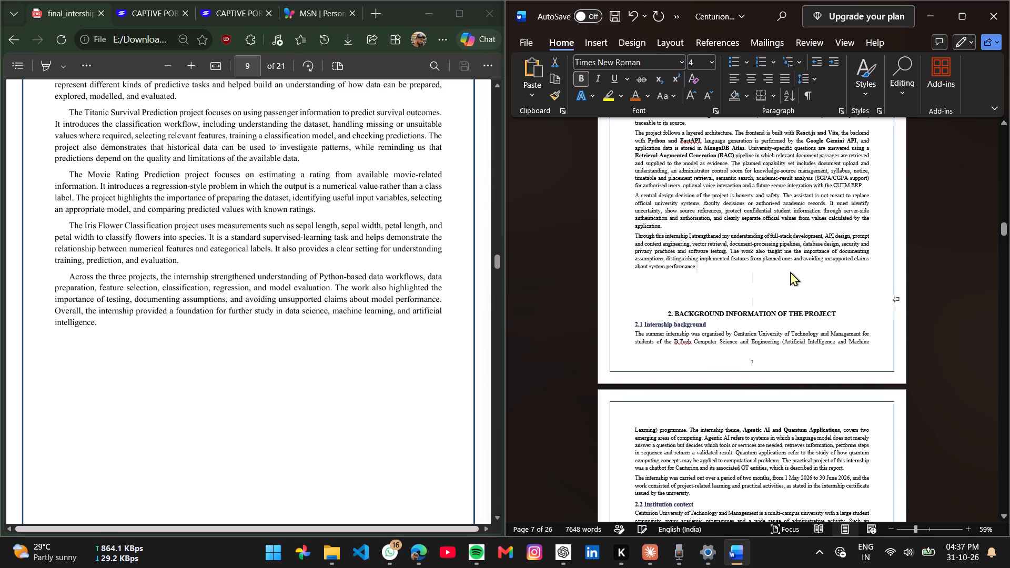
{"action": "key", "text": "ctrl+shift+period"}
{"action": "key", "text": "ctrl+shift+period"}
{"action": "key", "text": "ctrl+shift+period"}
{"action": "key", "text": "ctrl+shift+comma"}
{"action": "key", "text": "ctrl+shift+comma"}
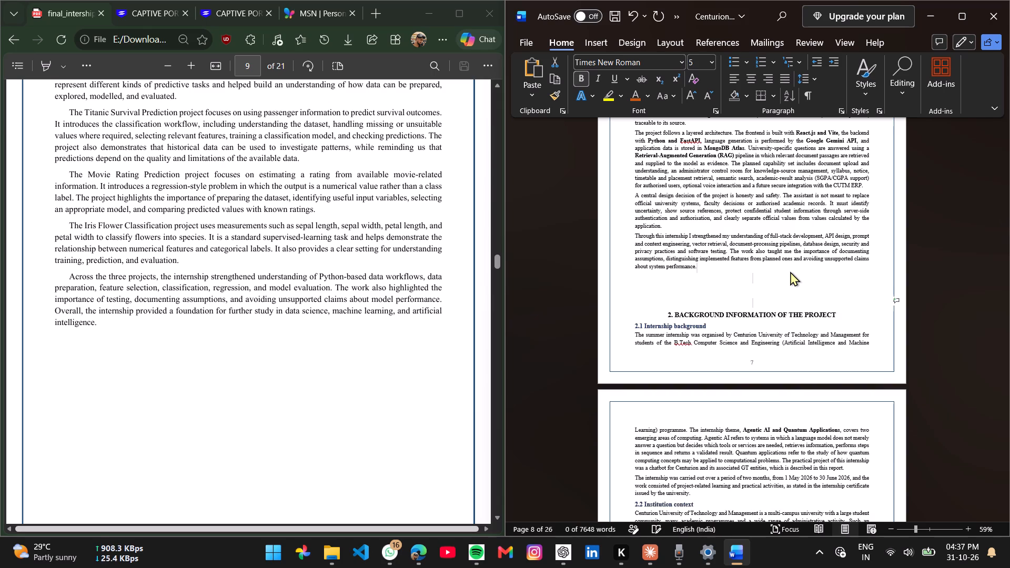
{"action": "key", "text": "ctrl+shift+period"}
Insert a blank line before the Table 3.1 caption to move the caption and whole table to page 10.
{"action": "scroll", "coordinate": [832, 478], "scroll_direction": "down", "scroll_amount": 4}
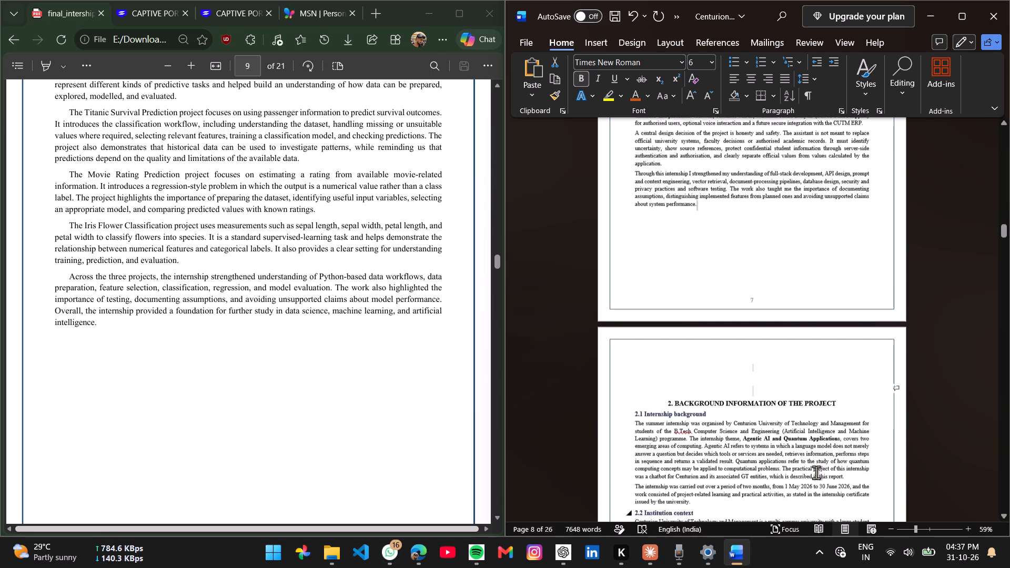
{"action": "scroll", "coordinate": [816, 403], "scroll_direction": "down", "scroll_amount": 20}
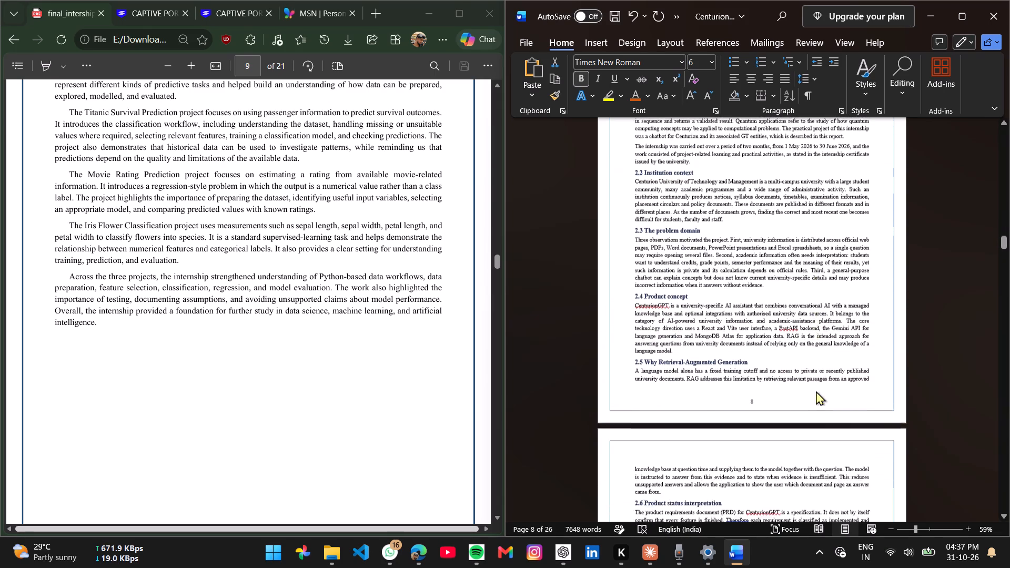
{"action": "scroll", "coordinate": [816, 391], "scroll_direction": "down", "scroll_amount": 8}
{"action": "scroll", "coordinate": [812, 389], "scroll_direction": "up", "scroll_amount": 6}
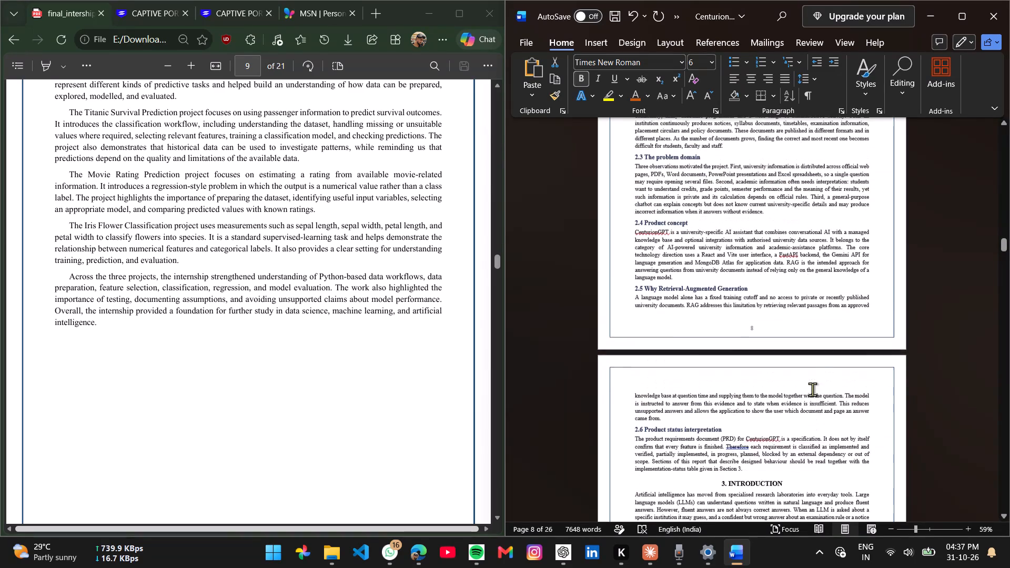
{"action": "scroll", "coordinate": [812, 389], "scroll_direction": "up", "scroll_amount": 13}
{"action": "scroll", "coordinate": [787, 388], "scroll_direction": "down", "scroll_amount": 9}
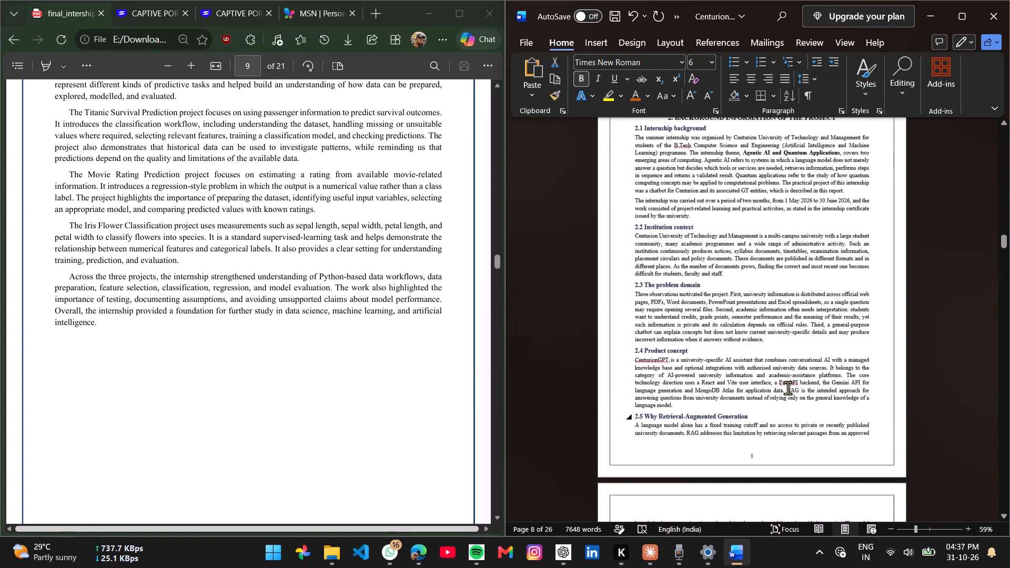
{"action": "scroll", "coordinate": [789, 388], "scroll_direction": "down", "scroll_amount": 6}
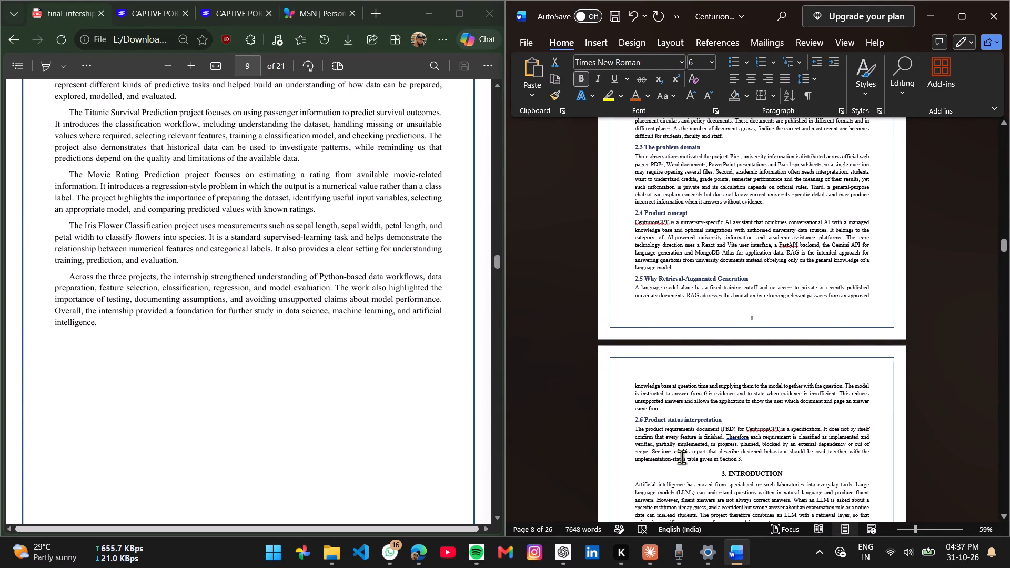
{"action": "scroll", "coordinate": [754, 400], "scroll_direction": "down", "scroll_amount": 4}
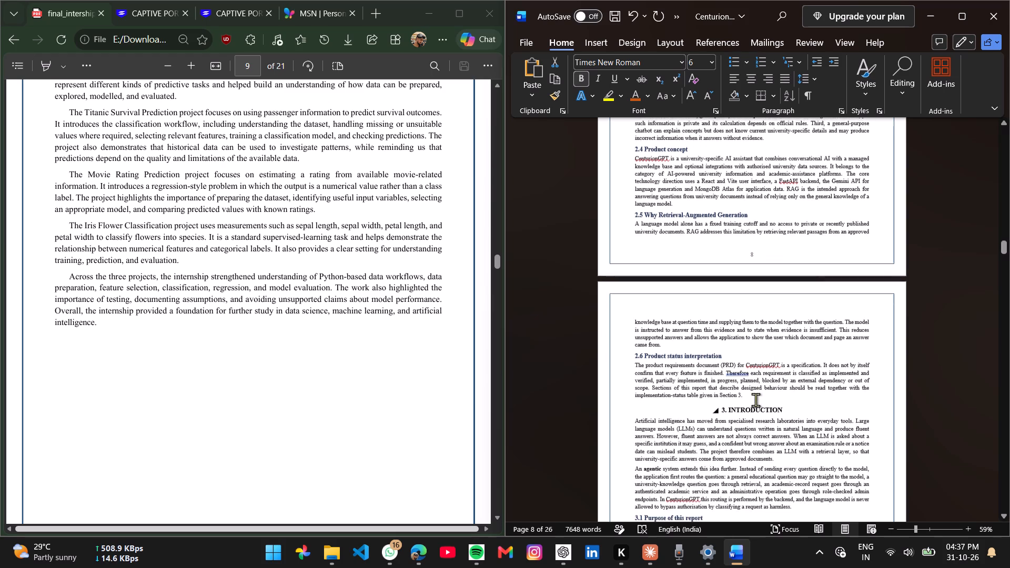
{"action": "scroll", "coordinate": [755, 402], "scroll_direction": "down", "scroll_amount": 8}
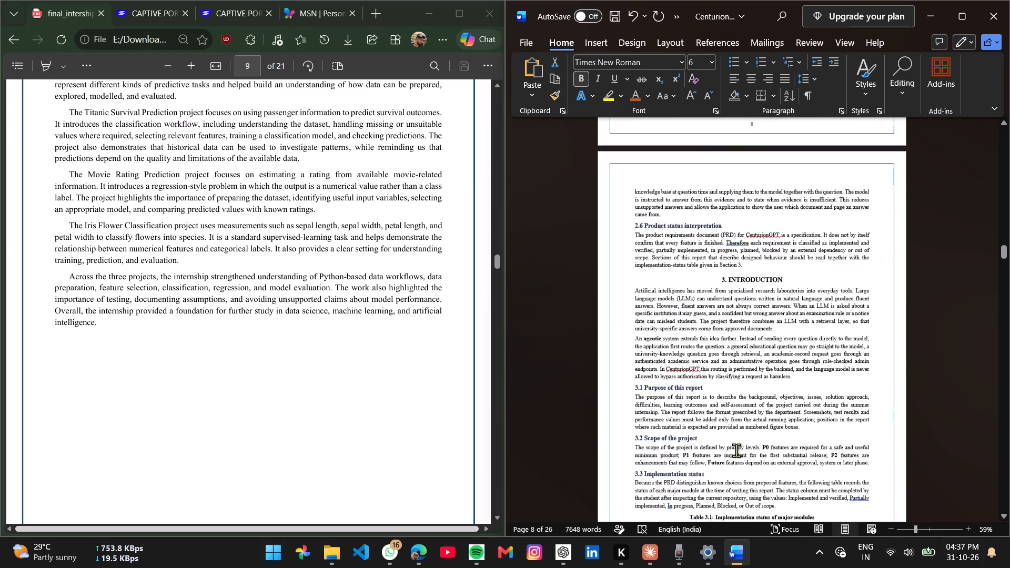
{"action": "scroll", "coordinate": [736, 450], "scroll_direction": "down", "scroll_amount": 14}
{"action": "scroll", "coordinate": [730, 458], "scroll_direction": "up", "scroll_amount": 2}
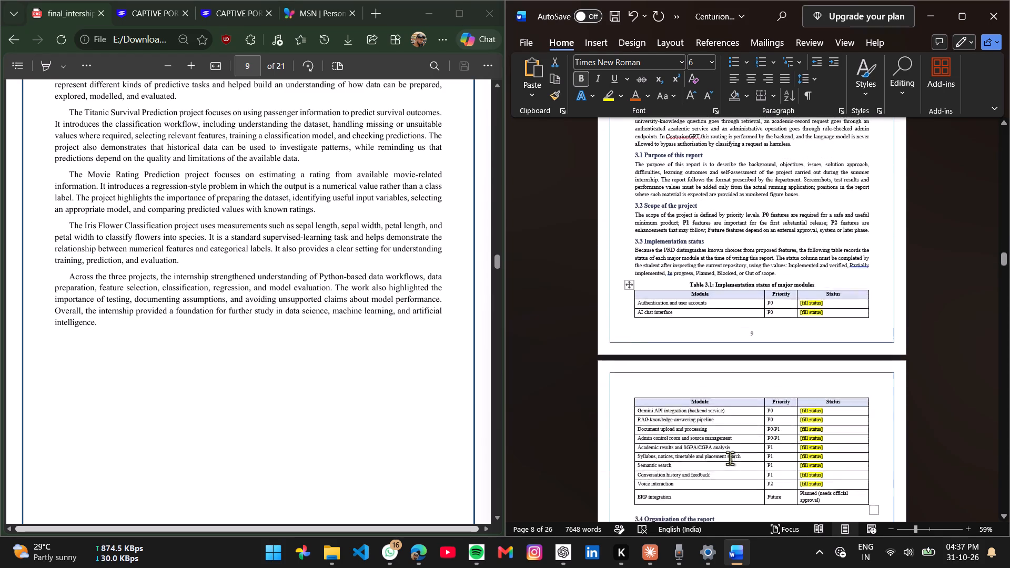
{"action": "scroll", "coordinate": [730, 458], "scroll_direction": "up", "scroll_amount": 4}
{"action": "left_click", "coordinate": [689, 366]}
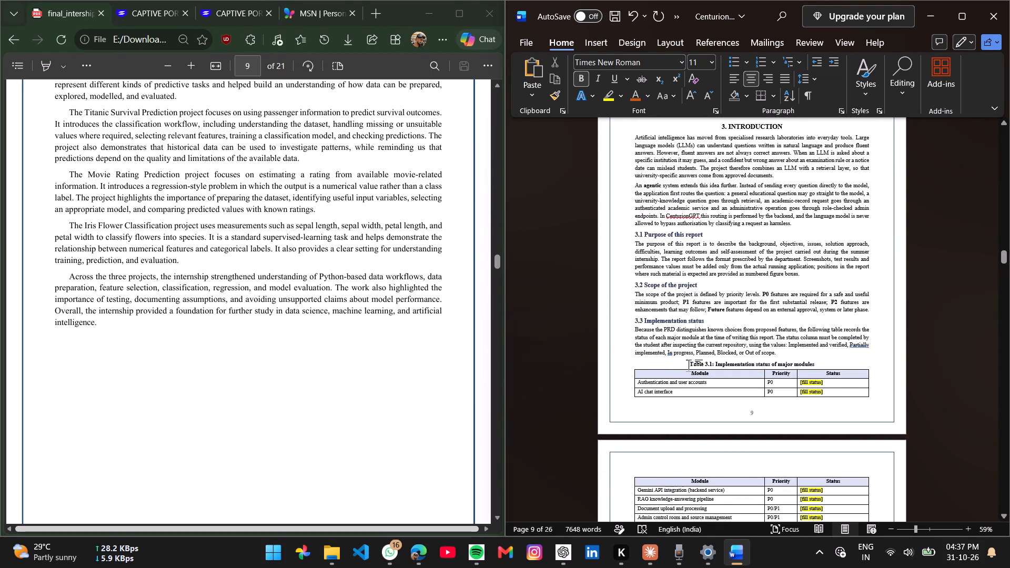
{"action": "key", "text": "Return"}
Insert a blank line before the Table 4.1 caption to move the caption and whole table to page 11.
{"action": "scroll", "coordinate": [692, 413], "scroll_direction": "down", "scroll_amount": 2}
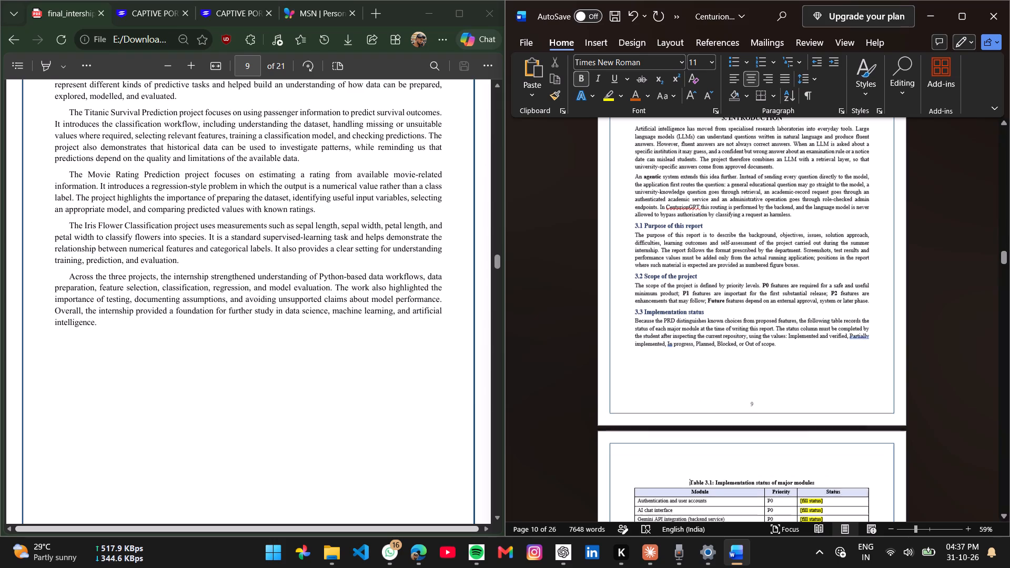
{"action": "scroll", "coordinate": [675, 405], "scroll_direction": "down", "scroll_amount": 20}
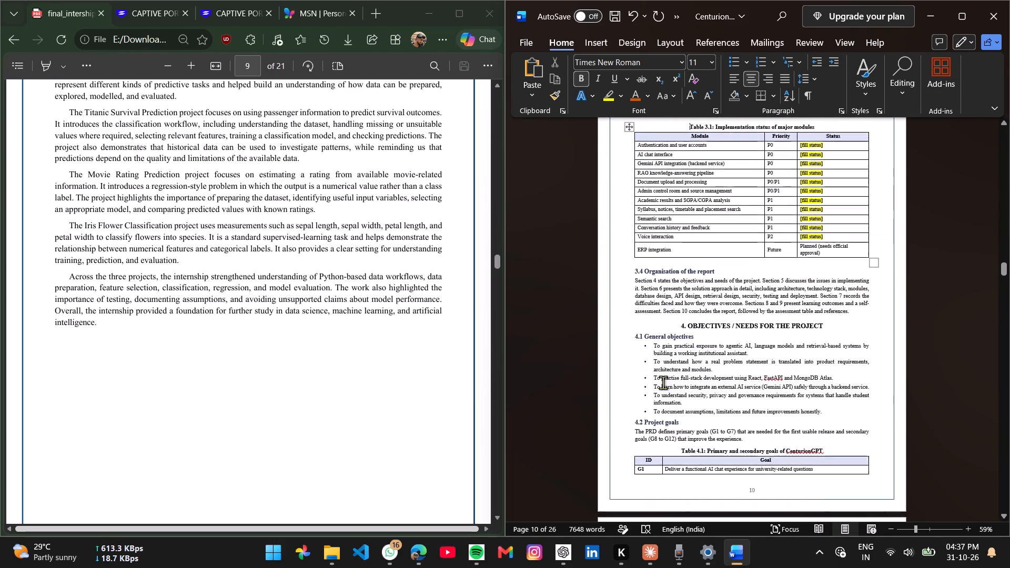
{"action": "scroll", "coordinate": [663, 382], "scroll_direction": "down", "scroll_amount": 2}
{"action": "left_click", "coordinate": [674, 400]}
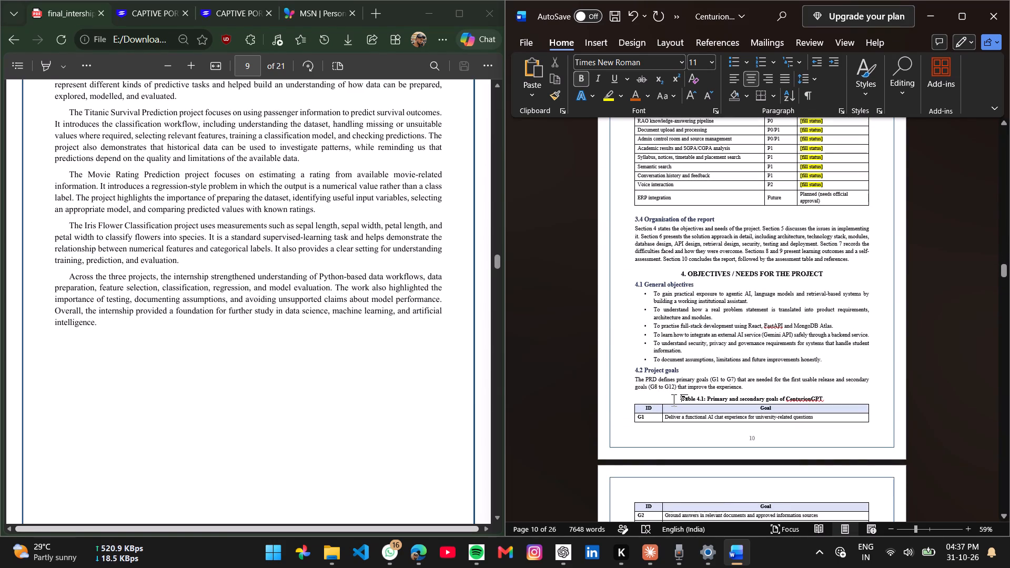
{"action": "key", "text": "Return"}
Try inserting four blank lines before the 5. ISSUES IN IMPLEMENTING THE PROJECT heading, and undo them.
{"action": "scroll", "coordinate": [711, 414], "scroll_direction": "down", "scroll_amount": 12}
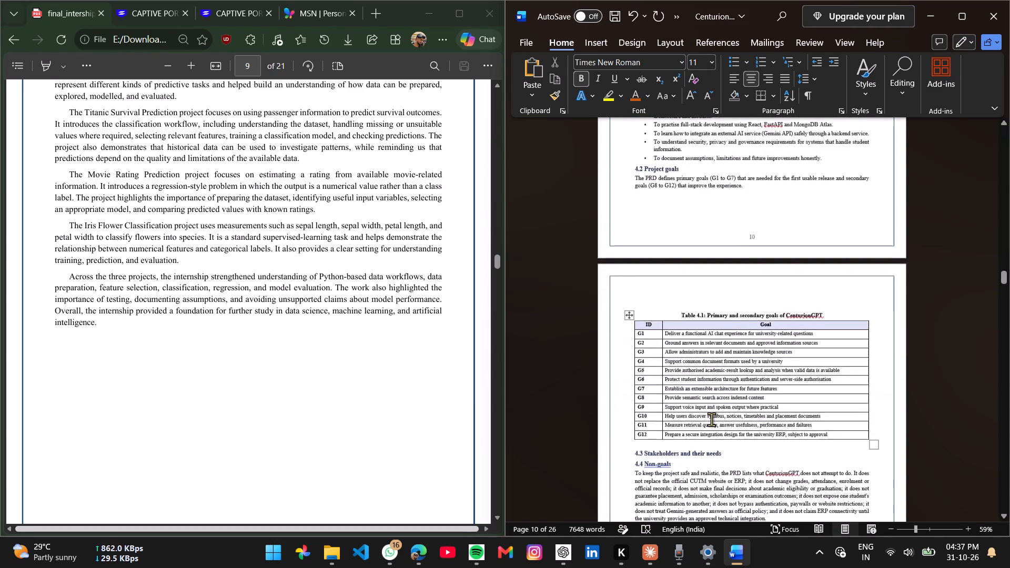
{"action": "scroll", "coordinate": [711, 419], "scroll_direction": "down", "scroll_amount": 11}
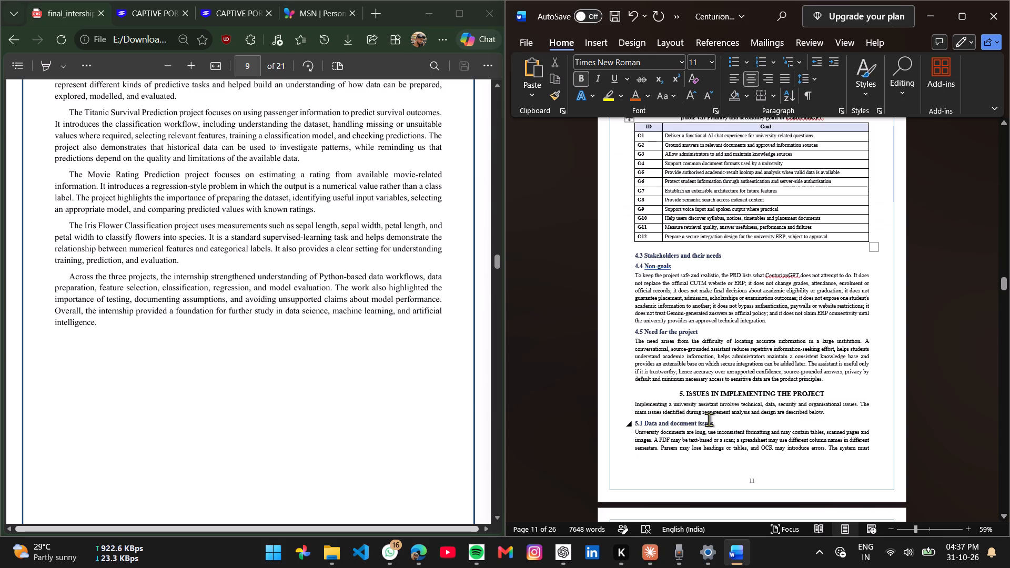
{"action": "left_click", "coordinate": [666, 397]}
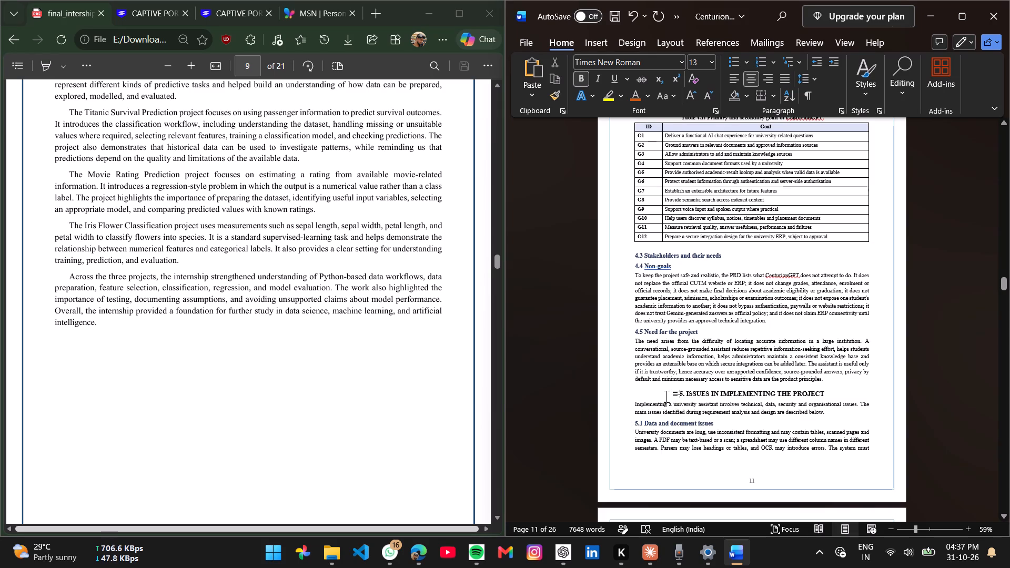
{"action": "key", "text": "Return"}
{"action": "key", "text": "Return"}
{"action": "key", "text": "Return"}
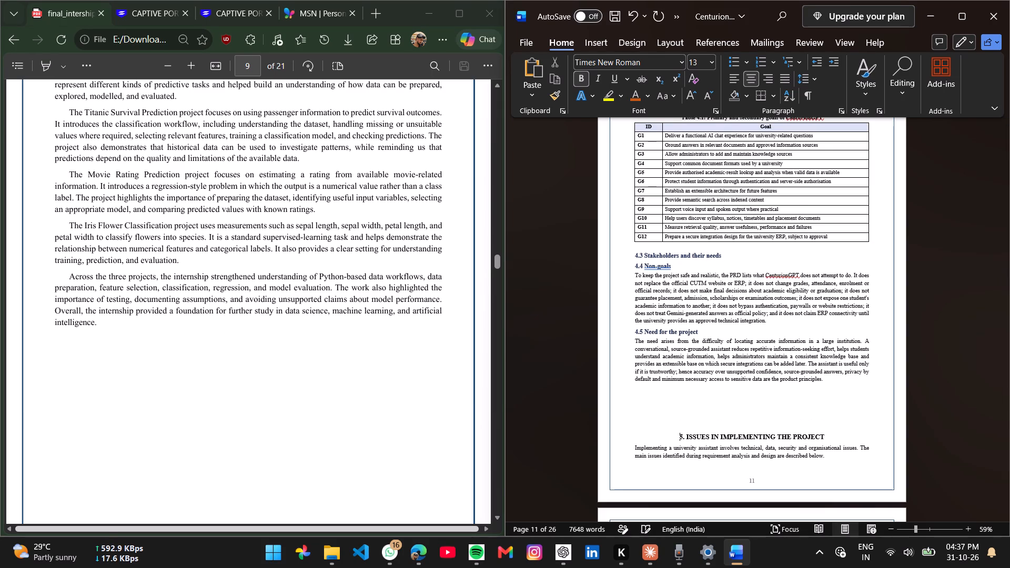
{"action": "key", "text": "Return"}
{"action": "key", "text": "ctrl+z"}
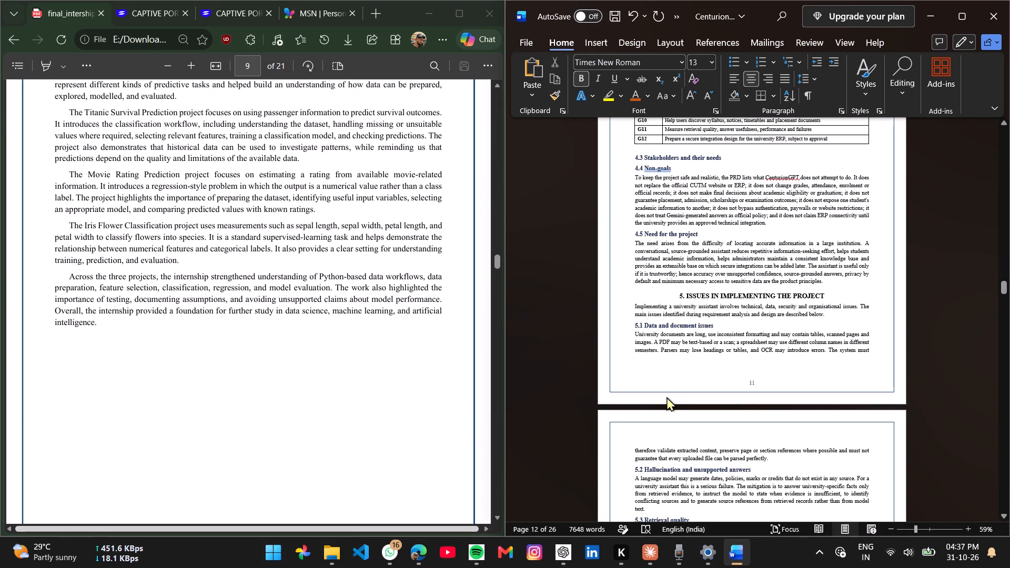
Insert a blank line before the Table 6.1 caption to move the 6.2 Technology stack heading and table to page 14.
{"action": "scroll", "coordinate": [675, 398], "scroll_direction": "down", "scroll_amount": 14}
{"action": "scroll", "coordinate": [687, 402], "scroll_direction": "down", "scroll_amount": 7}
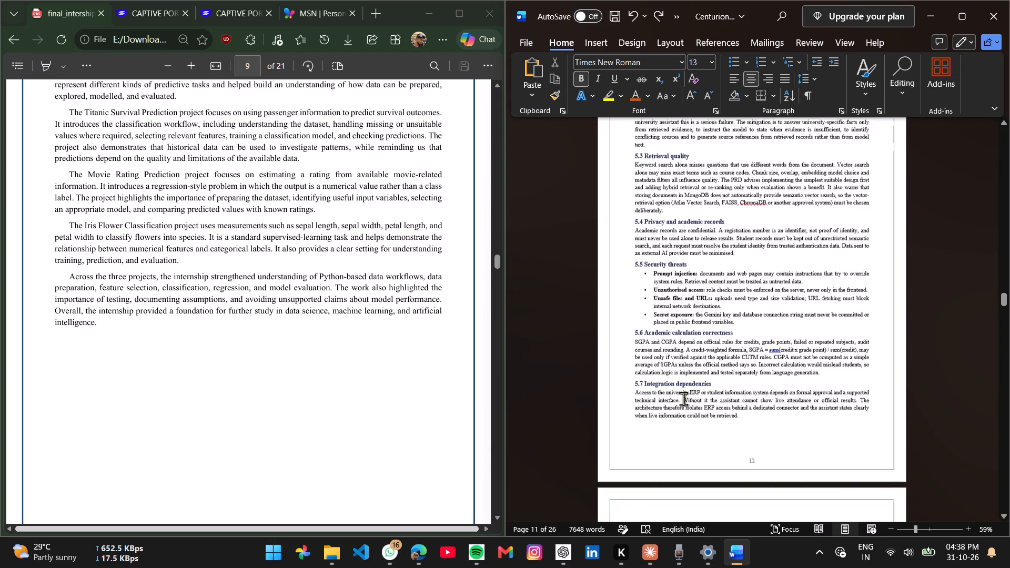
{"action": "scroll", "coordinate": [683, 399], "scroll_direction": "down", "scroll_amount": 20}
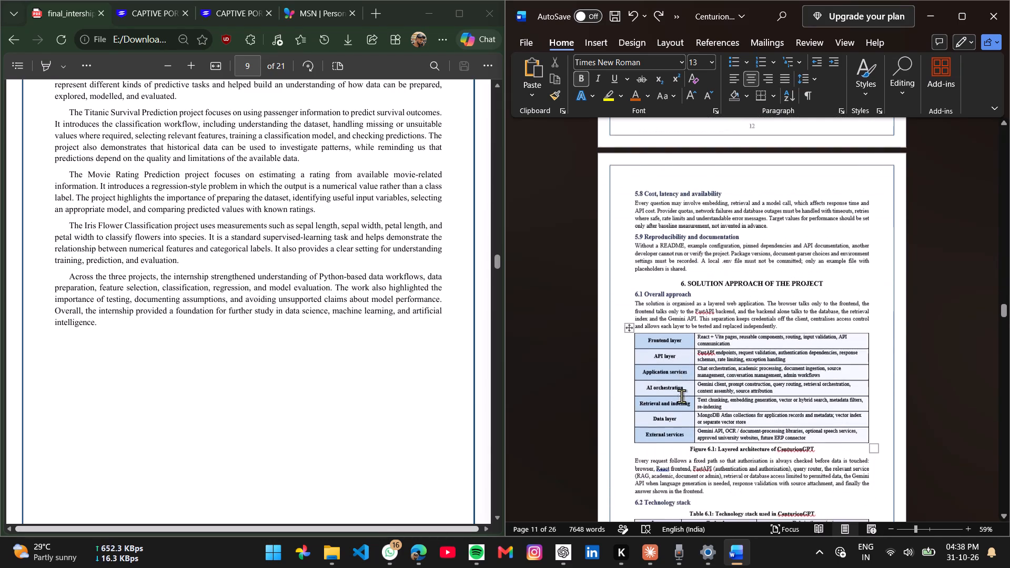
{"action": "scroll", "coordinate": [681, 396], "scroll_direction": "down", "scroll_amount": 8}
{"action": "scroll", "coordinate": [681, 396], "scroll_direction": "up", "scroll_amount": 2}
{"action": "left_click", "coordinate": [683, 394]}
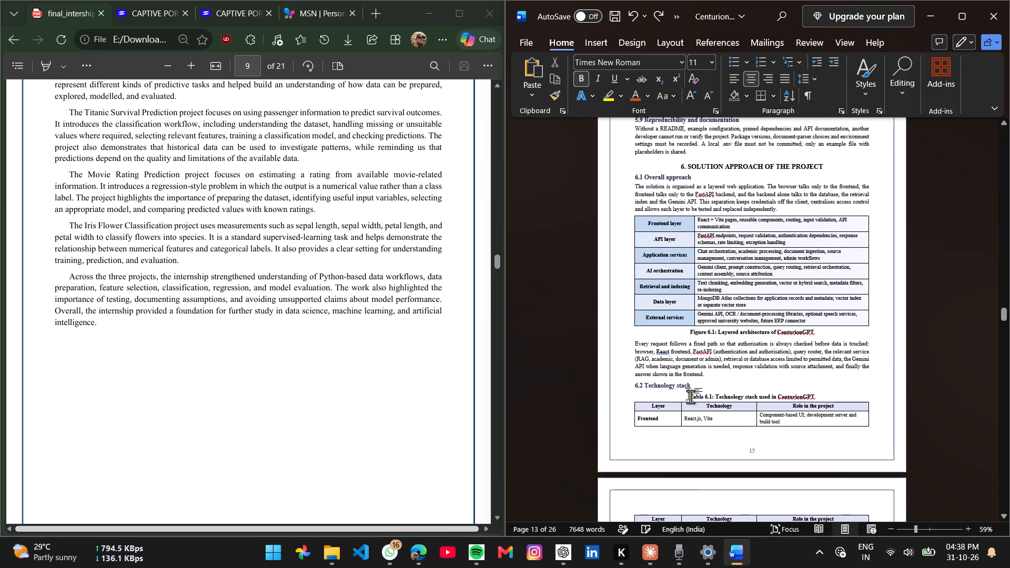
{"action": "key", "text": "Return"}
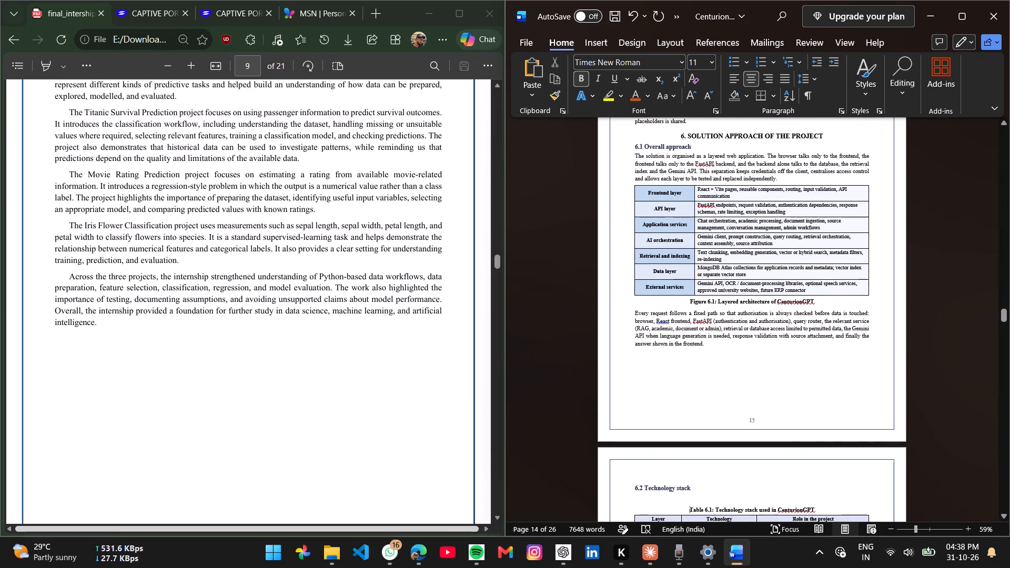
Examine pages 14 to 21 for tables, headings and figures that break across pages.
{"action": "scroll", "coordinate": [657, 458], "scroll_direction": "down", "scroll_amount": 20}
{"action": "scroll", "coordinate": [788, 364], "scroll_direction": "down", "scroll_amount": 5}
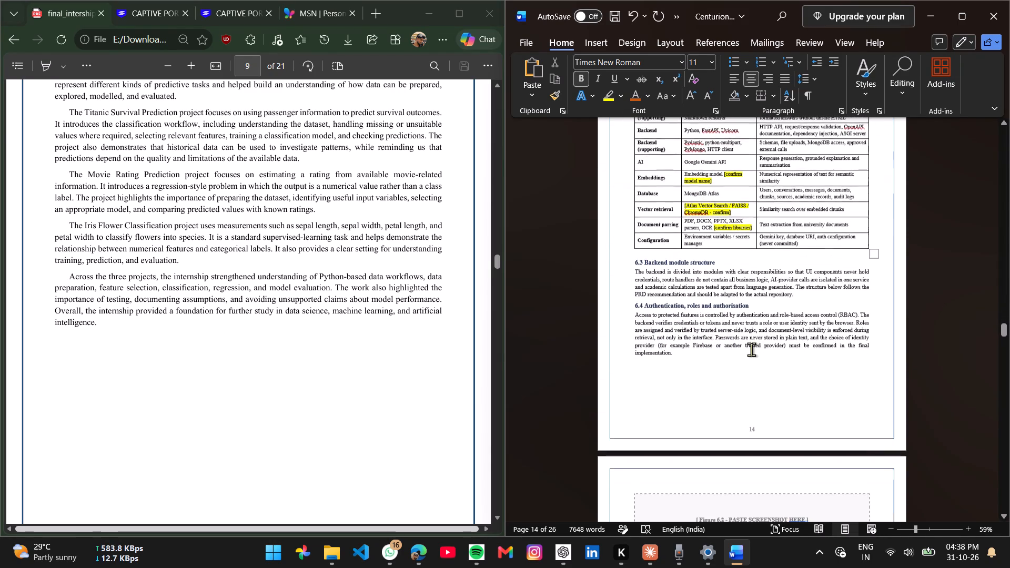
{"action": "scroll", "coordinate": [735, 363], "scroll_direction": "down", "scroll_amount": 16}
{"action": "scroll", "coordinate": [722, 389], "scroll_direction": "down", "scroll_amount": 15}
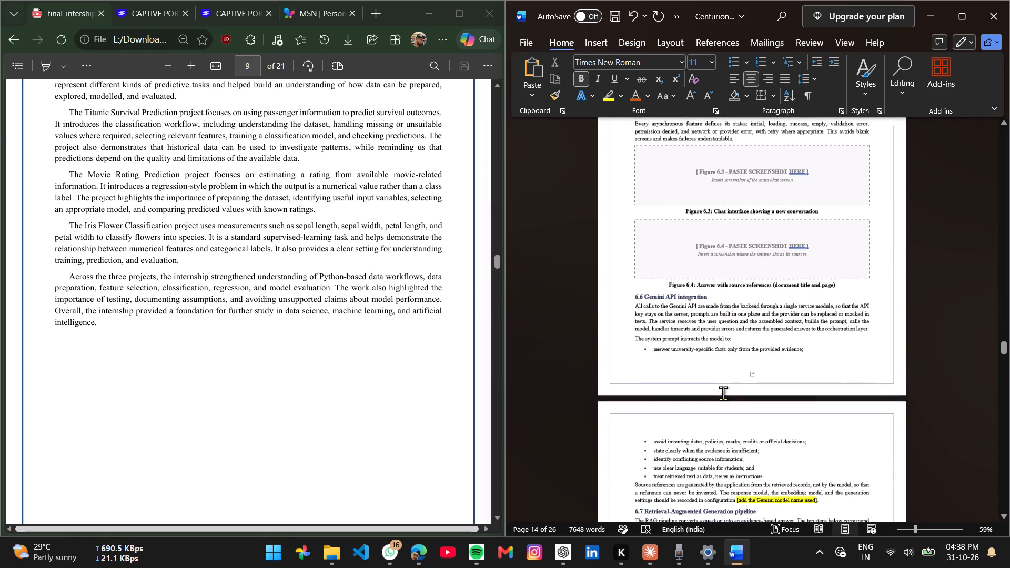
{"action": "scroll", "coordinate": [723, 393], "scroll_direction": "down", "scroll_amount": 7}
{"action": "scroll", "coordinate": [722, 392], "scroll_direction": "down", "scroll_amount": 14}
{"action": "scroll", "coordinate": [723, 397], "scroll_direction": "down", "scroll_amount": 14}
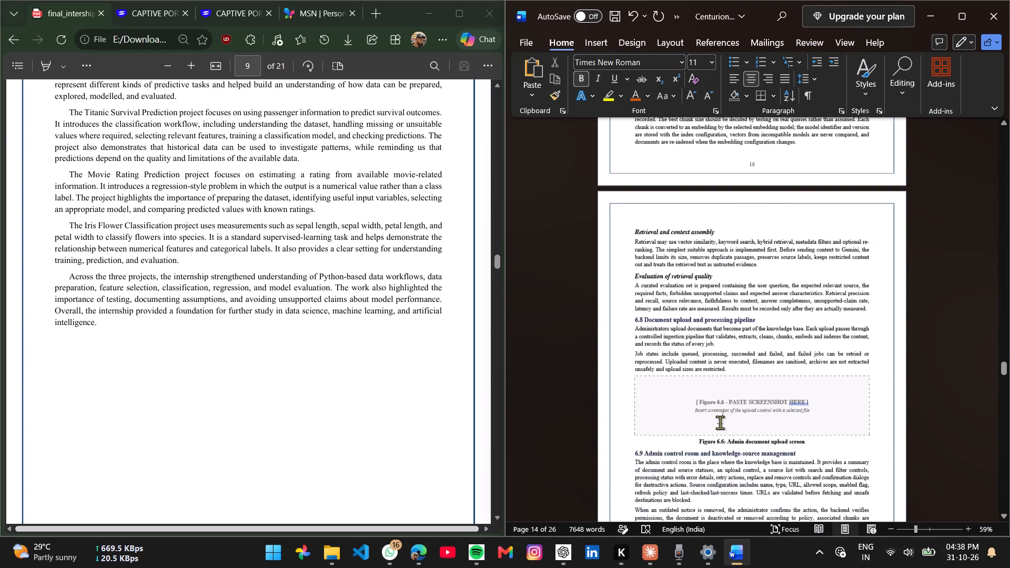
{"action": "scroll", "coordinate": [720, 422], "scroll_direction": "down", "scroll_amount": 16}
{"action": "scroll", "coordinate": [711, 429], "scroll_direction": "up", "scroll_amount": 5}
{"action": "scroll", "coordinate": [711, 429], "scroll_direction": "down", "scroll_amount": 6}
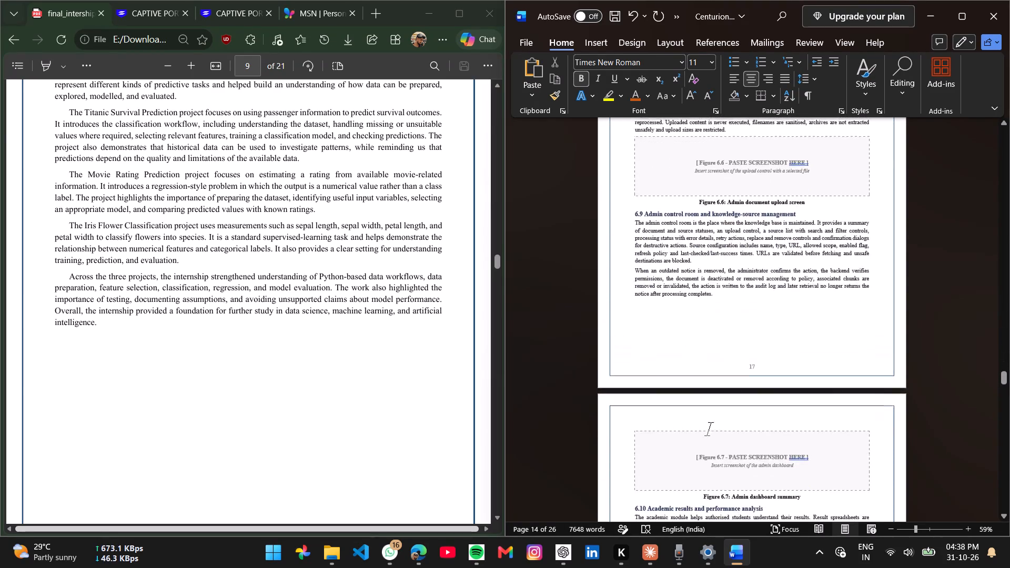
{"action": "scroll", "coordinate": [709, 429], "scroll_direction": "down", "scroll_amount": 20}
{"action": "scroll", "coordinate": [709, 429], "scroll_direction": "down", "scroll_amount": 20}
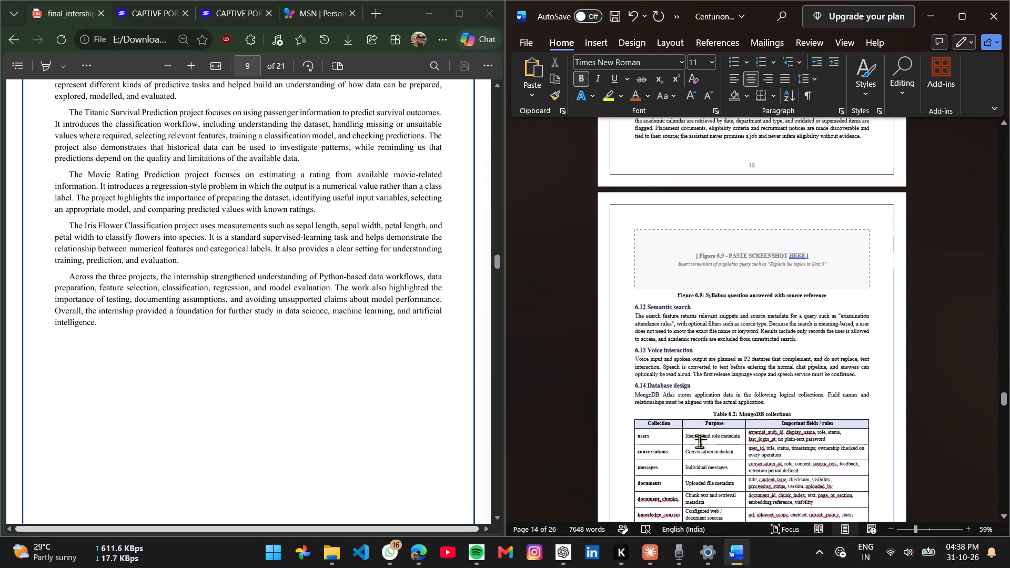
{"action": "scroll", "coordinate": [699, 441], "scroll_direction": "down", "scroll_amount": 20}
{"action": "scroll", "coordinate": [699, 441], "scroll_direction": "down", "scroll_amount": 15}
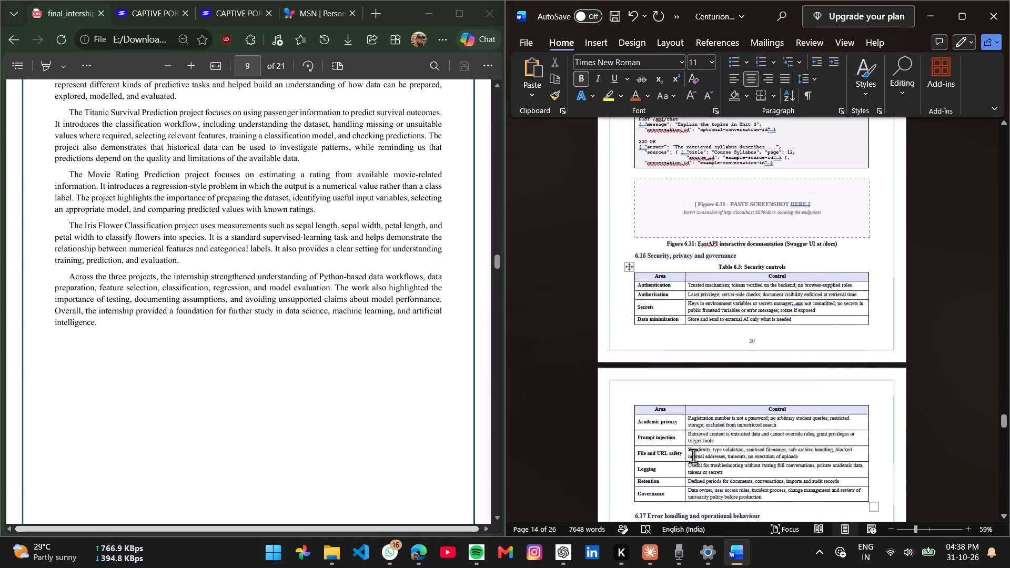
{"action": "scroll", "coordinate": [693, 455], "scroll_direction": "up", "scroll_amount": 9}
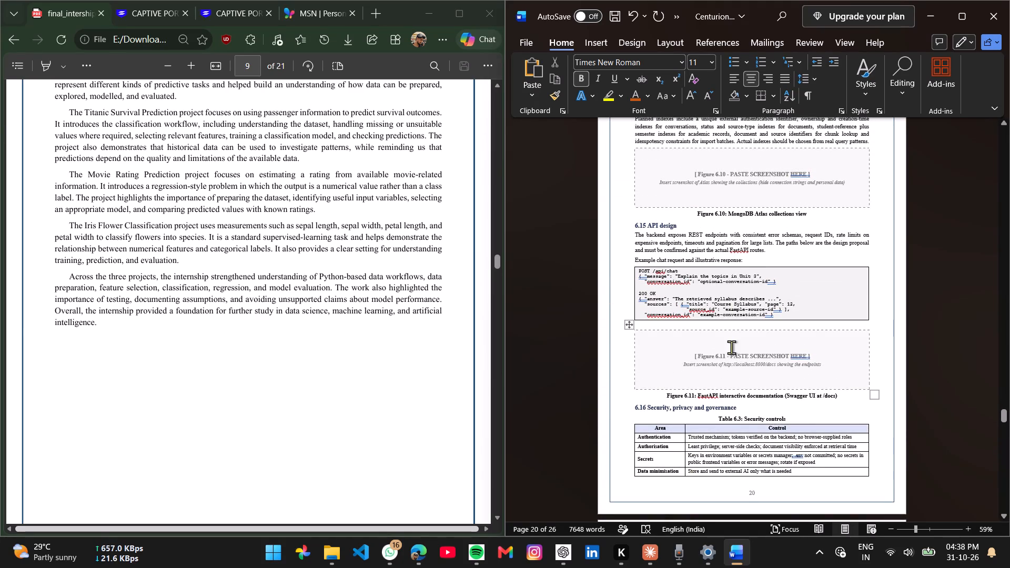
Examine pages 20 to 22 for tables, headings and figures that break across pages.
{"action": "scroll", "coordinate": [708, 402], "scroll_direction": "down", "scroll_amount": 12}
{"action": "scroll", "coordinate": [709, 399], "scroll_direction": "down", "scroll_amount": 14}
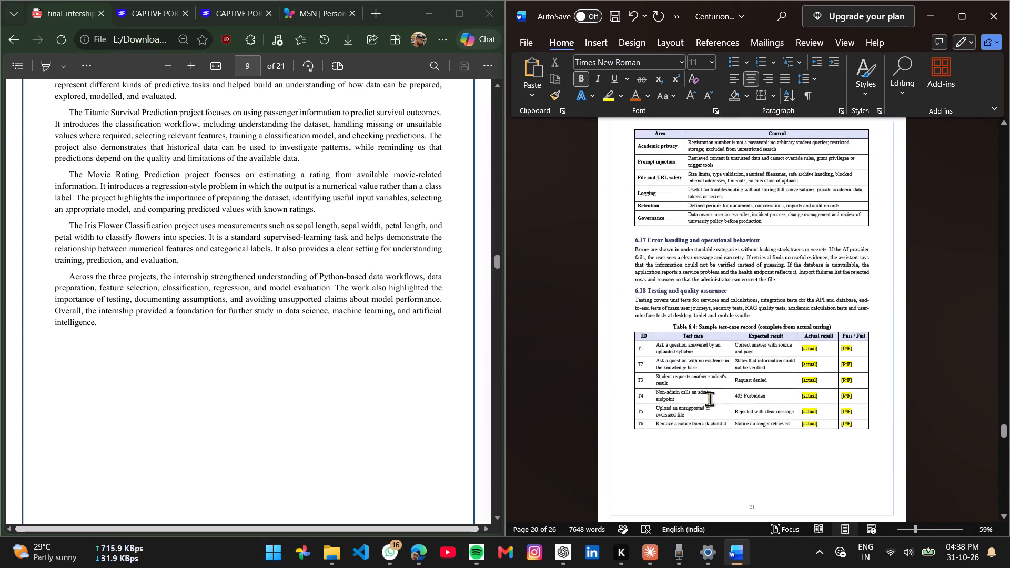
{"action": "scroll", "coordinate": [709, 399], "scroll_direction": "down", "scroll_amount": 11}
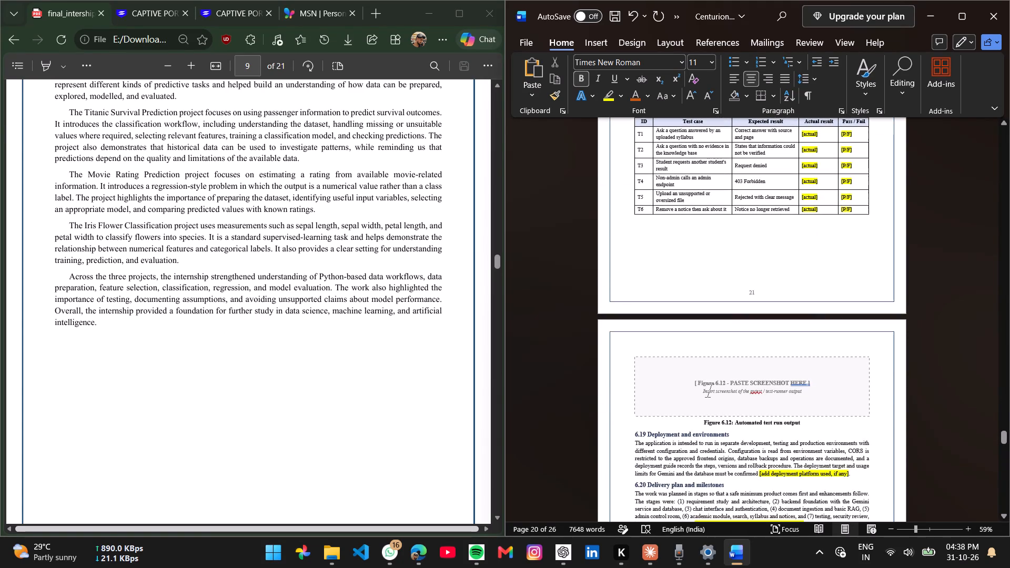
{"action": "scroll", "coordinate": [709, 389], "scroll_direction": "down", "scroll_amount": 18}
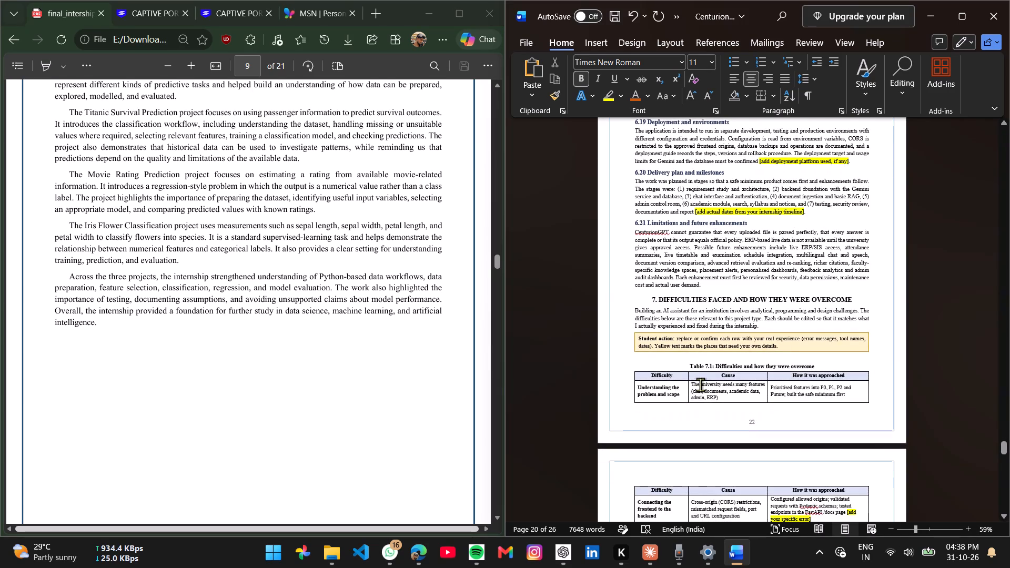
{"action": "scroll", "coordinate": [698, 379], "scroll_direction": "up", "scroll_amount": 1}
{"action": "scroll", "coordinate": [698, 377], "scroll_direction": "down", "scroll_amount": 3}
{"action": "scroll", "coordinate": [698, 377], "scroll_direction": "up", "scroll_amount": 2}
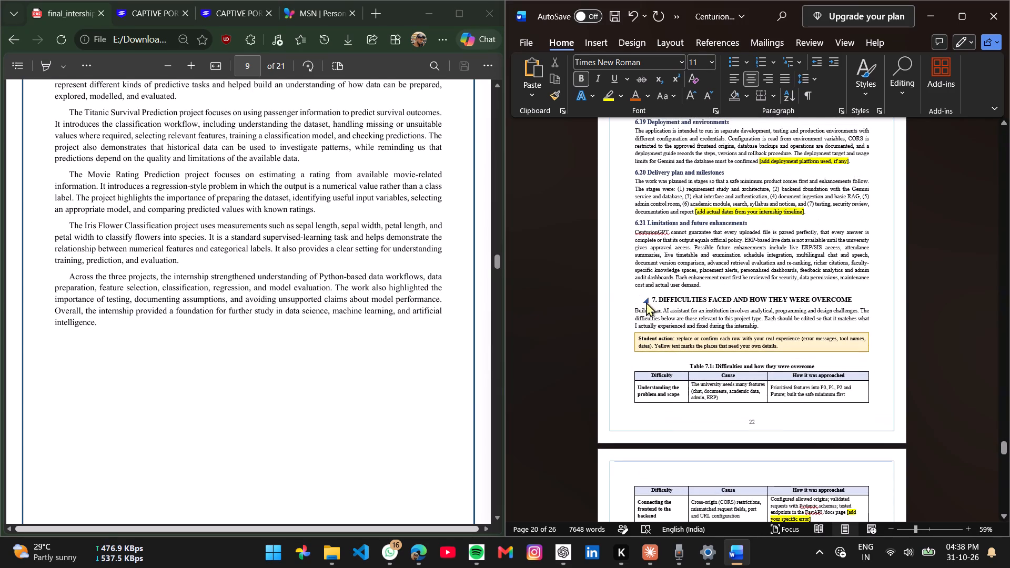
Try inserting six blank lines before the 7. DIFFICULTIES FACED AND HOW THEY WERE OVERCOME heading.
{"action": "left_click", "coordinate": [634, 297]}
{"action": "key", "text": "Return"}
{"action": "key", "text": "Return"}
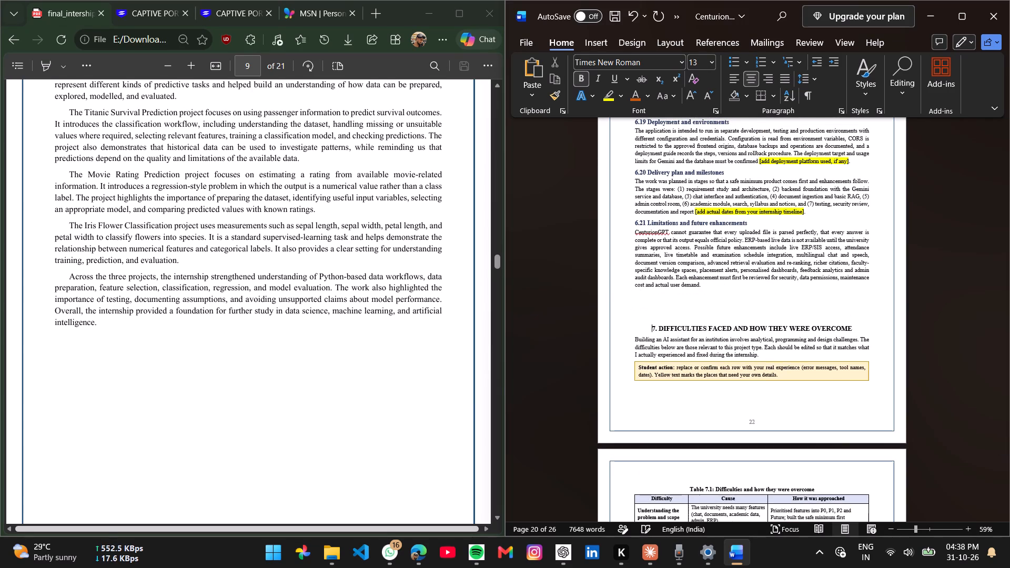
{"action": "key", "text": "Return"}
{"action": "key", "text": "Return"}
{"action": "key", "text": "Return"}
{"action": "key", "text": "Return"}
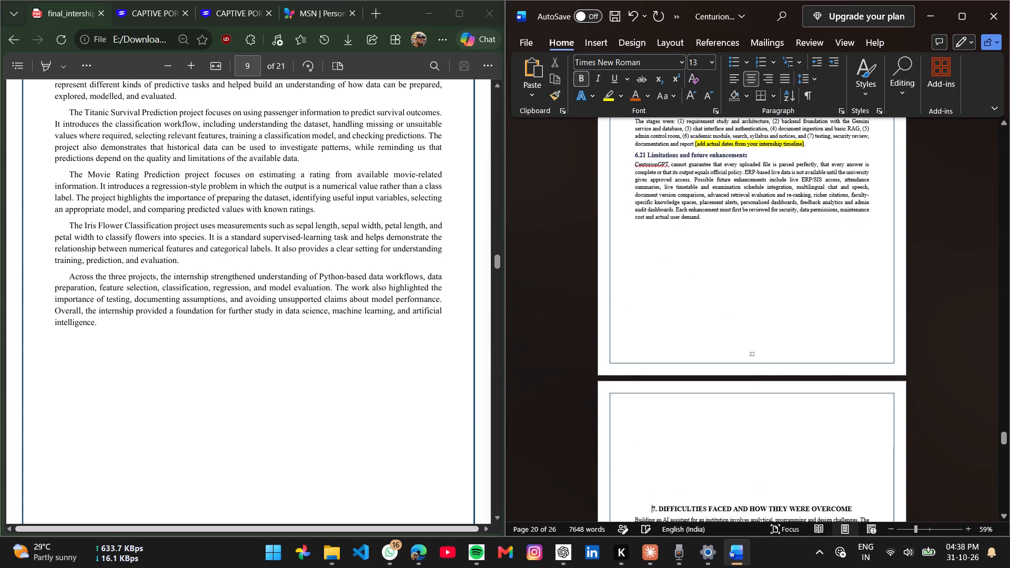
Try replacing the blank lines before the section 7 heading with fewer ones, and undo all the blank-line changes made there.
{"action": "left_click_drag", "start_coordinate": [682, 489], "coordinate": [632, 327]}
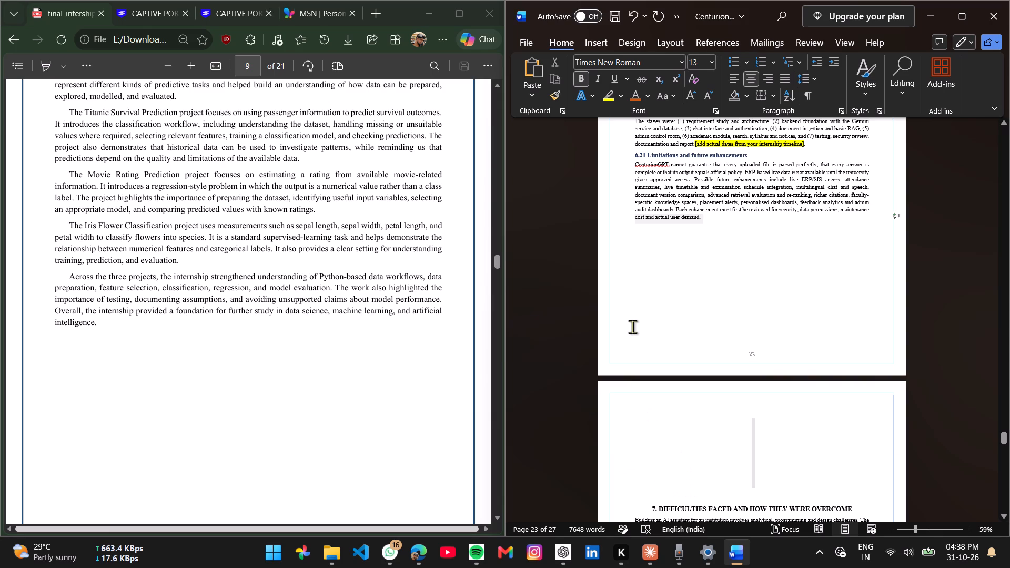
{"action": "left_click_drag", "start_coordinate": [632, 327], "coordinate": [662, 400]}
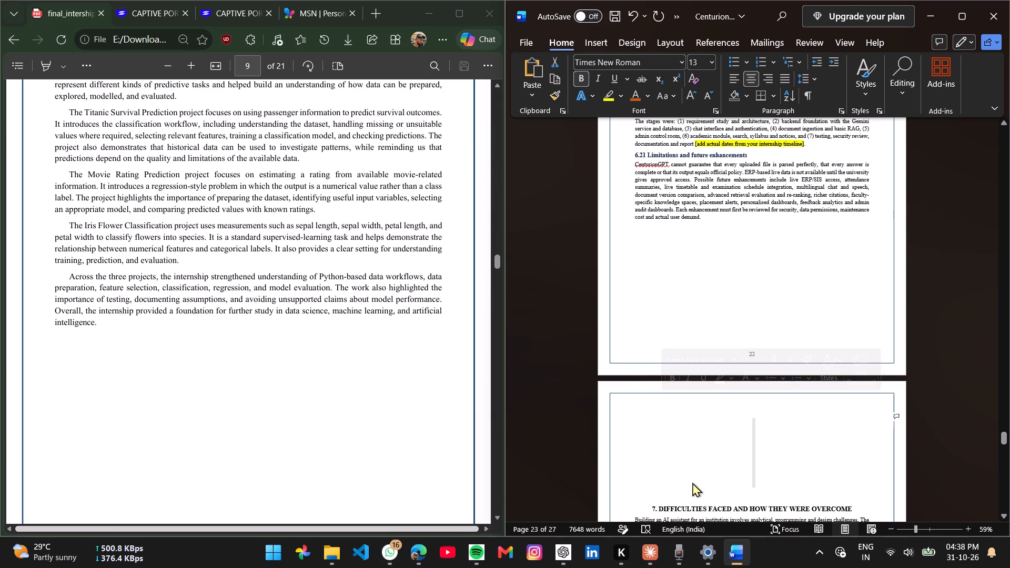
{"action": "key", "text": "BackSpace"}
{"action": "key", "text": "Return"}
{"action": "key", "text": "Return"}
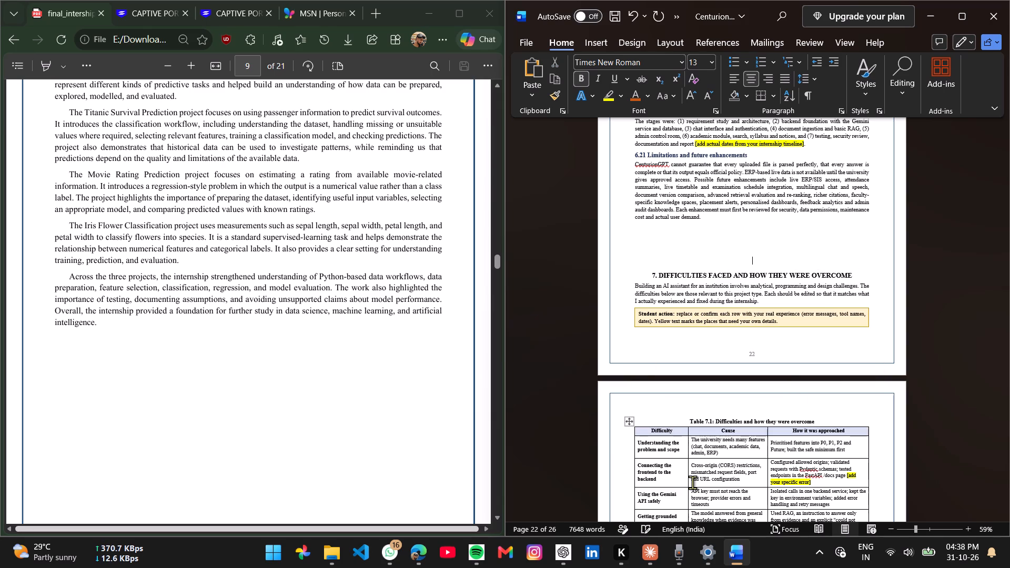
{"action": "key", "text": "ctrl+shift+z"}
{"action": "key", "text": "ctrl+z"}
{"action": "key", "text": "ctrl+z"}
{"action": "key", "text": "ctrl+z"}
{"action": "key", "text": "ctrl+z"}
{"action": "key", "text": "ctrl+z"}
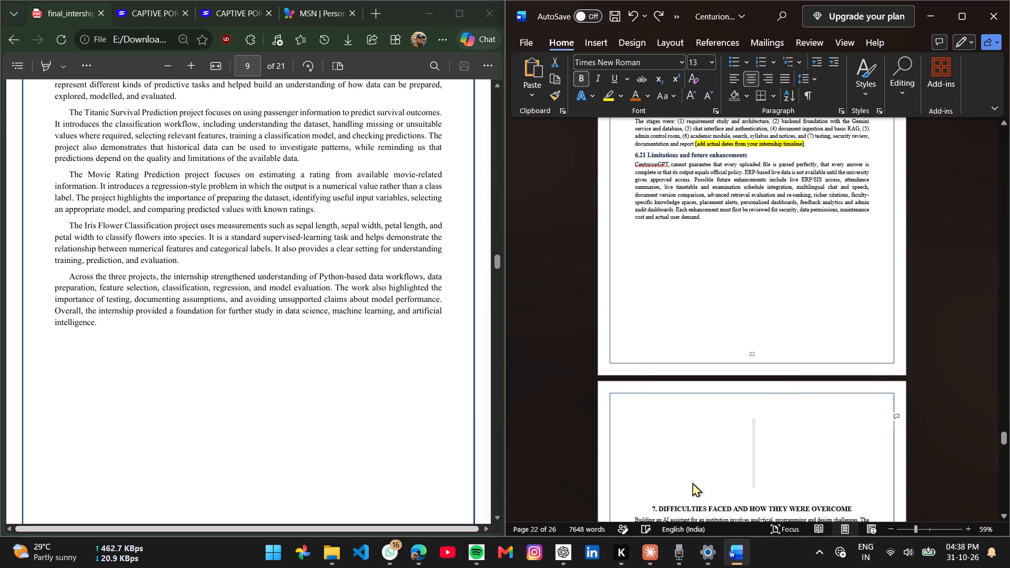
Insert a blank line before the Table 7.1 caption to move the caption and whole table to page 23.
{"action": "scroll", "coordinate": [722, 366], "scroll_direction": "down", "scroll_amount": 7}
{"action": "scroll", "coordinate": [708, 359], "scroll_direction": "up", "scroll_amount": 3}
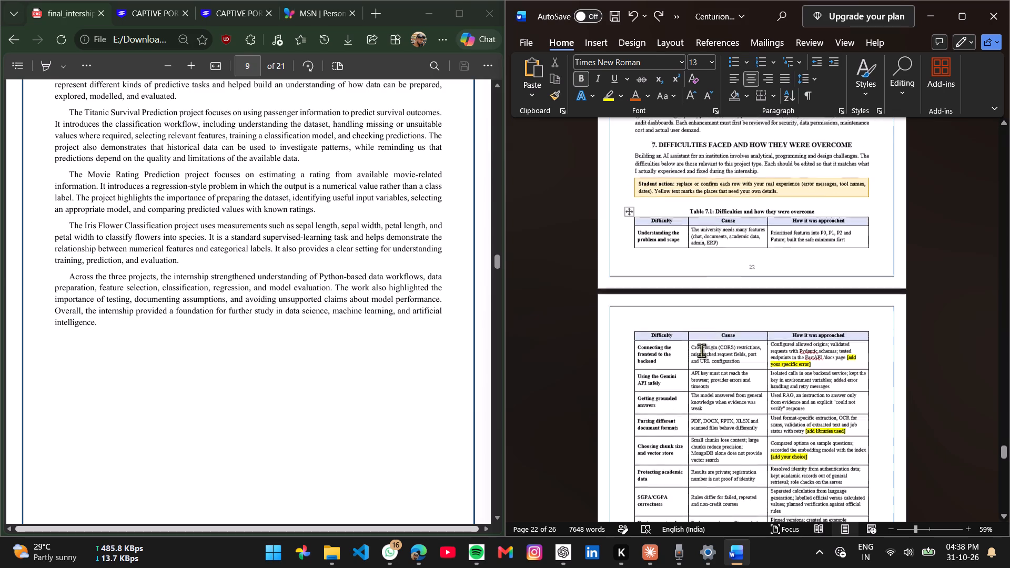
{"action": "scroll", "coordinate": [701, 350], "scroll_direction": "up", "scroll_amount": 2}
{"action": "left_click", "coordinate": [689, 260]}
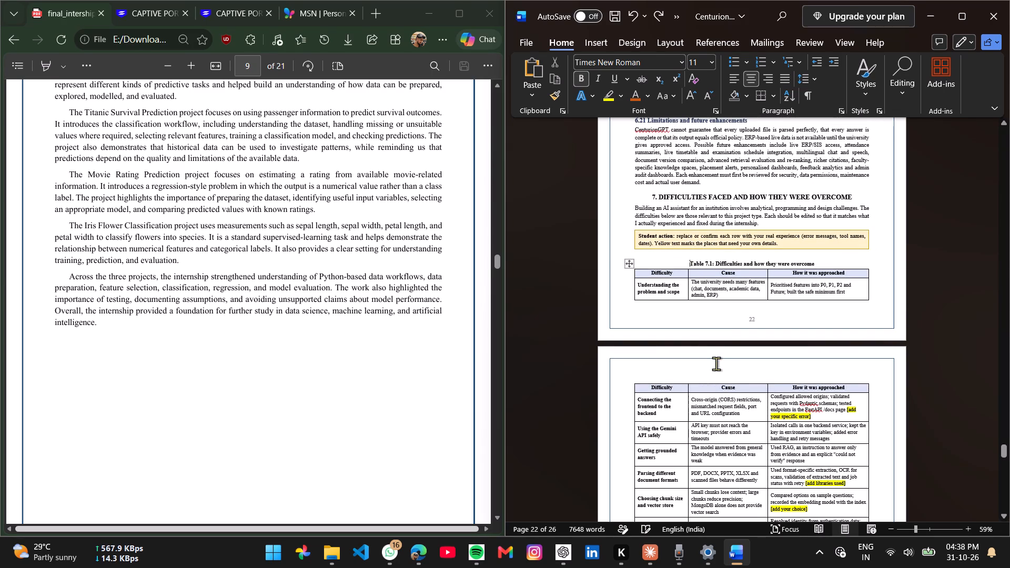
{"action": "key", "text": "Return"}
{"action": "key", "text": "Return"}
{"action": "key", "text": "BackSpace"}
{"action": "key", "text": "BackSpace"}
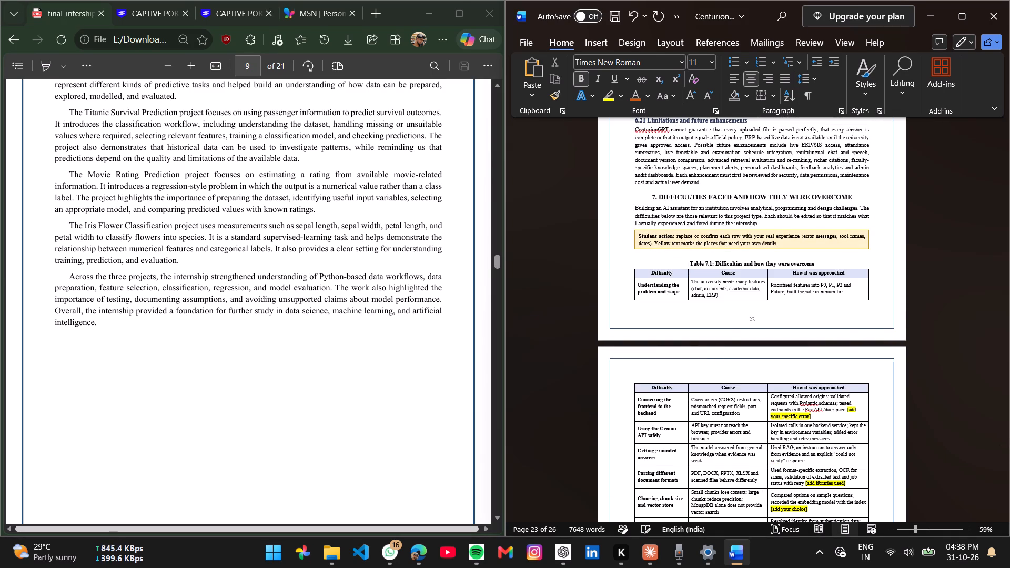
{"action": "key", "text": "Return"}
Insert five blank lines after section 7's closing paragraph to start 8. WHAT HAVE YOU LEARNT? - LEARNING OUTCOMES on page 24.
{"action": "scroll", "coordinate": [718, 380], "scroll_direction": "down", "scroll_amount": 14}
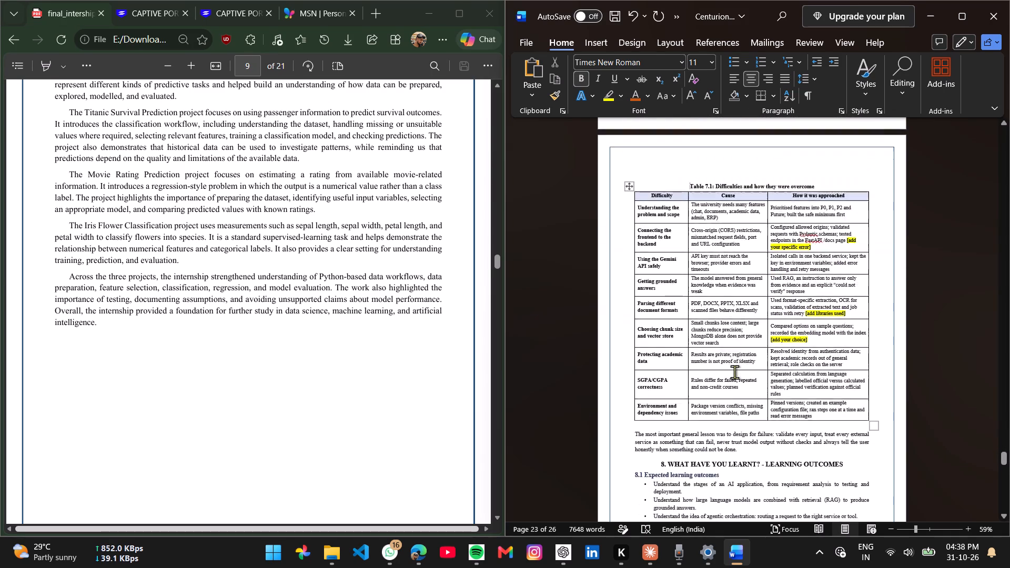
{"action": "scroll", "coordinate": [734, 372], "scroll_direction": "down", "scroll_amount": 10}
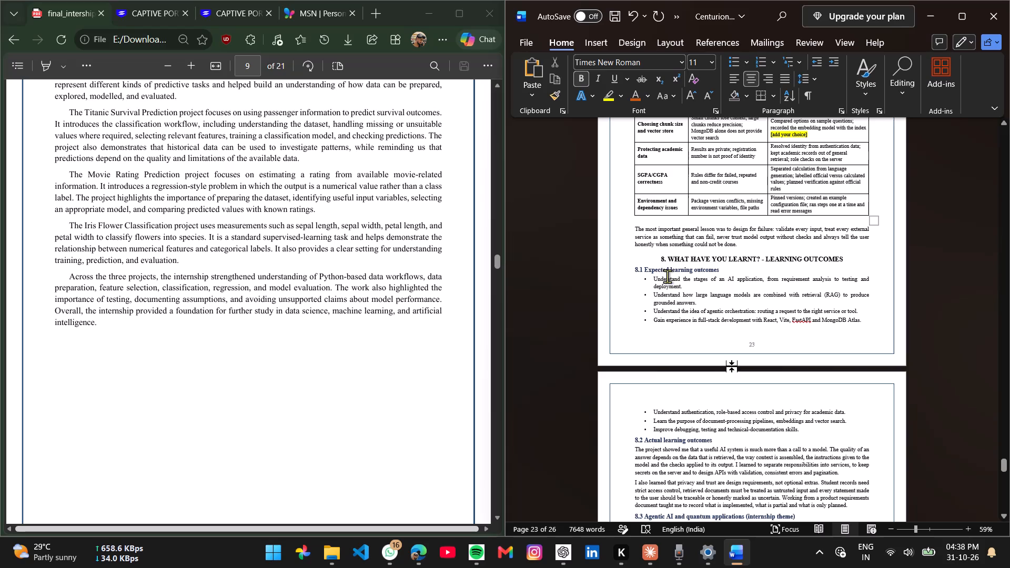
{"action": "left_click", "coordinate": [747, 244]}
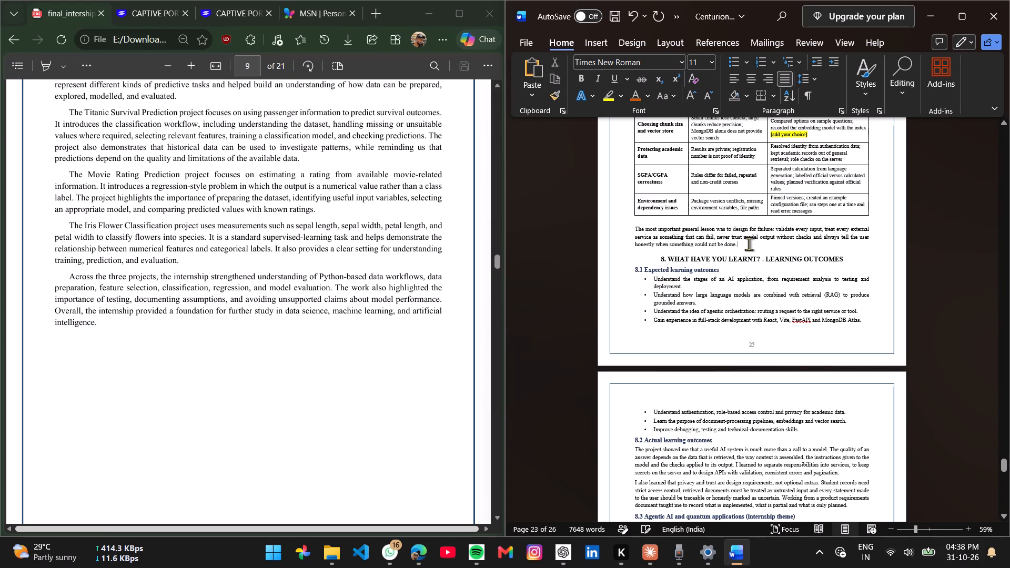
{"action": "key", "text": "Return"}
{"action": "key", "text": "Return"}
{"action": "key", "text": "Return"}
{"action": "key", "text": "Return"}
{"action": "key", "text": "Return"}
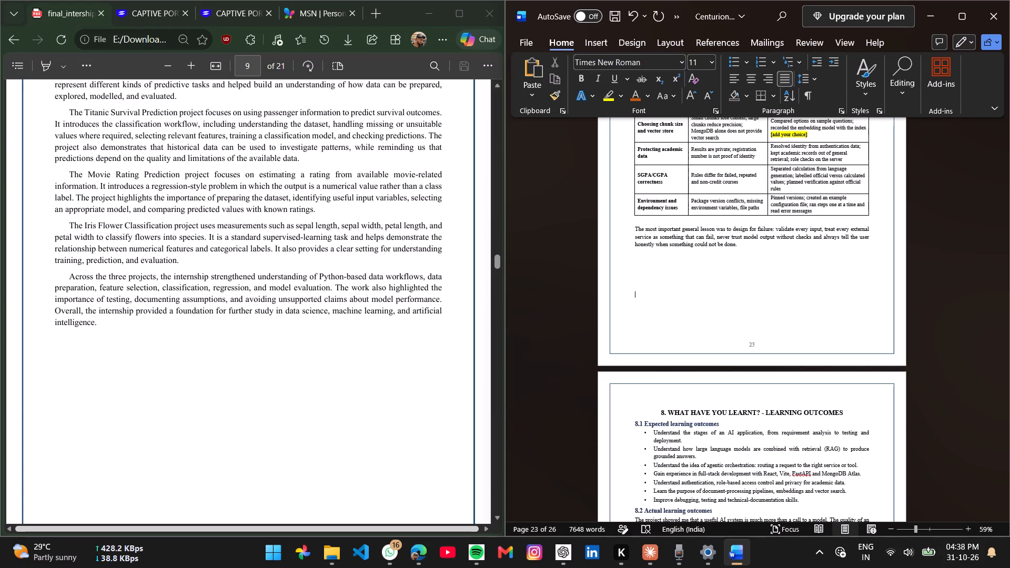
Insert blank lines after the 8.5 Future learning plan list to start the section 9 heading on page 25.
{"action": "scroll", "coordinate": [775, 379], "scroll_direction": "down", "scroll_amount": 5}
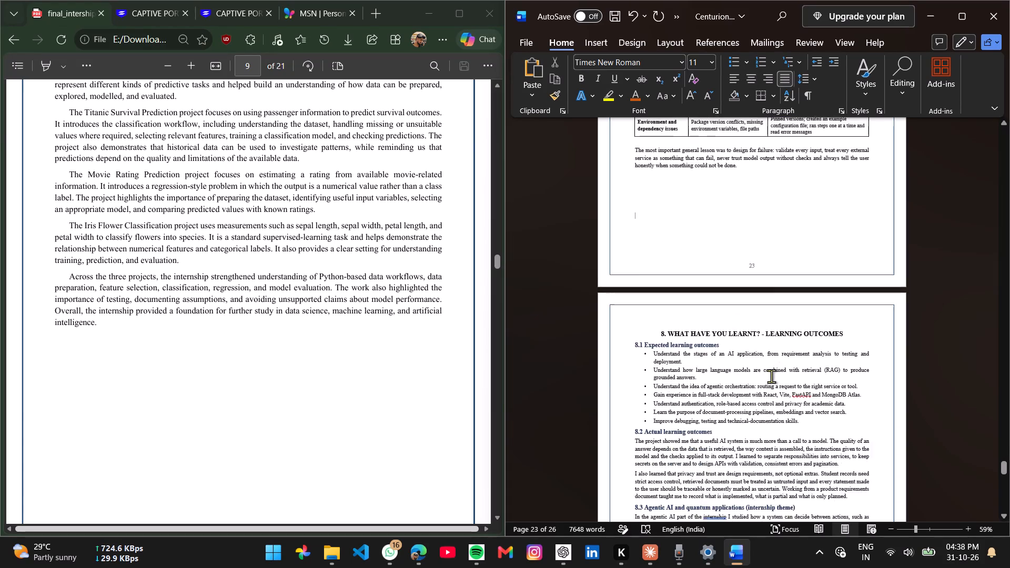
{"action": "scroll", "coordinate": [771, 369], "scroll_direction": "down", "scroll_amount": 20}
{"action": "scroll", "coordinate": [771, 369], "scroll_direction": "down", "scroll_amount": 2}
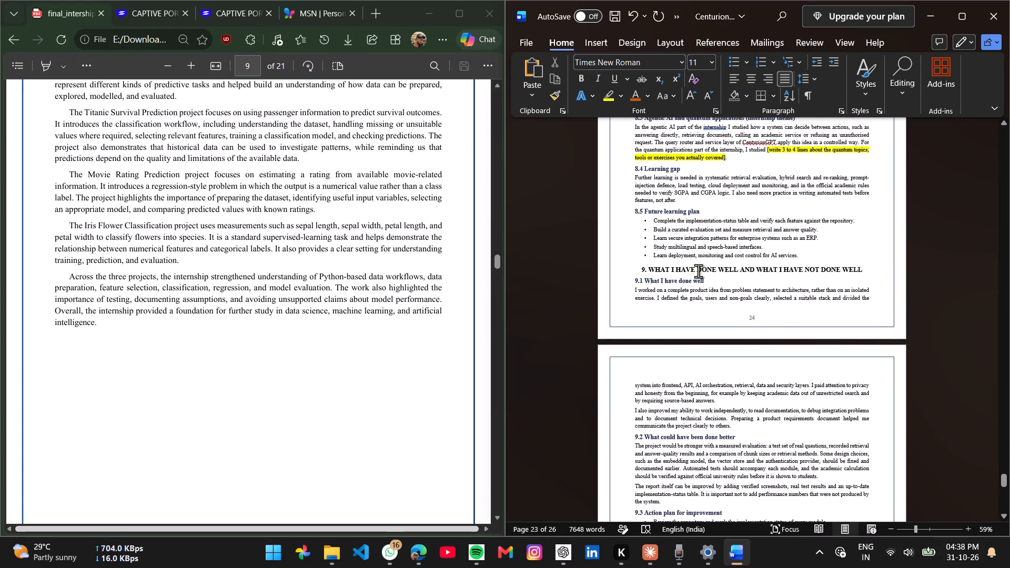
{"action": "left_click", "coordinate": [814, 253]}
{"action": "key", "text": "Return"}
{"action": "key", "text": "Return"}
{"action": "key", "text": "Return"}
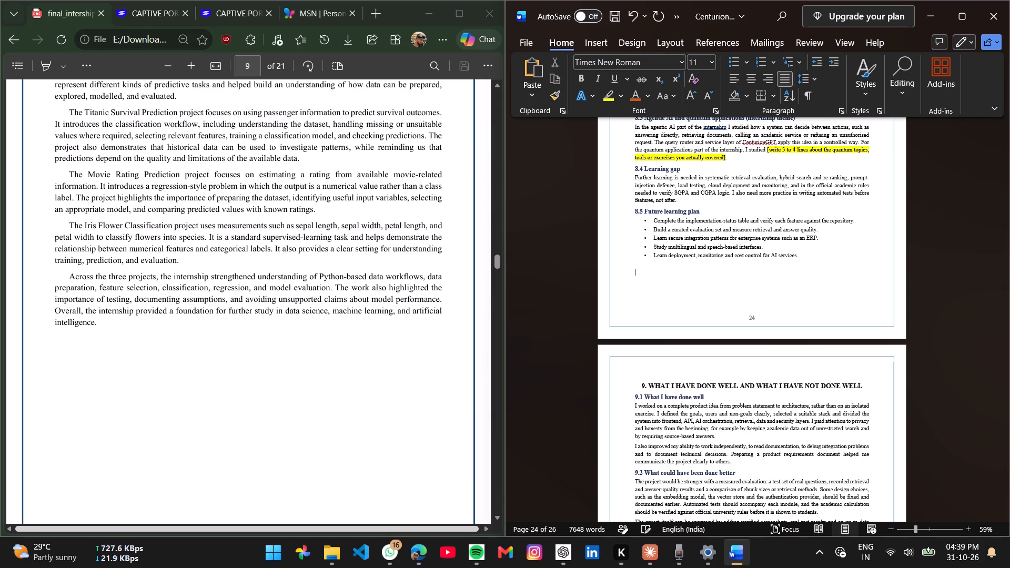
Insert blank lines after the 9.3 Action plan for improvement list to start 10. CONCLUSION on page 26.
{"action": "scroll", "coordinate": [778, 334], "scroll_direction": "down", "scroll_amount": 5}
{"action": "scroll", "coordinate": [761, 397], "scroll_direction": "down", "scroll_amount": 10}
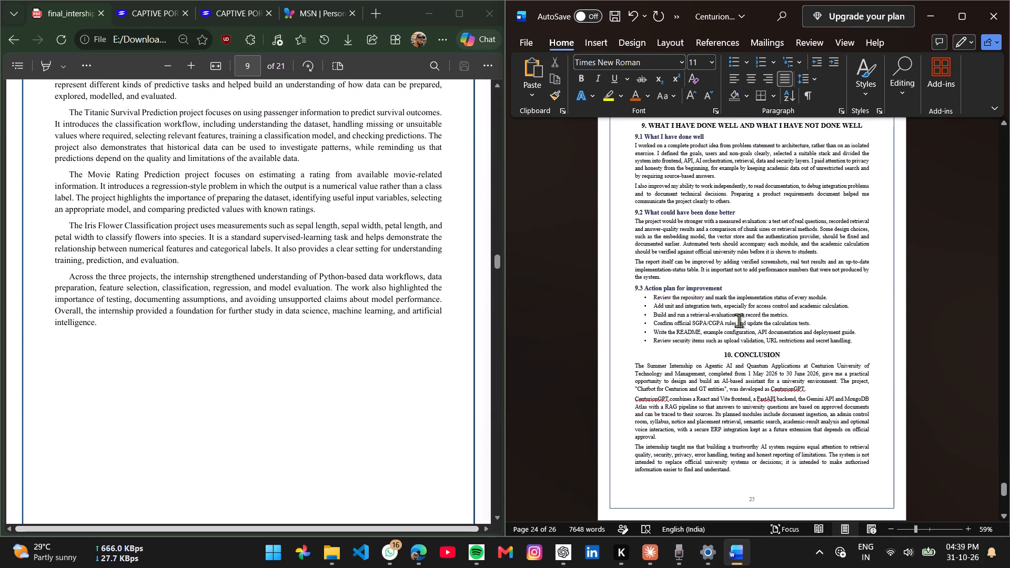
{"action": "left_click", "coordinate": [860, 340]}
{"action": "key", "text": "Return"}
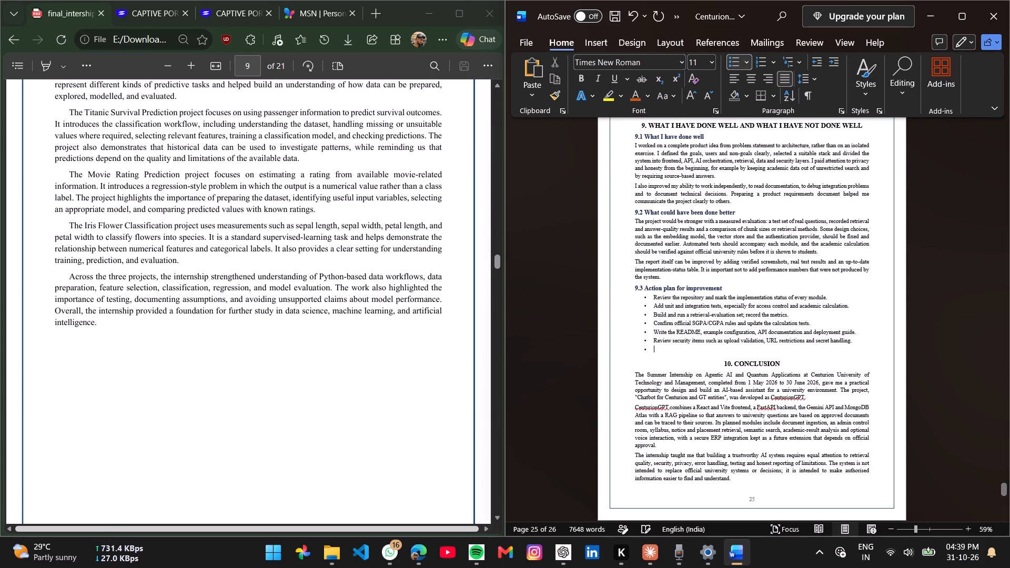
{"action": "key", "text": "Return"}
{"action": "key", "text": "Return"}
{"action": "key", "text": "Return"}
{"action": "key", "text": "Return"}
{"action": "key", "text": "Return"}
{"action": "key", "text": "Return"}
{"action": "key", "text": "Return"}
{"action": "key", "text": "Return"}
{"action": "key", "text": "Return"}
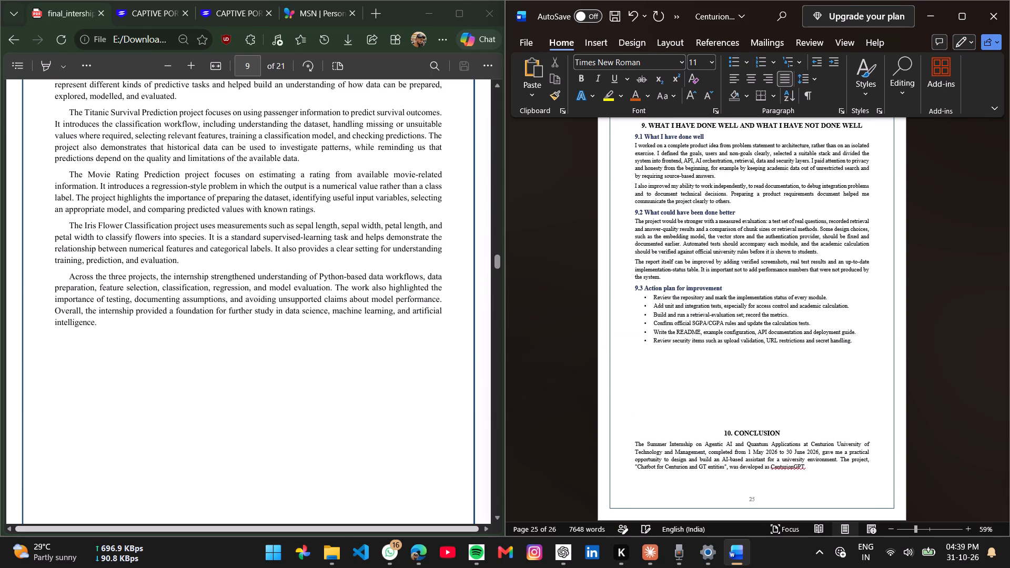
{"action": "key", "text": "Return"}
{"action": "key", "text": "Return"}
{"action": "key", "text": "Return"}
{"action": "key", "text": "Return"}
Compare the report's page 26 with pages 9 to 18 of final_intership_report.pdf, examining how each section starts.
{"action": "scroll", "coordinate": [356, 323], "scroll_direction": "down", "scroll_amount": 1}
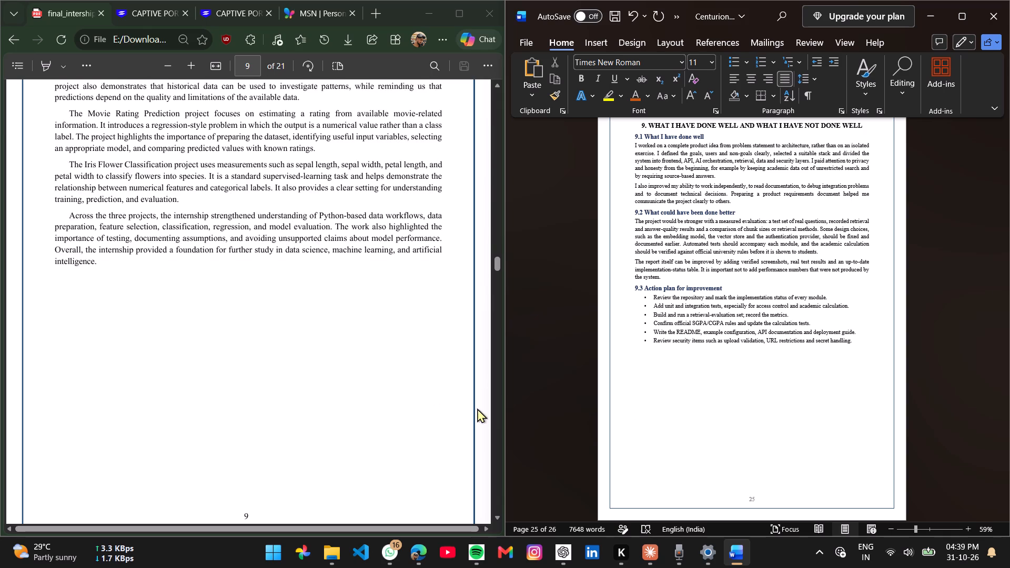
{"action": "scroll", "coordinate": [662, 363], "scroll_direction": "down", "scroll_amount": 5}
{"action": "scroll", "coordinate": [735, 382], "scroll_direction": "down", "scroll_amount": 15}
{"action": "scroll", "coordinate": [734, 378], "scroll_direction": "down", "scroll_amount": 6}
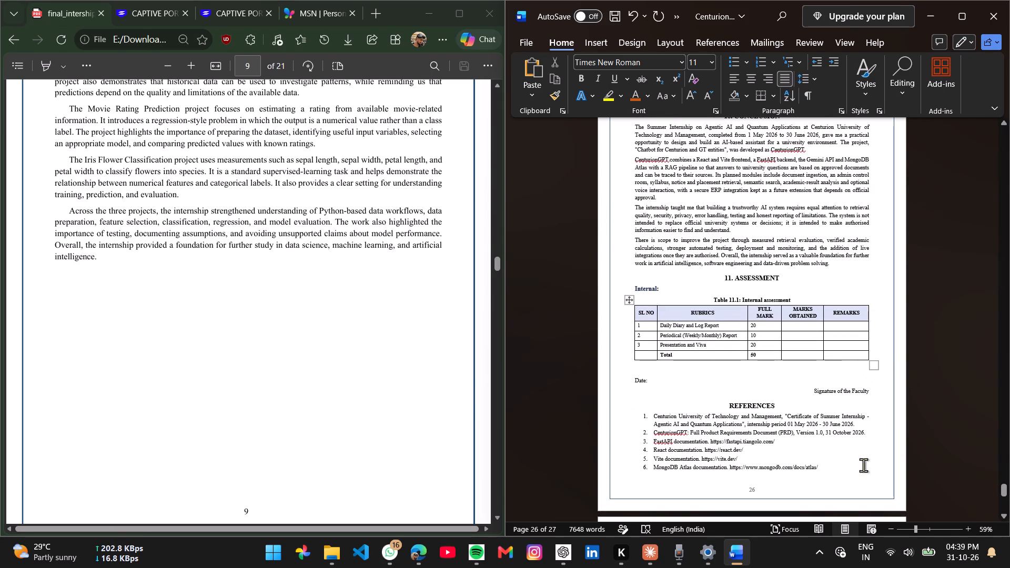
{"action": "scroll", "coordinate": [351, 443], "scroll_direction": "down", "scroll_amount": 14}
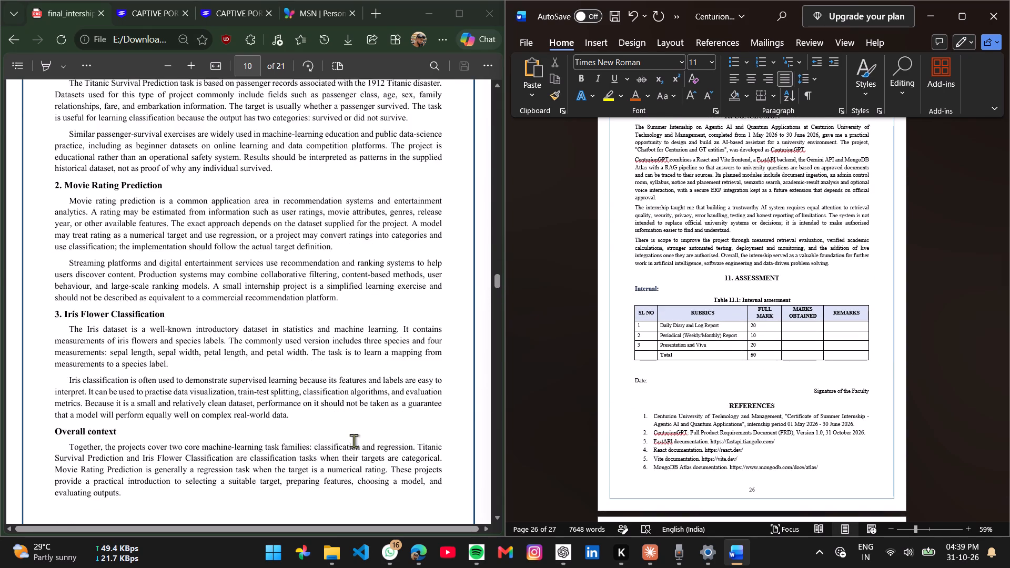
{"action": "scroll", "coordinate": [353, 441], "scroll_direction": "down", "scroll_amount": 18}
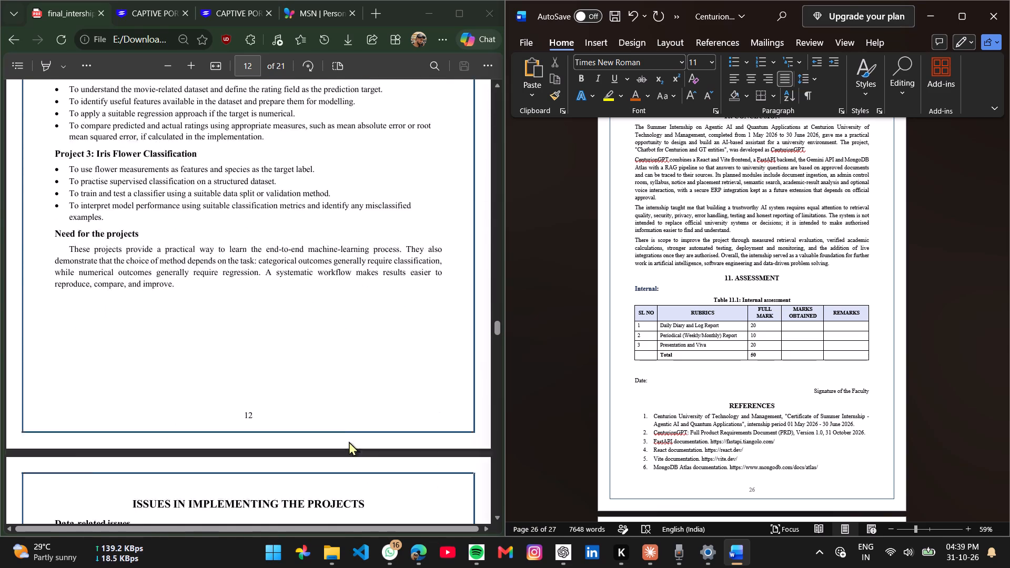
{"action": "scroll", "coordinate": [349, 433], "scroll_direction": "down", "scroll_amount": 13}
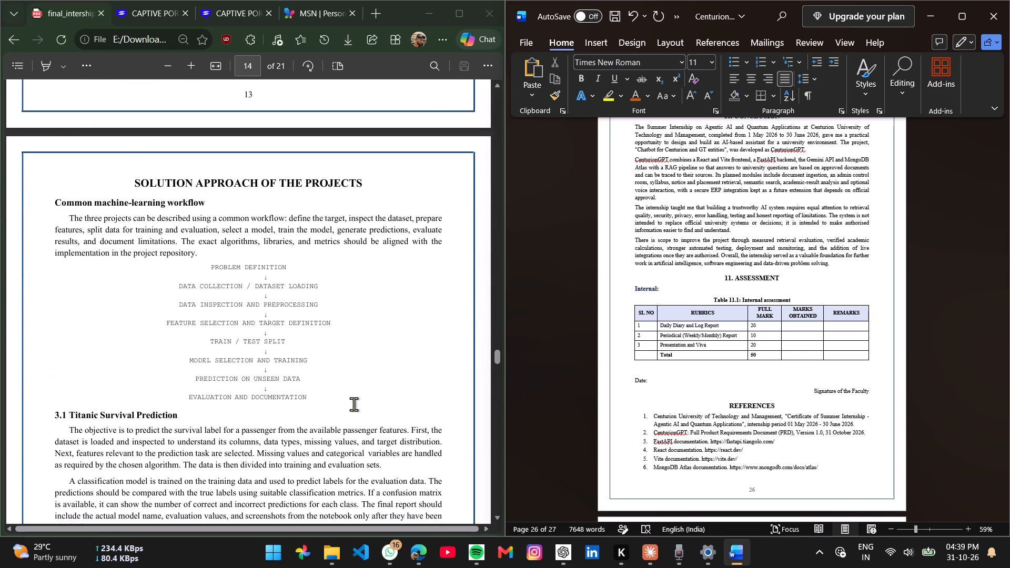
{"action": "scroll", "coordinate": [351, 410], "scroll_direction": "down", "scroll_amount": 9}
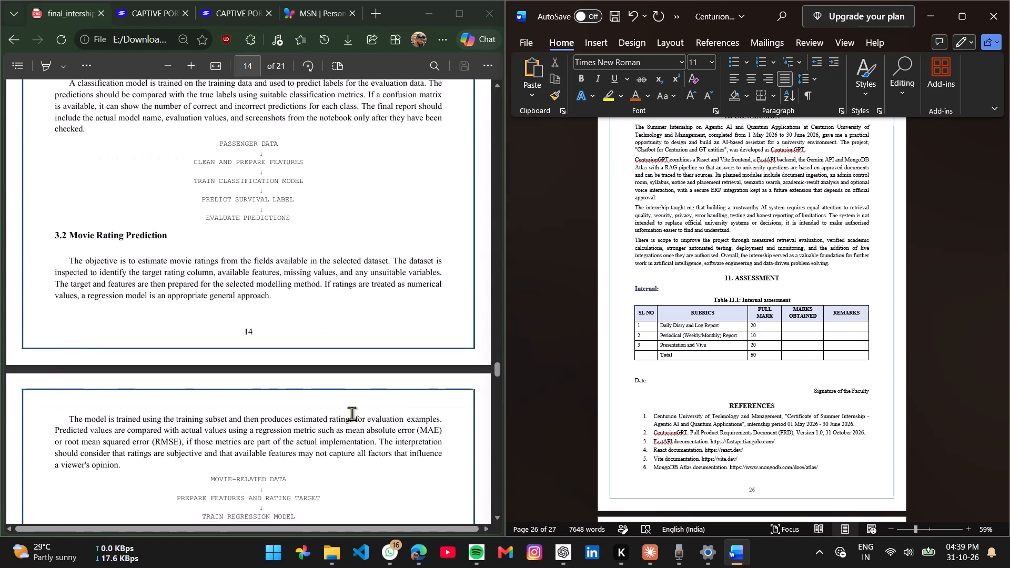
{"action": "scroll", "coordinate": [351, 413], "scroll_direction": "down", "scroll_amount": 18}
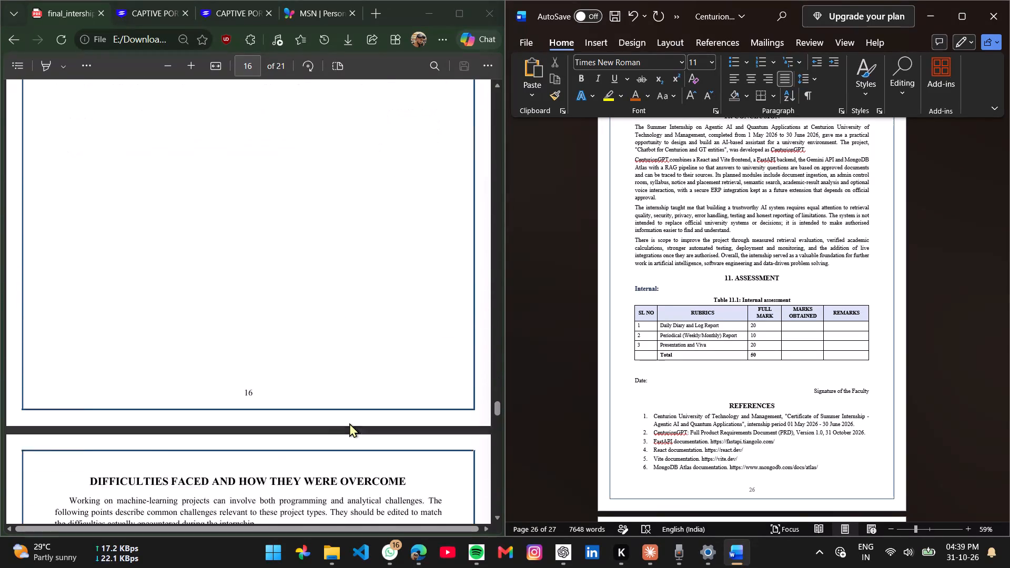
{"action": "scroll", "coordinate": [349, 423], "scroll_direction": "down", "scroll_amount": 8}
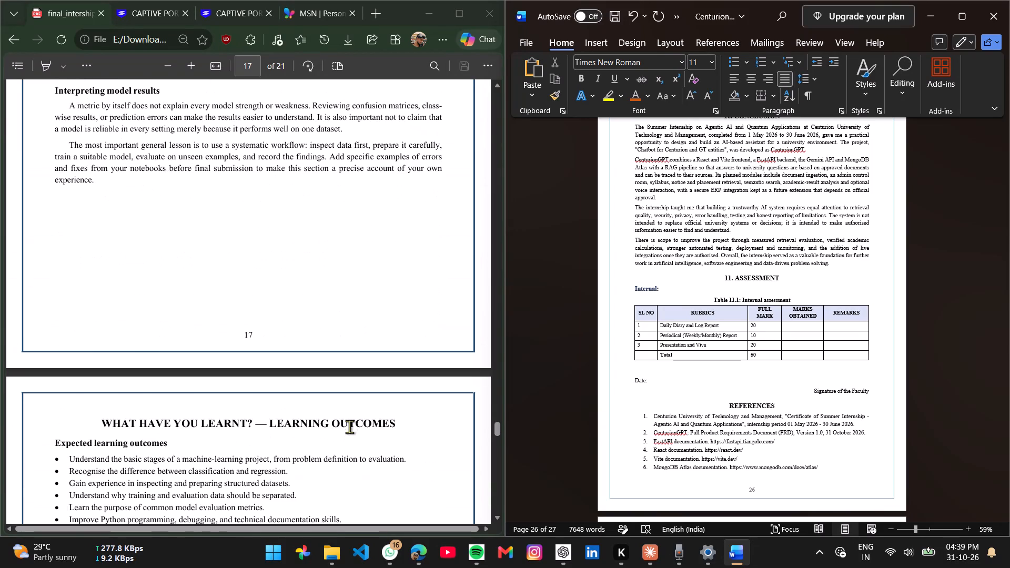
{"action": "scroll", "coordinate": [349, 427], "scroll_direction": "up", "scroll_amount": 6}
Review how sections 9, 10 and 11 sit on pages 24 to 26 of the Word report.
{"action": "scroll", "coordinate": [701, 385], "scroll_direction": "up", "scroll_amount": 9}
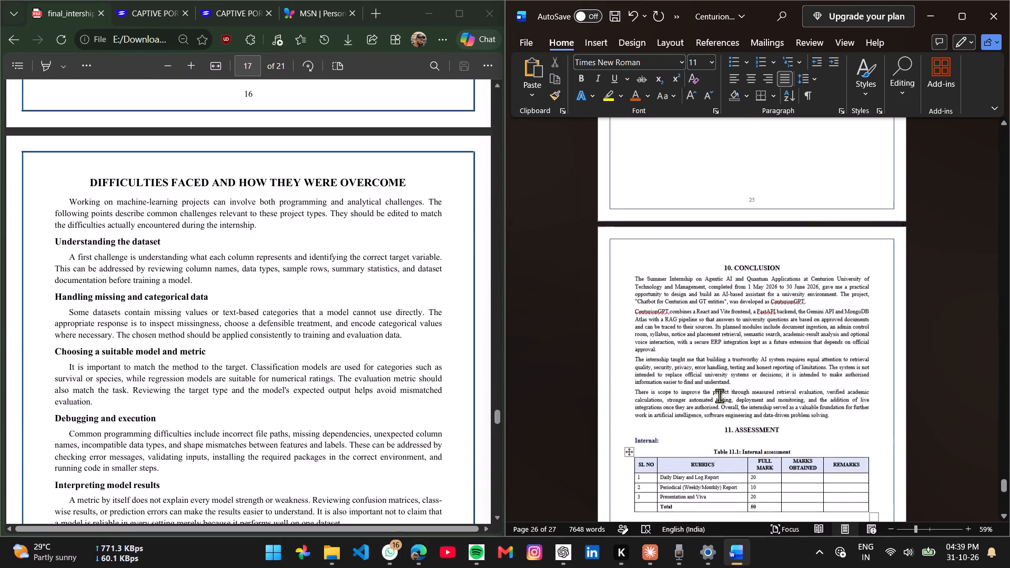
{"action": "scroll", "coordinate": [719, 395], "scroll_direction": "up", "scroll_amount": 15}
{"action": "scroll", "coordinate": [714, 414], "scroll_direction": "up", "scroll_amount": 9}
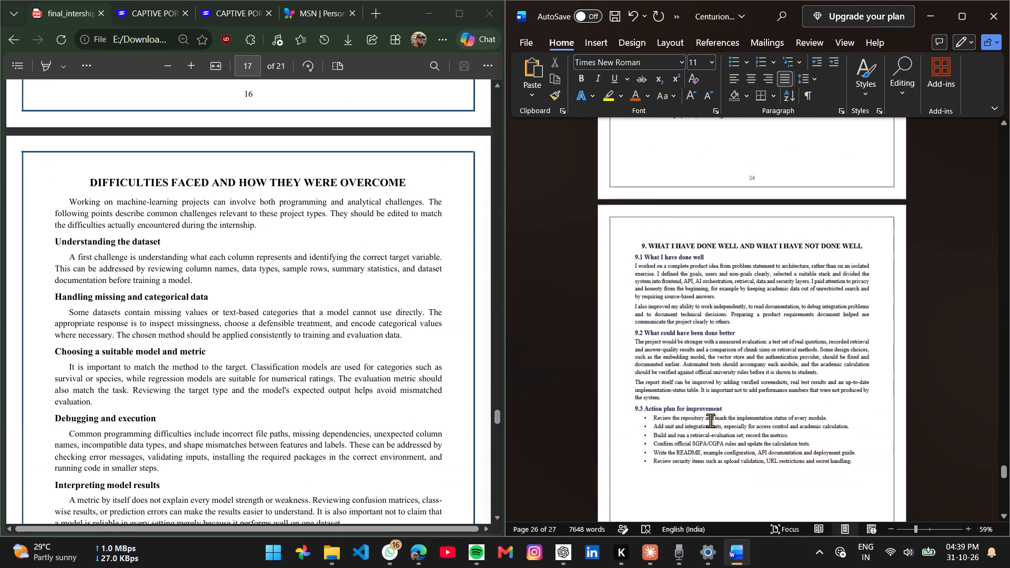
{"action": "scroll", "coordinate": [710, 420], "scroll_direction": "up", "scroll_amount": 8}
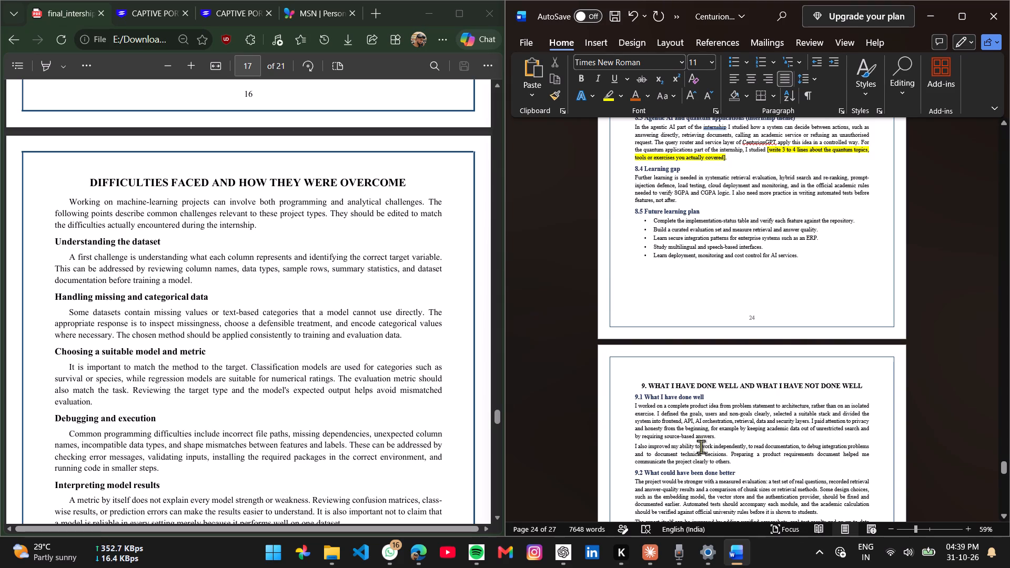
{"action": "scroll", "coordinate": [733, 422], "scroll_direction": "down", "scroll_amount": 14}
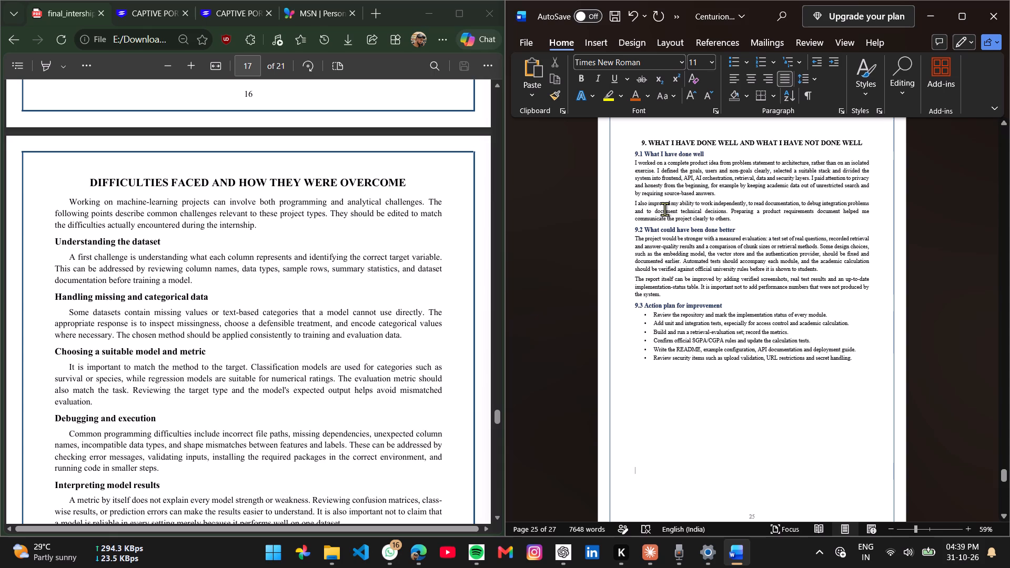
Compare sections 9 to 11 on the report's pages 25 and 26 with pages 17 to 21 of final_intership_report.pdf.
{"action": "scroll", "coordinate": [750, 341], "scroll_direction": "down", "scroll_amount": 5}
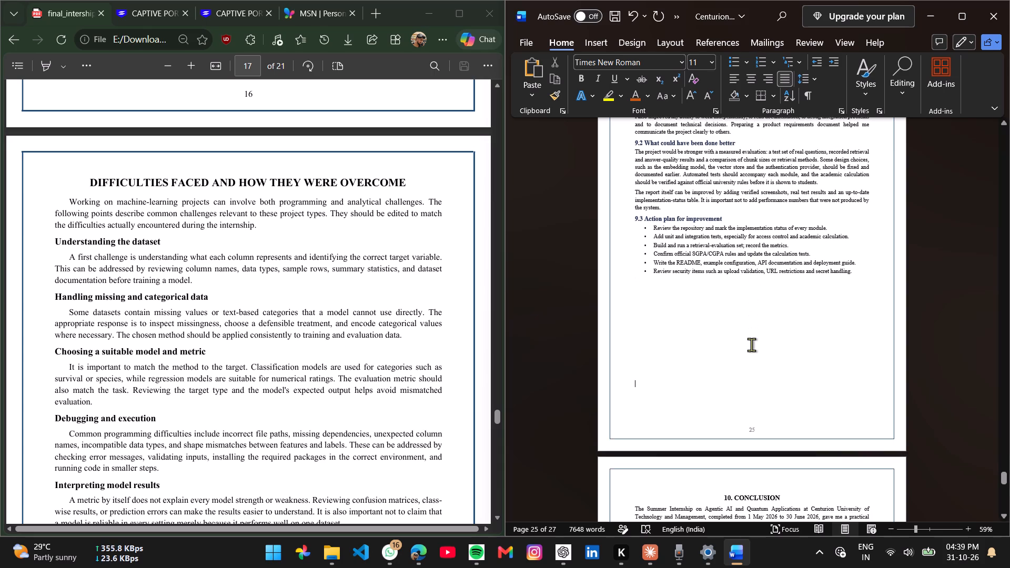
{"action": "scroll", "coordinate": [751, 344], "scroll_direction": "down", "scroll_amount": 14}
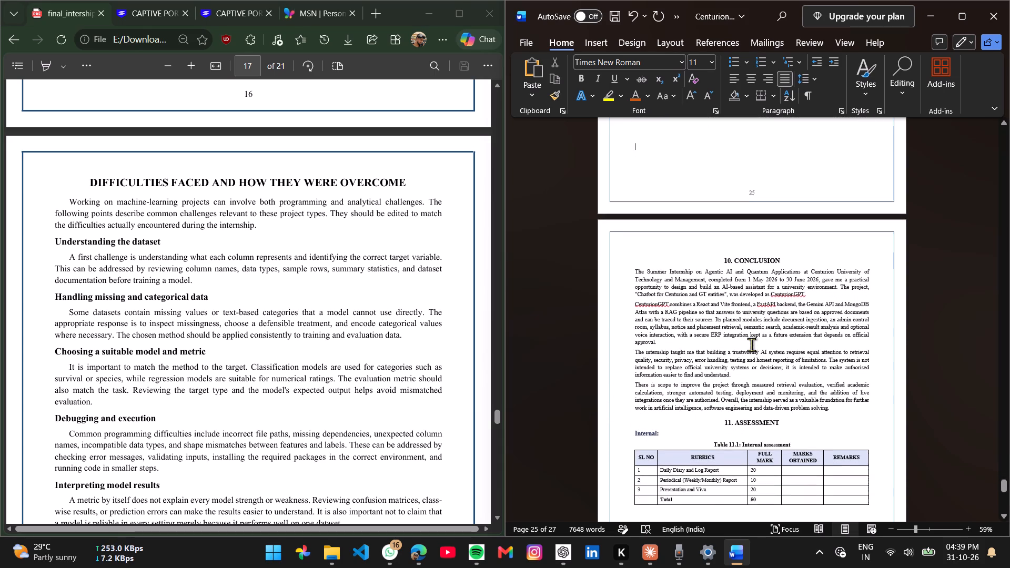
{"action": "scroll", "coordinate": [324, 469], "scroll_direction": "down", "scroll_amount": 10}
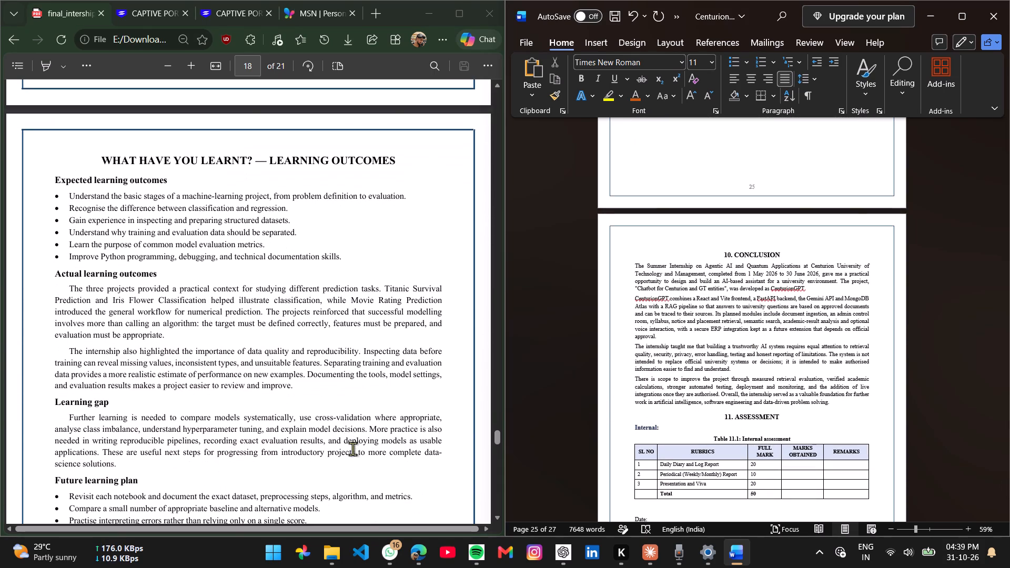
{"action": "scroll", "coordinate": [379, 438], "scroll_direction": "down", "scroll_amount": 7}
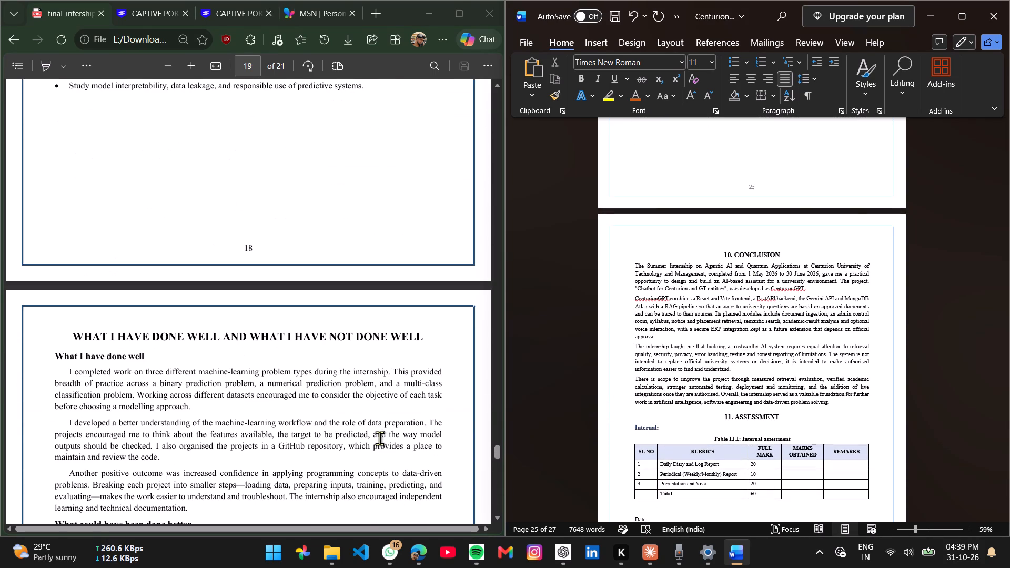
{"action": "scroll", "coordinate": [376, 435], "scroll_direction": "down", "scroll_amount": 9}
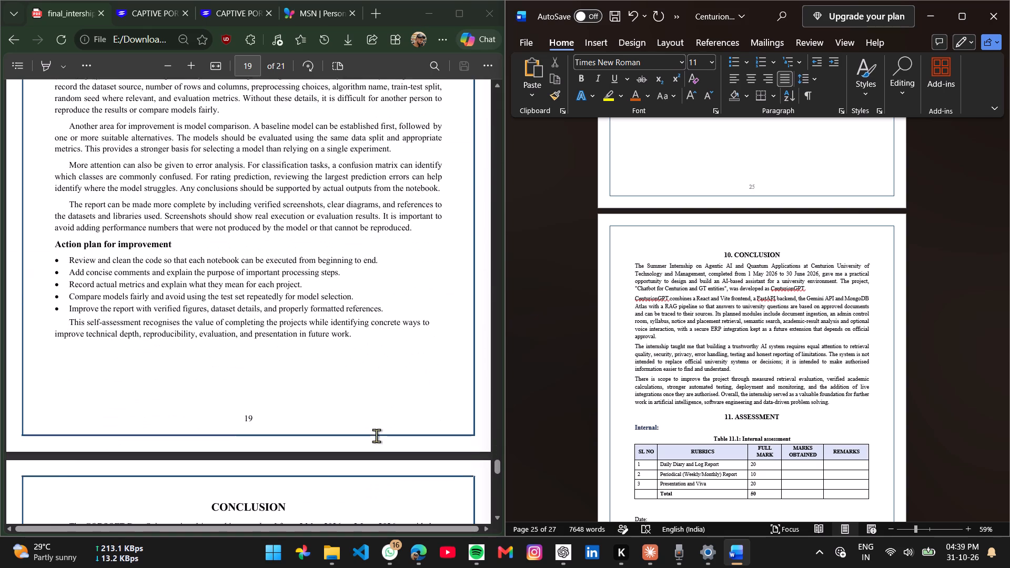
{"action": "scroll", "coordinate": [376, 435], "scroll_direction": "down", "scroll_amount": 4}
{"action": "scroll", "coordinate": [376, 435], "scroll_direction": "up", "scroll_amount": 11}
{"action": "scroll", "coordinate": [371, 420], "scroll_direction": "down", "scroll_amount": 6}
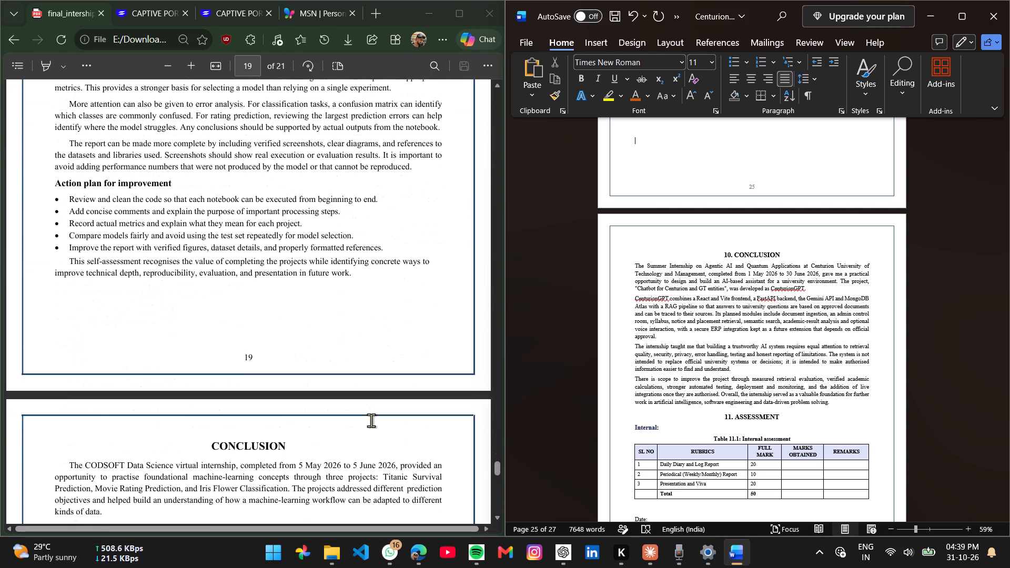
{"action": "scroll", "coordinate": [371, 420], "scroll_direction": "down", "scroll_amount": 5}
{"action": "scroll", "coordinate": [859, 373], "scroll_direction": "down", "scroll_amount": 3}
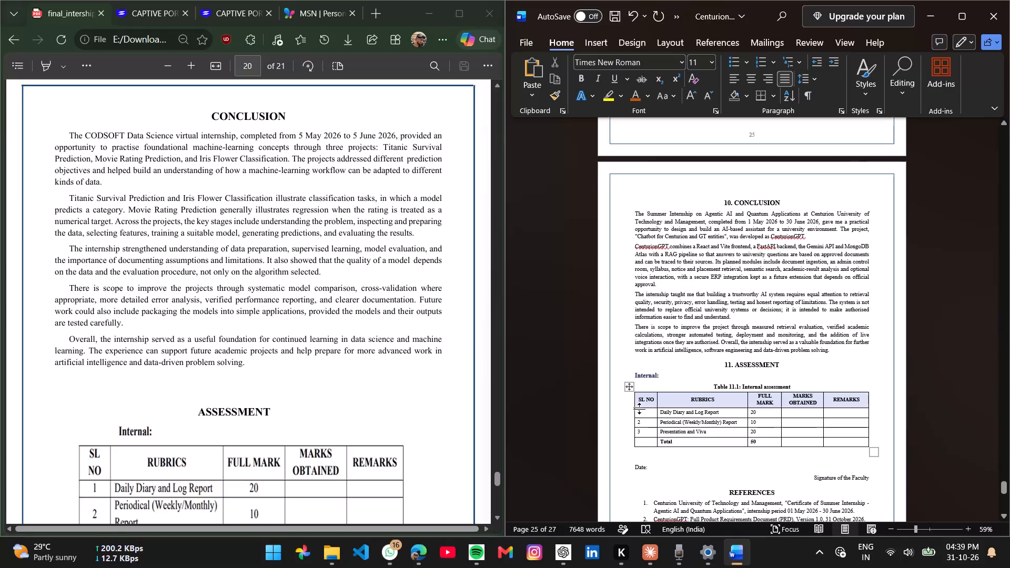
{"action": "scroll", "coordinate": [442, 410], "scroll_direction": "down", "scroll_amount": 4}
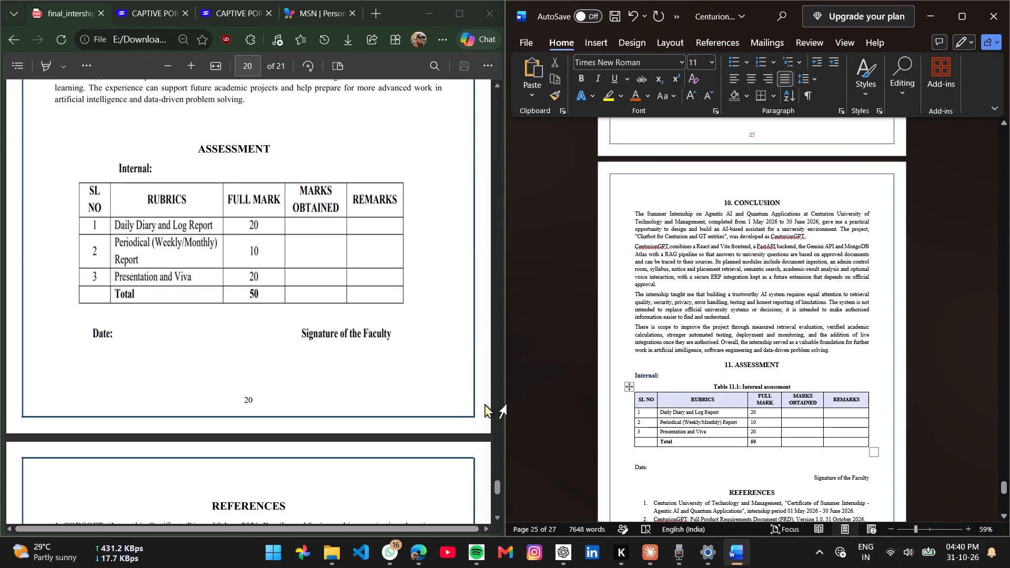
{"action": "scroll", "coordinate": [432, 390], "scroll_direction": "down", "scroll_amount": 3}
{"action": "scroll", "coordinate": [674, 370], "scroll_direction": "down", "scroll_amount": 4}
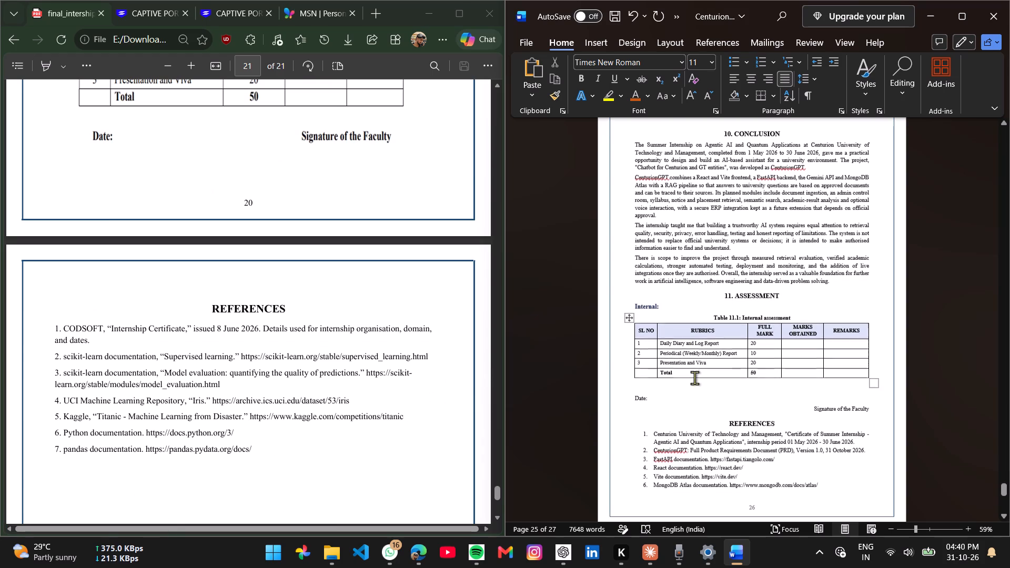
Review how the Conclusion, Assessment and References sections are laid out across pages 26 and 27 of the Word report.
{"action": "scroll", "coordinate": [694, 378], "scroll_direction": "down", "scroll_amount": 8}
{"action": "scroll", "coordinate": [350, 472], "scroll_direction": "down", "scroll_amount": 12}
{"action": "scroll", "coordinate": [391, 418], "scroll_direction": "down", "scroll_amount": 2}
{"action": "scroll", "coordinate": [788, 399], "scroll_direction": "down", "scroll_amount": 12}
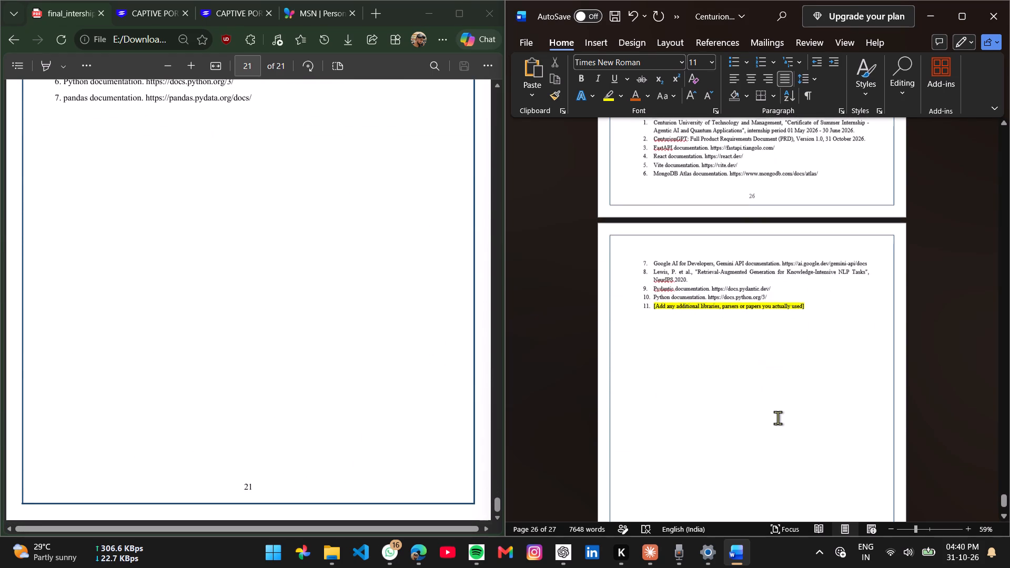
{"action": "scroll", "coordinate": [777, 420], "scroll_direction": "down", "scroll_amount": 6}
{"action": "scroll", "coordinate": [777, 420], "scroll_direction": "up", "scroll_amount": 10}
{"action": "scroll", "coordinate": [777, 420], "scroll_direction": "up", "scroll_amount": 18}
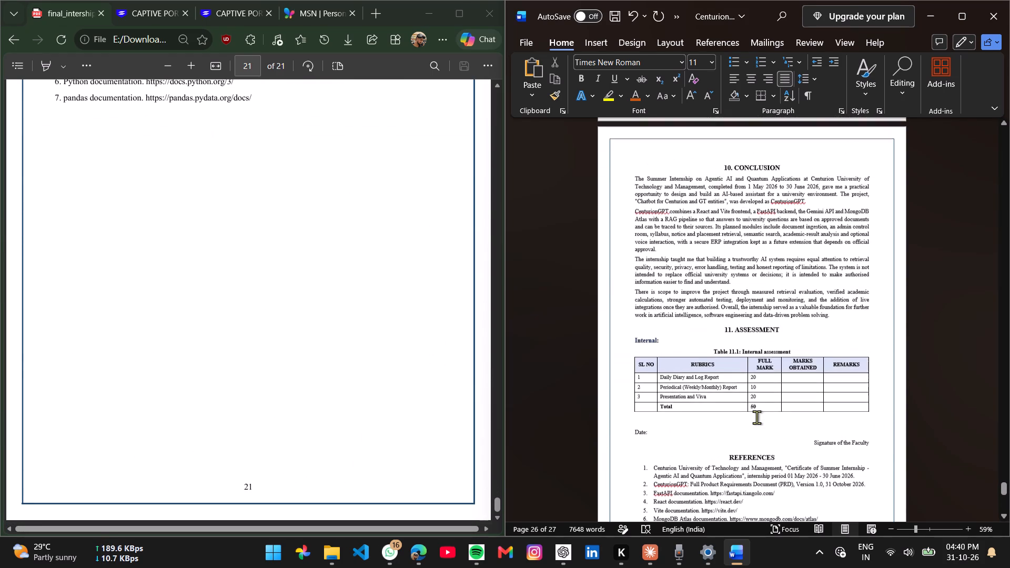
{"action": "scroll", "coordinate": [756, 417], "scroll_direction": "up", "scroll_amount": 2}
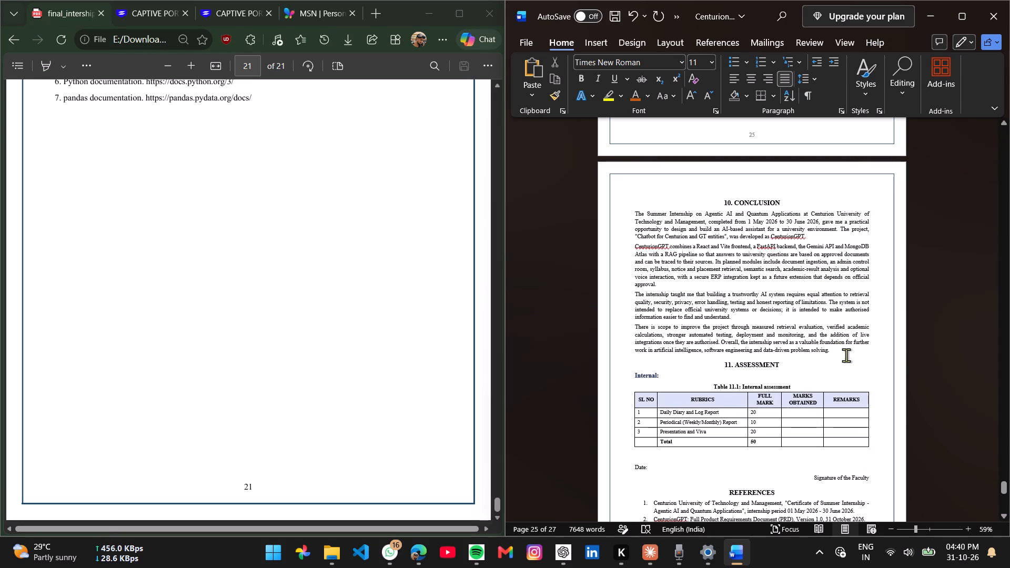
{"action": "scroll", "coordinate": [812, 360], "scroll_direction": "down", "scroll_amount": 12}
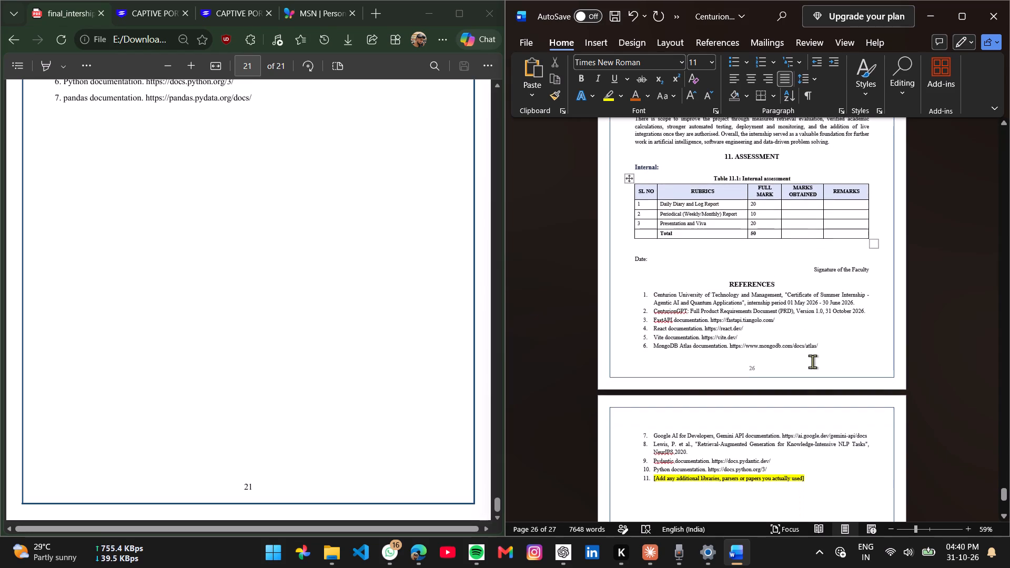
{"action": "scroll", "coordinate": [814, 361], "scroll_direction": "up", "scroll_amount": 10}
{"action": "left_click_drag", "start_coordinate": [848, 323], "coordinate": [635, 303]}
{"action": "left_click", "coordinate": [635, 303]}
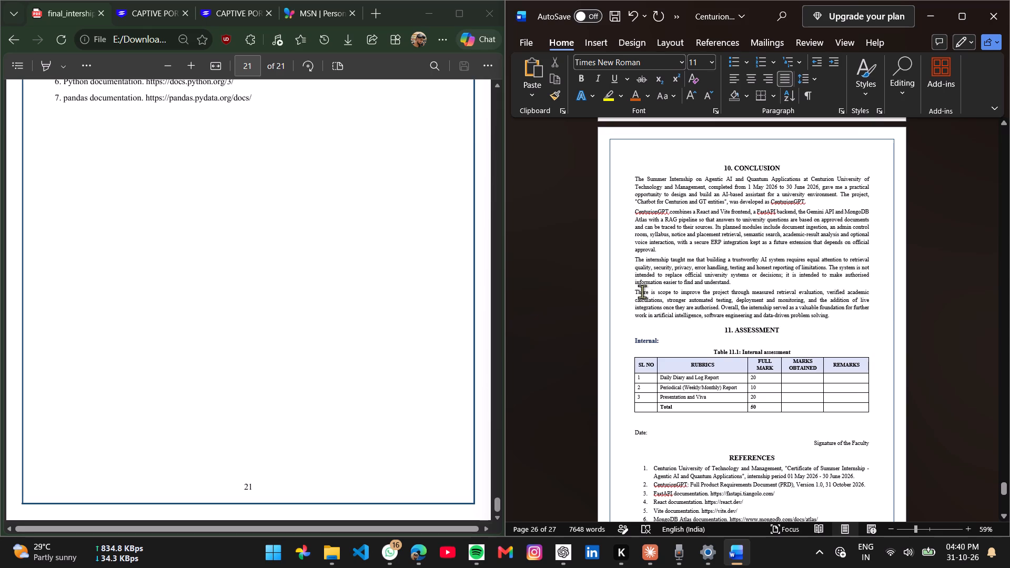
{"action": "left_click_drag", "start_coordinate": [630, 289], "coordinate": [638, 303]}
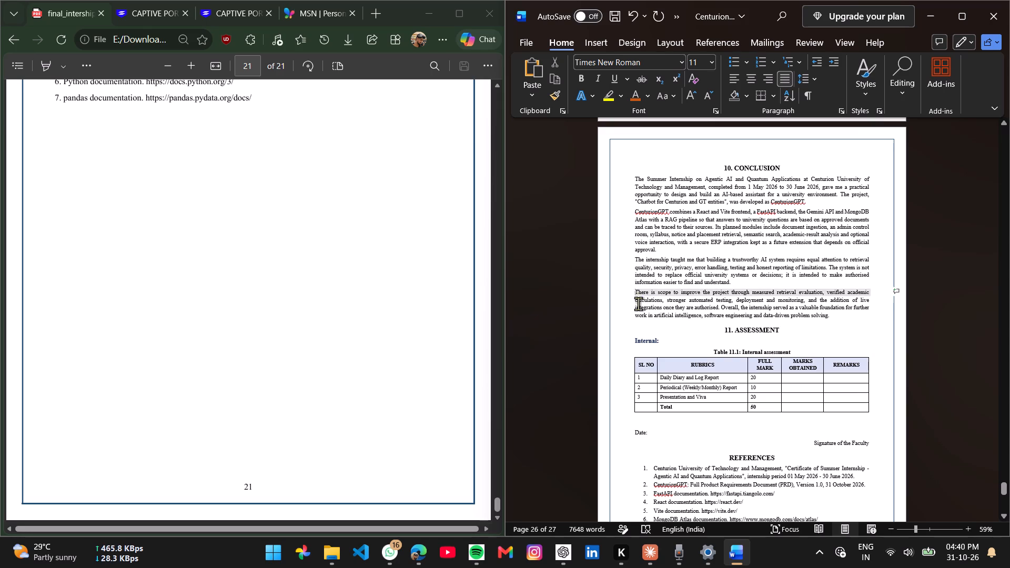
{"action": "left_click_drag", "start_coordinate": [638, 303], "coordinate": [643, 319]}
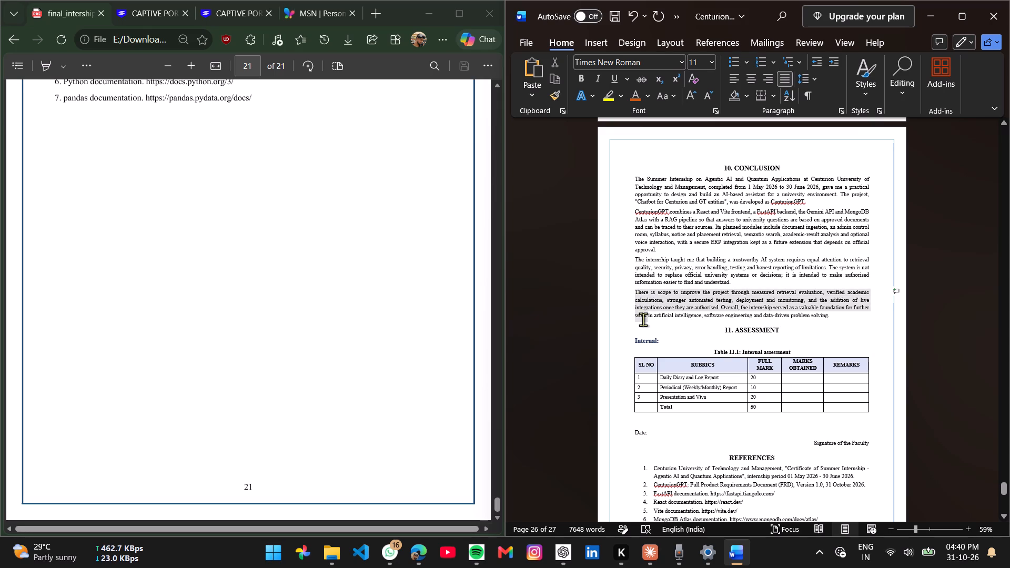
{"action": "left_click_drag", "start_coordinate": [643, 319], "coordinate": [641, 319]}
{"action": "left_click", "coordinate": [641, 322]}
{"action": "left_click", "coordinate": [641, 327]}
Delete the highlighted placeholder entry 11 about additional libraries, parsers or papers, including its number, from the end of the reference list.
{"action": "scroll", "coordinate": [855, 277], "scroll_direction": "down", "scroll_amount": 5}
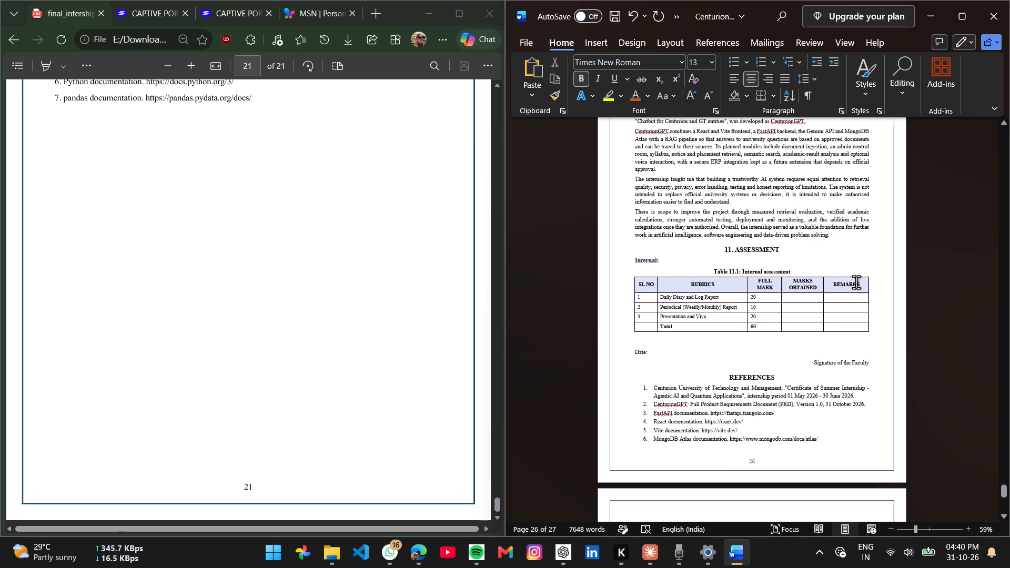
{"action": "scroll", "coordinate": [815, 302], "scroll_direction": "down", "scroll_amount": 1}
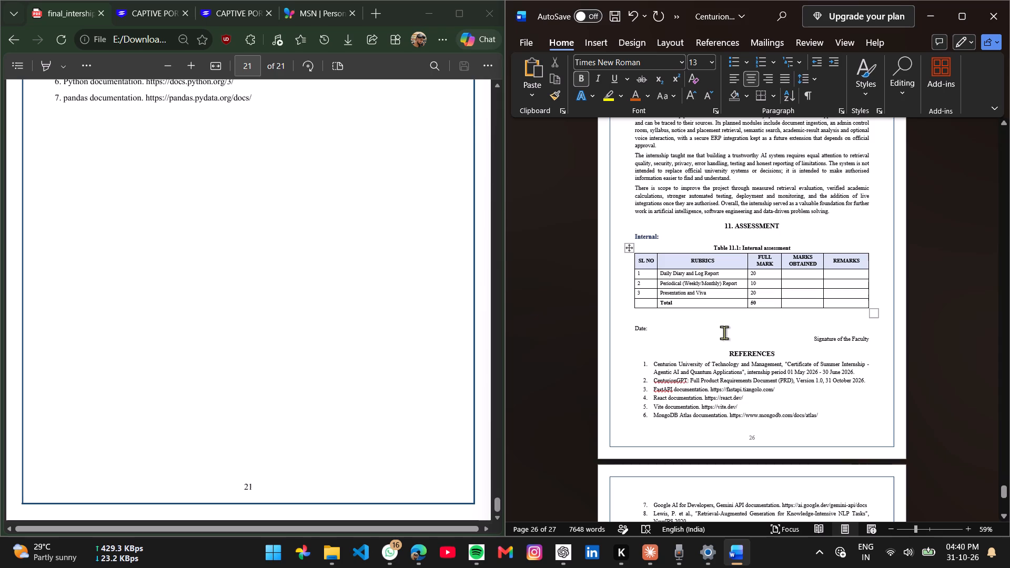
{"action": "scroll", "coordinate": [686, 361], "scroll_direction": "down", "scroll_amount": 6}
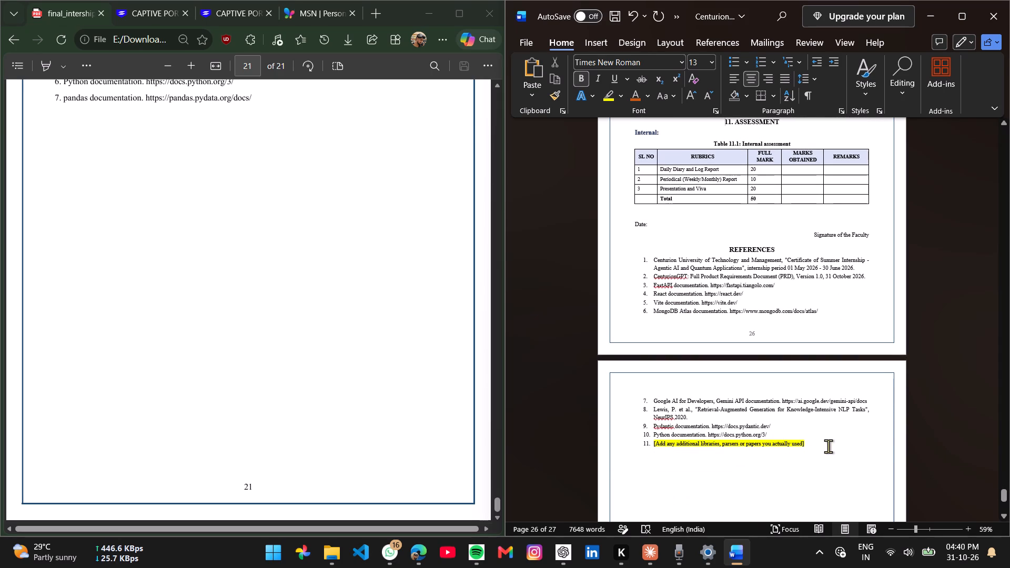
{"action": "left_click_drag", "start_coordinate": [831, 443], "coordinate": [639, 446]}
{"action": "key", "text": "BackSpace"}
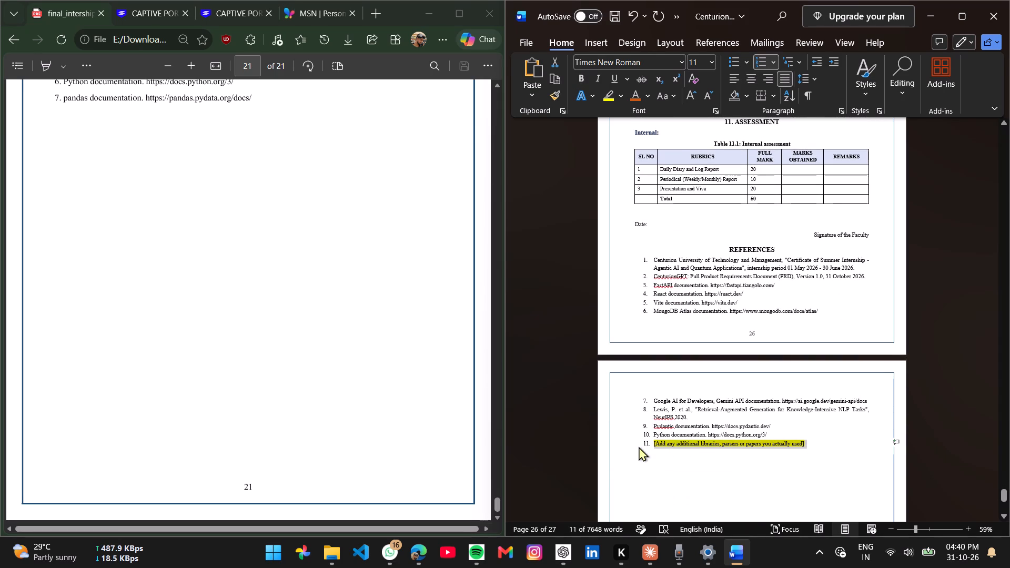
{"action": "key", "text": "BackSpace"}
{"action": "key", "text": "BackSpace"}
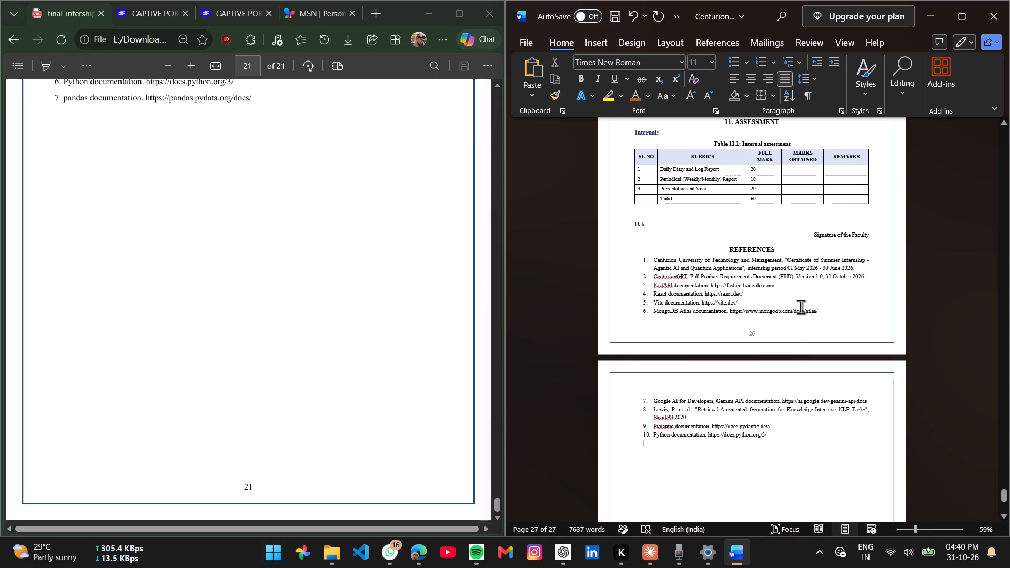
Delete the React documentation and Vite documentation entries from the reference list on page 26.
{"action": "left_click_drag", "start_coordinate": [777, 302], "coordinate": [663, 300]}
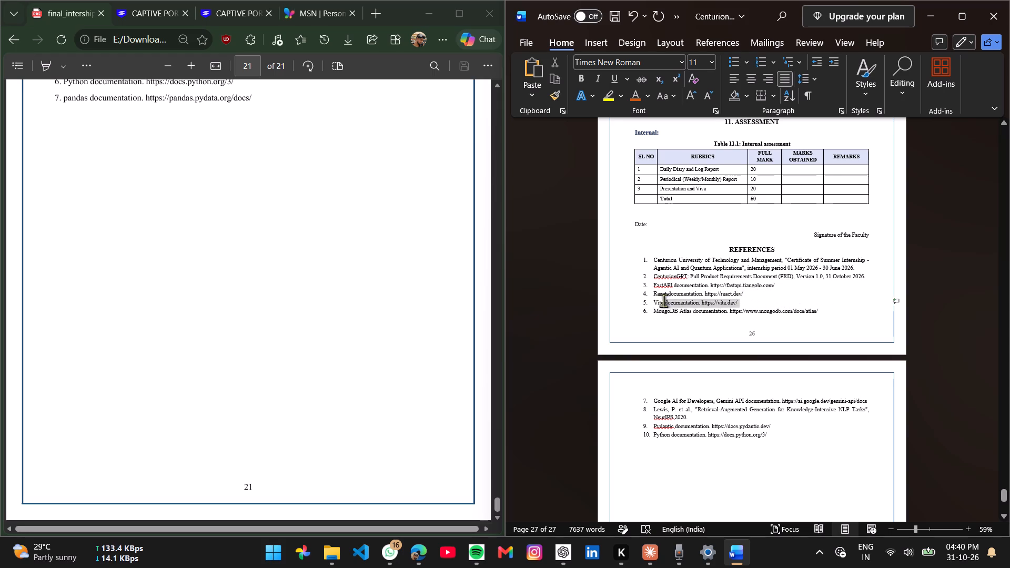
{"action": "left_click_drag", "start_coordinate": [663, 300], "coordinate": [644, 297]}
{"action": "key", "text": "BackSpace"}
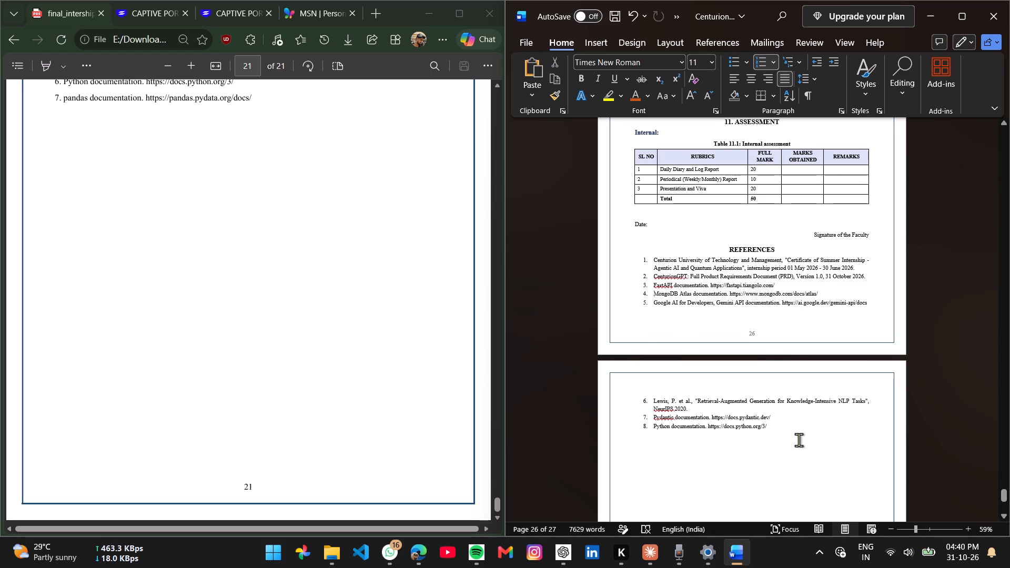
Delete the Retrieval-Augmented Generation paper, Pydantic and Python entries that spill onto page 27 of the reference list.
{"action": "left_click_drag", "start_coordinate": [773, 459], "coordinate": [682, 439]}
{"action": "left_click_drag", "start_coordinate": [682, 439], "coordinate": [617, 401]}
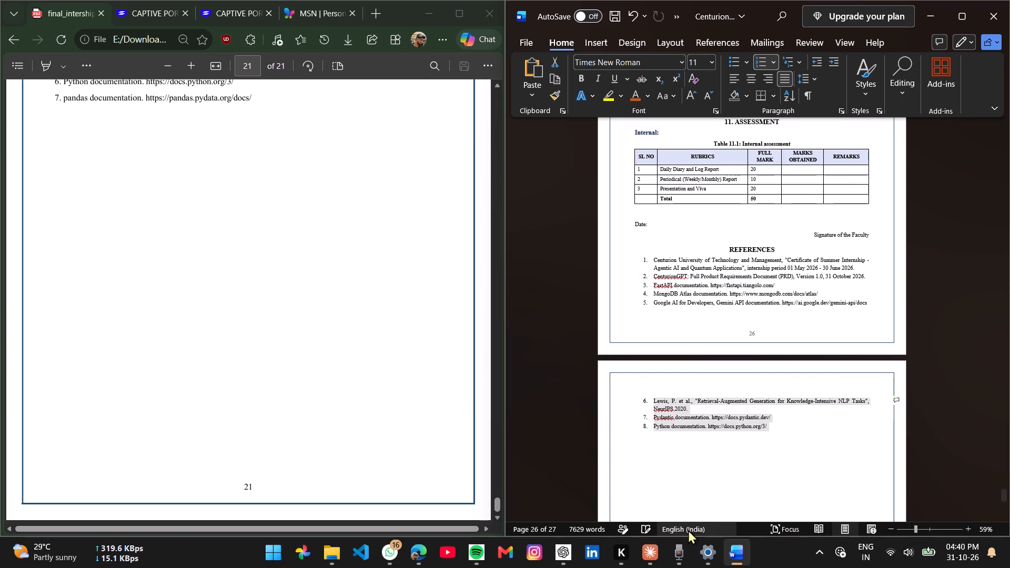
{"action": "key", "text": "BackSpace"}
{"action": "scroll", "coordinate": [952, 451], "scroll_direction": "down", "scroll_amount": 6}
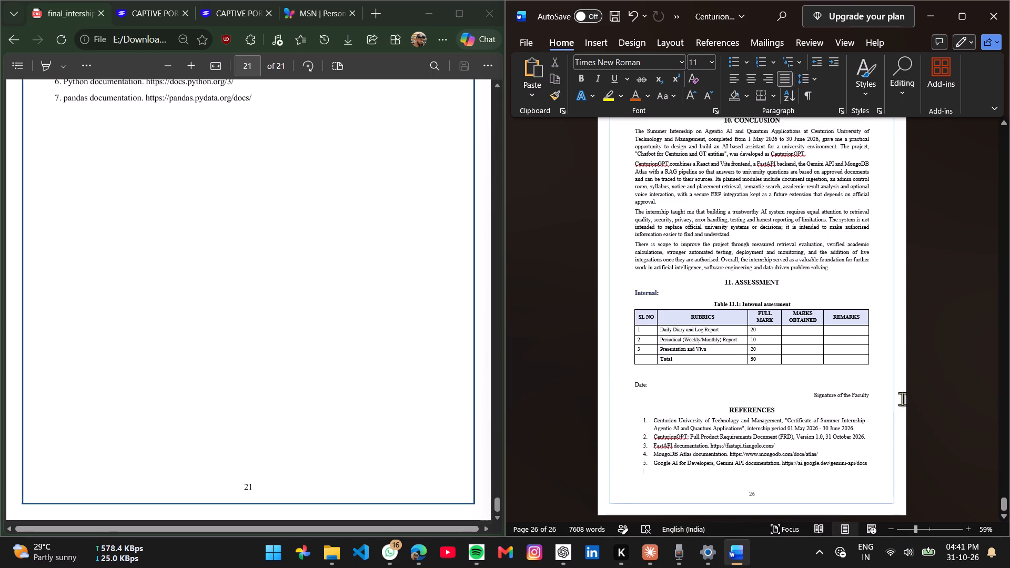
{"action": "scroll", "coordinate": [902, 399], "scroll_direction": "down", "scroll_amount": 6}
Select the REFERENCES heading together with its whole numbered list at the end of page 26.
{"action": "scroll", "coordinate": [755, 451], "scroll_direction": "up", "scroll_amount": 1}
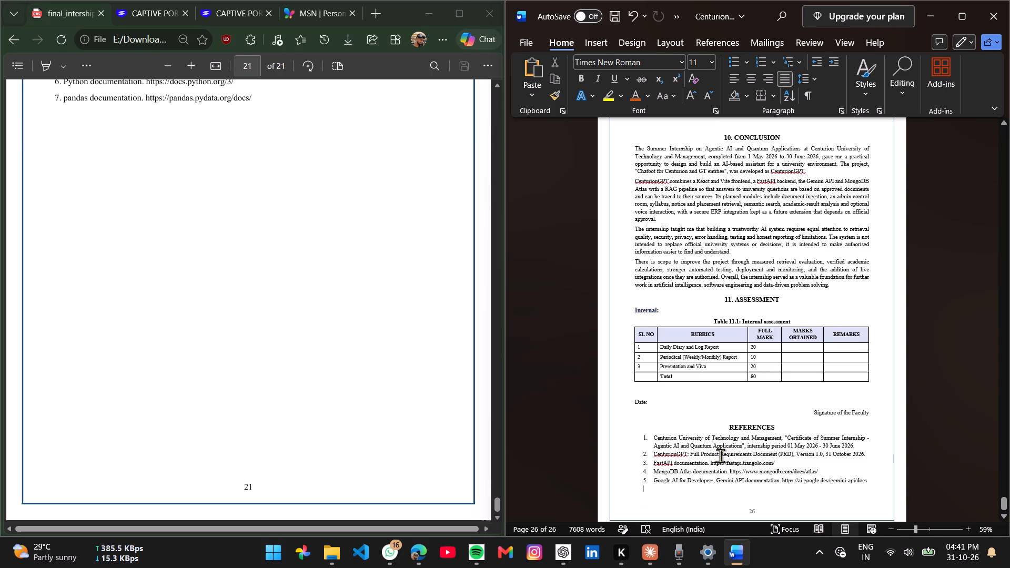
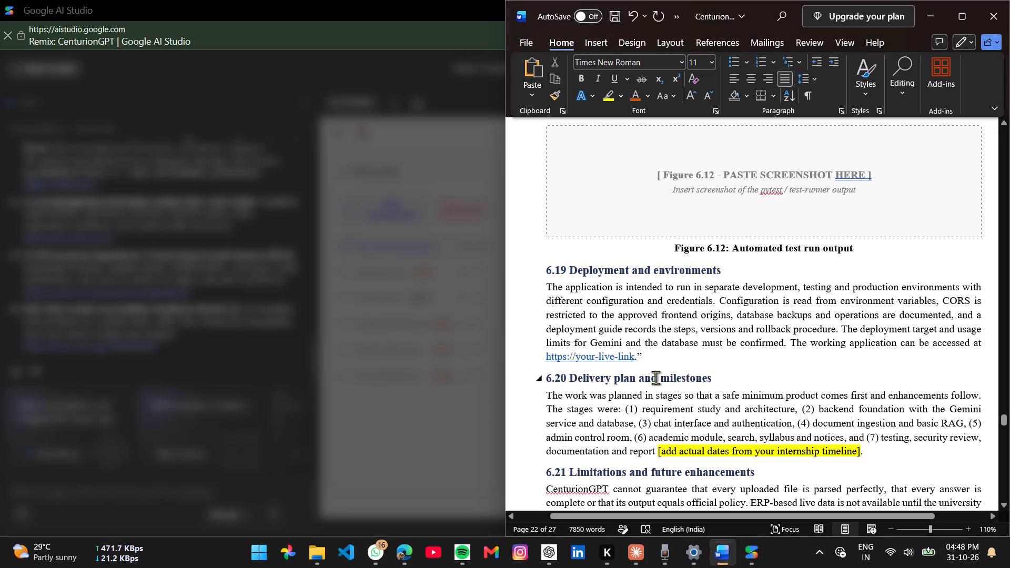
{"action": "left_click", "coordinate": [538, 358]}
{"action": "left_click", "coordinate": [552, 361]}
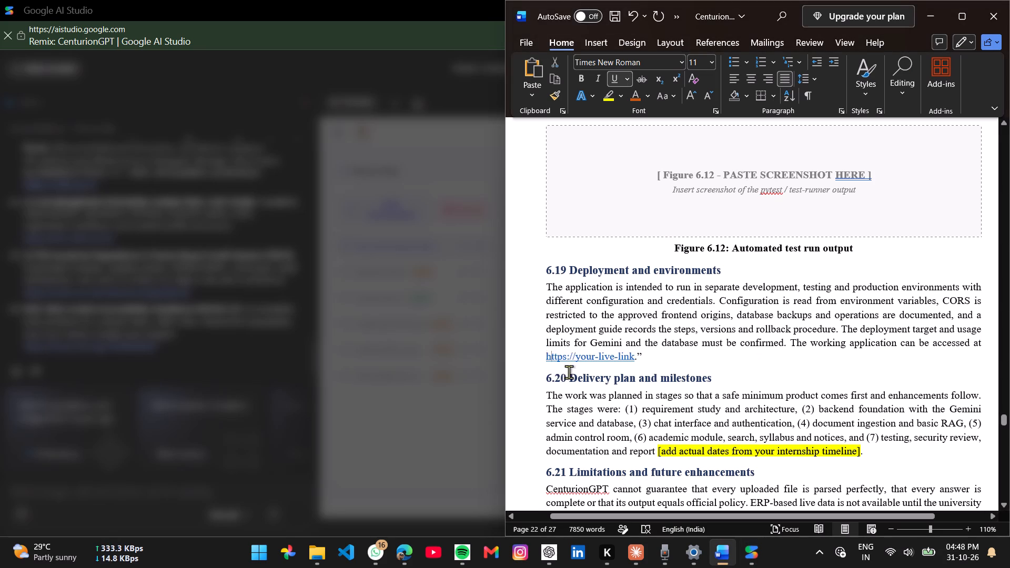
{"action": "left_click", "coordinate": [548, 352]}
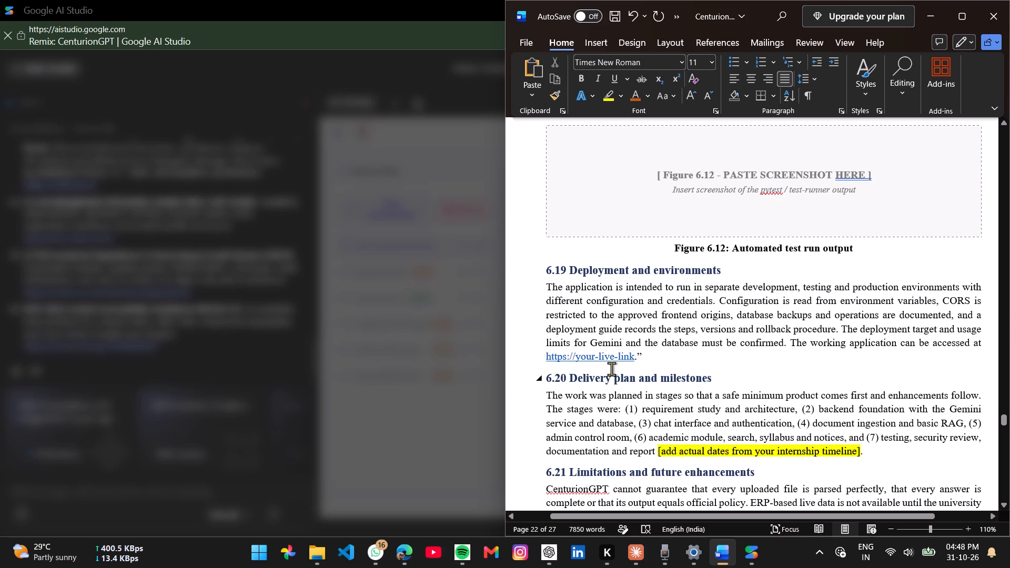
{"action": "key", "text": "shift+quotedbl"}
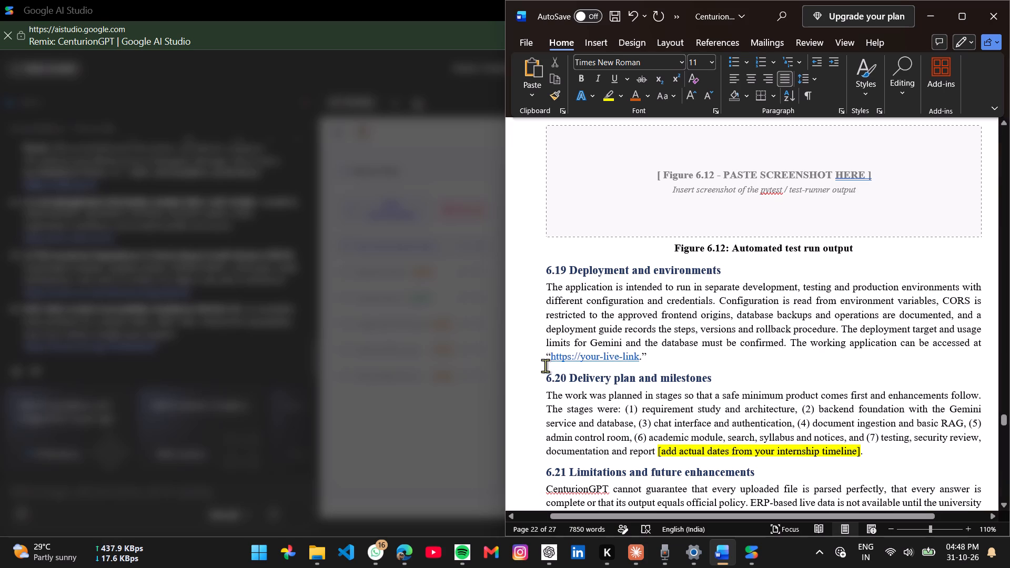
{"action": "left_click_drag", "start_coordinate": [550, 360], "coordinate": [623, 353]}
{"action": "left_click_drag", "start_coordinate": [623, 353], "coordinate": [551, 353]}
{"action": "key", "text": "ctrl+v"}
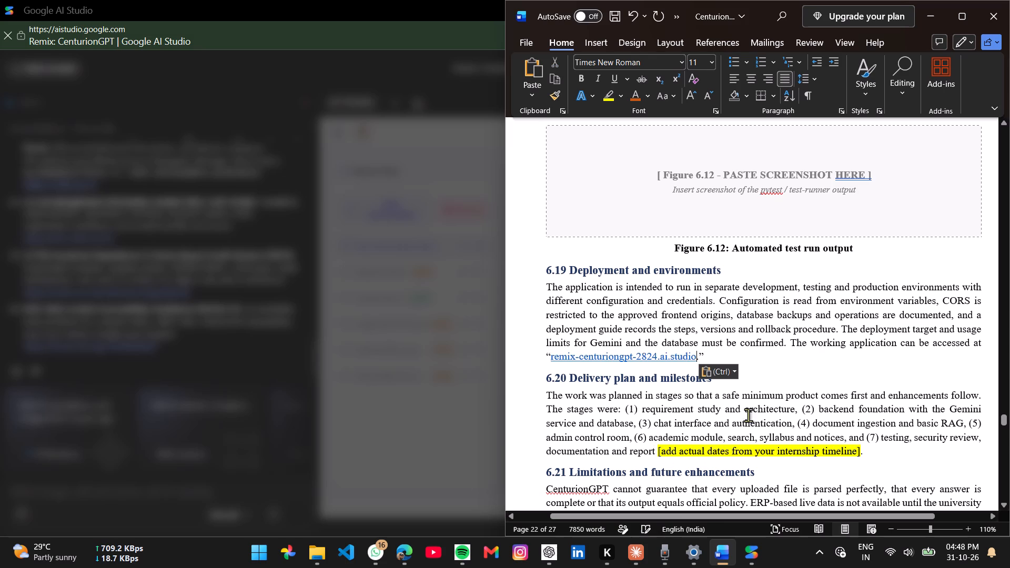
{"action": "left_click", "coordinate": [803, 360]}
Delete the highlighted placeholder "[add actual dates from your internship timeline]" and its full stop from the end of section 6.20.
{"action": "scroll", "coordinate": [793, 391], "scroll_direction": "down", "scroll_amount": 4}
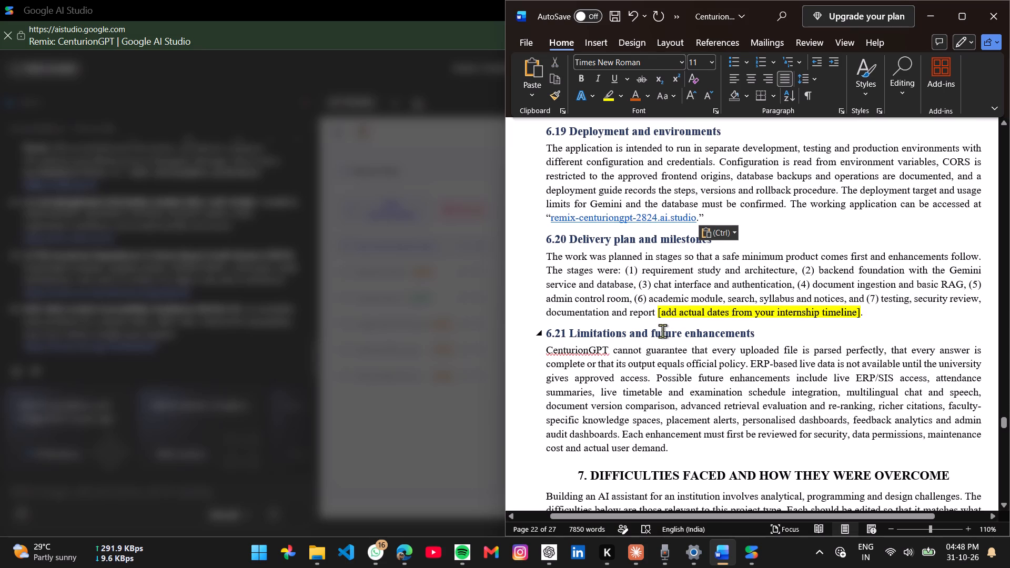
{"action": "left_click_drag", "start_coordinate": [875, 318], "coordinate": [658, 322]}
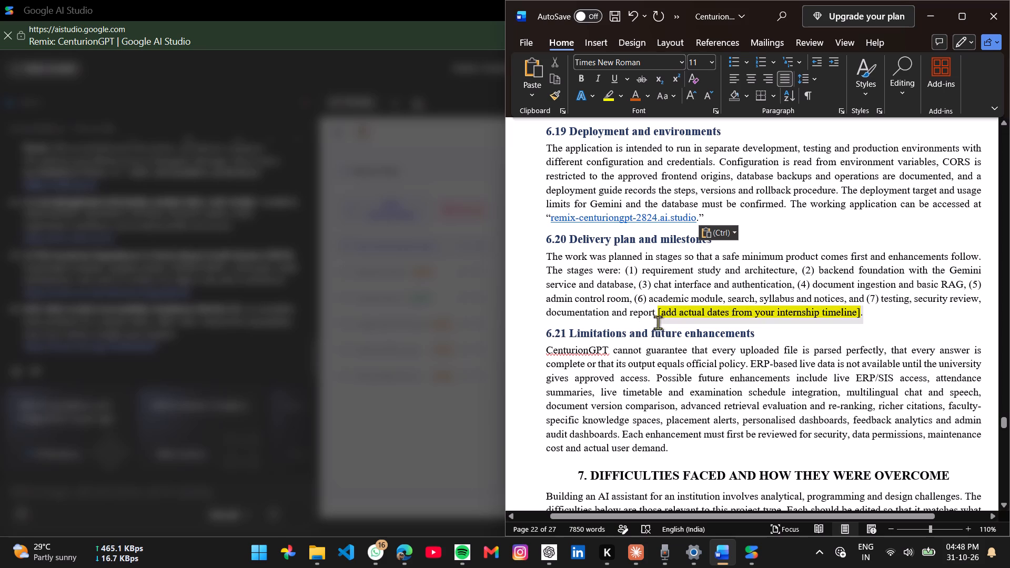
{"action": "left_click_drag", "start_coordinate": [658, 322], "coordinate": [658, 315]}
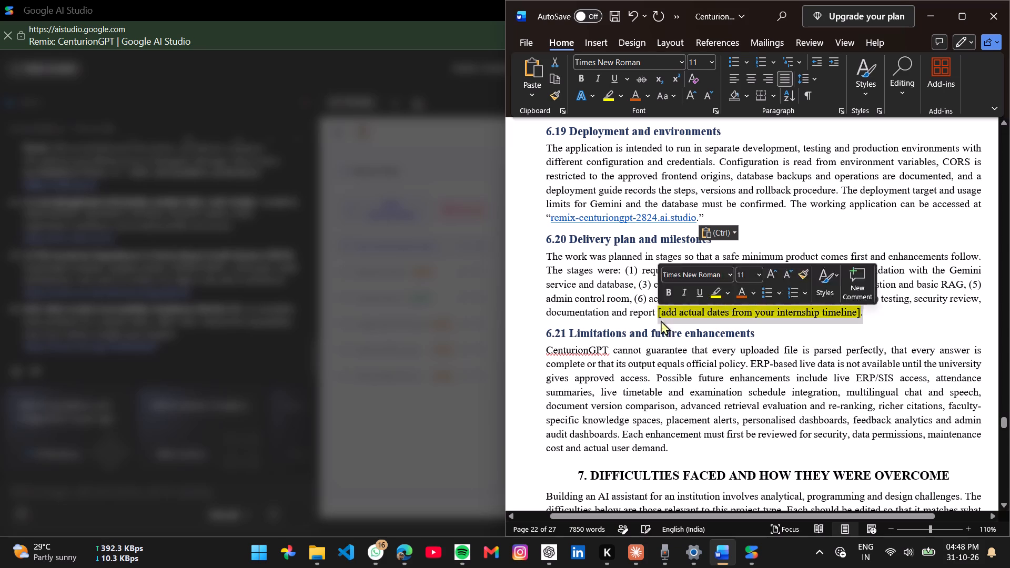
{"action": "key", "text": "BackSpace"}
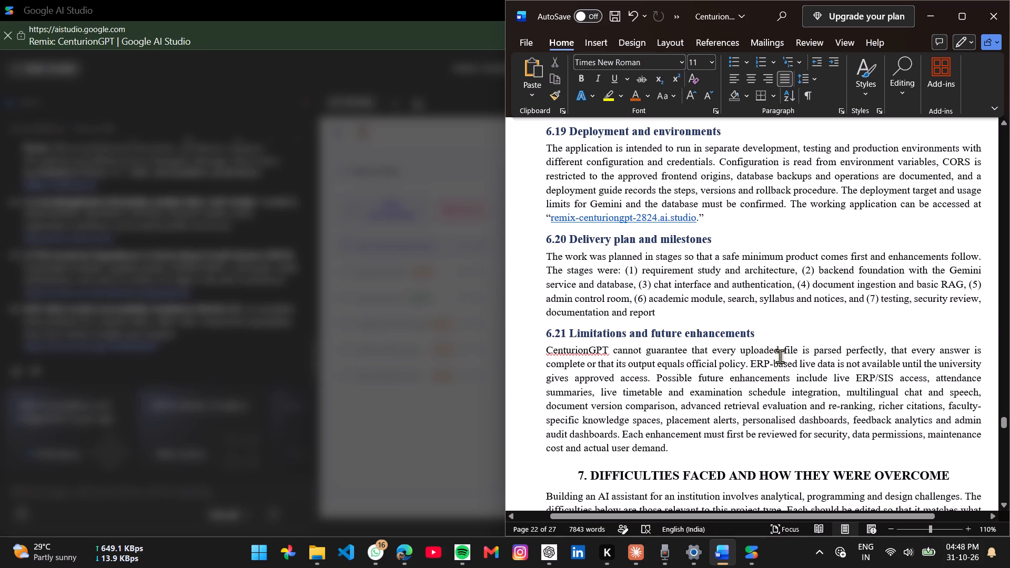
Insert seven blank paragraphs after the end of section 6.21 to push the section 7 heading onto the following page.
{"action": "scroll", "coordinate": [780, 356], "scroll_direction": "down", "scroll_amount": 3}
{"action": "scroll", "coordinate": [706, 362], "scroll_direction": "down", "scroll_amount": 1}
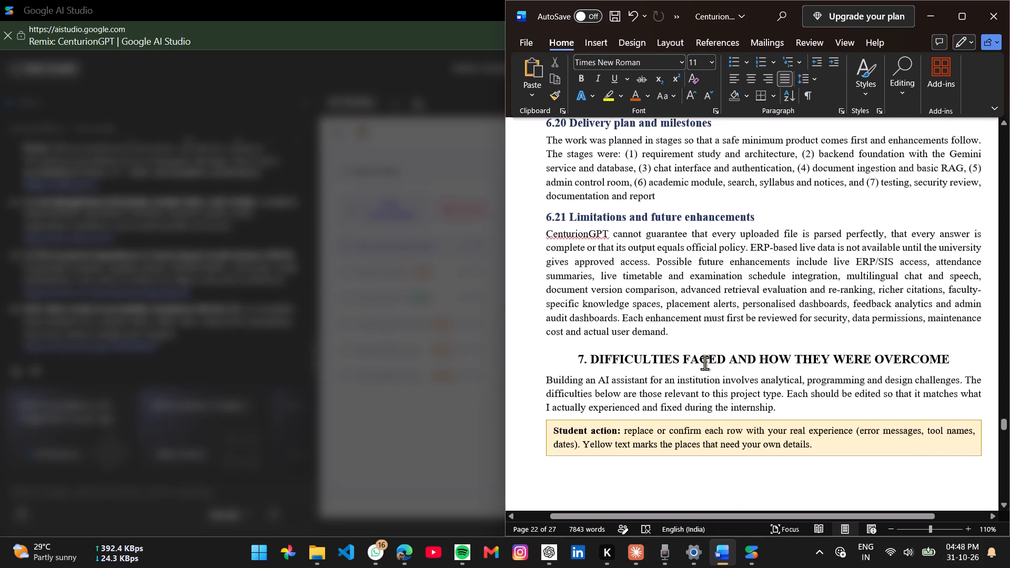
{"action": "scroll", "coordinate": [704, 363], "scroll_direction": "down", "scroll_amount": 6}
{"action": "scroll", "coordinate": [694, 357], "scroll_direction": "up", "scroll_amount": 8}
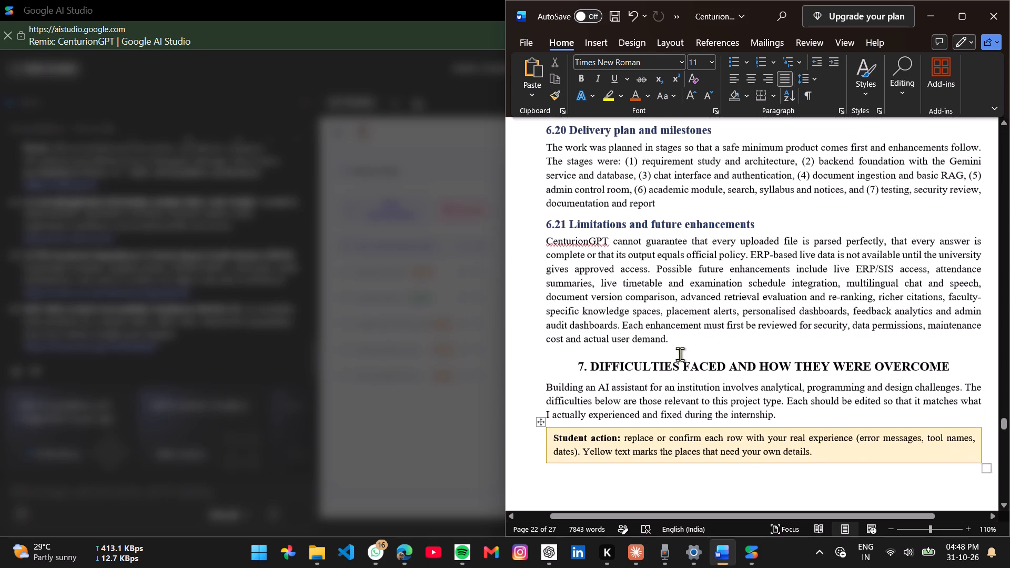
{"action": "left_click", "coordinate": [565, 408]}
{"action": "left_click", "coordinate": [565, 408]}
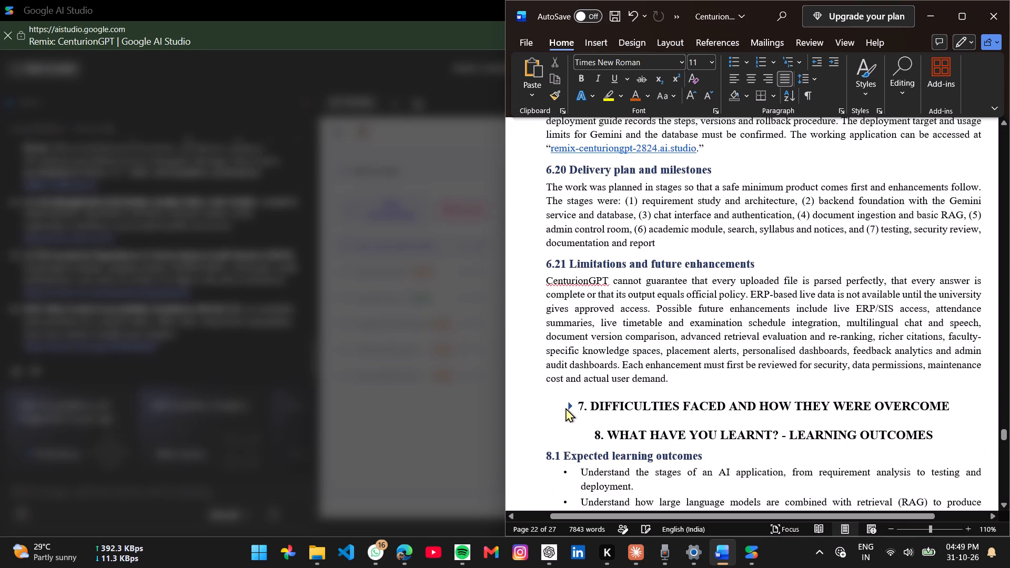
{"action": "left_click", "coordinate": [682, 376]}
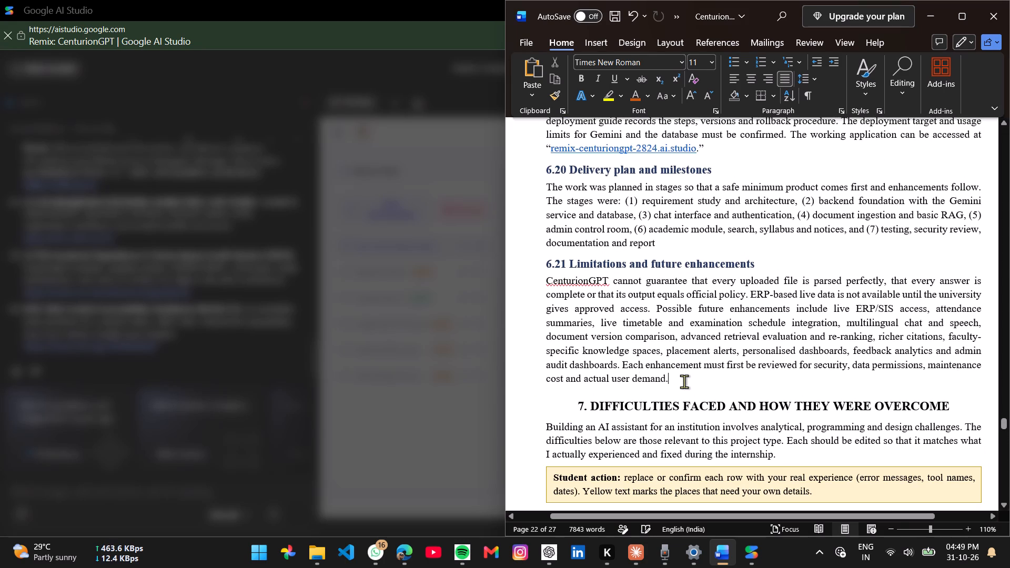
{"action": "key", "text": "Return"}
{"action": "key", "text": "Return"}
{"action": "key", "text": "Return"}
{"action": "key", "text": "Return"}
{"action": "key", "text": "Return"}
{"action": "key", "text": "Return"}
{"action": "key", "text": "Return"}
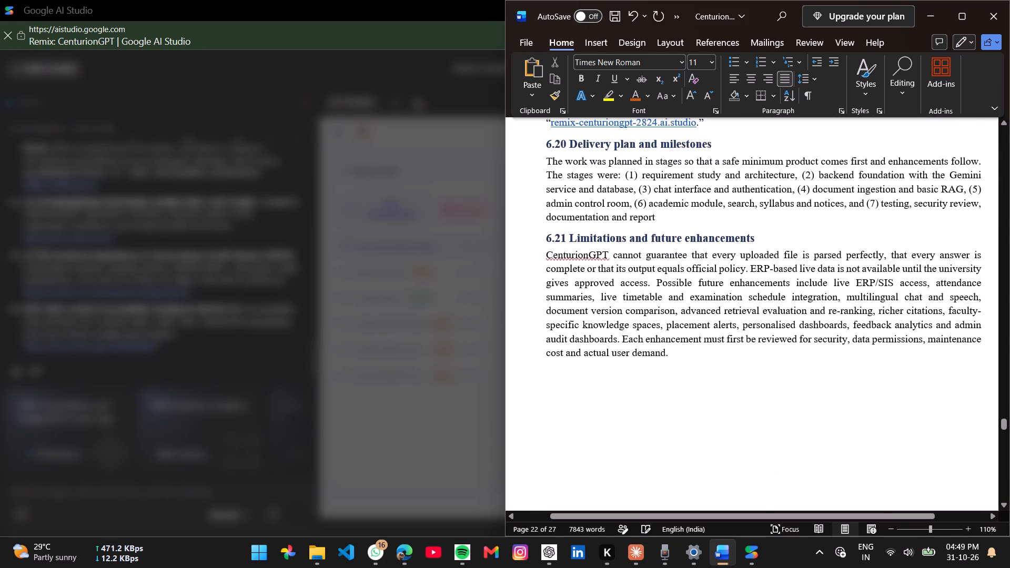
Remove the blank paragraphs above the heading "8. WHAT HAVE YOU LEARNT? - LEARNING OUTCOMES" so it starts at the top of its page.
{"action": "scroll", "coordinate": [901, 387], "scroll_direction": "down", "scroll_amount": 8}
{"action": "scroll", "coordinate": [791, 374], "scroll_direction": "down", "scroll_amount": 16}
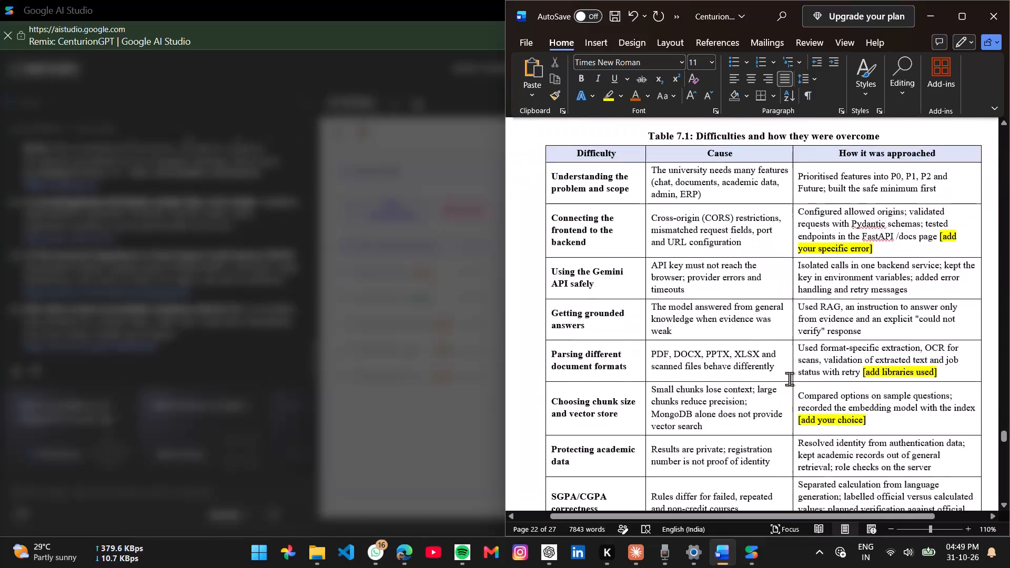
{"action": "scroll", "coordinate": [789, 379], "scroll_direction": "down", "scroll_amount": 16}
{"action": "scroll", "coordinate": [789, 379], "scroll_direction": "up", "scroll_amount": 4}
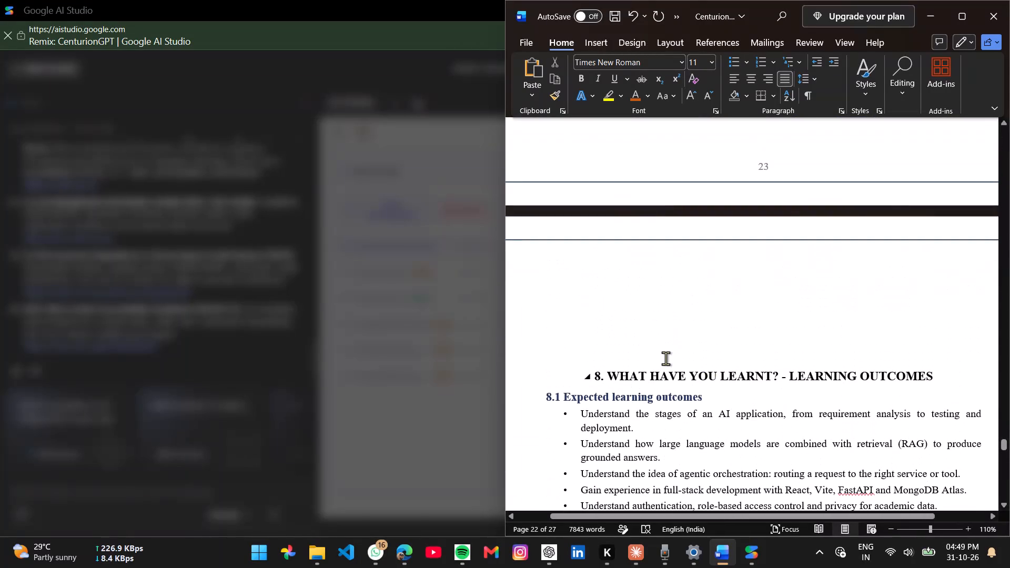
{"action": "left_click_drag", "start_coordinate": [661, 352], "coordinate": [618, 253]}
{"action": "key", "text": "BackSpace"}
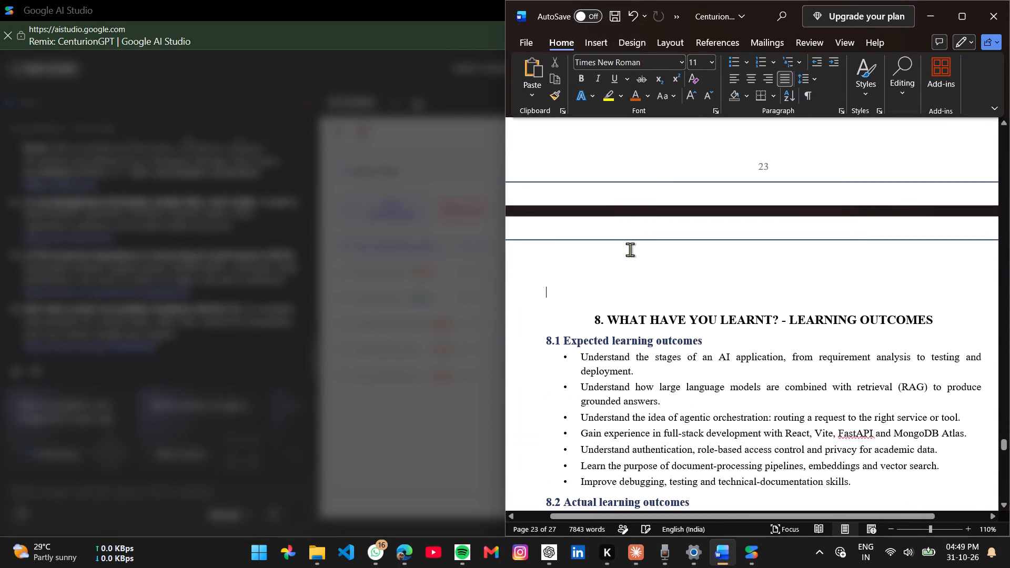
{"action": "key", "text": "BackSpace"}
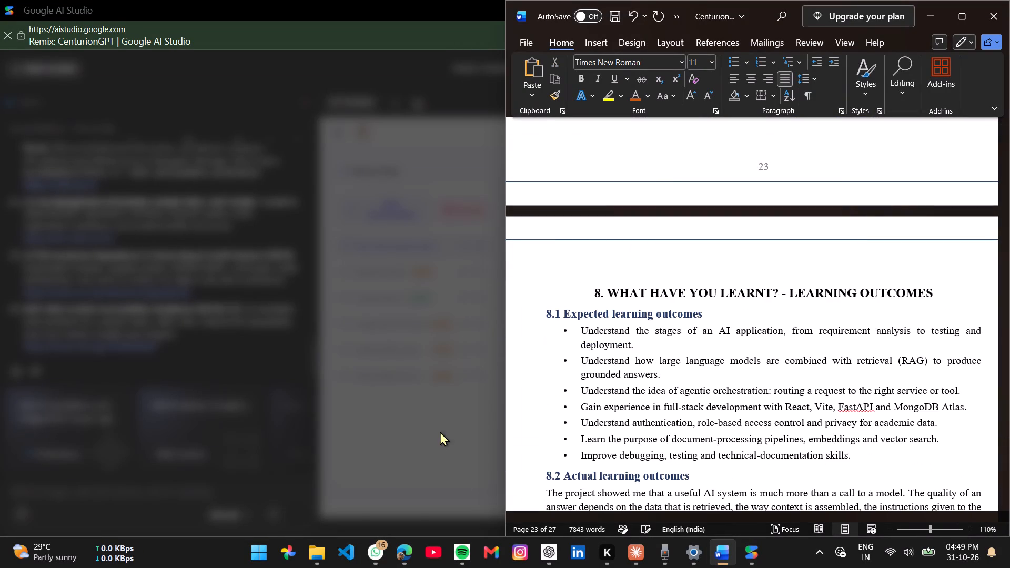
Add two new paragraphs after the last sentence of section 10 Conclusion and paste the link remix-centuriongpt-2824.ai.studio in the second.
{"action": "scroll", "coordinate": [685, 302], "scroll_direction": "down", "scroll_amount": 20}
{"action": "scroll", "coordinate": [703, 300], "scroll_direction": "down", "scroll_amount": 3}
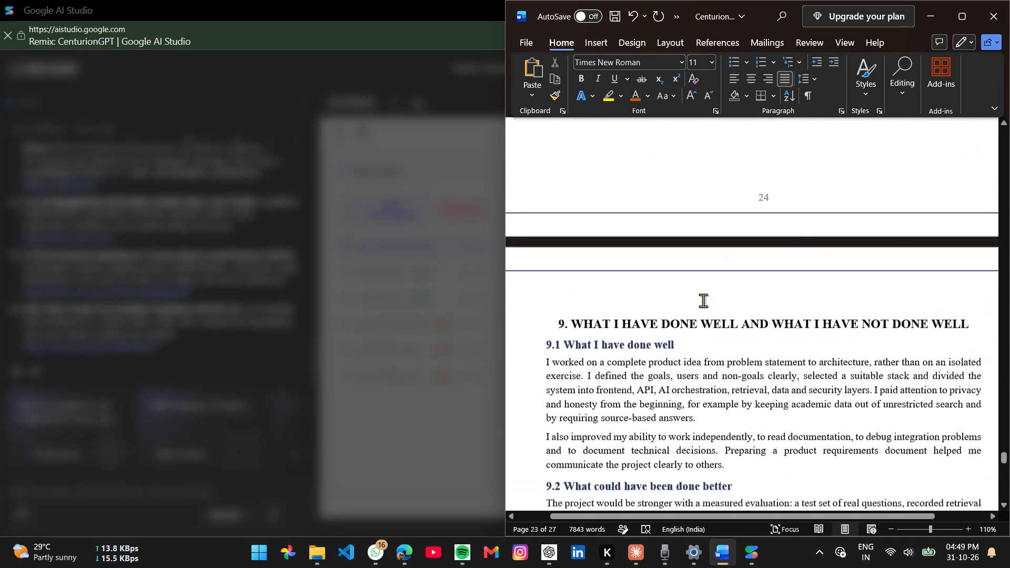
{"action": "scroll", "coordinate": [703, 300], "scroll_direction": "down", "scroll_amount": 20}
{"action": "scroll", "coordinate": [683, 298], "scroll_direction": "down", "scroll_amount": 5}
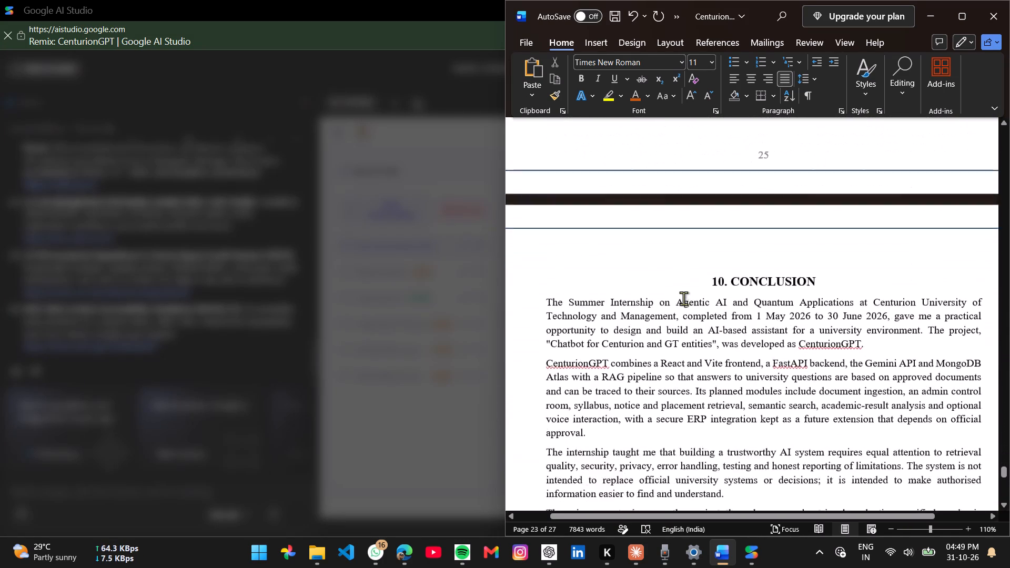
{"action": "scroll", "coordinate": [683, 298], "scroll_direction": "down", "scroll_amount": 6}
{"action": "scroll", "coordinate": [683, 298], "scroll_direction": "up", "scroll_amount": 1}
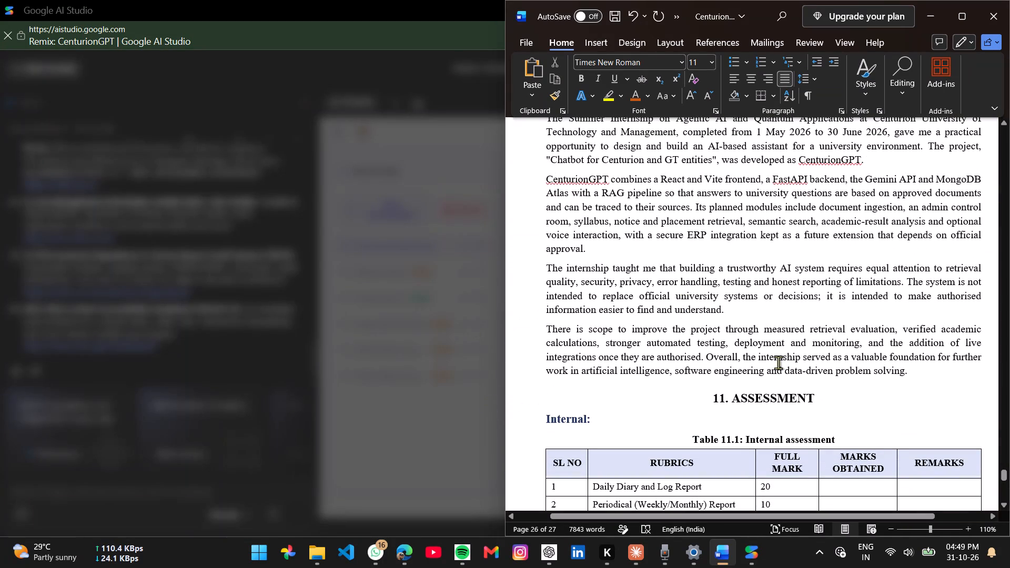
{"action": "left_click", "coordinate": [936, 380]}
{"action": "scroll", "coordinate": [844, 389], "scroll_direction": "down", "scroll_amount": 11}
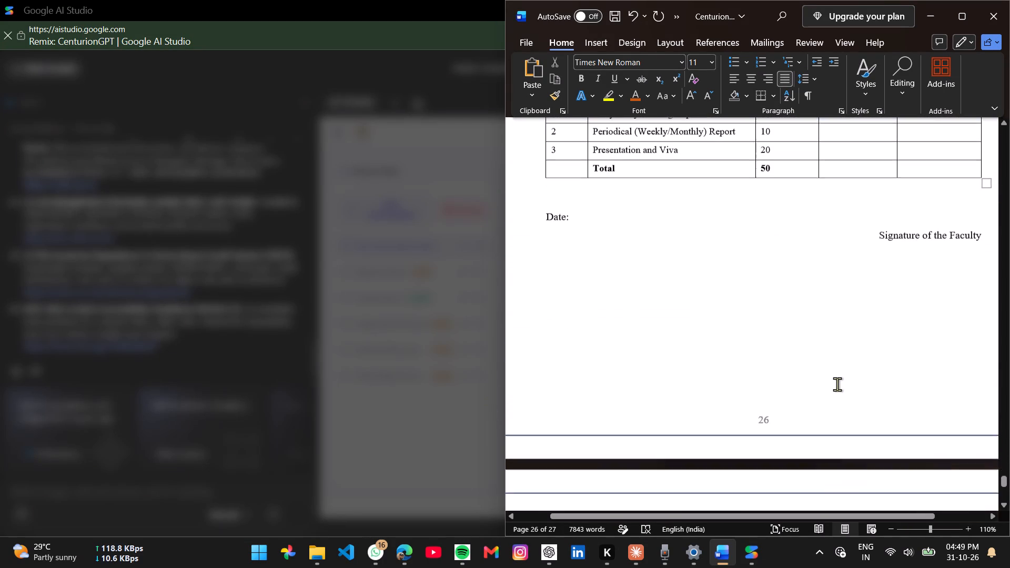
{"action": "scroll", "coordinate": [837, 384], "scroll_direction": "up", "scroll_amount": 10}
{"action": "left_click", "coordinate": [946, 344]}
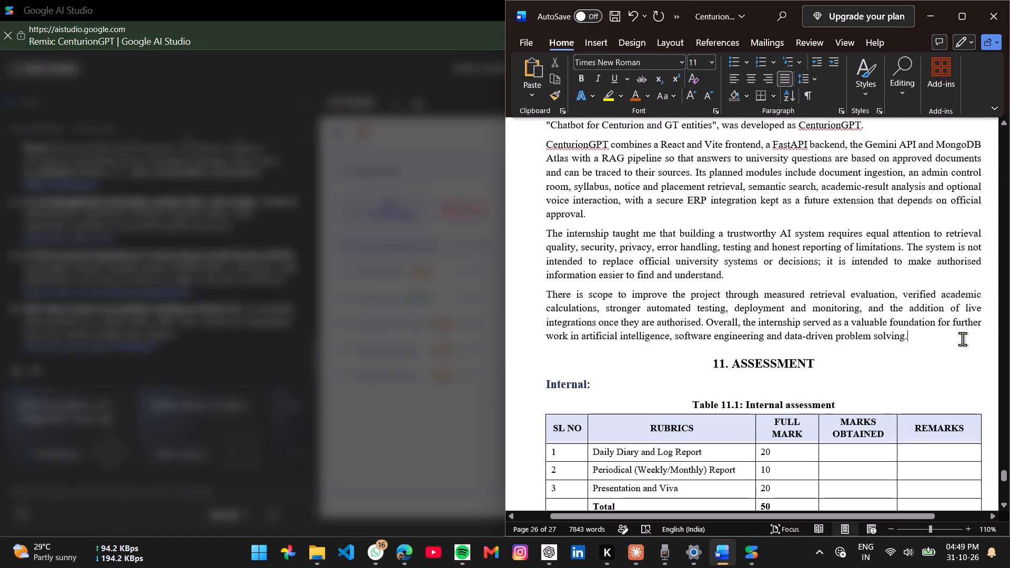
{"action": "key", "text": "Return"}
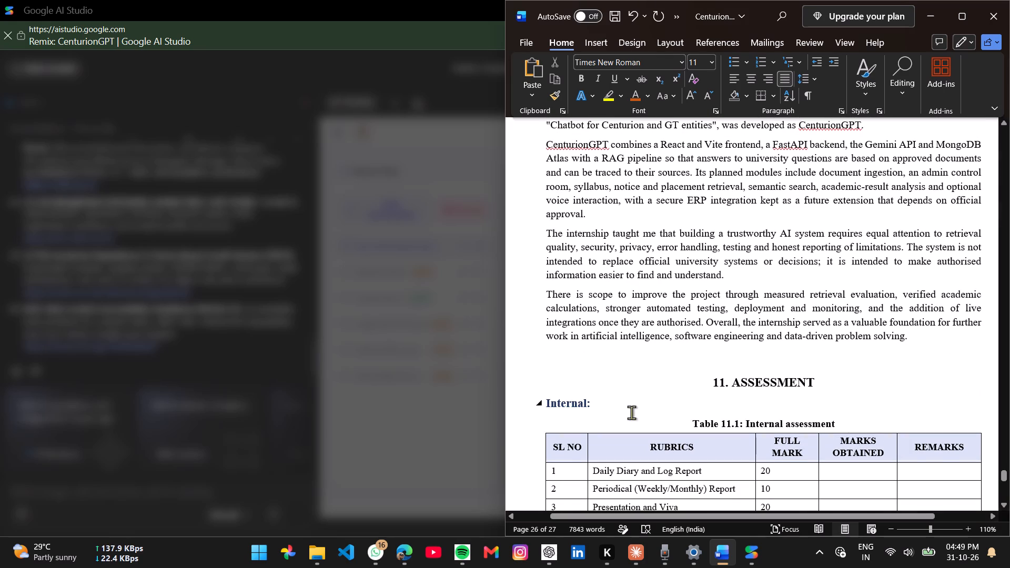
{"action": "key", "text": "Return"}
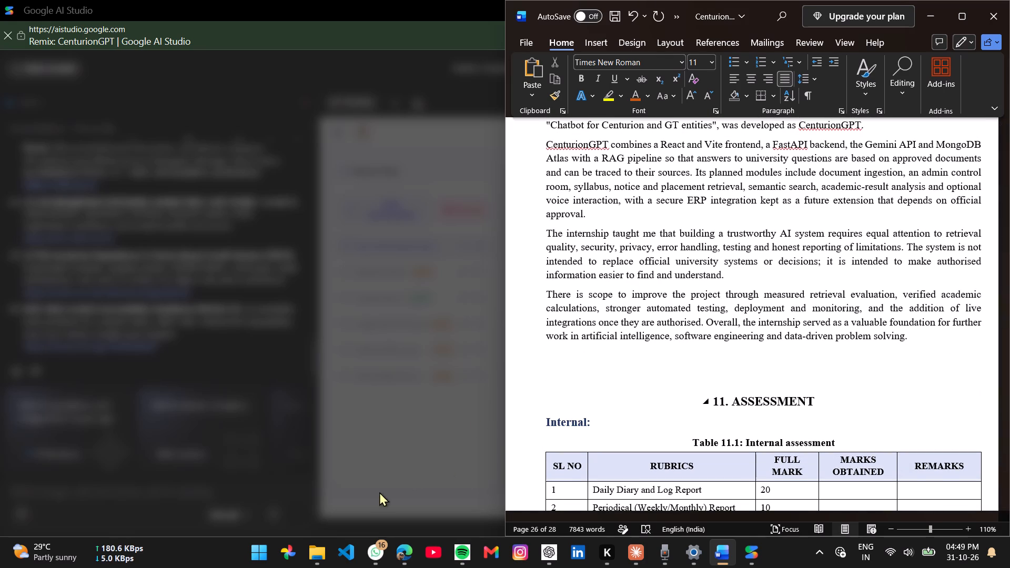
{"action": "key", "text": "ctrl+v"}
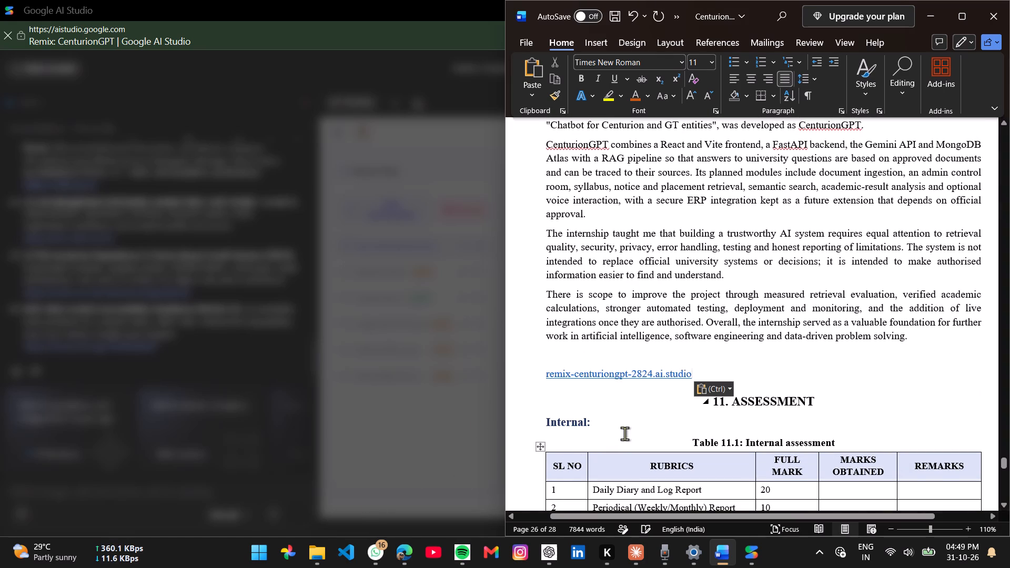
{"action": "left_click", "coordinate": [538, 381]}
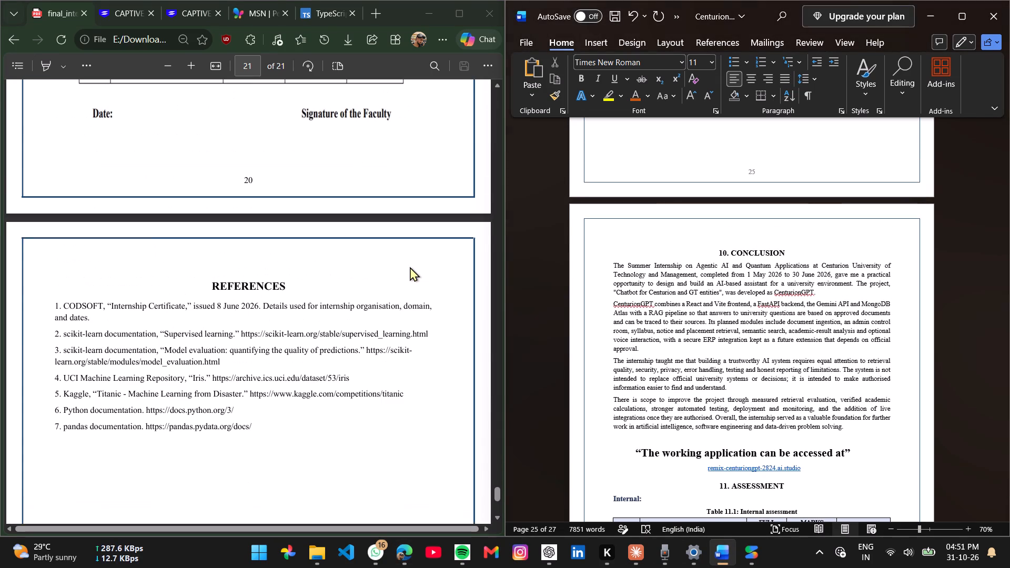
{"action": "scroll", "coordinate": [754, 372], "scroll_direction": "down", "scroll_amount": 3}
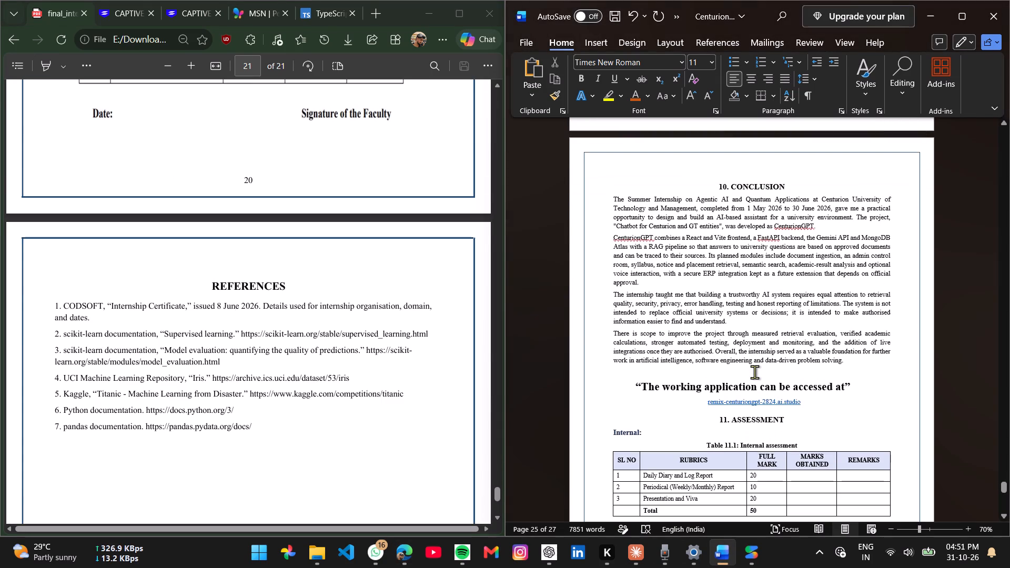
{"action": "scroll", "coordinate": [754, 372], "scroll_direction": "down", "scroll_amount": 1}
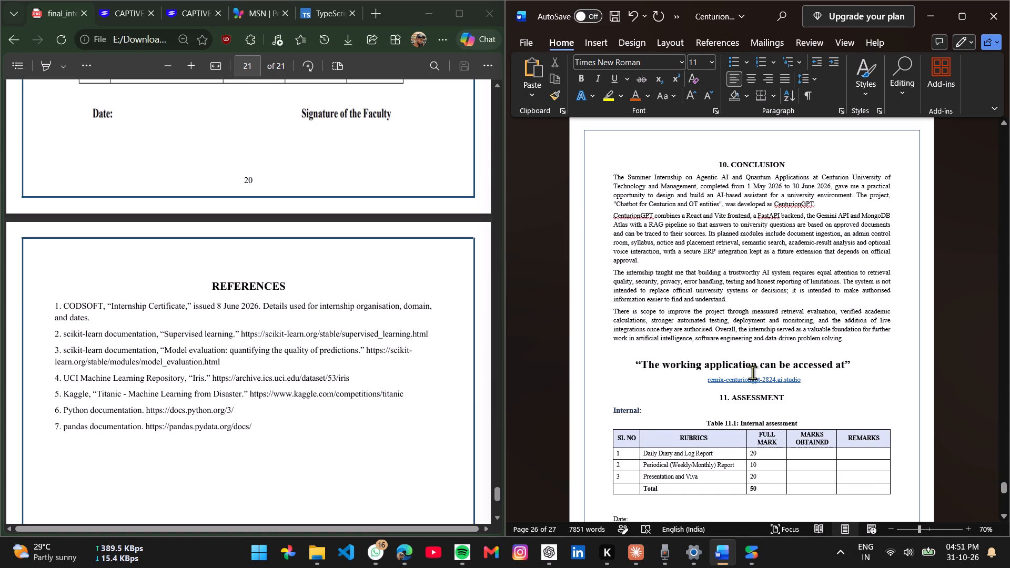
{"action": "scroll", "coordinate": [752, 372], "scroll_direction": "down", "scroll_amount": 1}
{"action": "scroll", "coordinate": [752, 372], "scroll_direction": "up", "scroll_amount": 1}
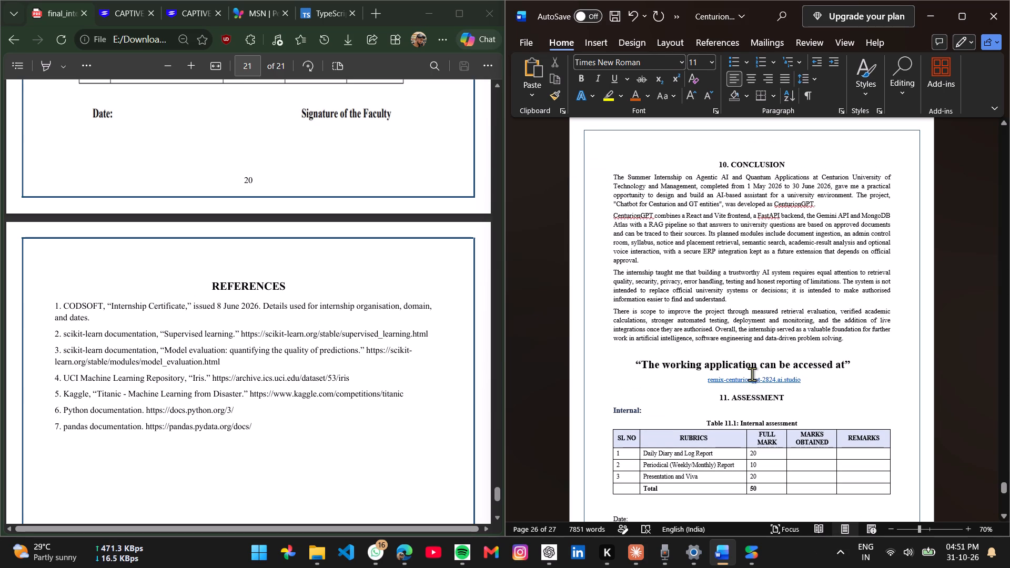
{"action": "scroll", "coordinate": [746, 388], "scroll_direction": "down", "scroll_amount": 6}
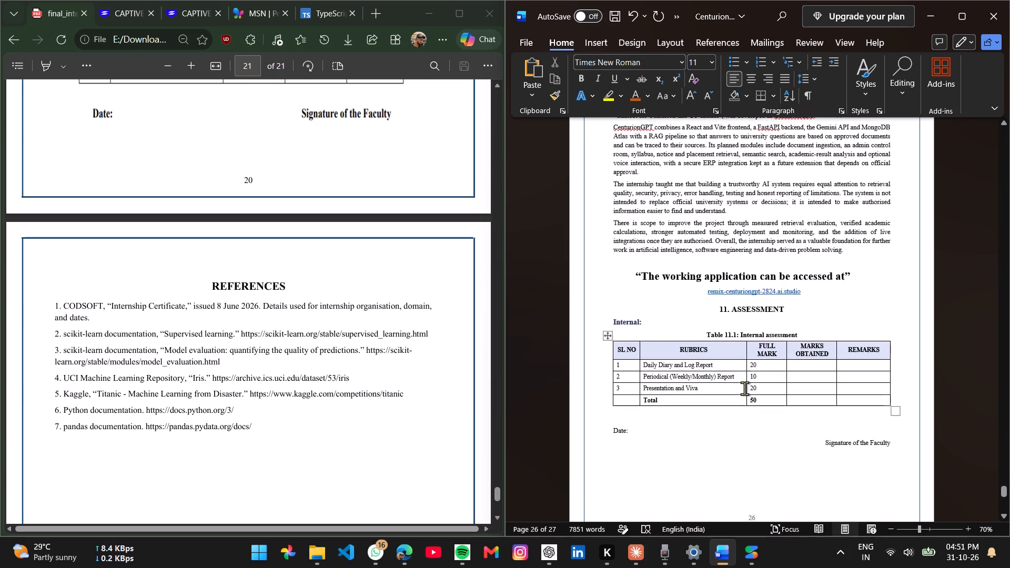
{"action": "scroll", "coordinate": [744, 388], "scroll_direction": "down", "scroll_amount": 14}
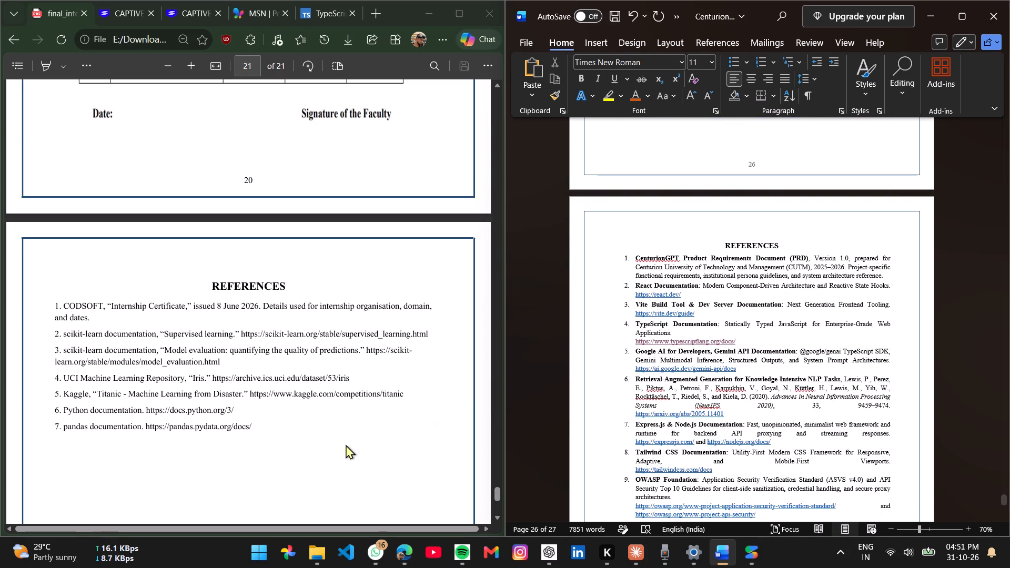
{"action": "scroll", "coordinate": [388, 394], "scroll_direction": "down", "scroll_amount": 8}
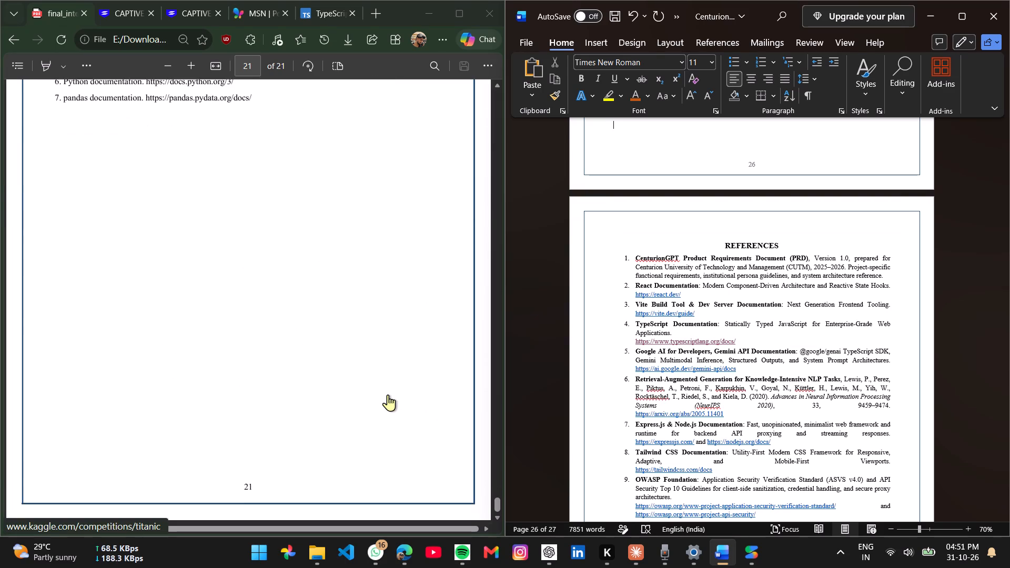
Compare the Conclusion and Assessment pages of the reference PDF with sections 10 and 11 of the Word report.
{"action": "scroll", "coordinate": [388, 394], "scroll_direction": "up", "scroll_amount": 13}
{"action": "scroll", "coordinate": [388, 398], "scroll_direction": "down", "scroll_amount": 4}
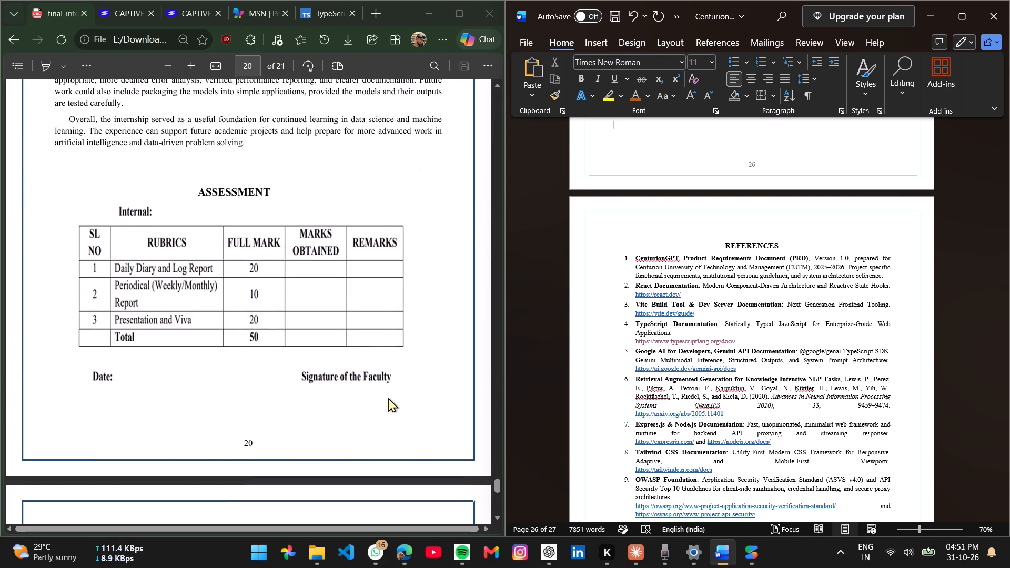
{"action": "scroll", "coordinate": [388, 398], "scroll_direction": "up", "scroll_amount": 16}
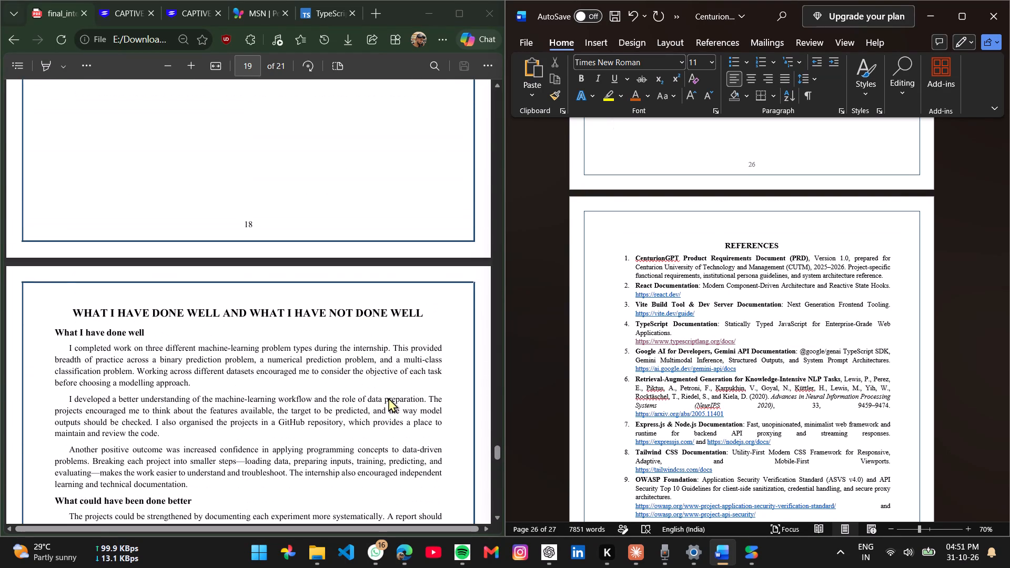
{"action": "scroll", "coordinate": [392, 398], "scroll_direction": "up", "scroll_amount": 2}
{"action": "scroll", "coordinate": [392, 398], "scroll_direction": "down", "scroll_amount": 18}
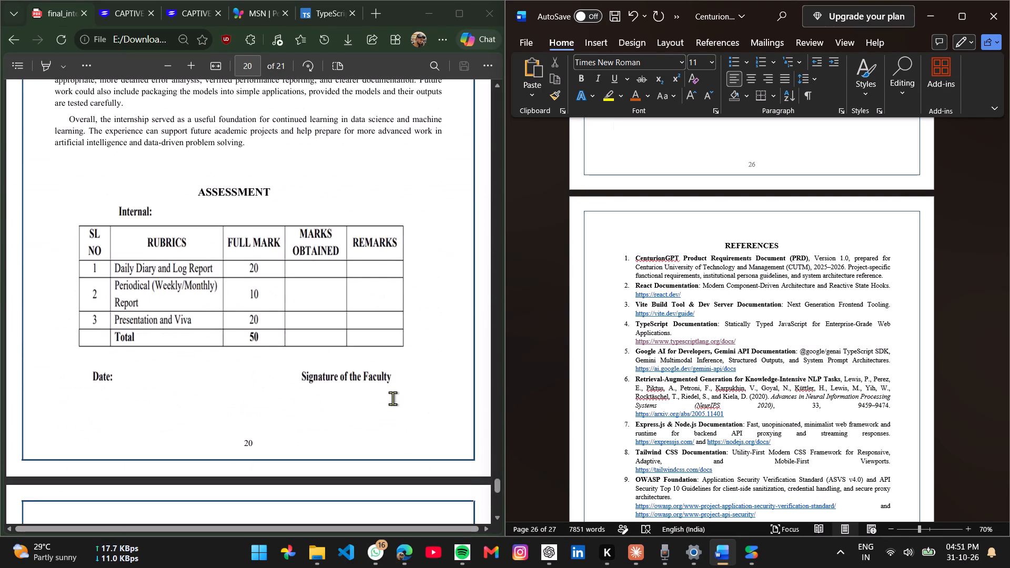
{"action": "scroll", "coordinate": [392, 398], "scroll_direction": "up", "scroll_amount": 11}
{"action": "scroll", "coordinate": [767, 334], "scroll_direction": "down", "scroll_amount": 7}
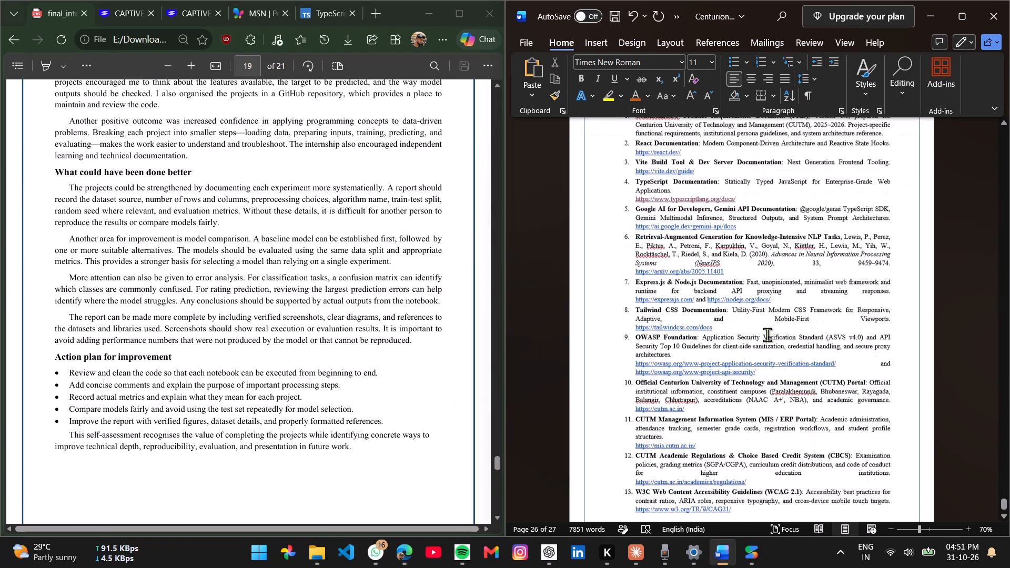
{"action": "scroll", "coordinate": [767, 334], "scroll_direction": "down", "scroll_amount": 12}
{"action": "scroll", "coordinate": [762, 329], "scroll_direction": "up", "scroll_amount": 18}
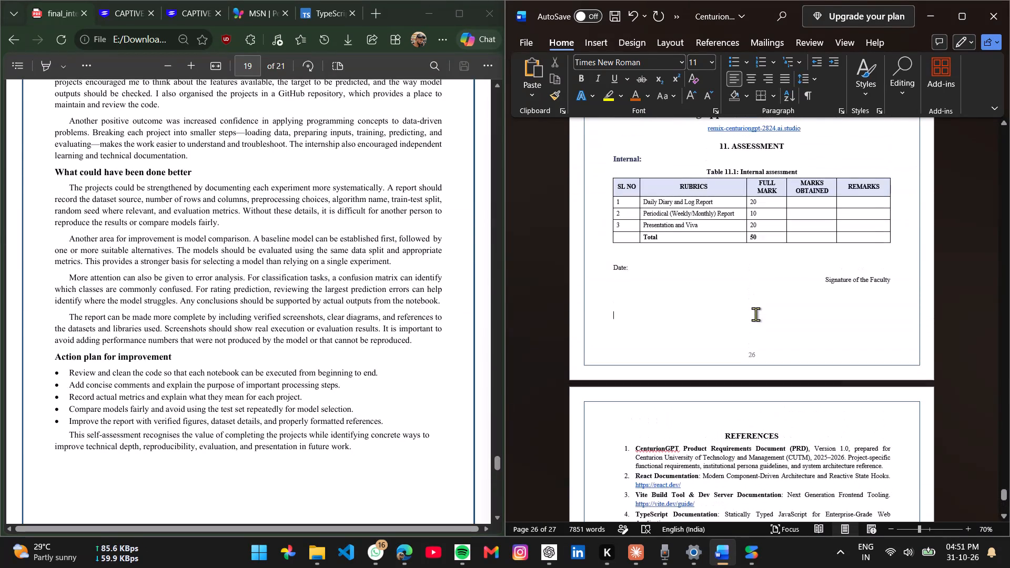
{"action": "scroll", "coordinate": [350, 404], "scroll_direction": "down", "scroll_amount": 12}
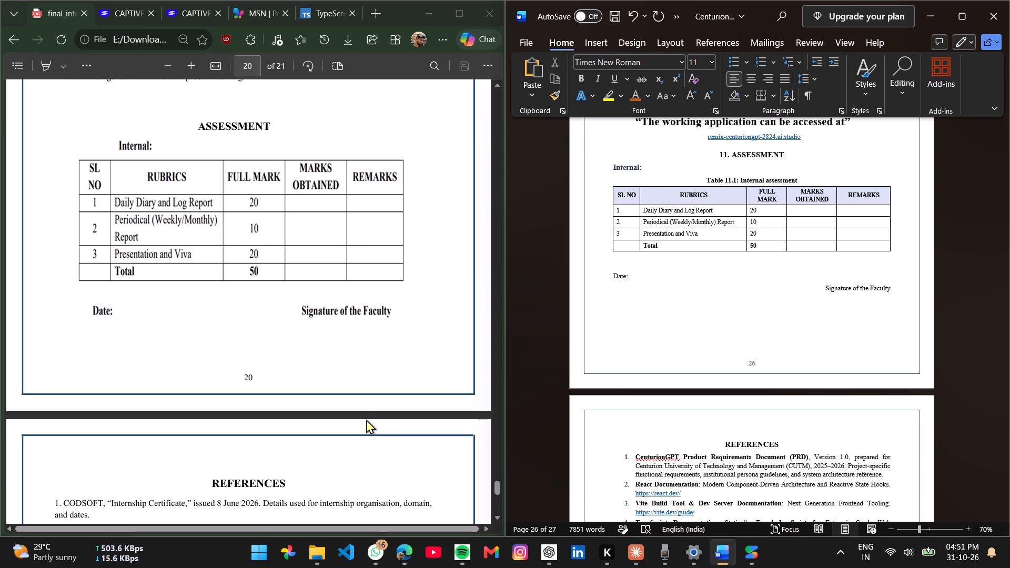
{"action": "scroll", "coordinate": [376, 425], "scroll_direction": "up", "scroll_amount": 6}
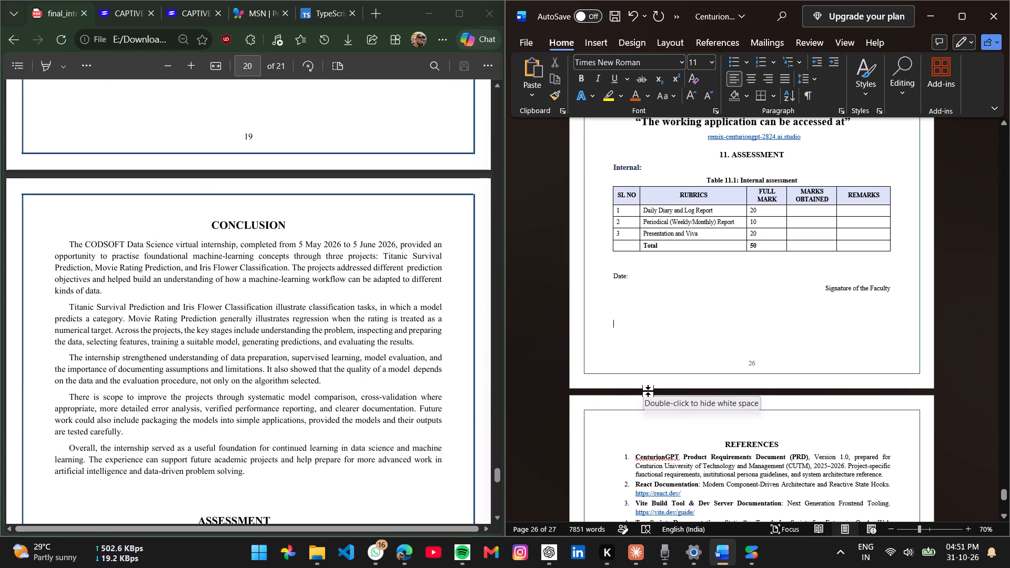
{"action": "scroll", "coordinate": [297, 352], "scroll_direction": "up", "scroll_amount": 2}
{"action": "scroll", "coordinate": [297, 352], "scroll_direction": "down", "scroll_amount": 5}
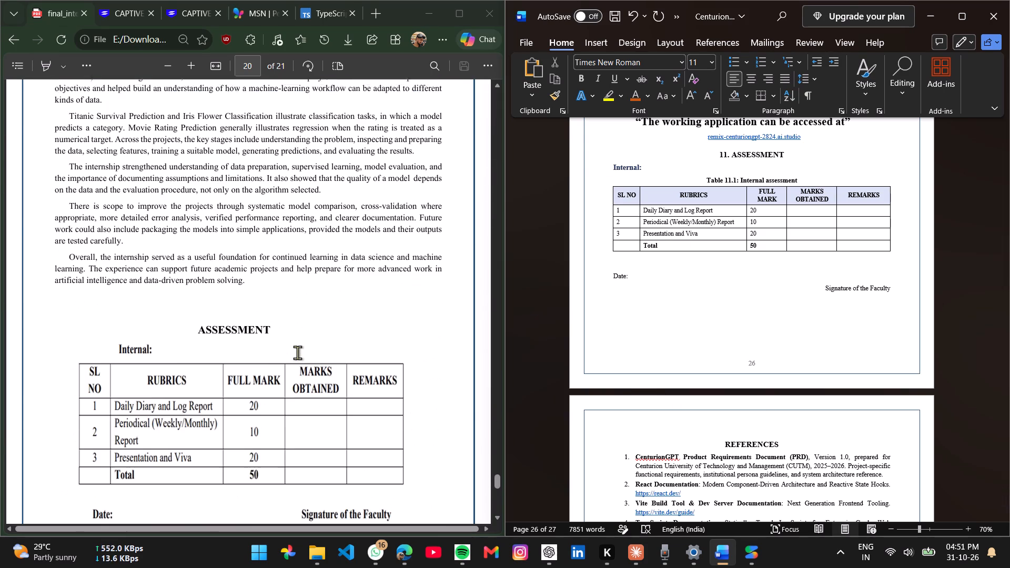
{"action": "scroll", "coordinate": [297, 352], "scroll_direction": "up", "scroll_amount": 6}
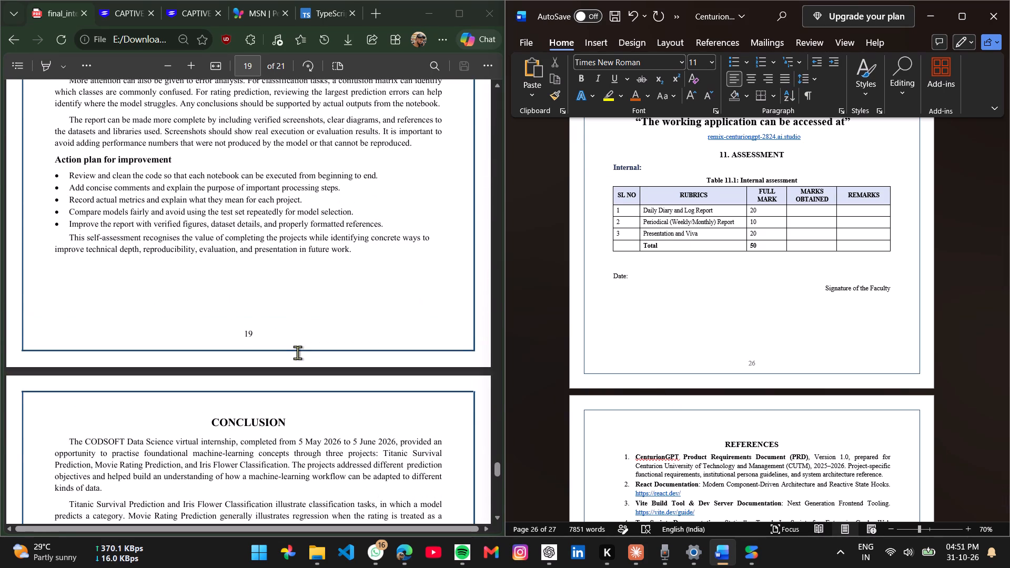
{"action": "scroll", "coordinate": [301, 354], "scroll_direction": "up", "scroll_amount": 1}
{"action": "scroll", "coordinate": [952, 290], "scroll_direction": "up", "scroll_amount": 6}
{"action": "scroll", "coordinate": [779, 356], "scroll_direction": "up", "scroll_amount": 4}
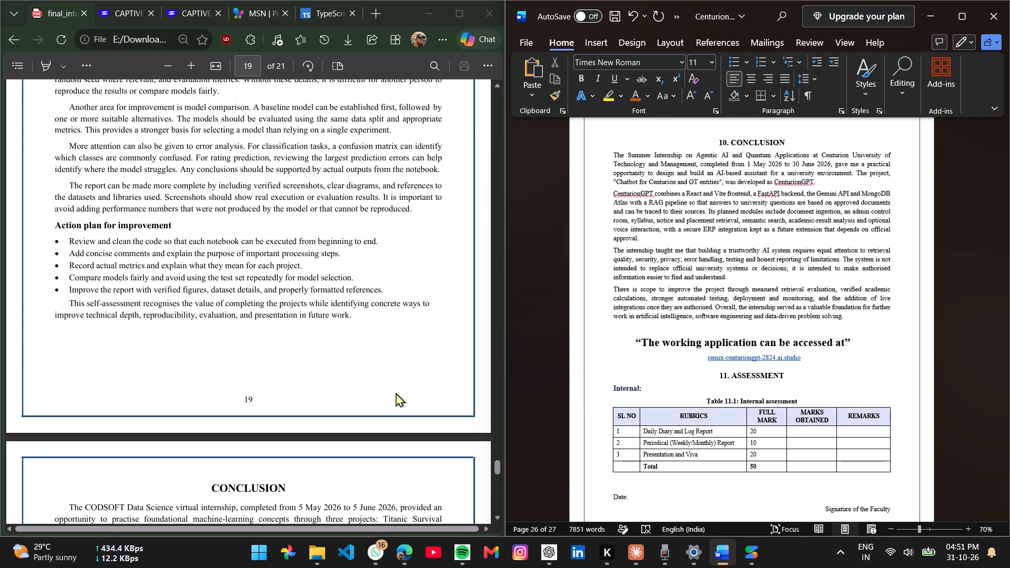
{"action": "scroll", "coordinate": [396, 392], "scroll_direction": "up", "scroll_amount": 4}
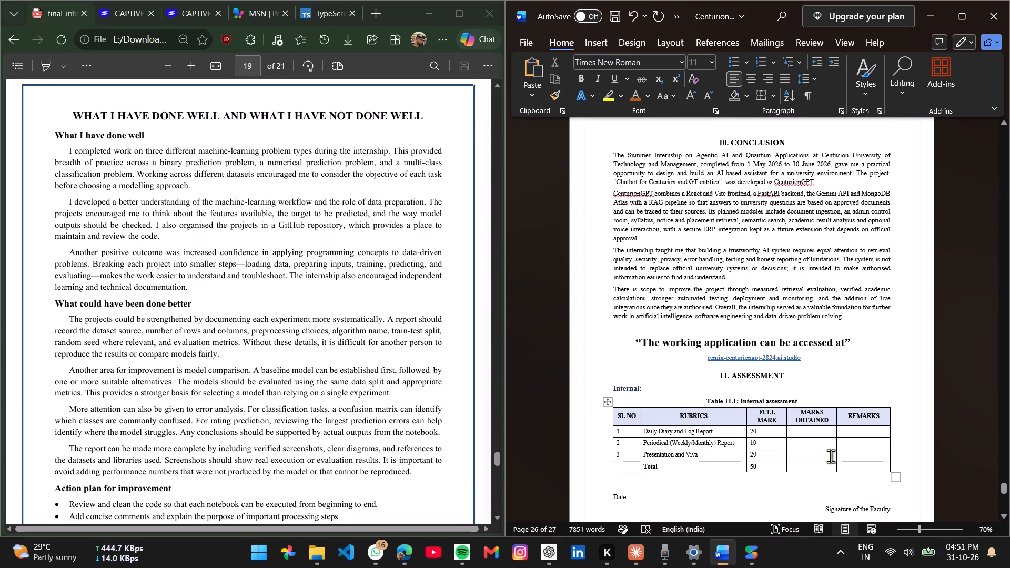
Compare the "What I have done well" and "Learning outcomes" chapters of the Word report with those in the PDF.
{"action": "scroll", "coordinate": [833, 456], "scroll_direction": "up", "scroll_amount": 20}
{"action": "scroll", "coordinate": [845, 418], "scroll_direction": "up", "scroll_amount": 6}
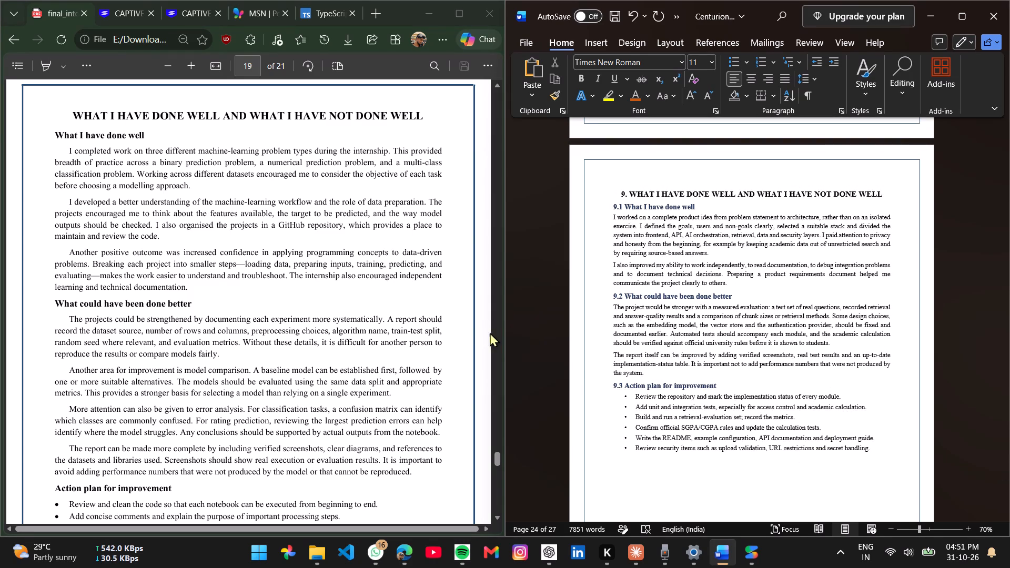
{"action": "scroll", "coordinate": [436, 394], "scroll_direction": "down", "scroll_amount": 3}
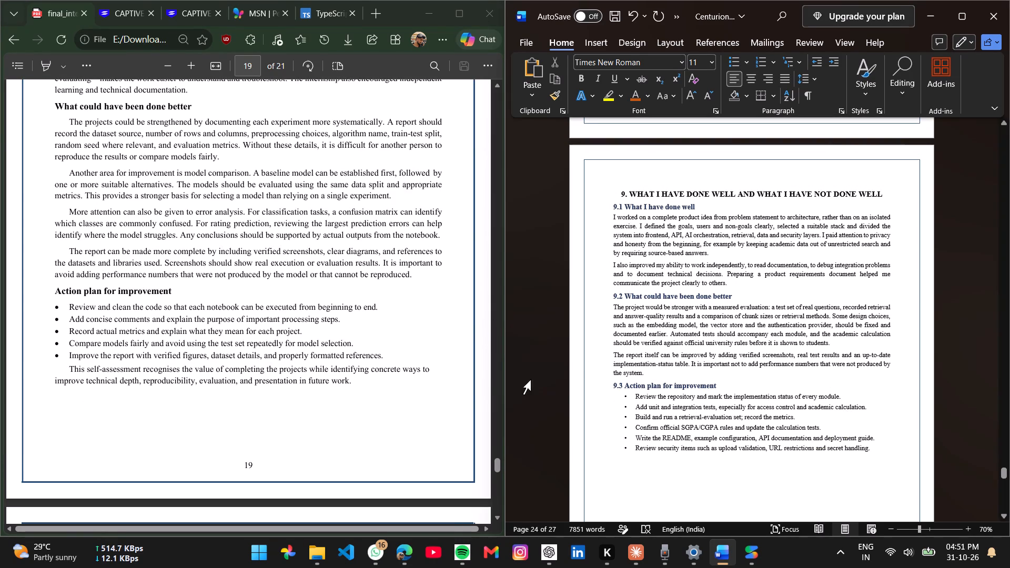
{"action": "scroll", "coordinate": [467, 369], "scroll_direction": "up", "scroll_amount": 13}
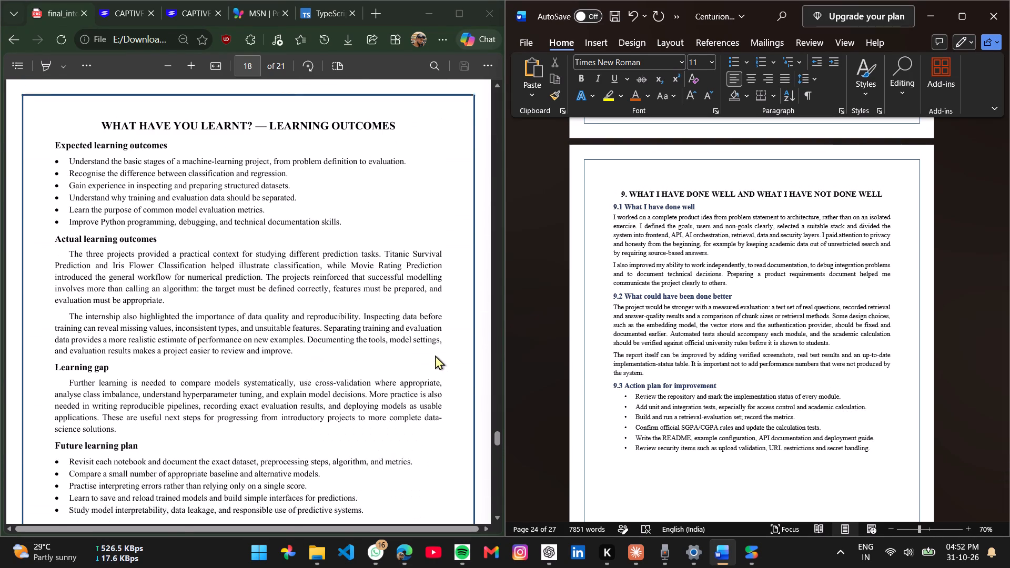
{"action": "scroll", "coordinate": [850, 354], "scroll_direction": "up", "scroll_amount": 19}
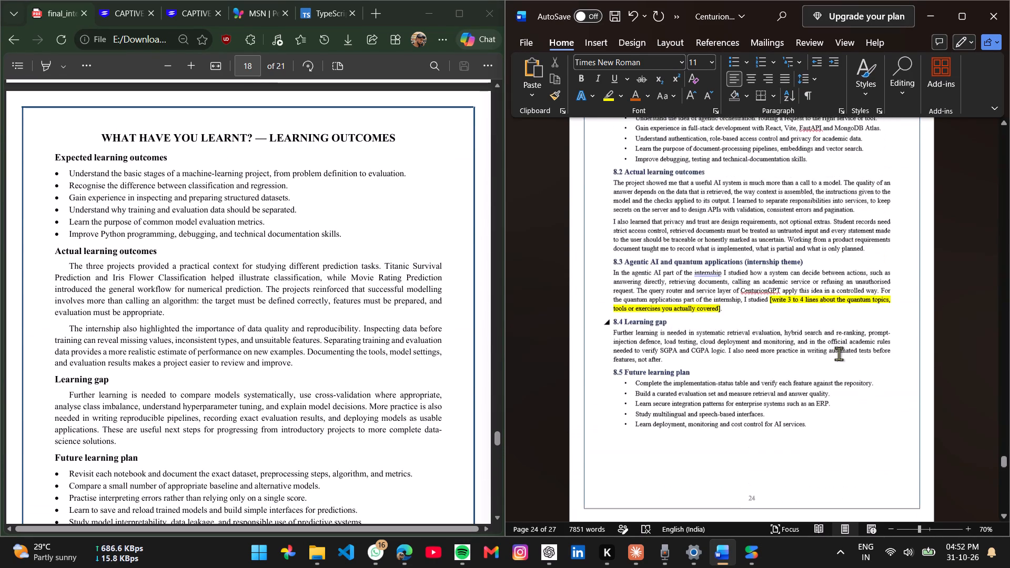
{"action": "scroll", "coordinate": [833, 357], "scroll_direction": "up", "scroll_amount": 5}
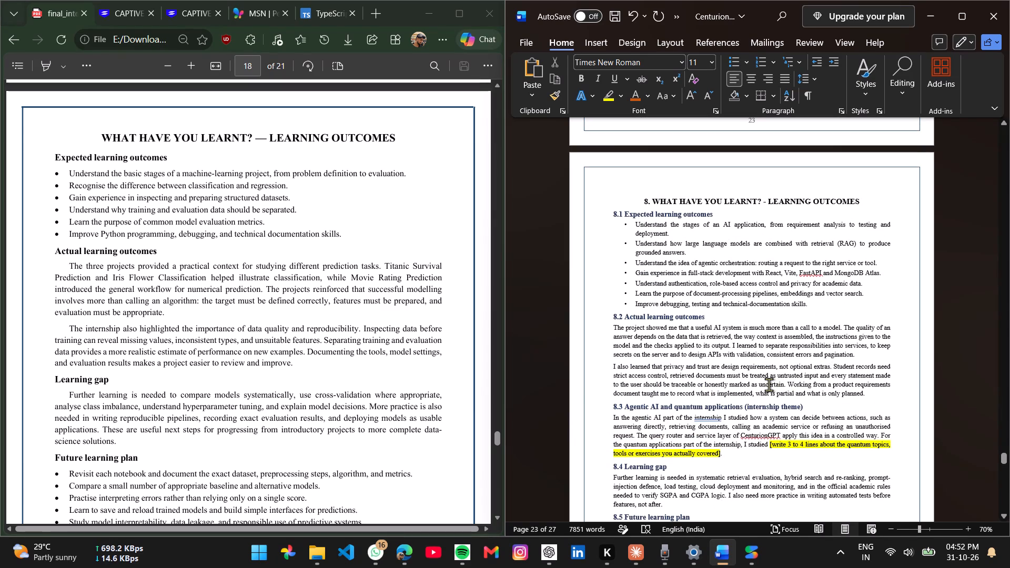
Compare section 7, "Difficulties faced and how they were overcome", including Table 7.1's highlighted placeholders, with the PDF's matching chapter.
{"action": "scroll", "coordinate": [789, 368], "scroll_direction": "up", "scroll_amount": 18}
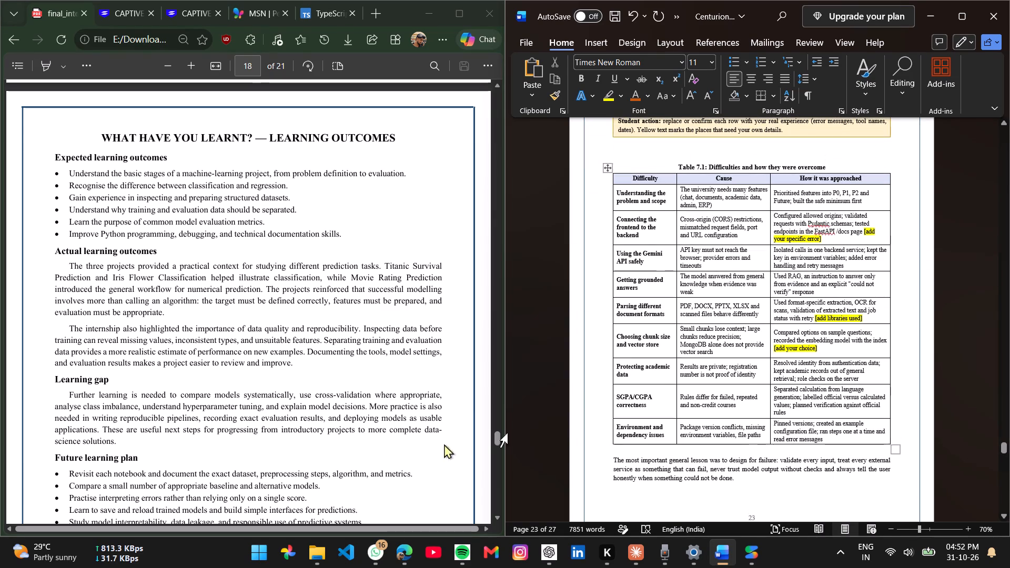
{"action": "scroll", "coordinate": [325, 437], "scroll_direction": "up", "scroll_amount": 13}
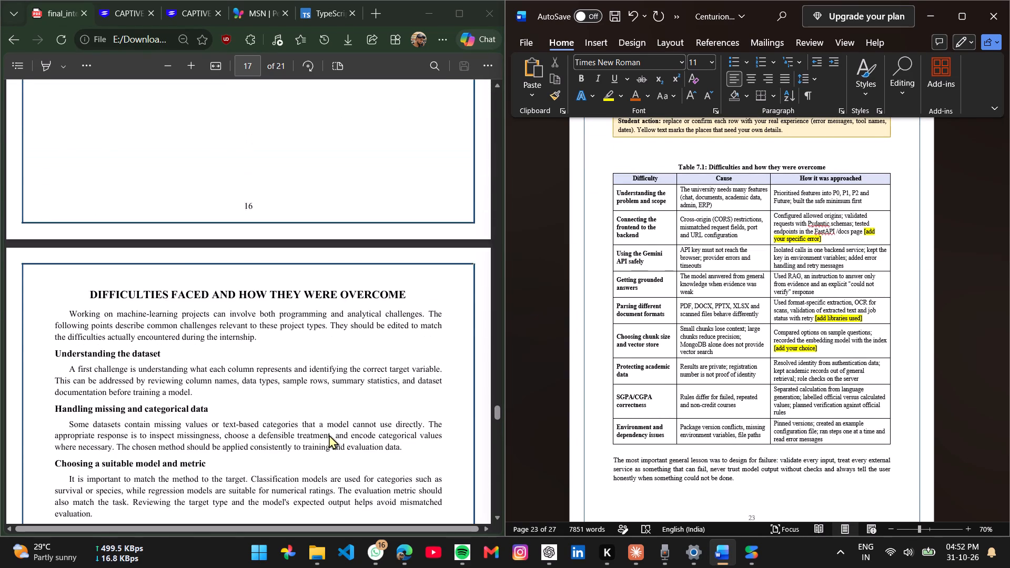
{"action": "scroll", "coordinate": [329, 434], "scroll_direction": "down", "scroll_amount": 2}
{"action": "scroll", "coordinate": [761, 398], "scroll_direction": "up", "scroll_amount": 6}
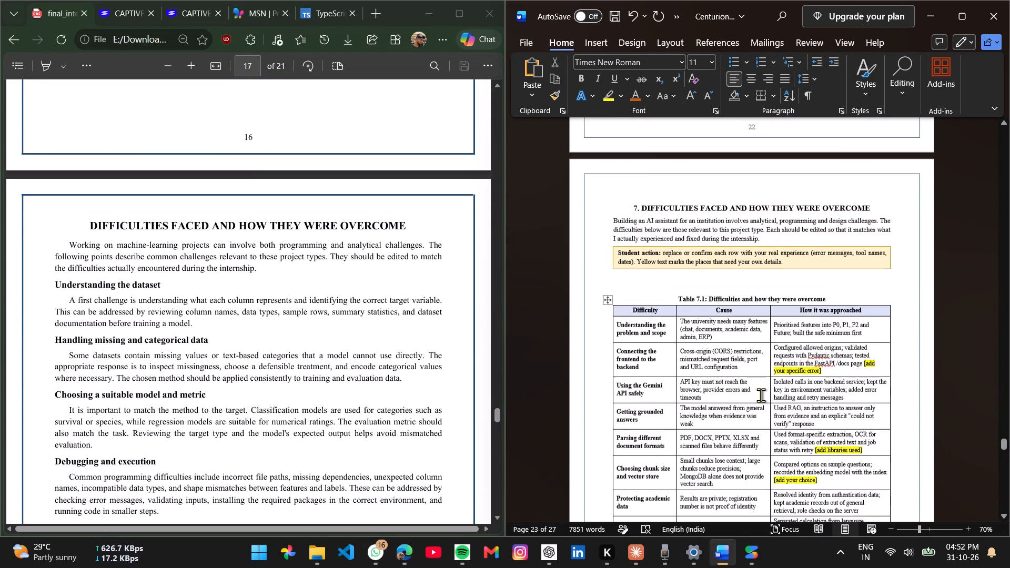
{"action": "scroll", "coordinate": [761, 395], "scroll_direction": "down", "scroll_amount": 1}
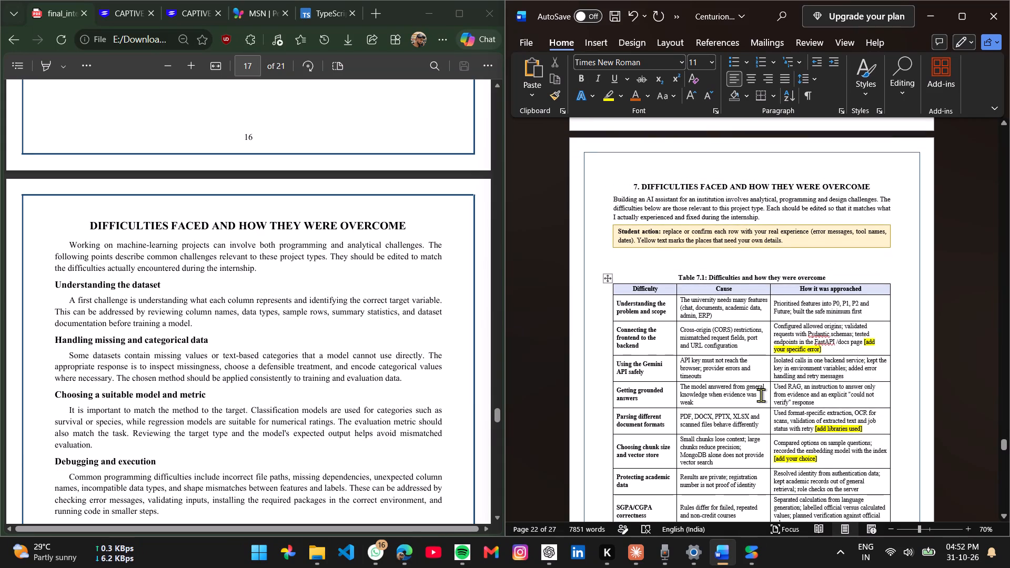
{"action": "scroll", "coordinate": [761, 395], "scroll_direction": "down", "scroll_amount": 1}
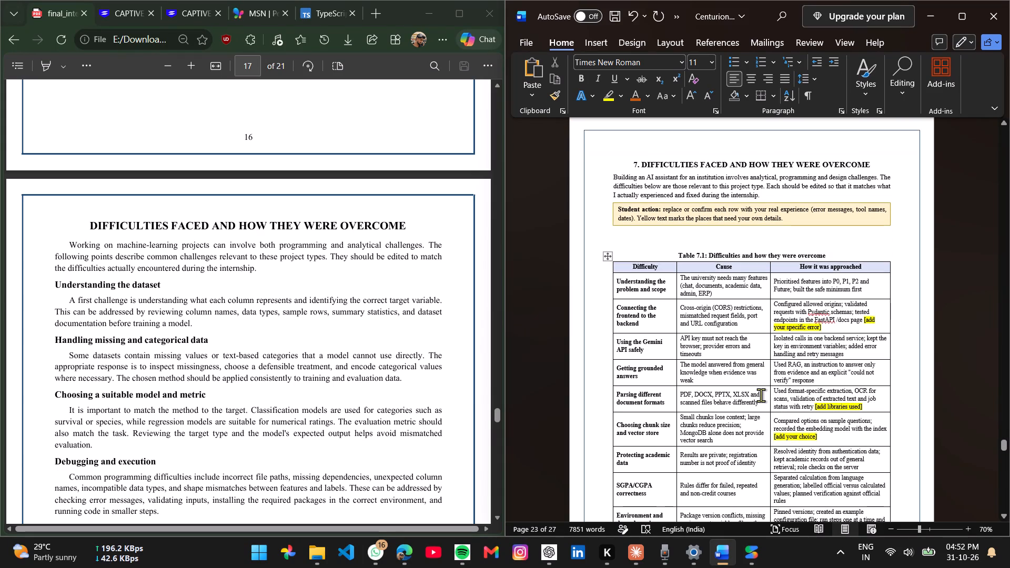
{"action": "scroll", "coordinate": [761, 395], "scroll_direction": "down", "scroll_amount": 1}
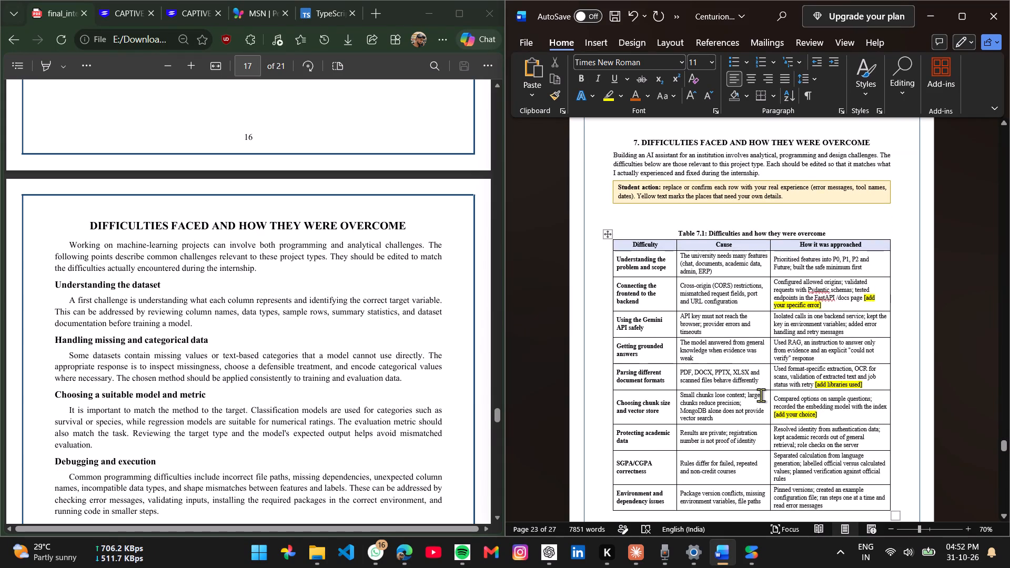
{"action": "scroll", "coordinate": [761, 395], "scroll_direction": "down", "scroll_amount": 1}
{"action": "scroll", "coordinate": [308, 481], "scroll_direction": "up", "scroll_amount": 3}
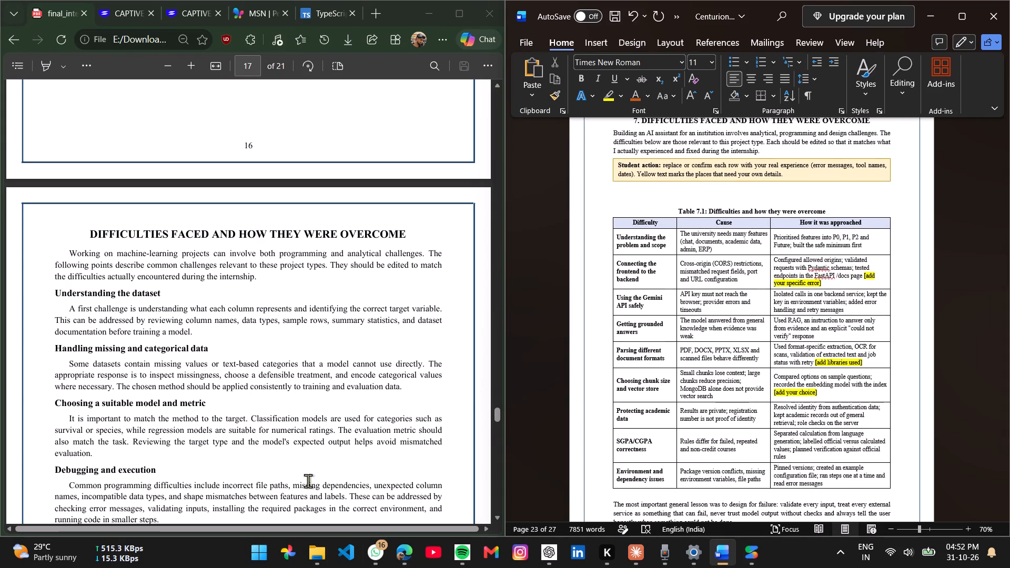
{"action": "scroll", "coordinate": [308, 481], "scroll_direction": "up", "scroll_amount": 9}
{"action": "scroll", "coordinate": [728, 367], "scroll_direction": "up", "scroll_amount": 4}
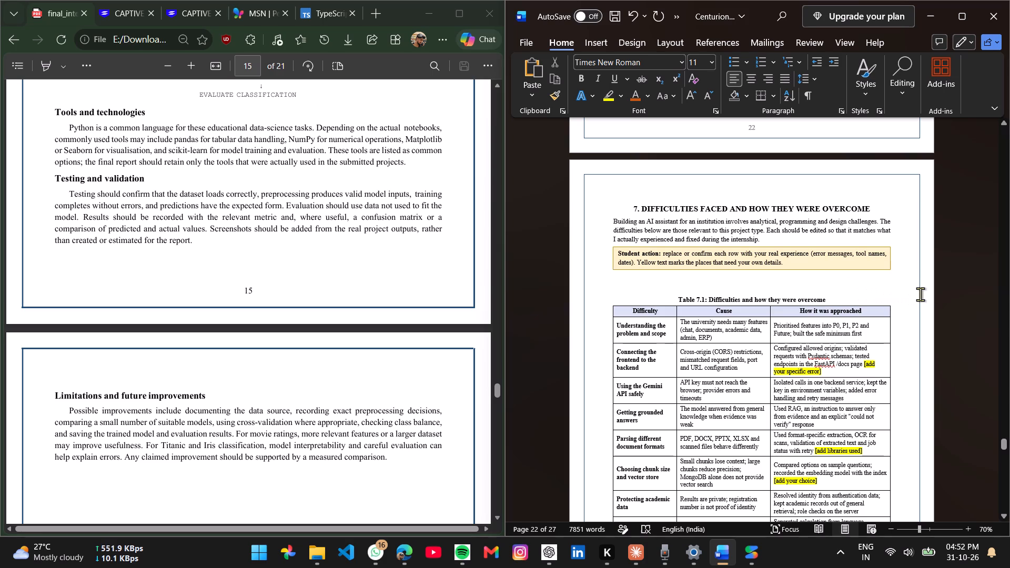
{"action": "scroll", "coordinate": [836, 297], "scroll_direction": "down", "scroll_amount": 2}
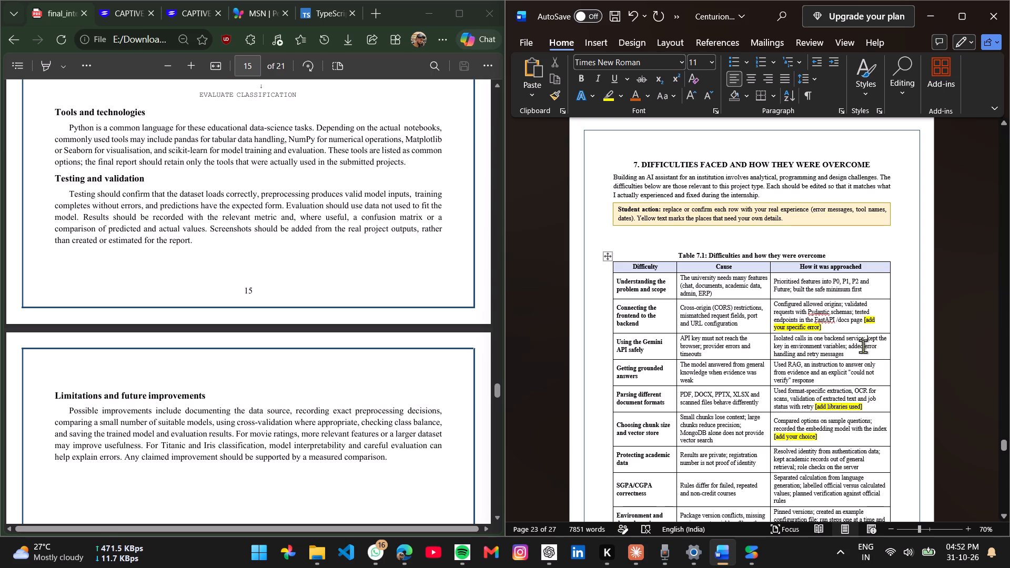
Capture a screenshot of Table 7.1, "Difficulties and how they were overcome", including all its yellow placeholders.
{"action": "scroll", "coordinate": [852, 353], "scroll_direction": "down", "scroll_amount": 1}
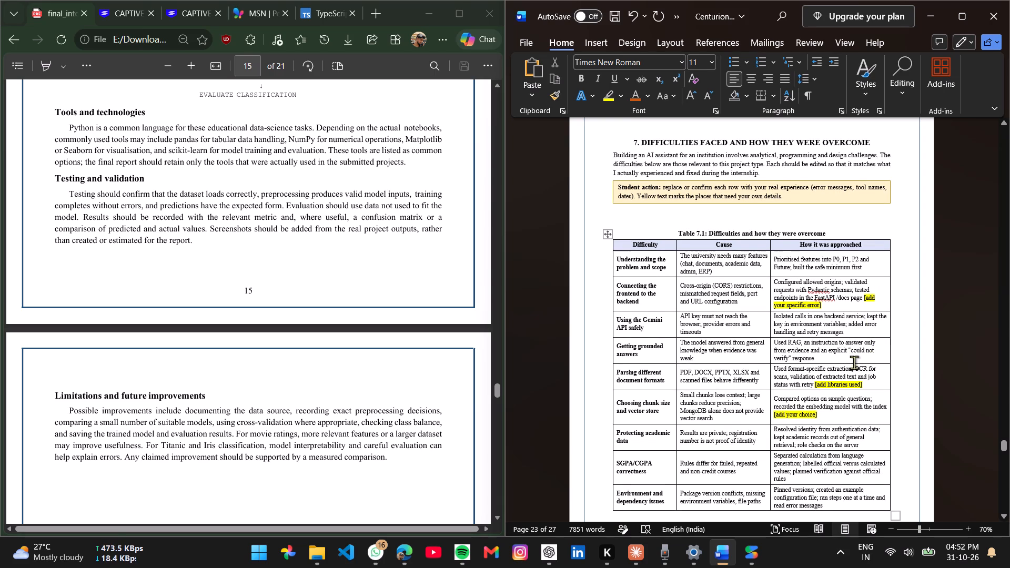
{"action": "scroll", "coordinate": [854, 362], "scroll_direction": "down", "scroll_amount": 1}
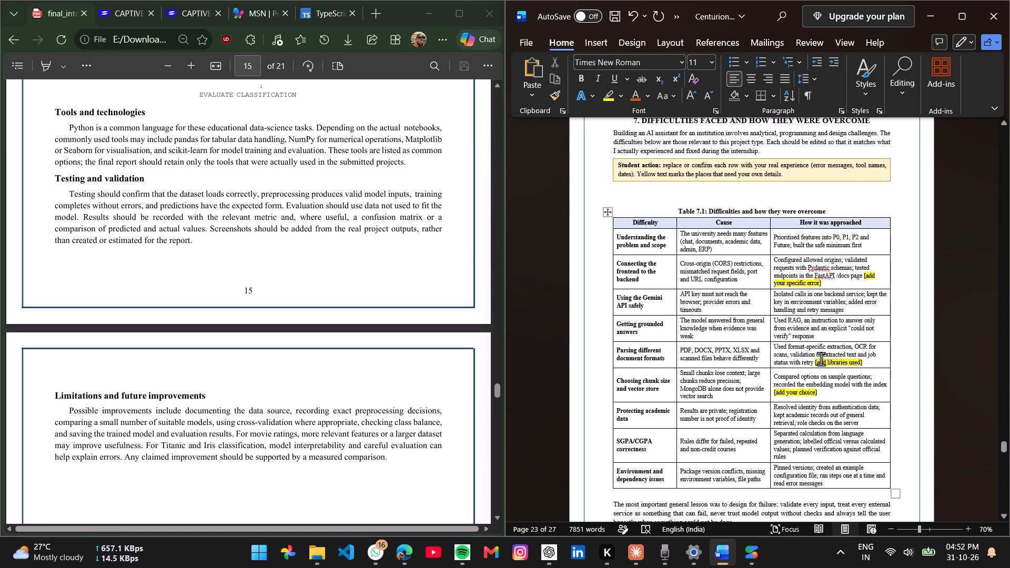
{"action": "scroll", "coordinate": [884, 365], "scroll_direction": "down", "scroll_amount": 1}
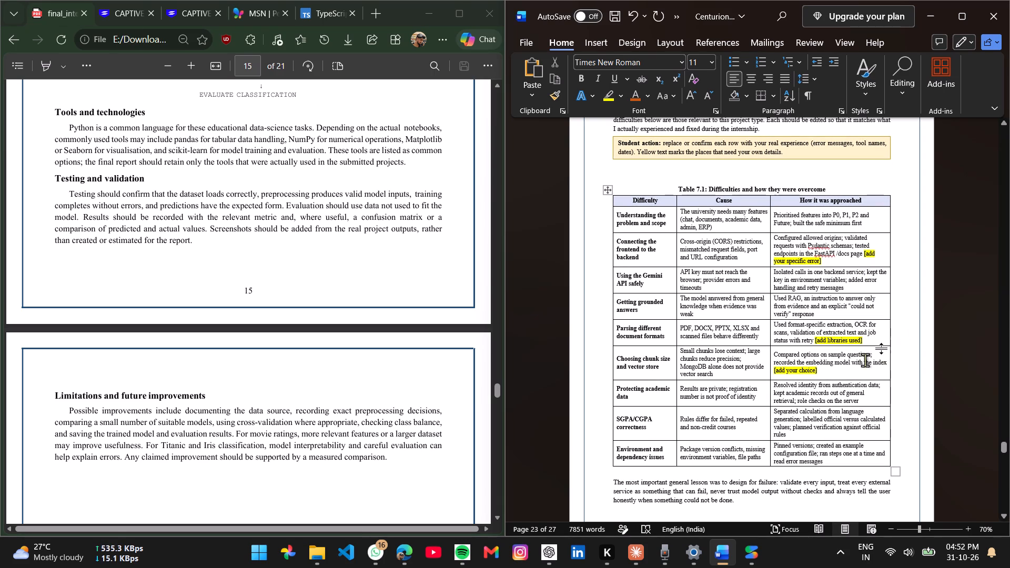
{"action": "scroll", "coordinate": [812, 454], "scroll_direction": "up", "scroll_amount": 2, "text": "ctrl"}
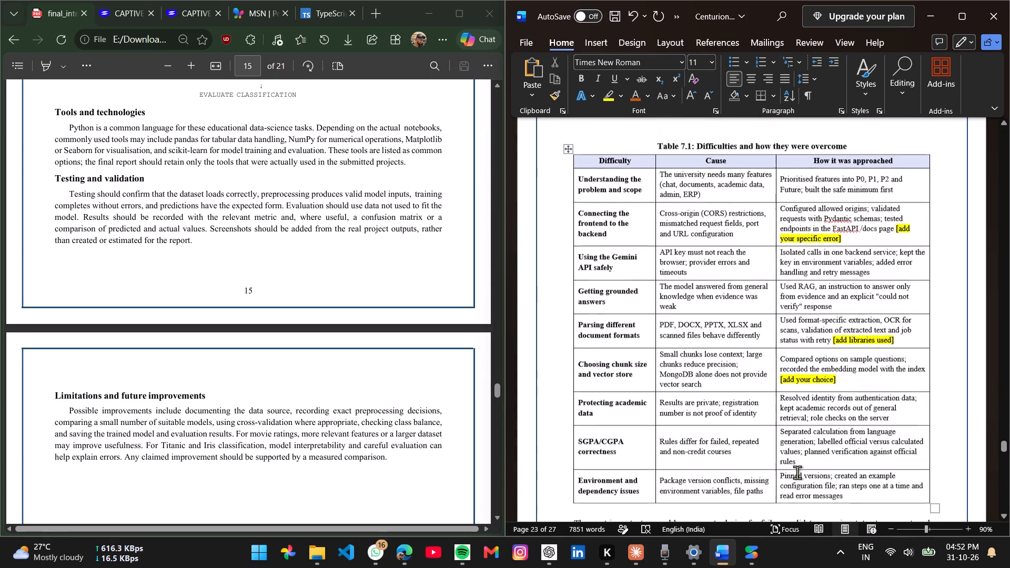
{"action": "key", "text": "Print"}
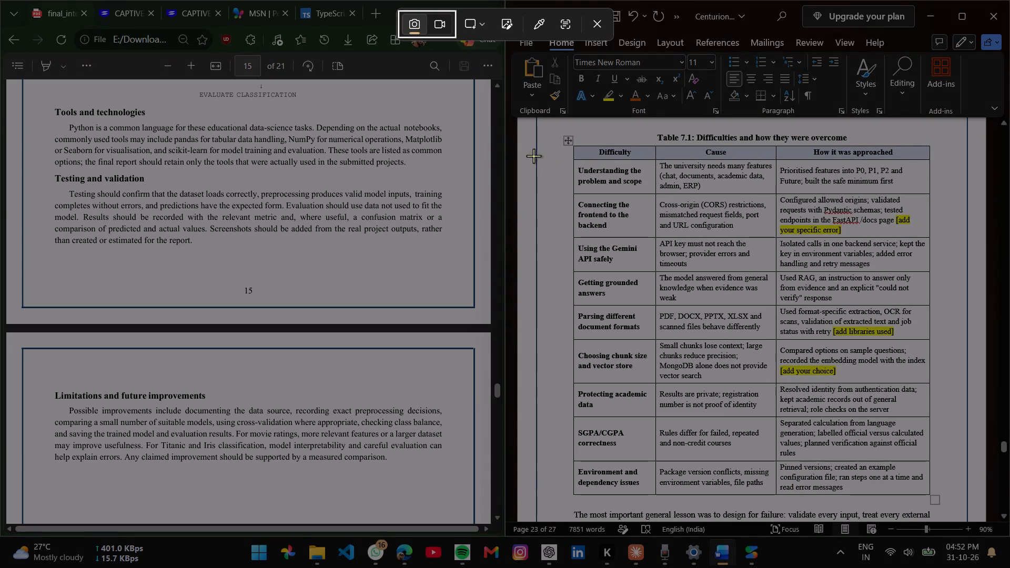
{"action": "left_click", "coordinate": [531, 114]}
{"action": "left_click", "coordinate": [1008, 552]}
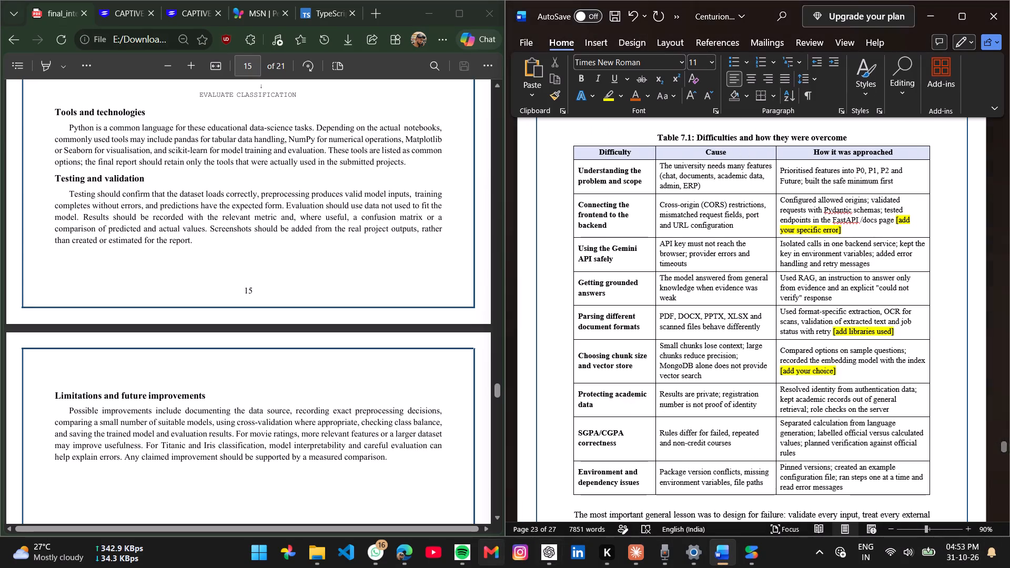
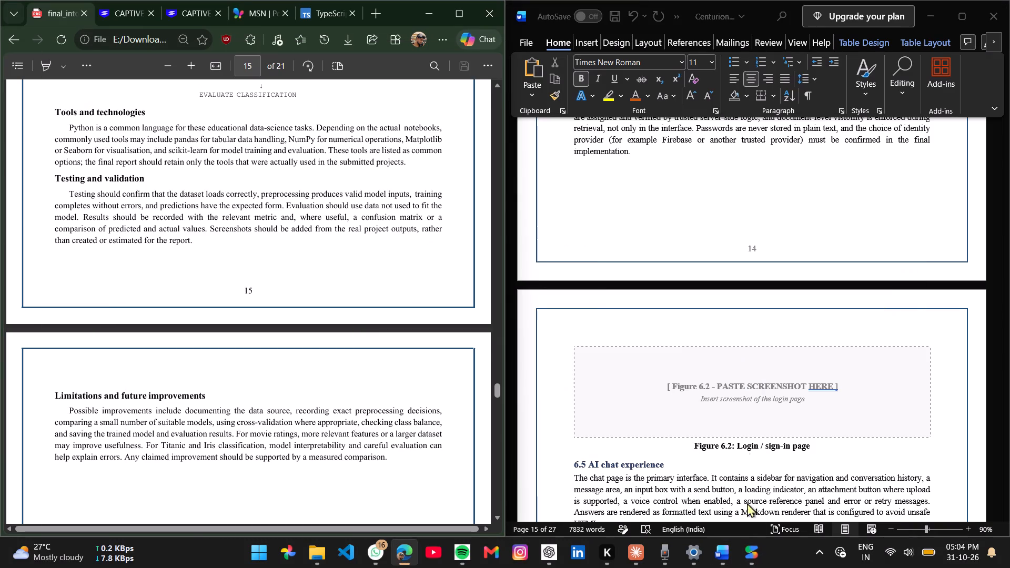
{"action": "left_click", "coordinate": [705, 374]}
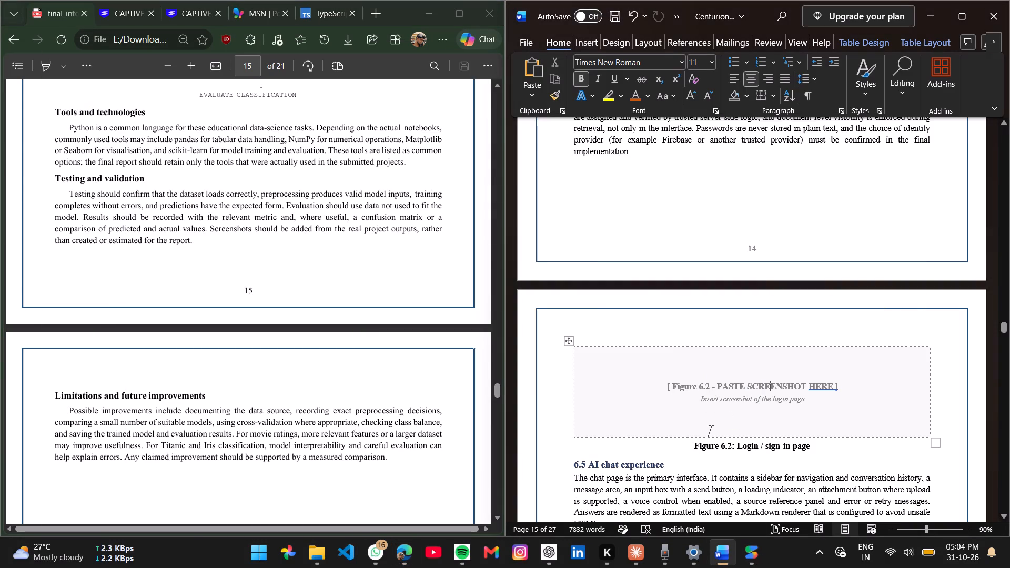
{"action": "key", "text": "ctrl+v"}
Enlarge the Figure 6.2 frame downward until the entire pasted login page screenshot fits inside it.
{"action": "left_click", "coordinate": [752, 372]}
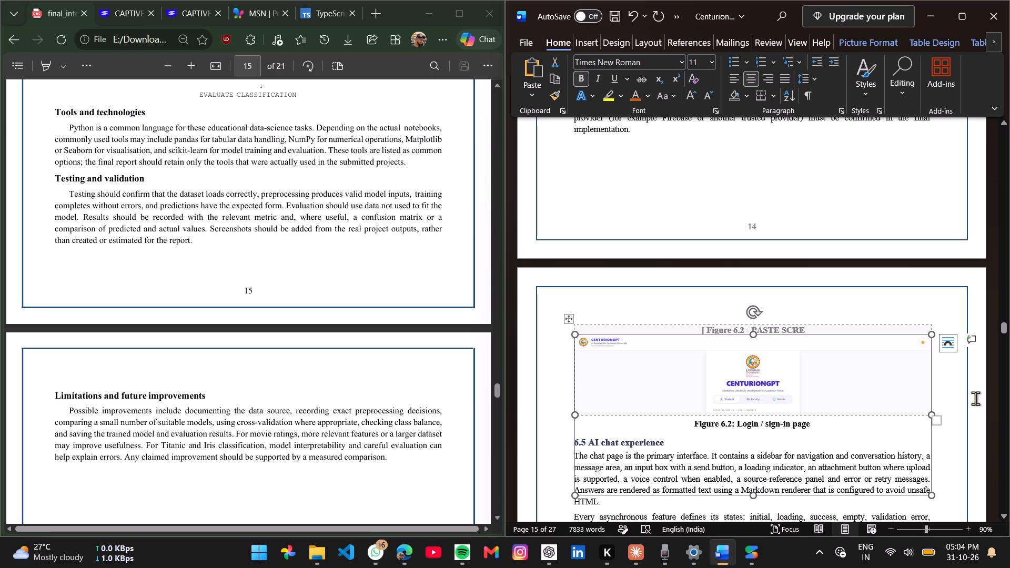
{"action": "left_click", "coordinate": [956, 397]}
{"action": "left_click", "coordinate": [911, 402]}
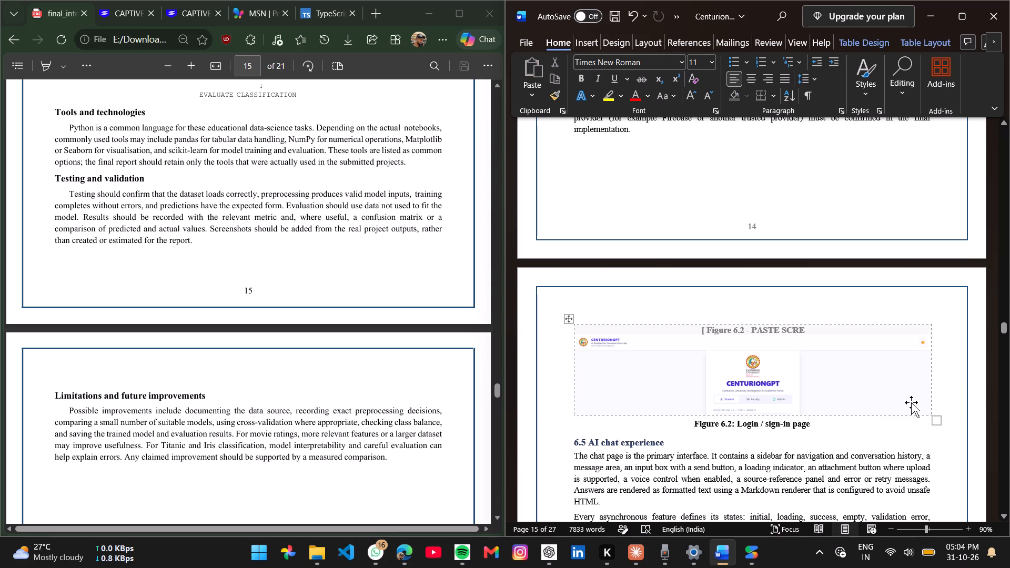
{"action": "left_click_drag", "start_coordinate": [930, 415], "coordinate": [932, 423]}
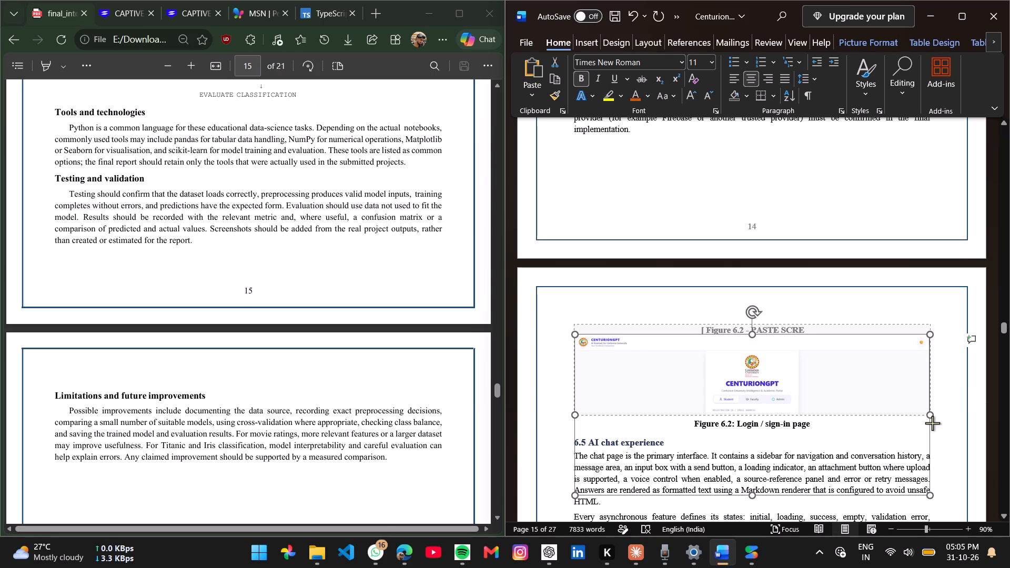
{"action": "left_click_drag", "start_coordinate": [932, 423], "coordinate": [930, 420]}
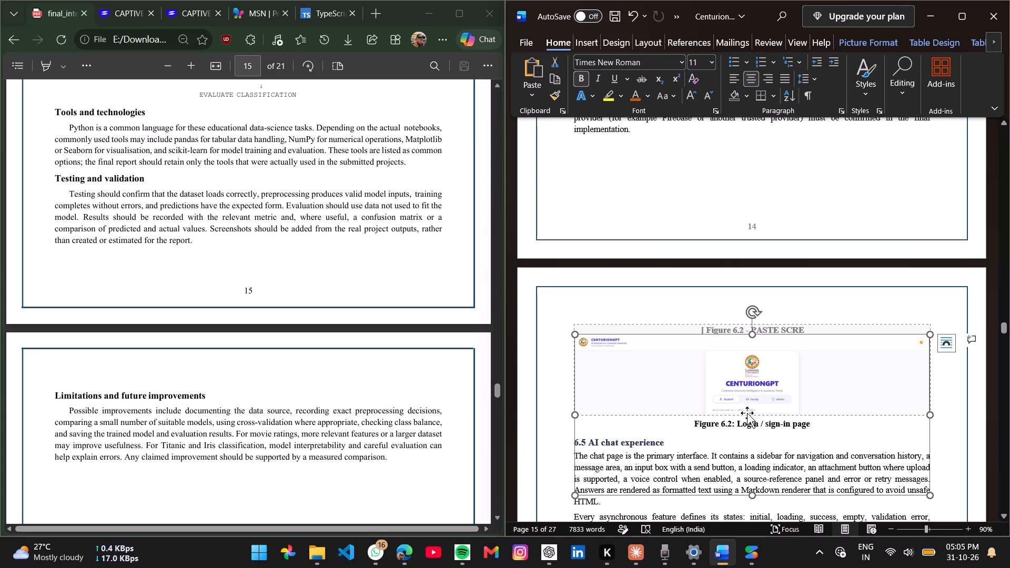
{"action": "left_click", "coordinate": [764, 367]}
{"action": "left_click", "coordinate": [776, 322]}
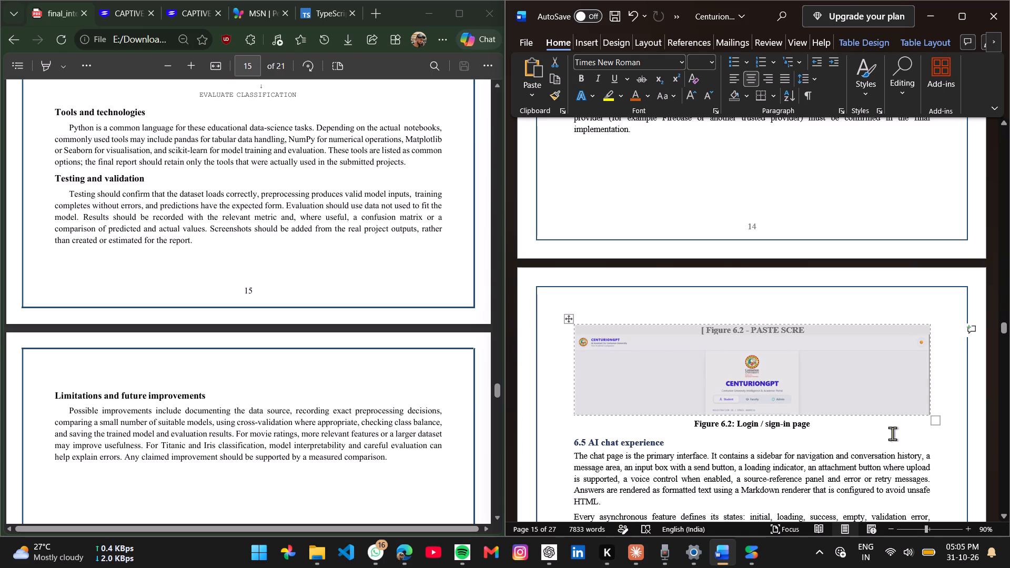
{"action": "left_click_drag", "start_coordinate": [936, 423], "coordinate": [935, 478]}
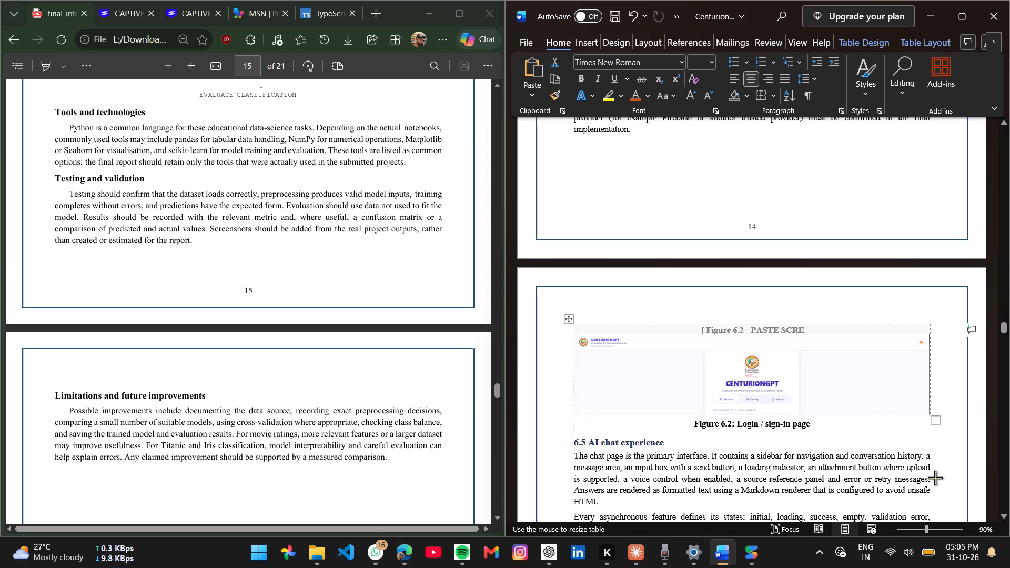
{"action": "left_click_drag", "start_coordinate": [935, 478], "coordinate": [927, 469]}
{"action": "scroll", "coordinate": [844, 376], "scroll_direction": "down", "scroll_amount": 3}
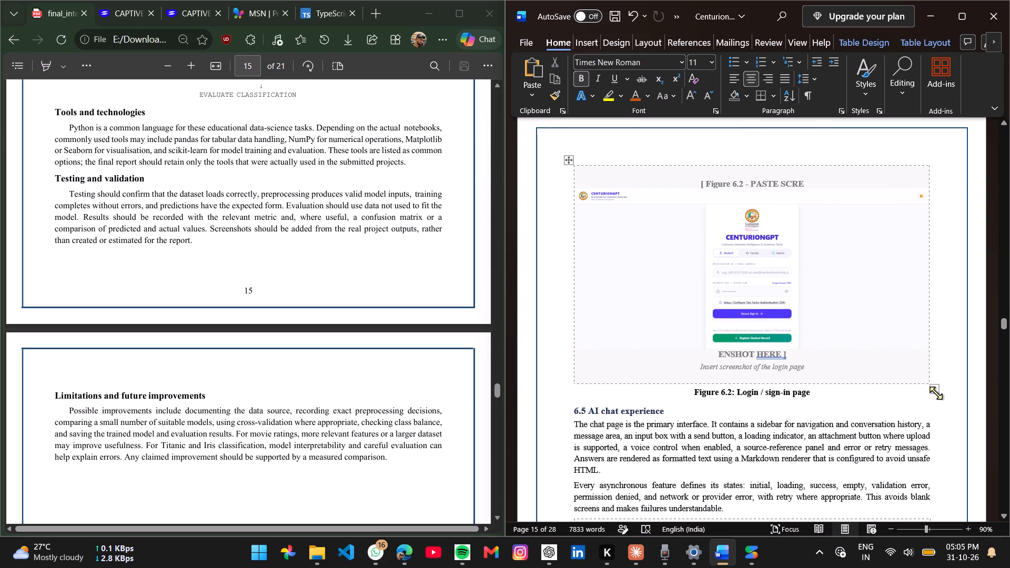
Tighten the Figure 6.2 frame to the screenshot's lower edge so the leftover placeholder lines beneath the image are hidden.
{"action": "left_click_drag", "start_coordinate": [934, 392], "coordinate": [931, 361]}
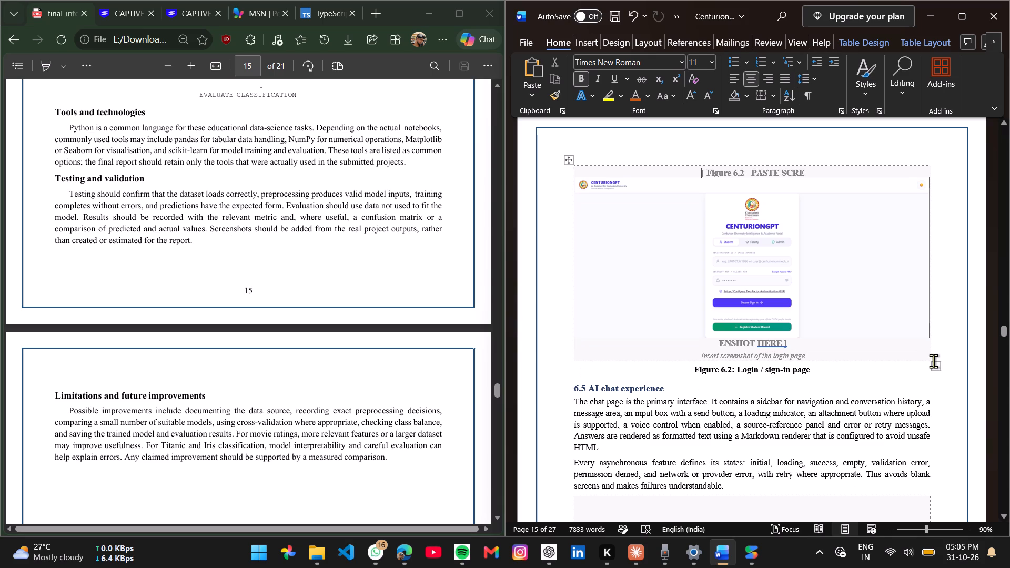
{"action": "left_click", "coordinate": [933, 361]}
{"action": "left_click_drag", "start_coordinate": [936, 367], "coordinate": [935, 356]}
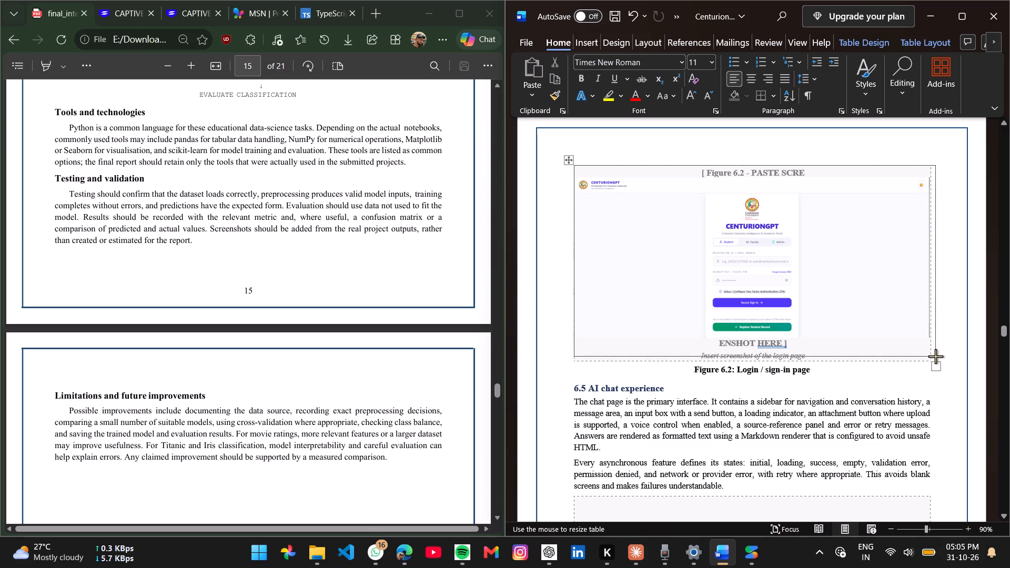
{"action": "left_click_drag", "start_coordinate": [935, 356], "coordinate": [927, 349]}
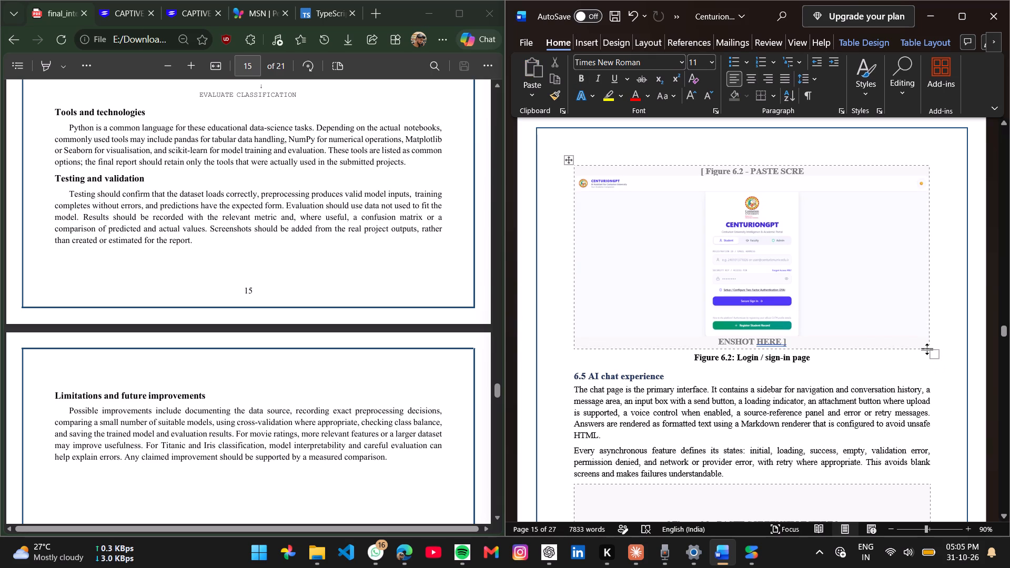
{"action": "left_click_drag", "start_coordinate": [932, 356], "coordinate": [932, 340]}
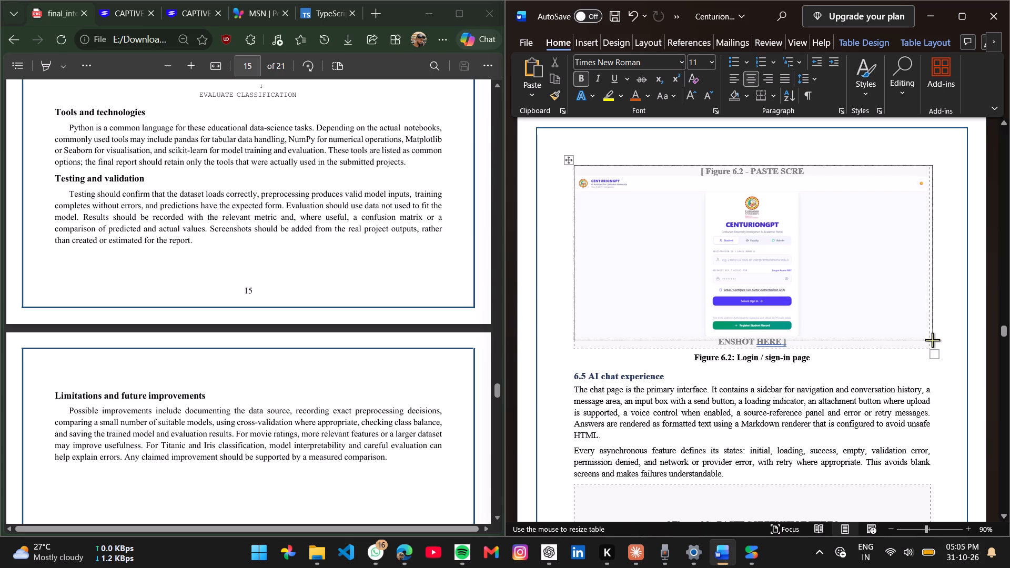
{"action": "left_click_drag", "start_coordinate": [932, 340], "coordinate": [932, 338]}
{"action": "left_click", "coordinate": [814, 390]}
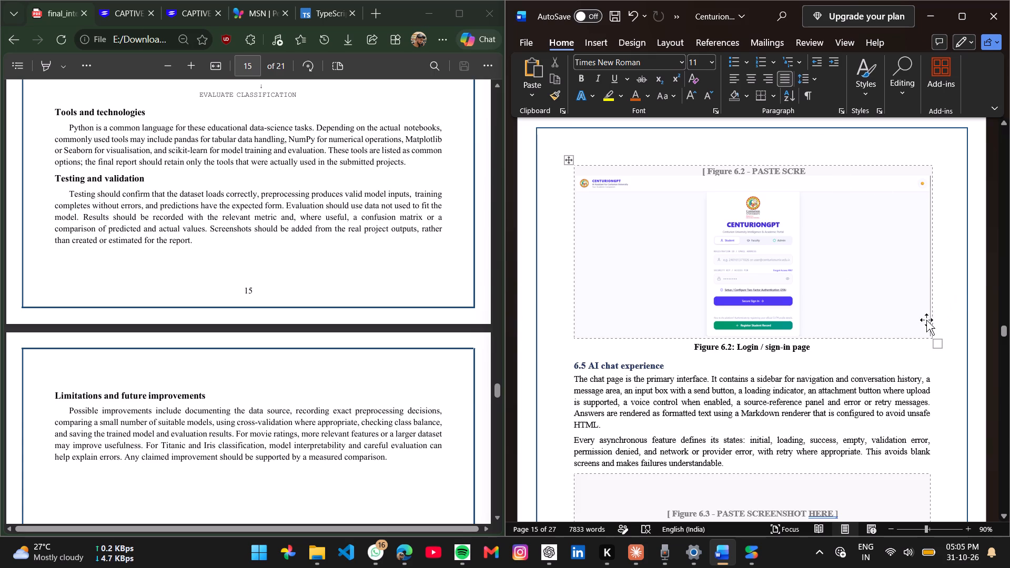